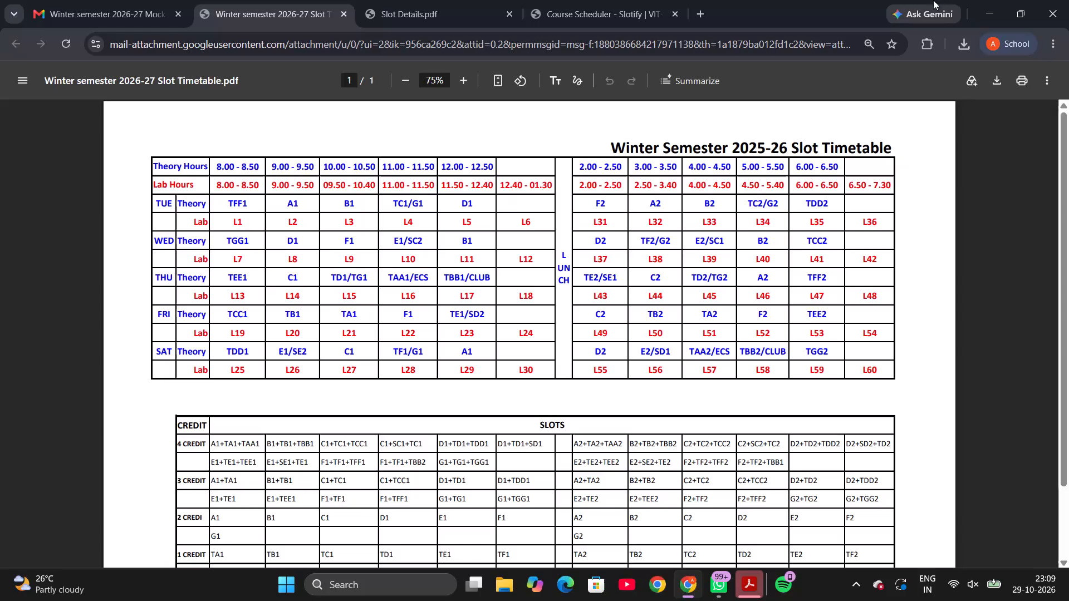
Compare the Slotify course selector's generated timetable with the winter semester slot timetable PDF.
left_click(593, 0)
scroll(629, 350, "down", 13)
scroll(656, 390, "up", 1)
scroll(685, 456, "down", 7)
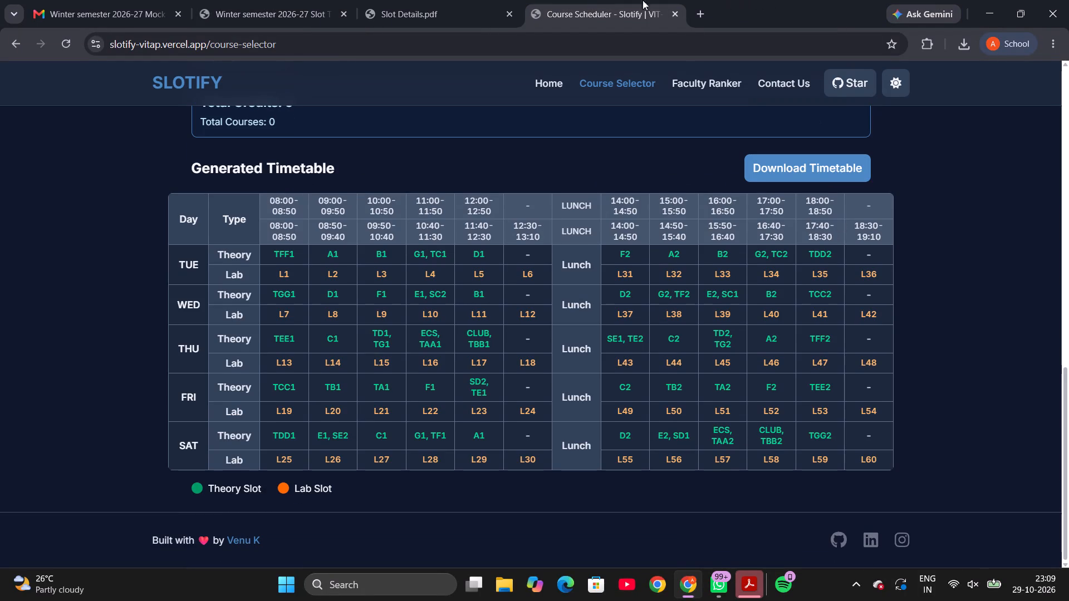
left_click(444, 0)
left_click(302, 0)
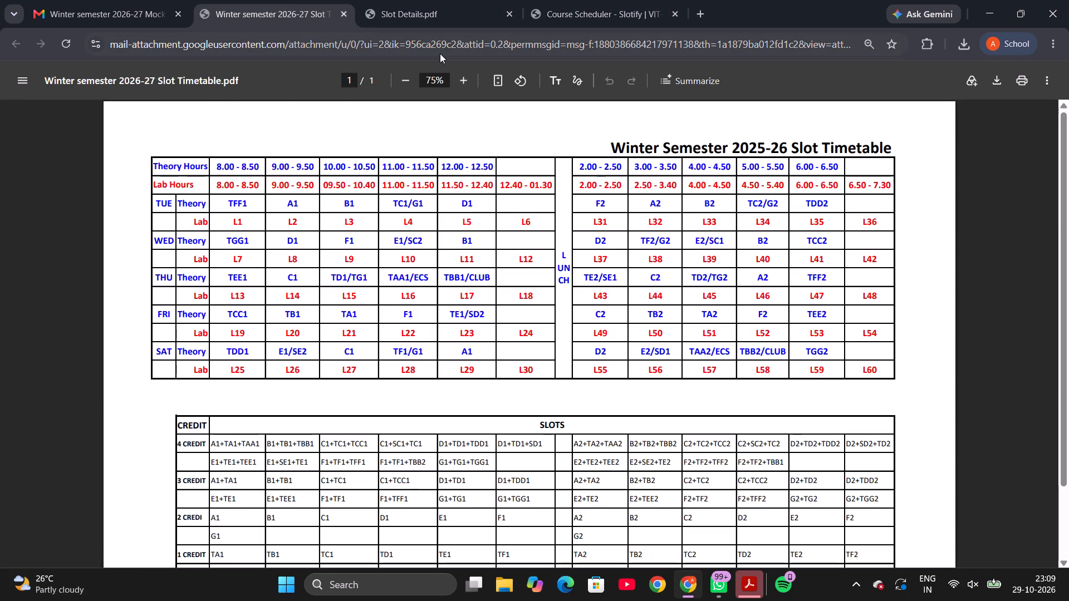
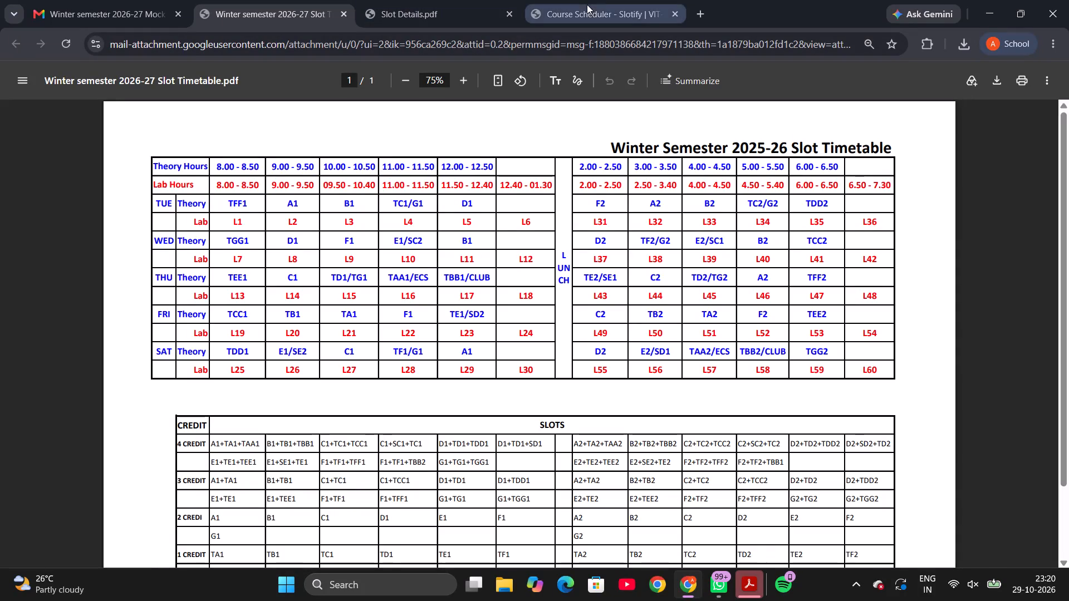
Open a new blank browser tab alongside the timetable PDFs and the course scheduler.
left_click(699, 12)
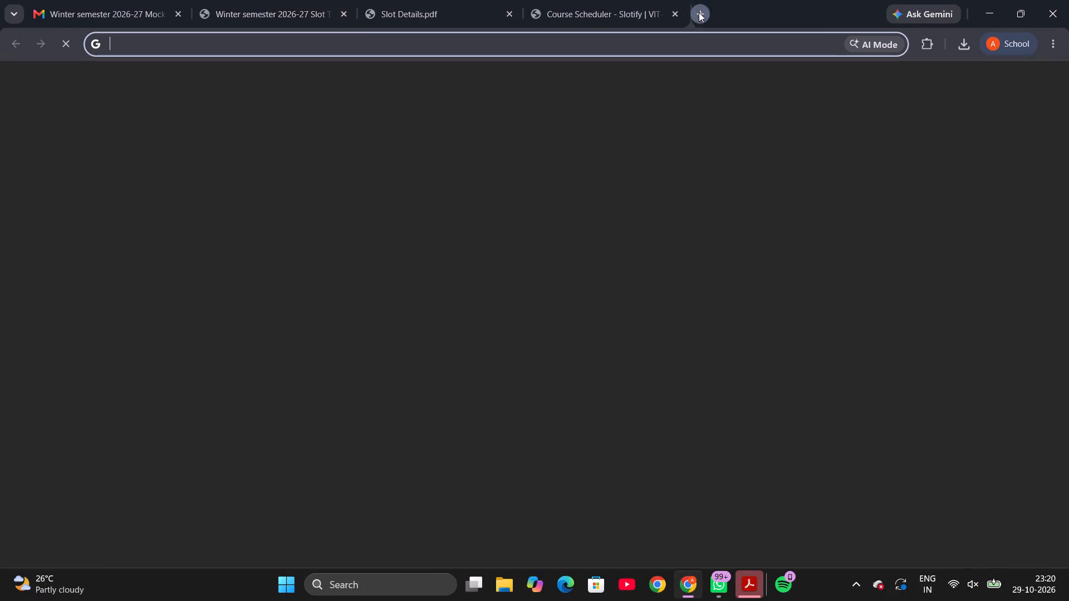
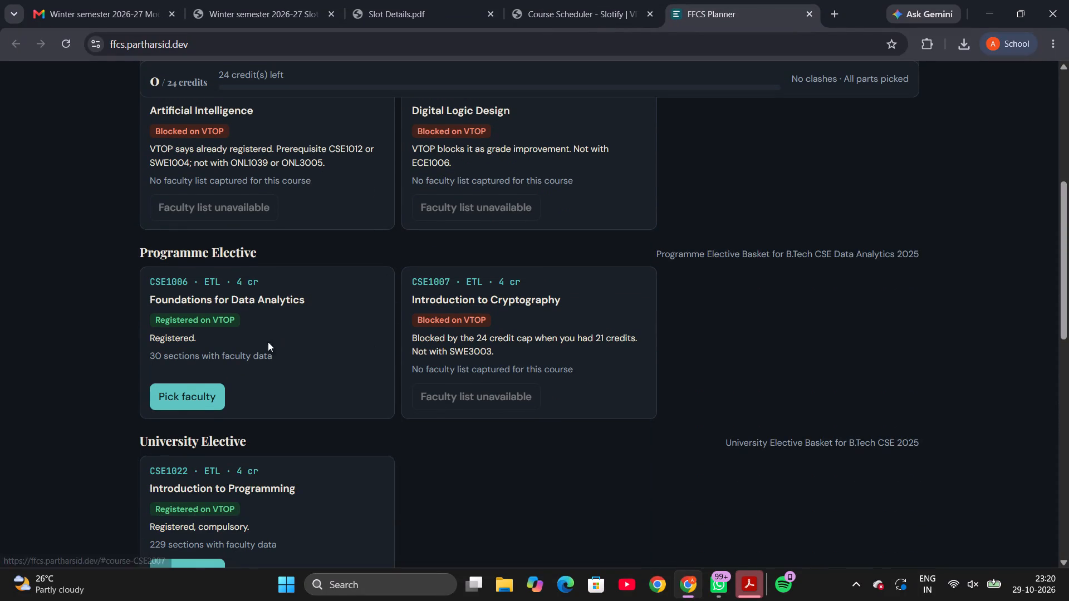
Open the faculty list for Introduction to Programming (CSE1022) and examine its theory sections, slots, seats and ratings.
scroll(250, 356, "down", 3)
left_click(208, 358)
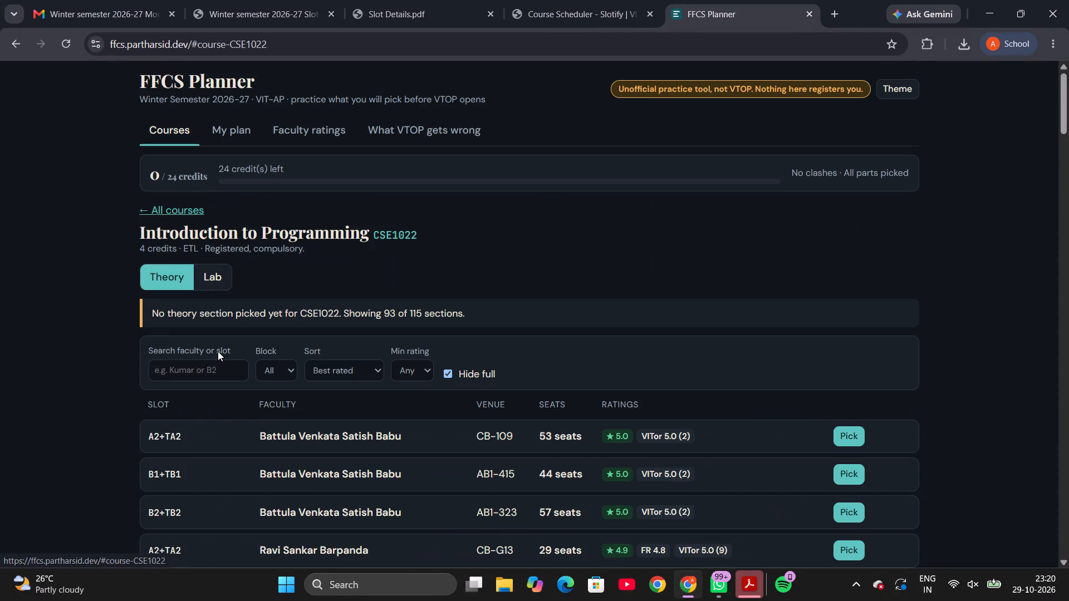
scroll(244, 400, "down", 2)
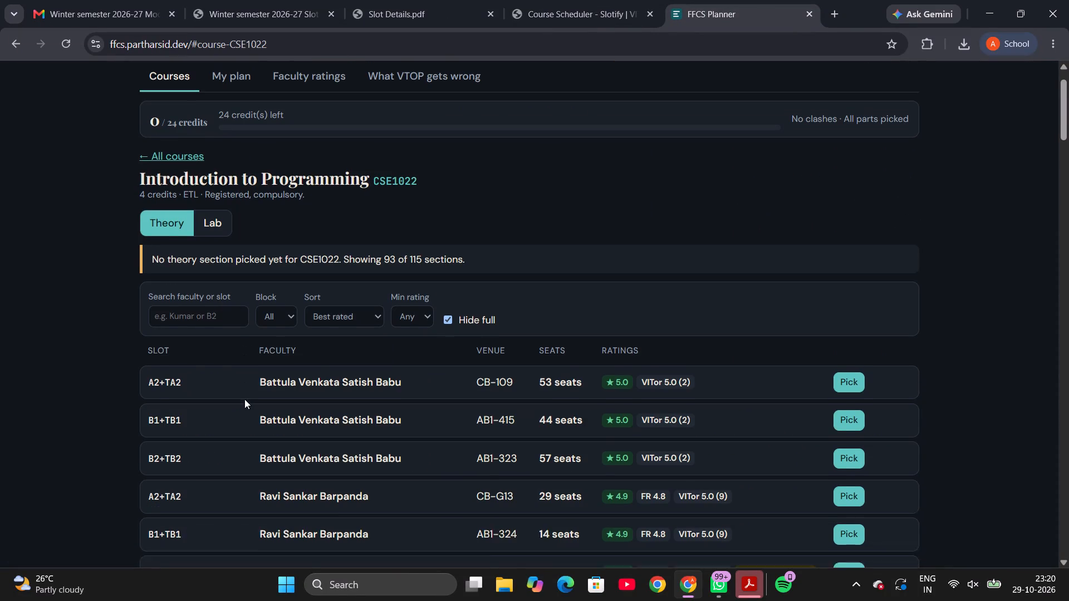
scroll(246, 397, "down", 7)
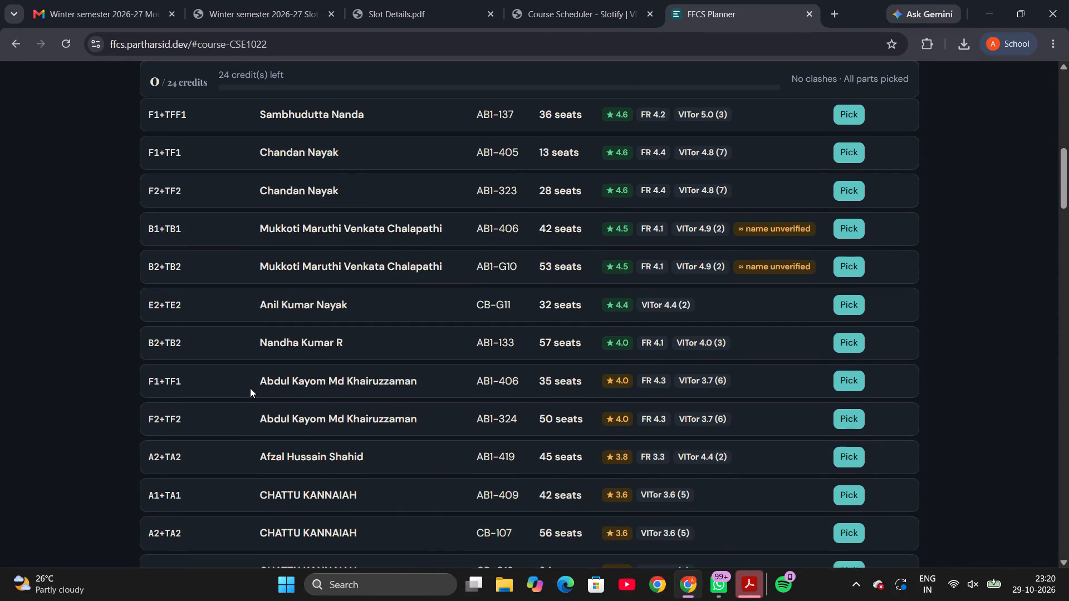
scroll(250, 387, "down", 16)
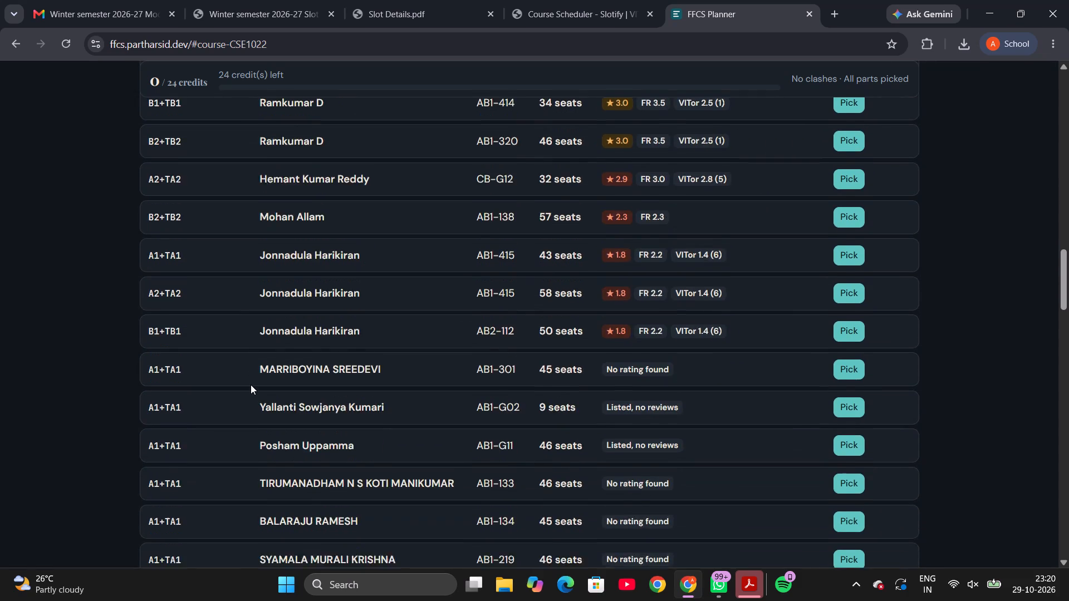
scroll(251, 385, "down", 20)
scroll(251, 385, "down", 1)
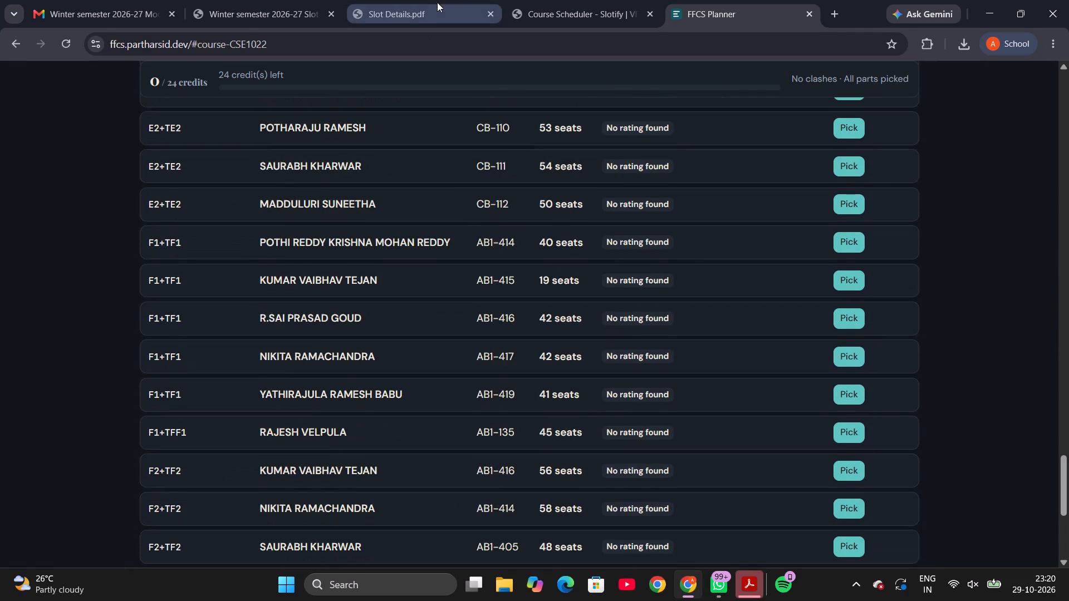
Switch to the Slot Details PDF.
left_click(437, 2)
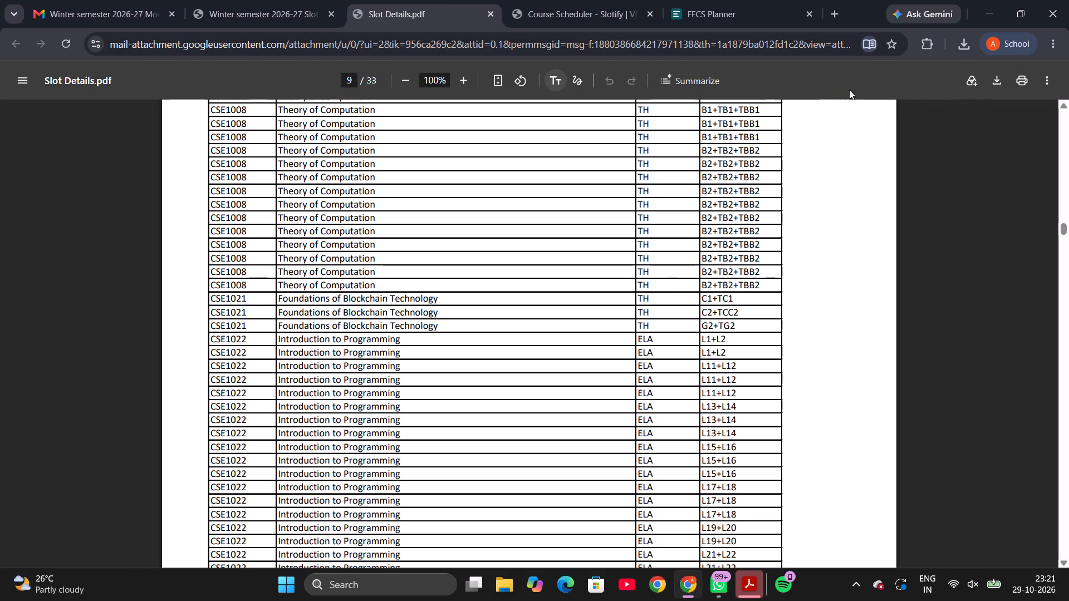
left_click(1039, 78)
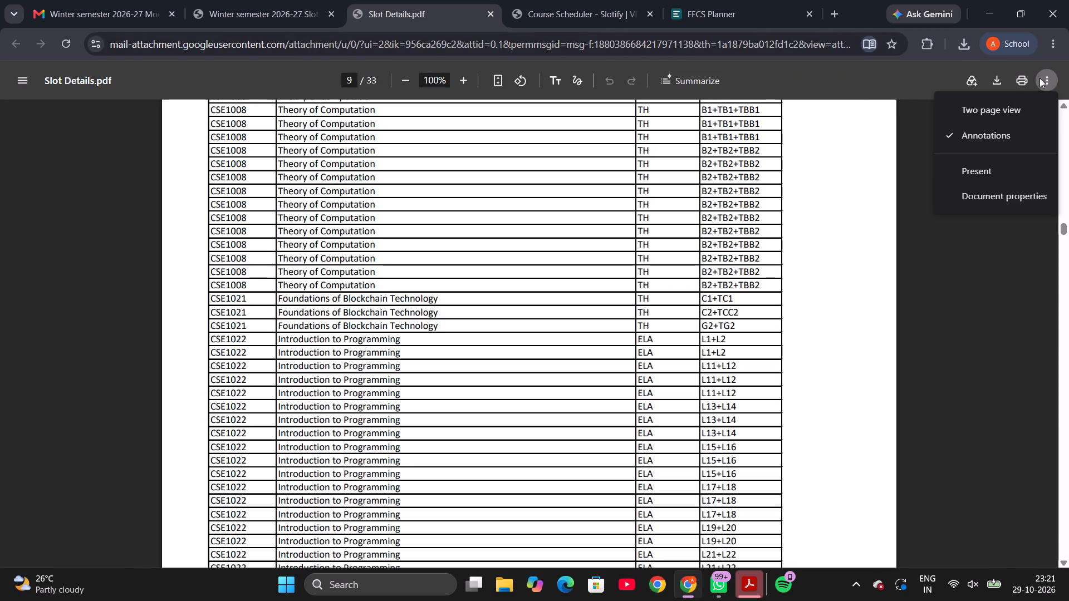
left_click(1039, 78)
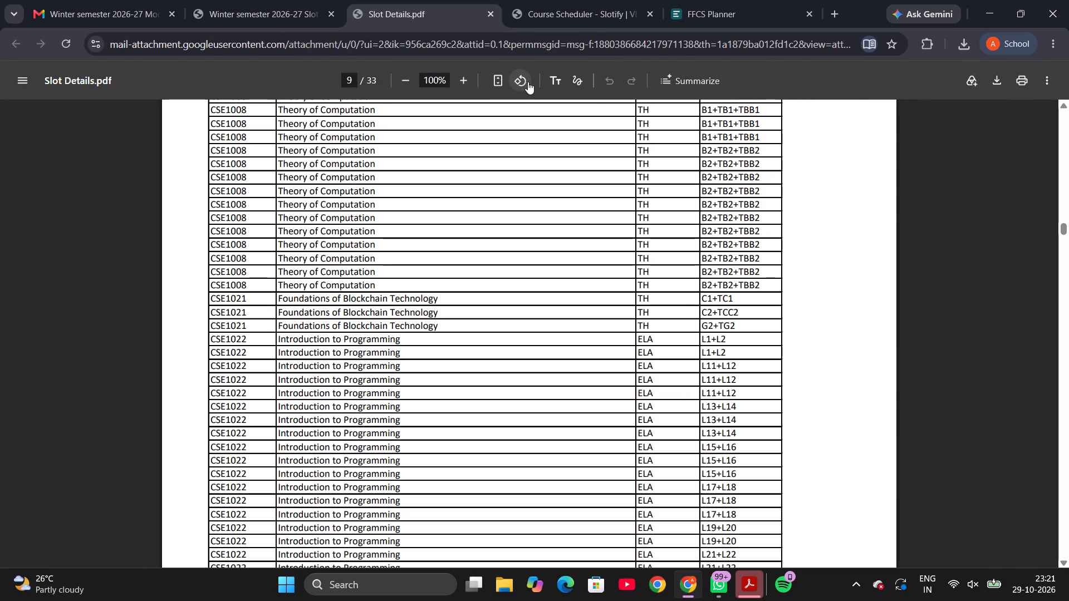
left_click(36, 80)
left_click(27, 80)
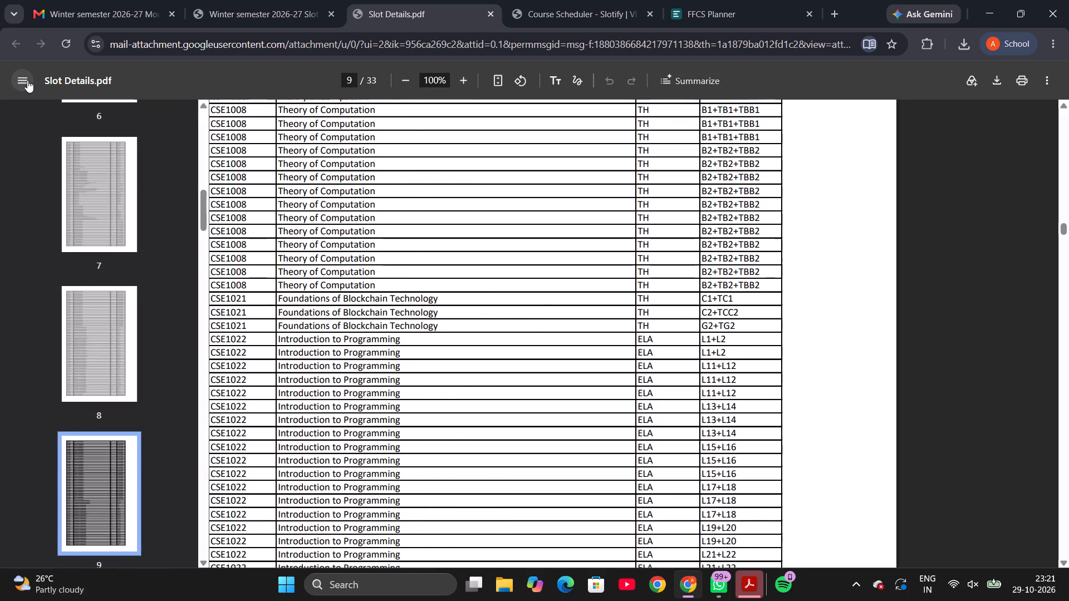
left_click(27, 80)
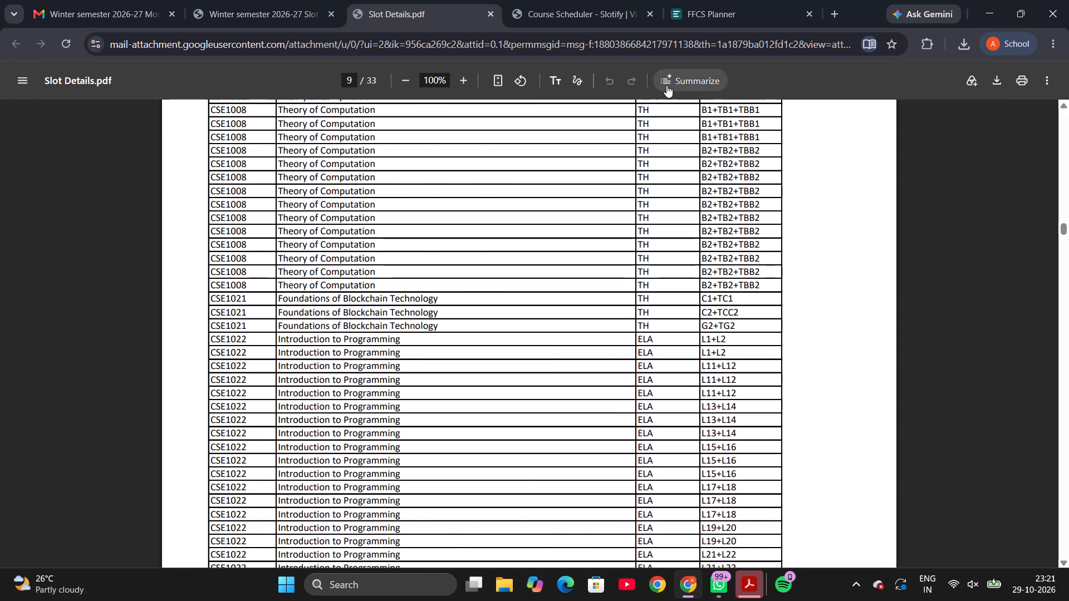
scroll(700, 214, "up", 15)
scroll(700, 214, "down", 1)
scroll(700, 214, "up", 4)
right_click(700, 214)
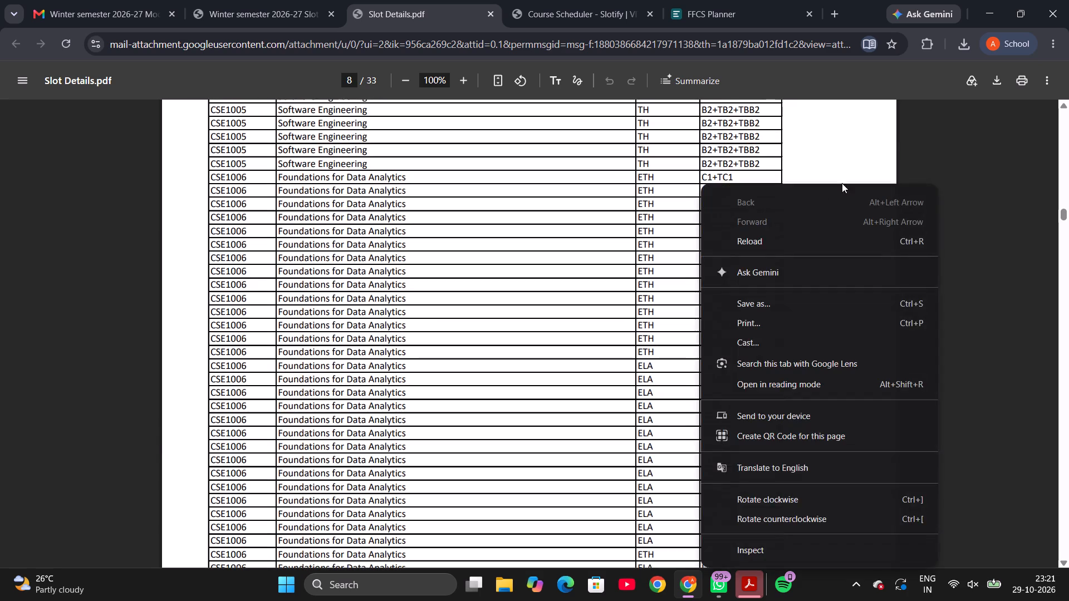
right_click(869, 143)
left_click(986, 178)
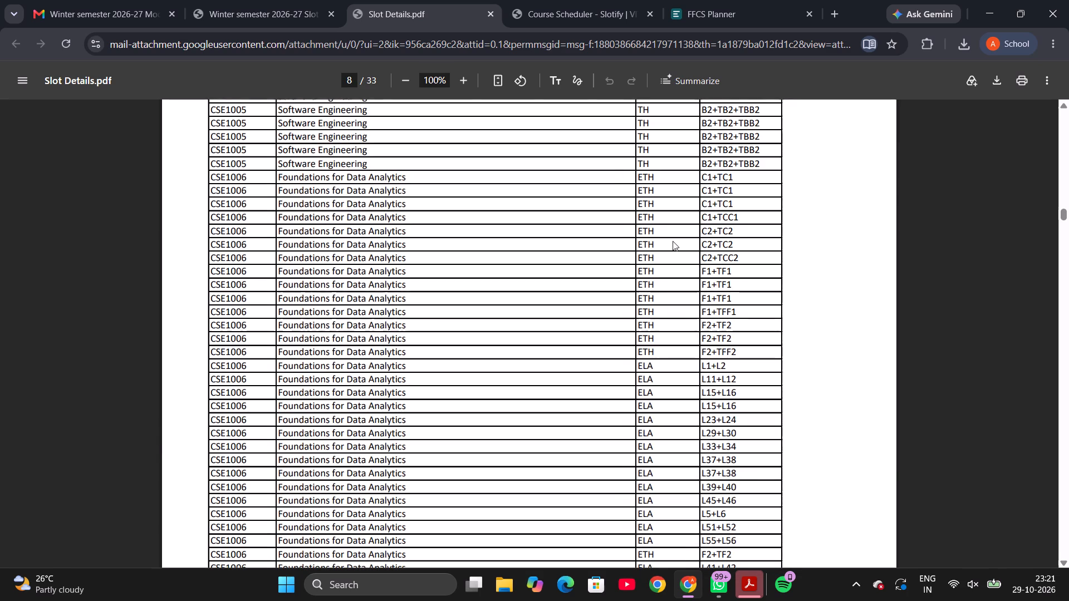
Look back through the courses and slots in the Slot Details PDF up to the start of the List of Courses.
scroll(673, 241, "up", 20)
scroll(673, 241, "up", 12)
scroll(670, 272, "down", 7)
scroll(670, 277, "up", 1)
scroll(670, 277, "down", 4)
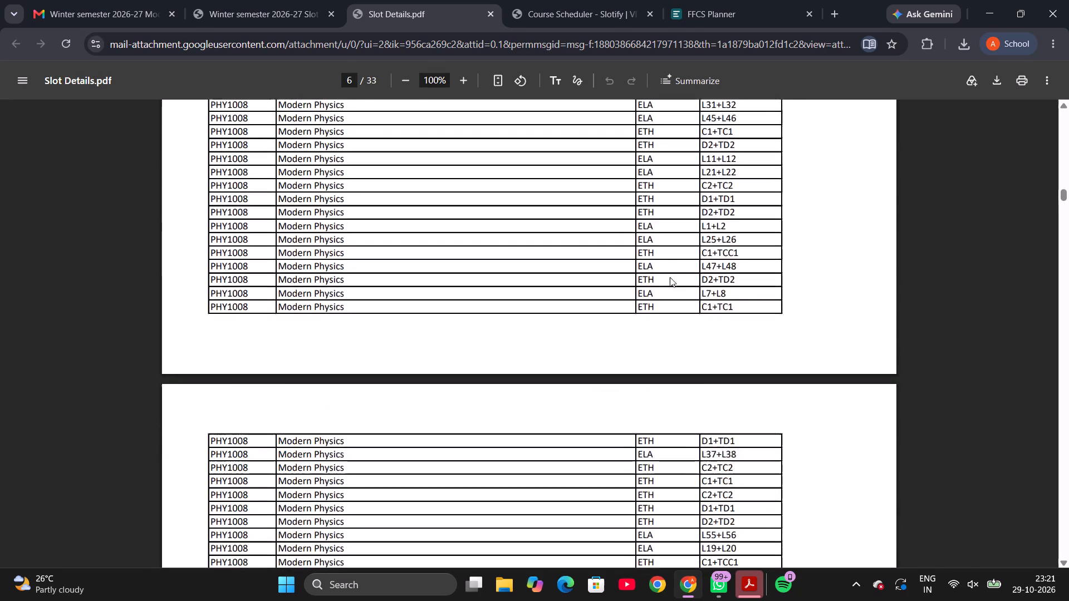
scroll(670, 277, "down", 3)
scroll(670, 277, "up", 20)
scroll(670, 277, "up", 6)
scroll(670, 277, "down", 2)
scroll(670, 277, "up", 7)
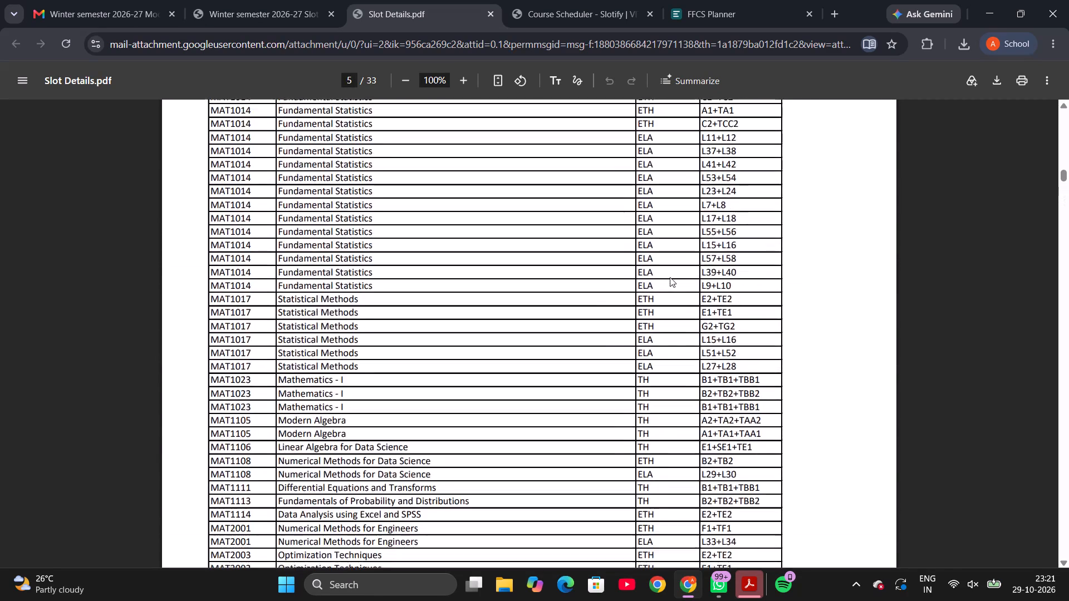
scroll(670, 277, "up", 20)
scroll(670, 277, "up", 16)
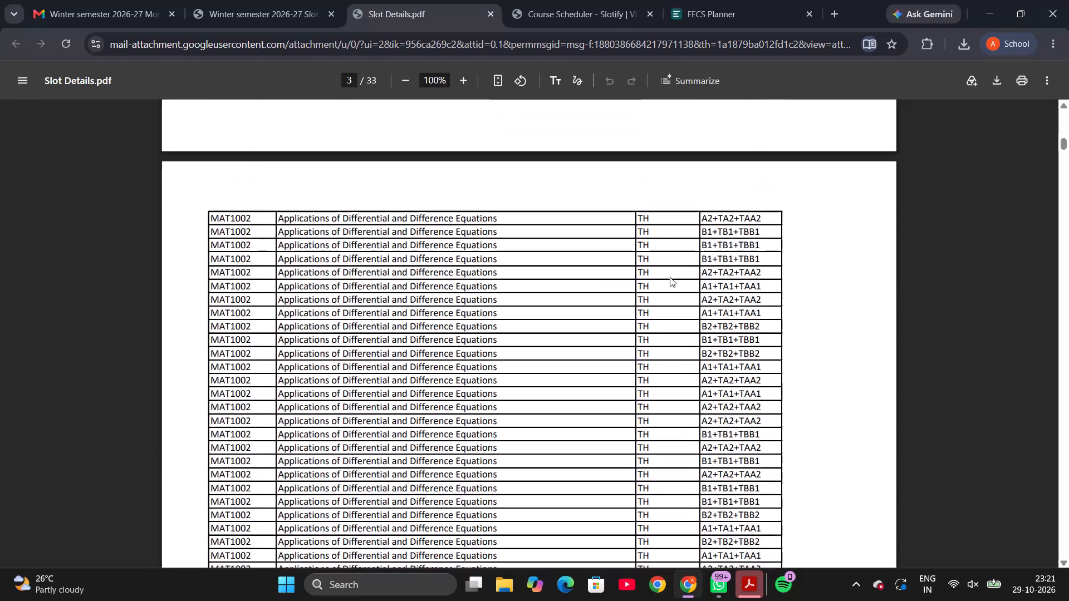
scroll(670, 277, "up", 20)
scroll(670, 277, "up", 15)
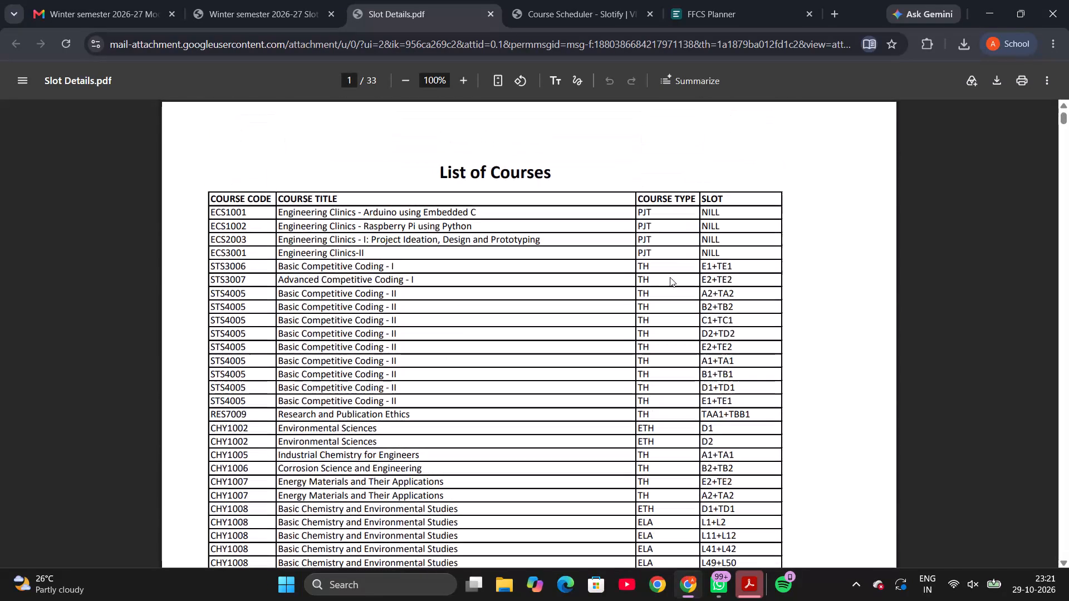
scroll(670, 277, "up", 11)
Find the Introduction to Programming (CSE1022) entries in the course list and examine their ELA and ETH slots.
scroll(670, 277, "down", 20)
scroll(670, 277, "down", 7)
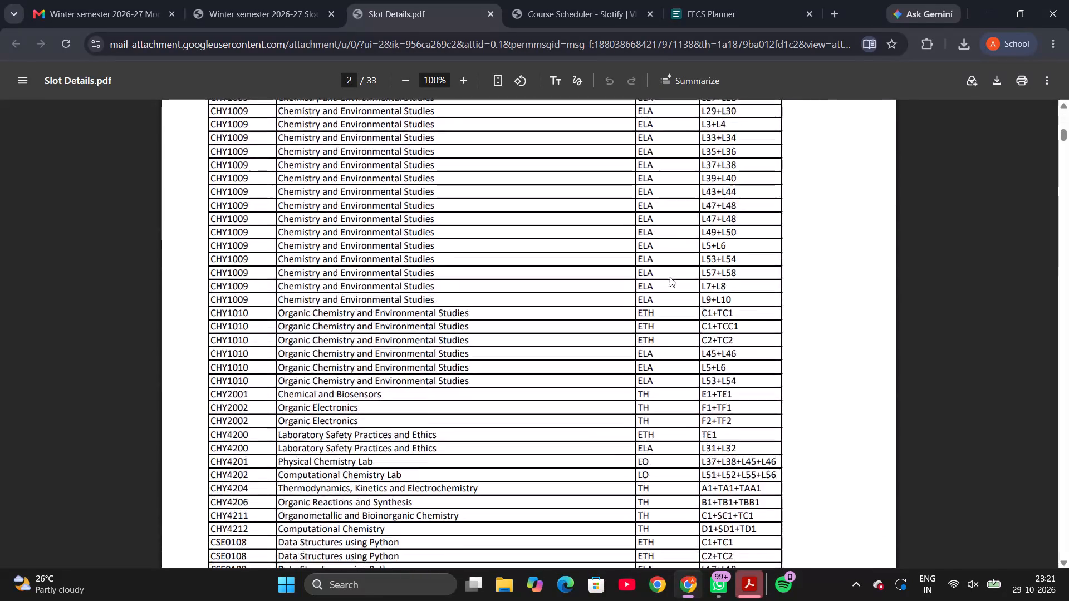
scroll(670, 277, "down", 20)
scroll(670, 277, "down", 20)
scroll(670, 277, "down", 3)
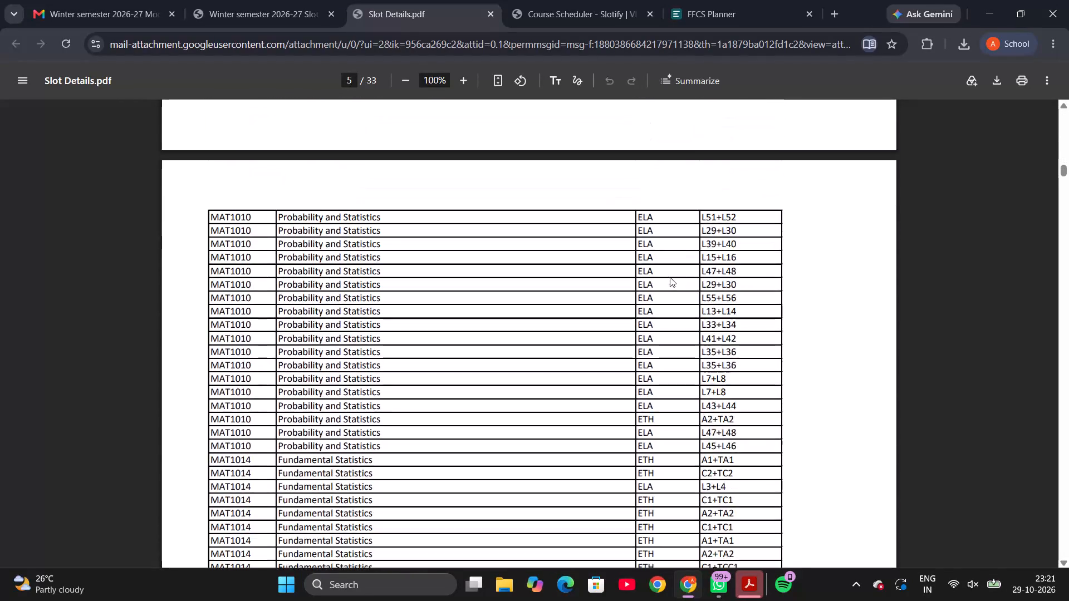
scroll(670, 277, "down", 20)
scroll(670, 277, "down", 20)
scroll(670, 277, "down", 3)
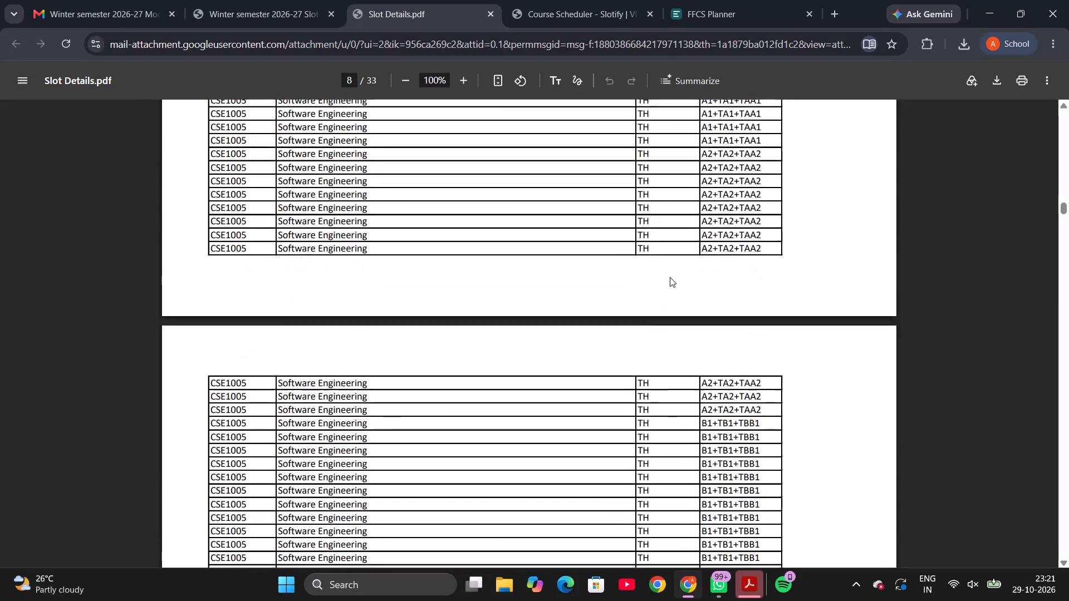
scroll(670, 277, "down", 20)
scroll(670, 277, "down", 13)
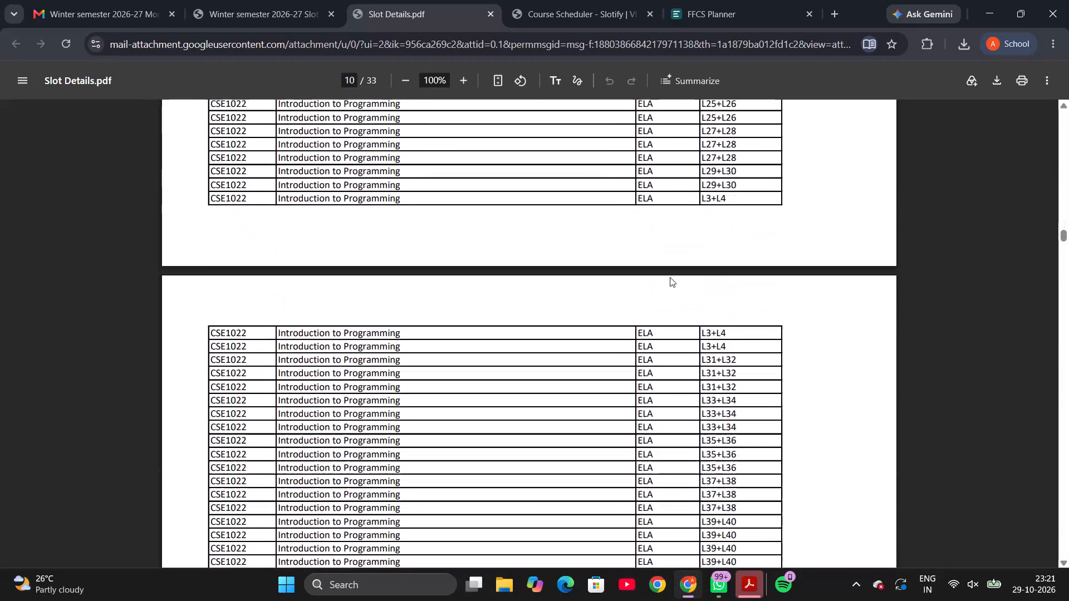
scroll(670, 277, "up", 6)
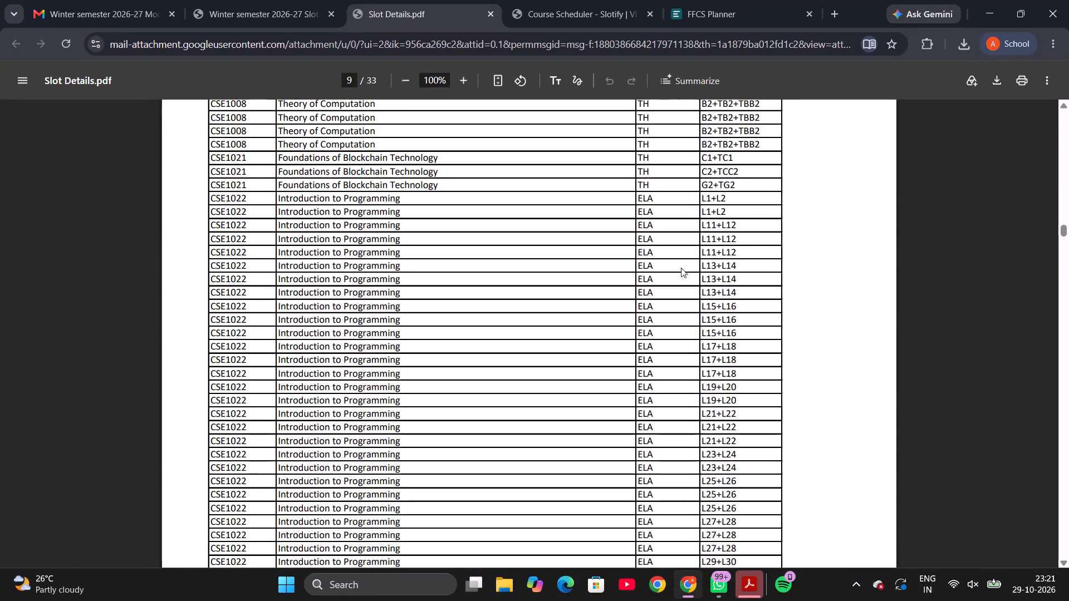
scroll(718, 427, "down", 5)
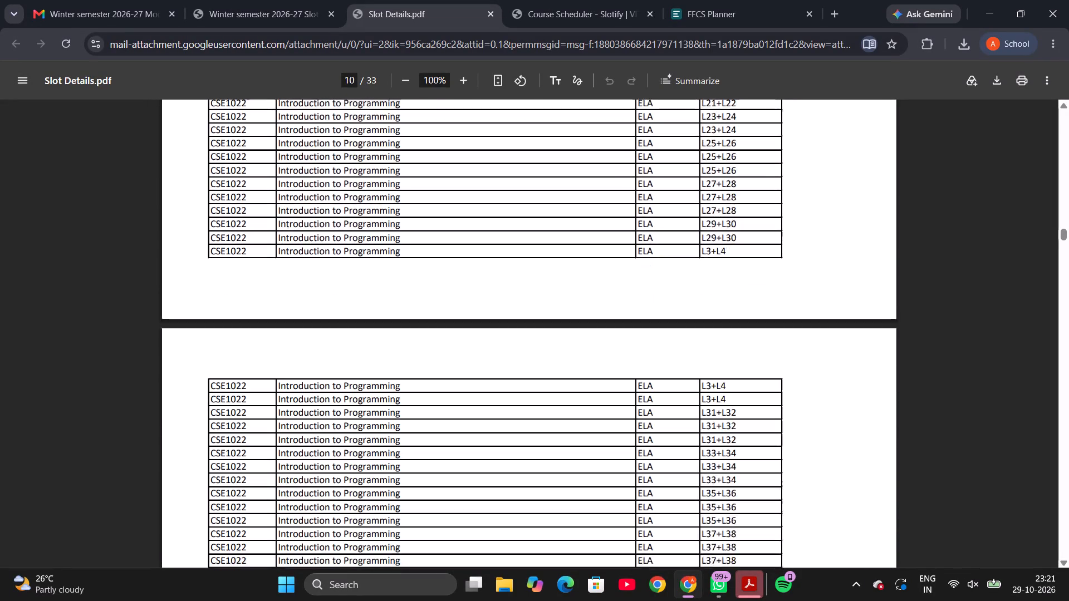
scroll(714, 419, "down", 8)
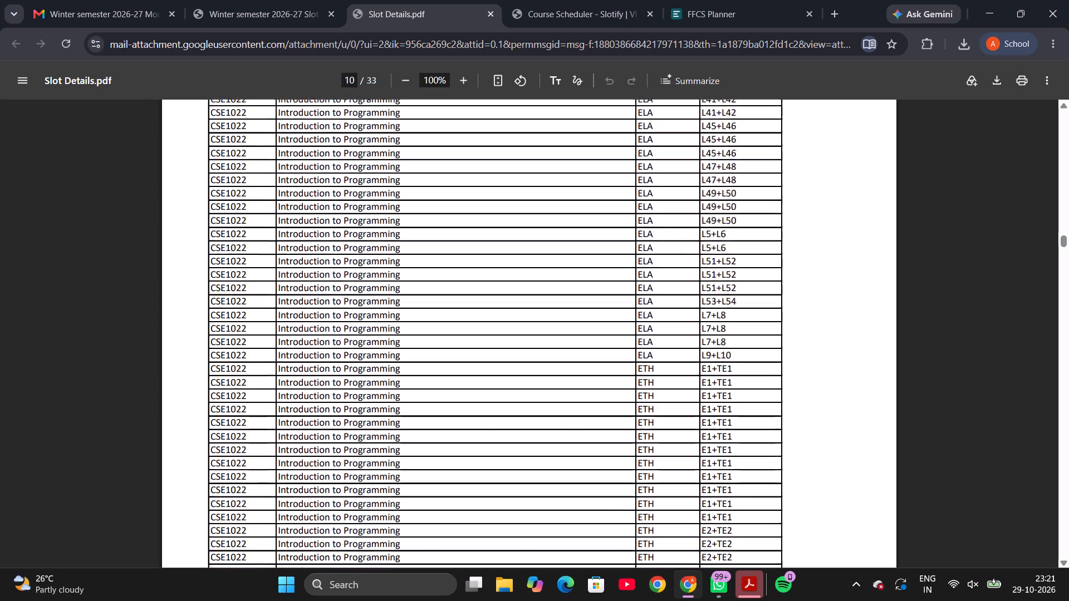
scroll(718, 406, "down", 6)
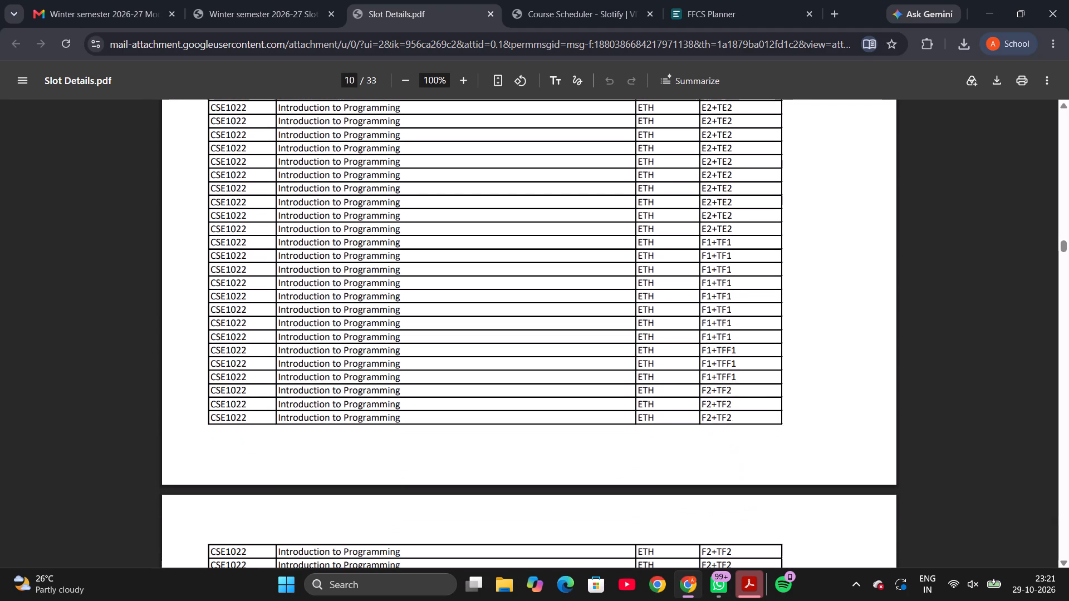
scroll(734, 410, "down", 4)
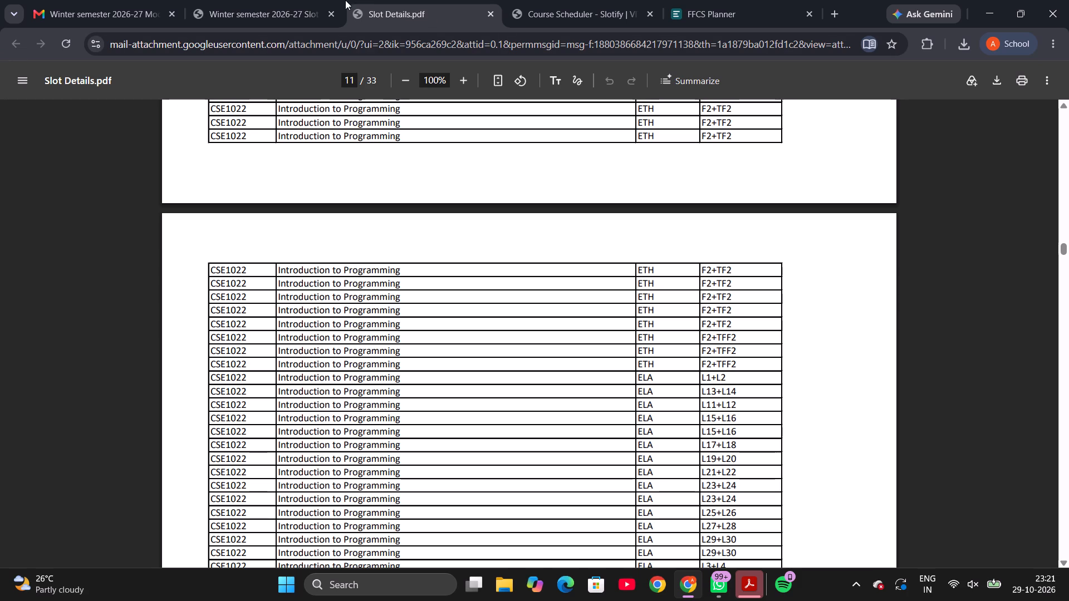
Switch to the Winter semester 2026-27 Slot Timetable PDF to view the theory and lab slot timings.
left_click(267, 0)
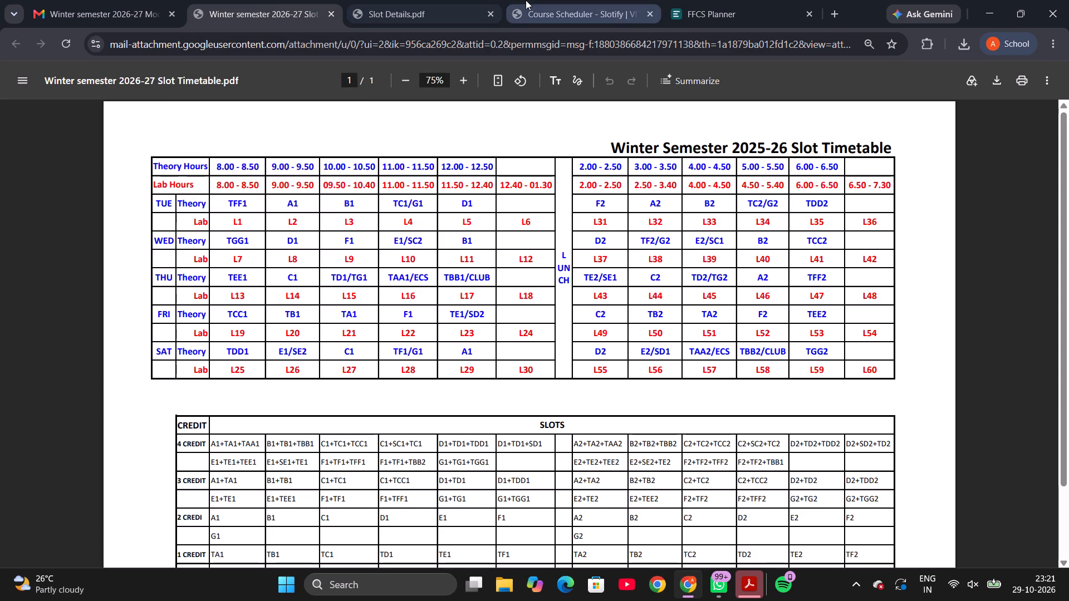
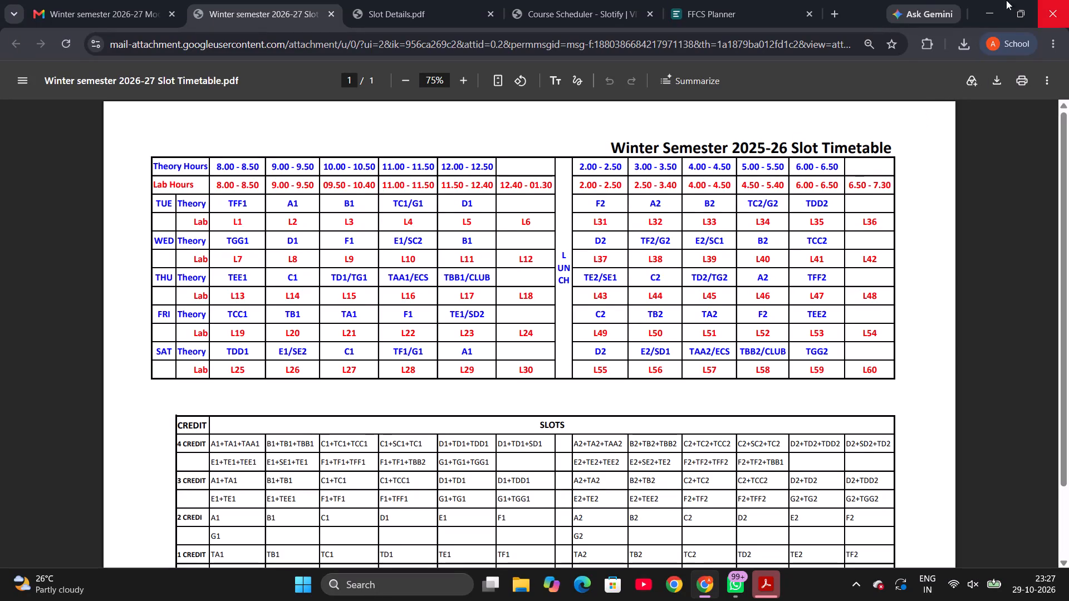
Switch to the Slotify Course Selector, search for "introduction to progr" and open Introduction to Programming (CSE1022).
left_click(594, 0)
scroll(638, 255, "up", 8)
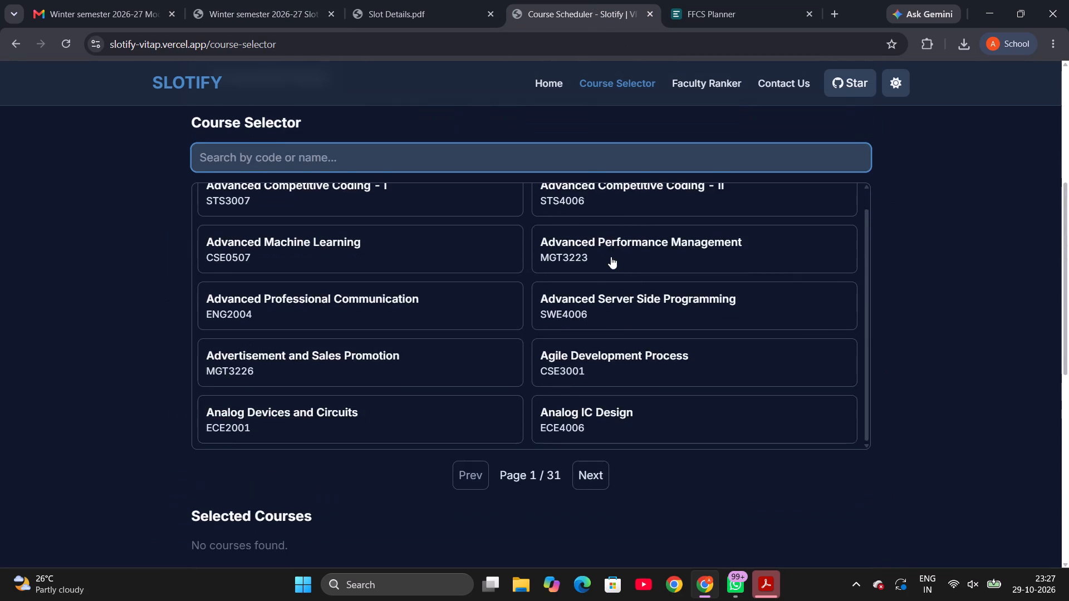
scroll(611, 257, "up", 3)
left_click(546, 162)
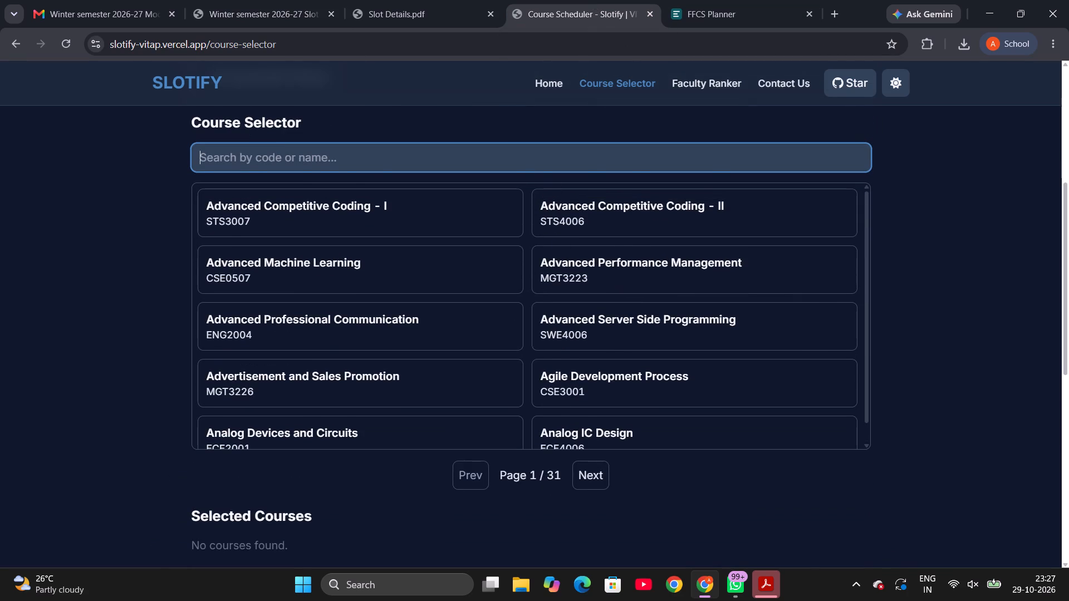
key("i")
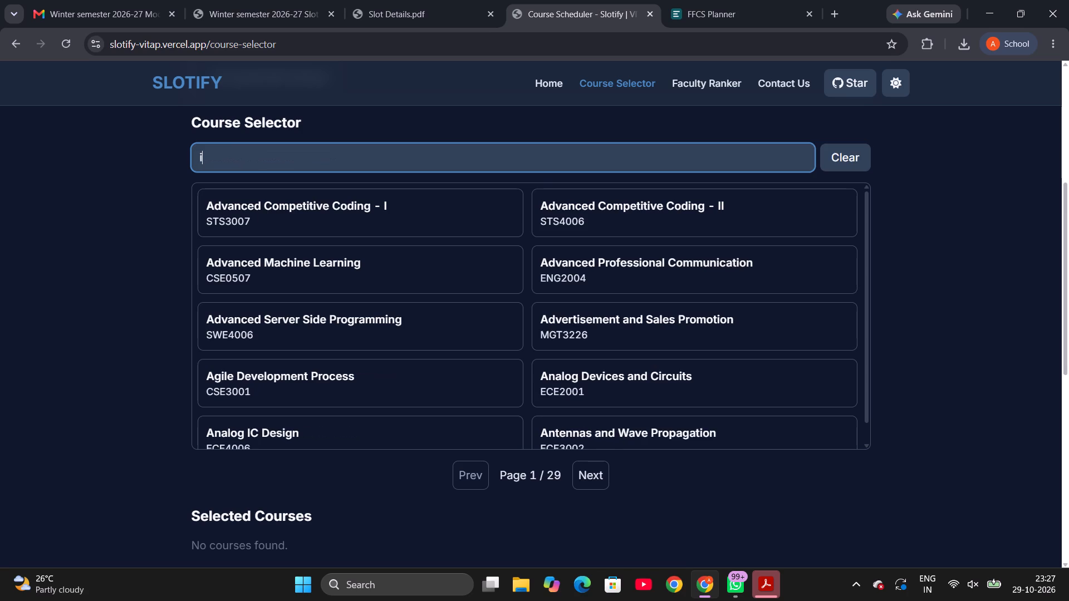
type("ntroduction")
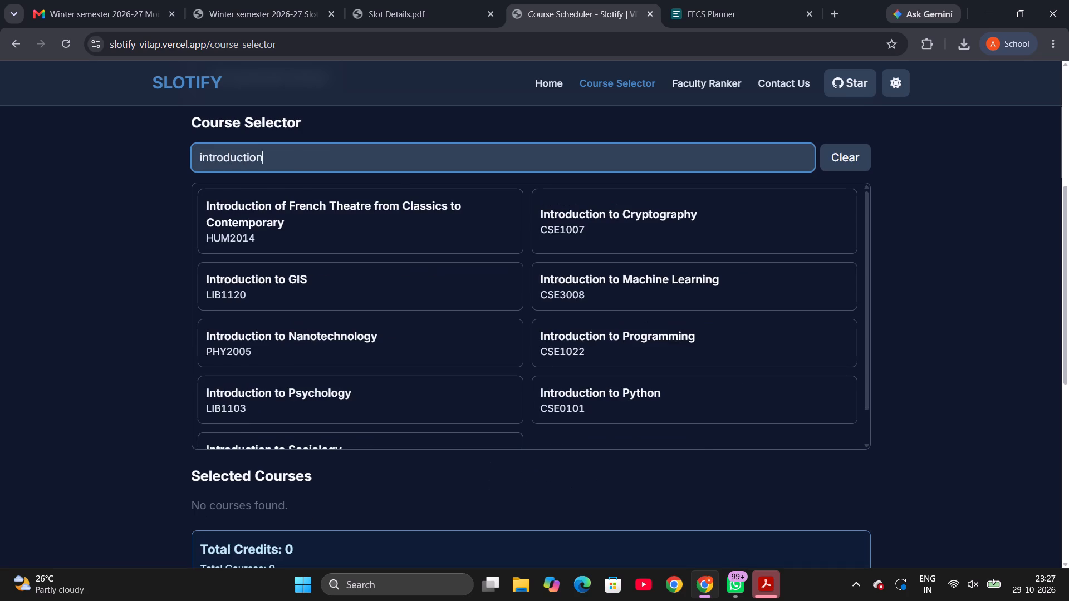
key("space")
type("to progr")
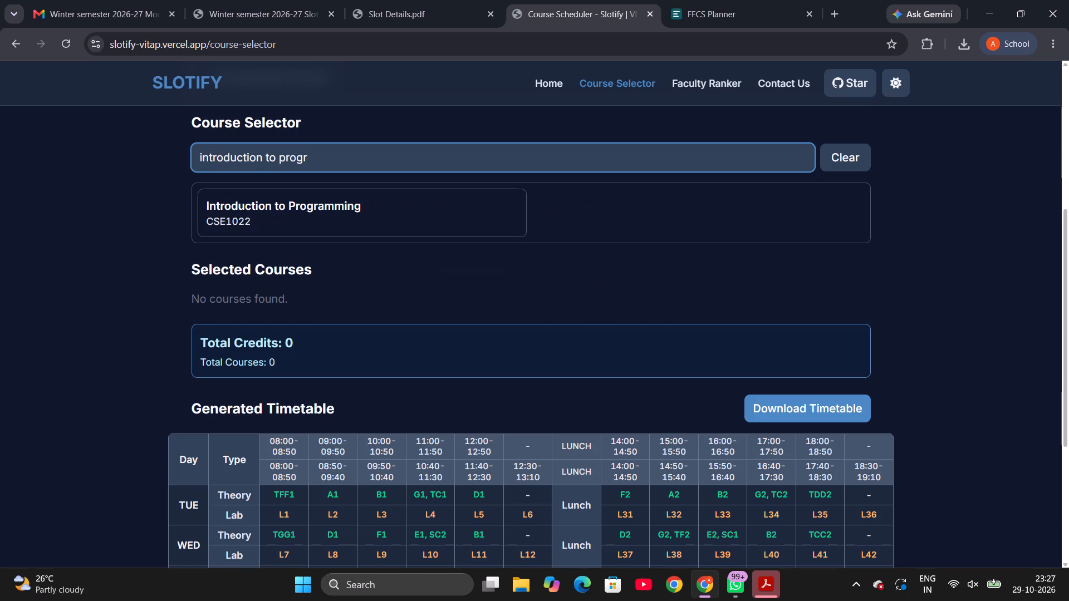
left_click(460, 216)
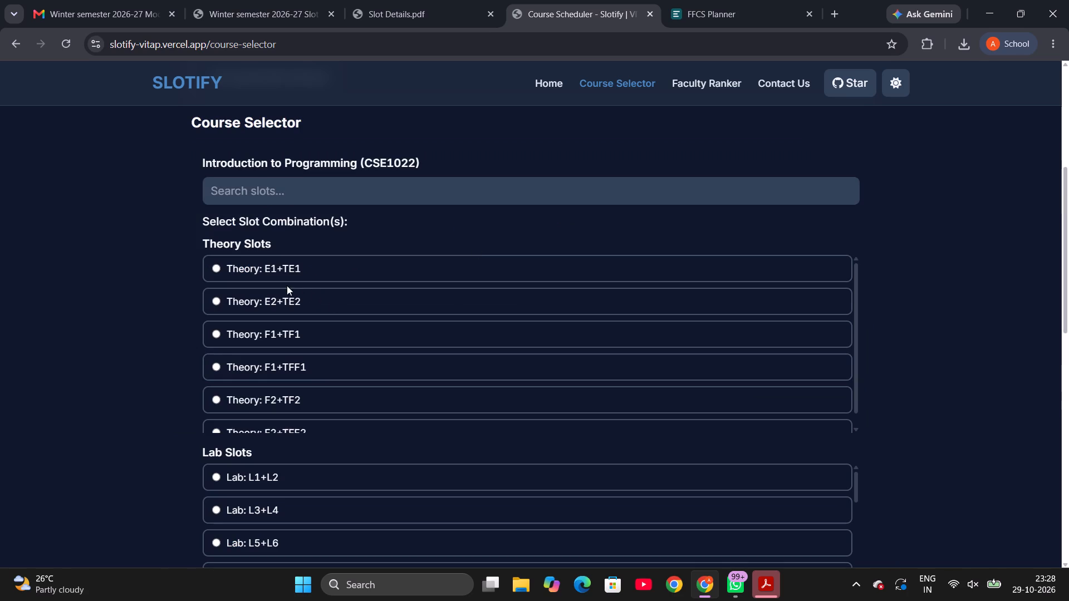
Add Introduction to Programming with theory slots E2+TE2 and lab slots L5+L6 to the selected courses.
left_click(220, 297)
scroll(336, 301, "down", 3)
scroll(309, 367, "down", 5)
scroll(243, 387, "up", 2)
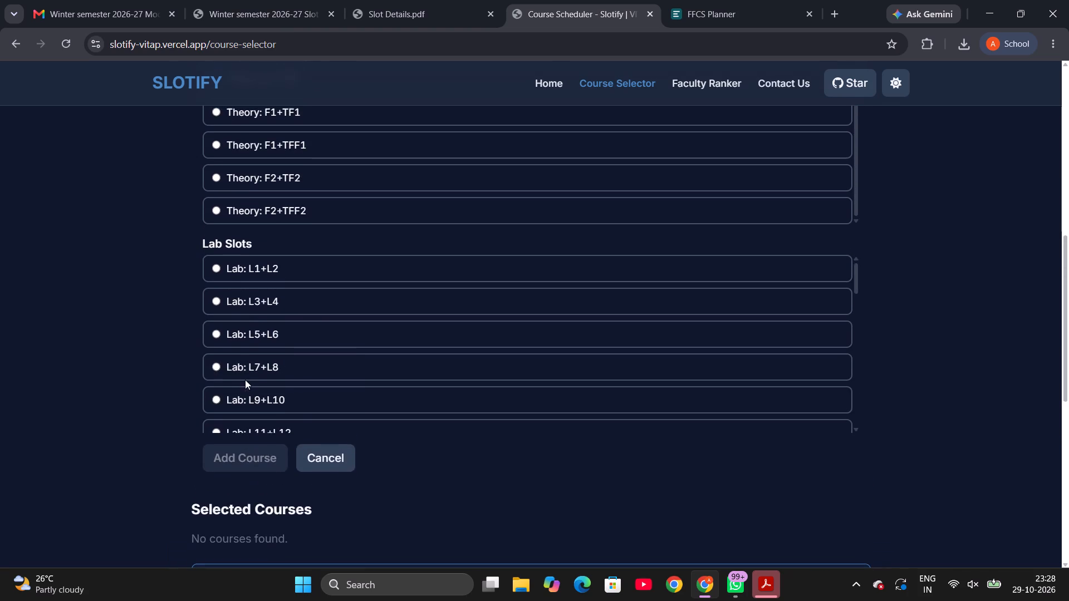
left_click(218, 336)
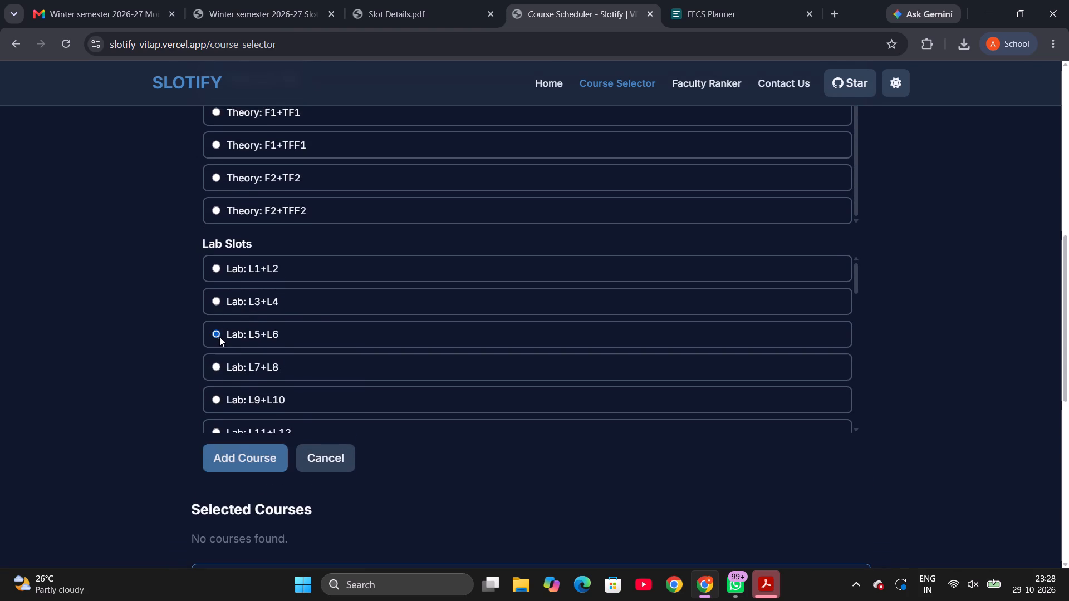
left_click(237, 460)
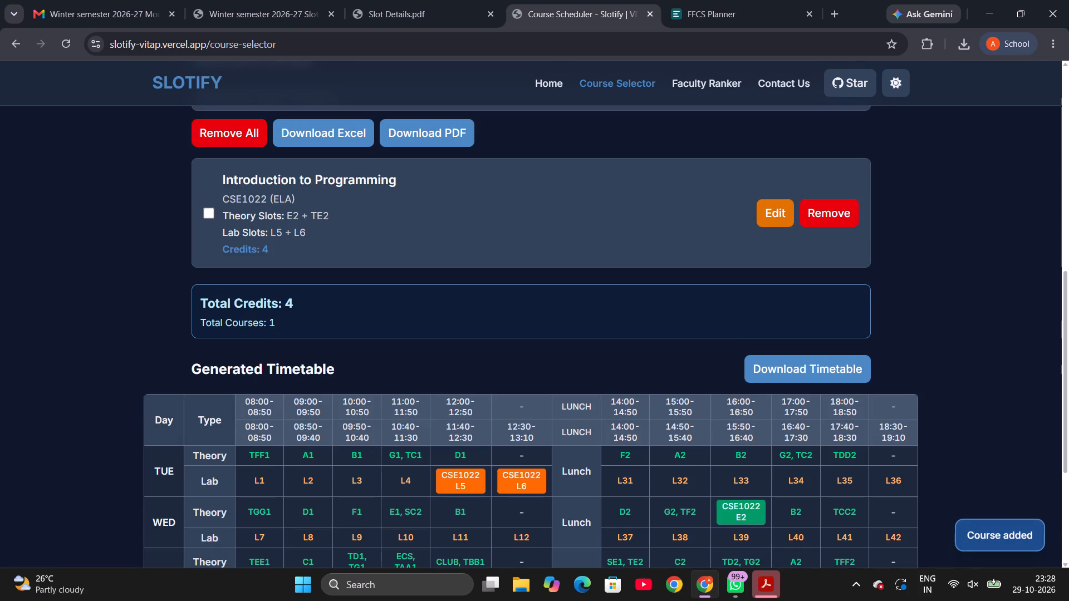
Return to the course search in the Course Selector for another course lookup.
scroll(365, 404, "up", 5)
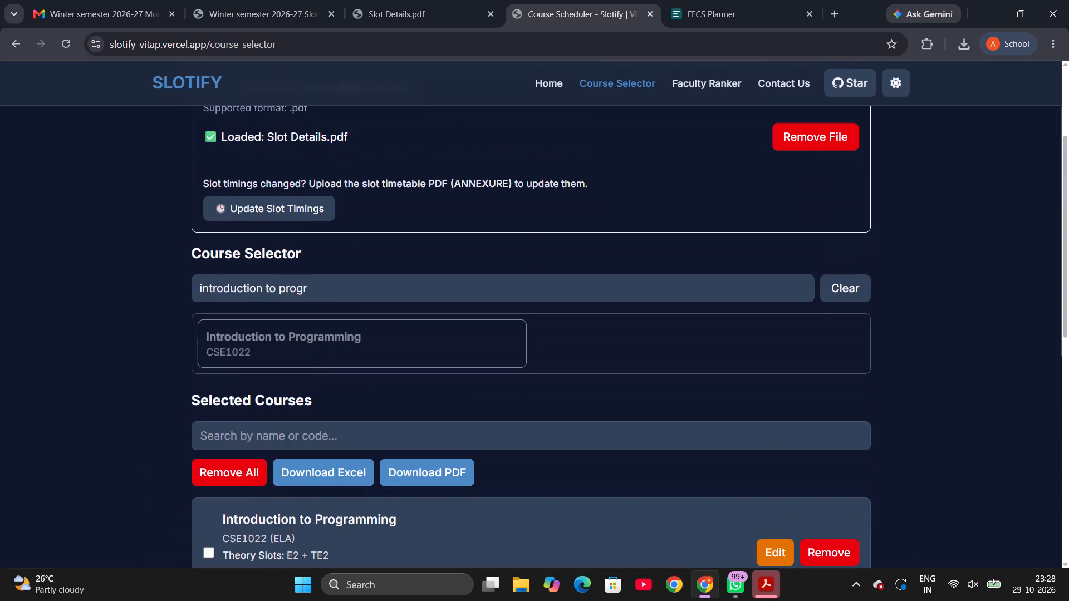
left_click(367, 302)
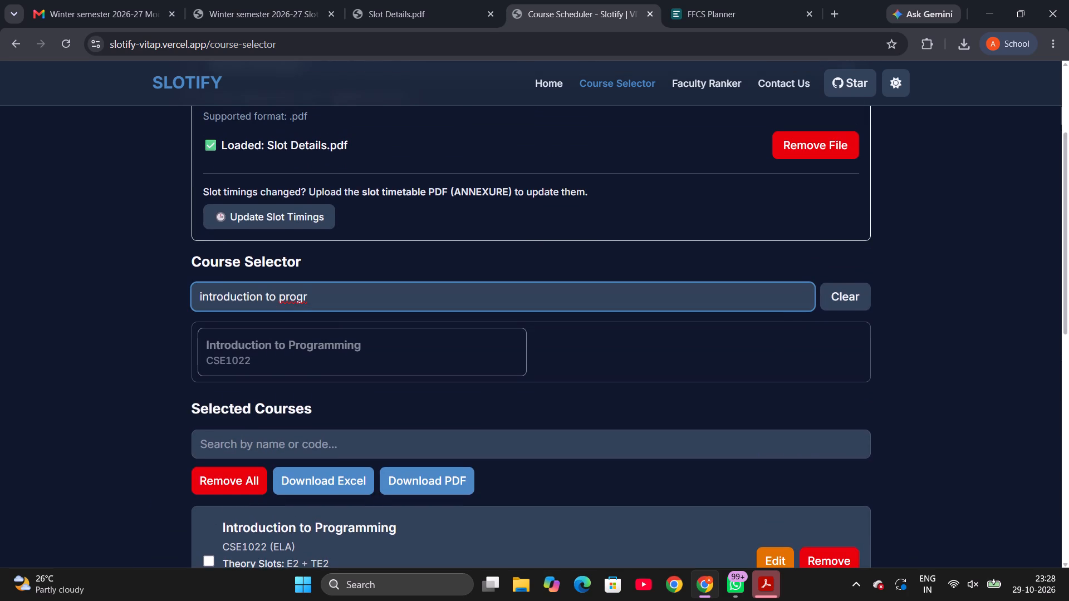
Replace the previous course query in the Course Selector with a search for "operating sys".
key("ctrl+a")
key("BackSpace")
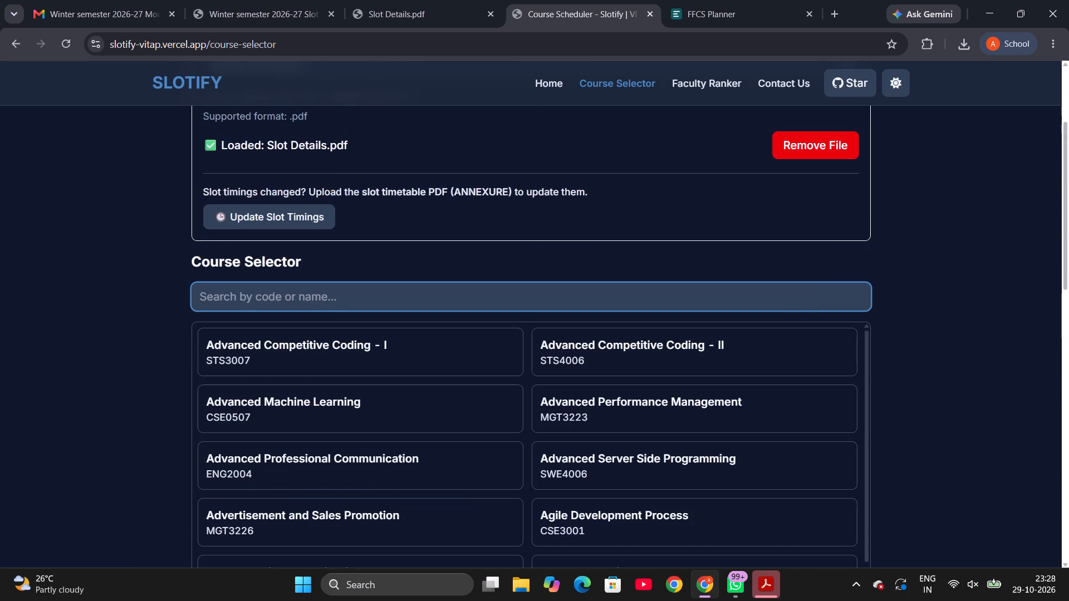
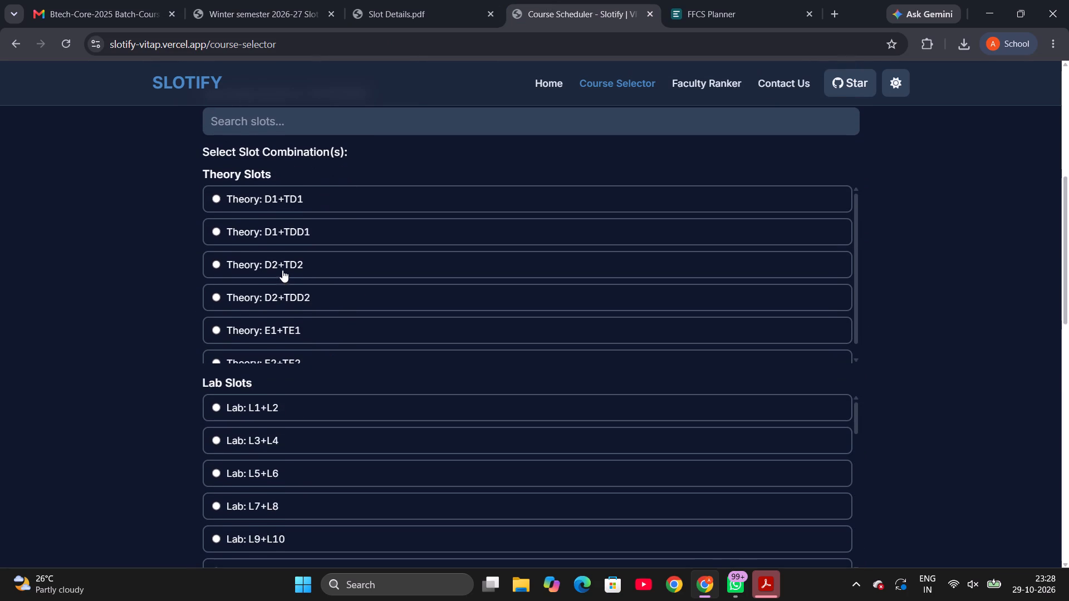
Add Operating Systems (CSE2008) with theory slots D2+TD2 and lab slots L11+L12 to the selected courses.
left_click(212, 266)
scroll(218, 339, "down", 3)
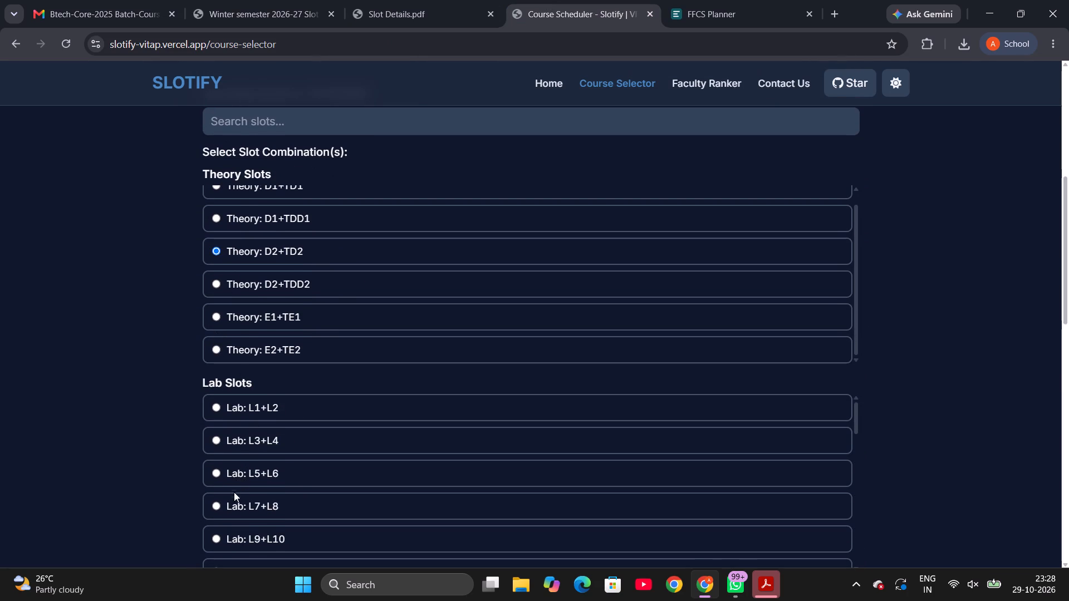
scroll(215, 516, "down", 1)
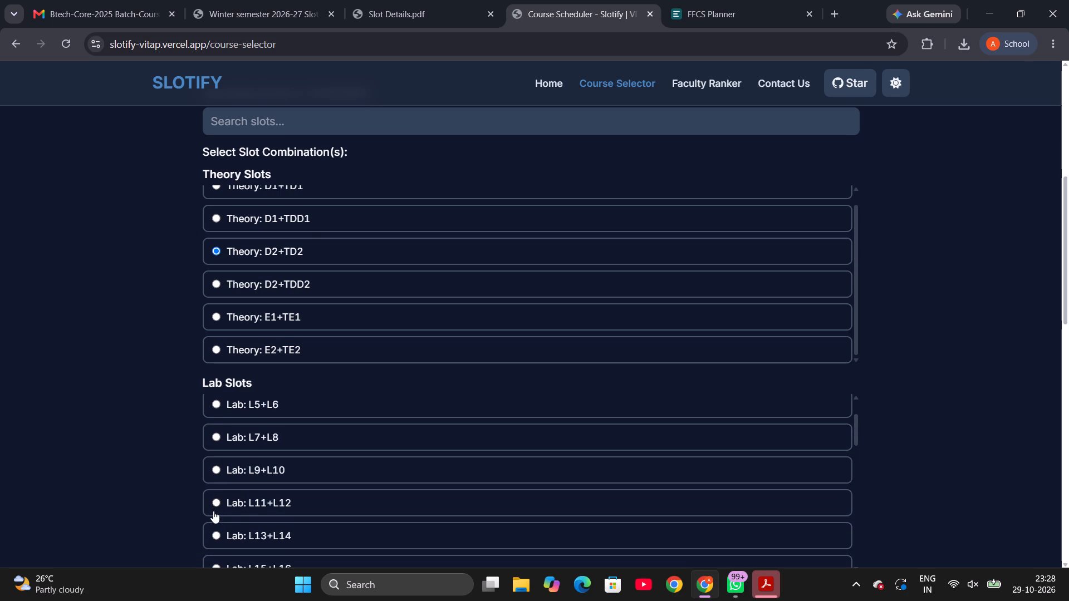
left_click(214, 503)
scroll(143, 469, "down", 3)
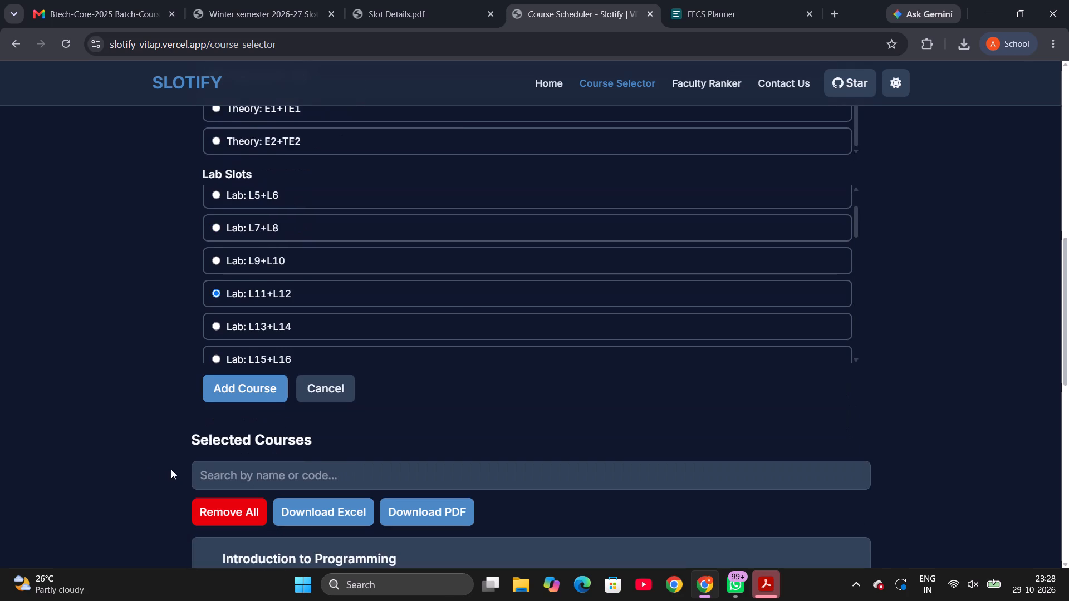
left_click(248, 390)
Search the course selector for "probab" and open Probability and Statistics (MAT1010).
scroll(351, 377, "down", 3)
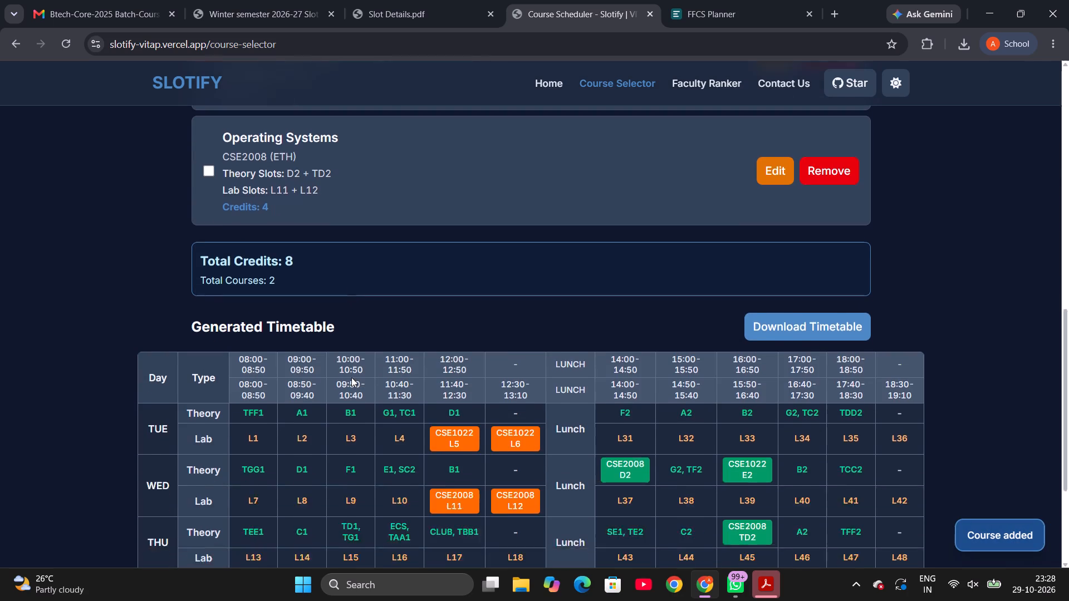
scroll(351, 377, "up", 3)
scroll(326, 257, "up", 4)
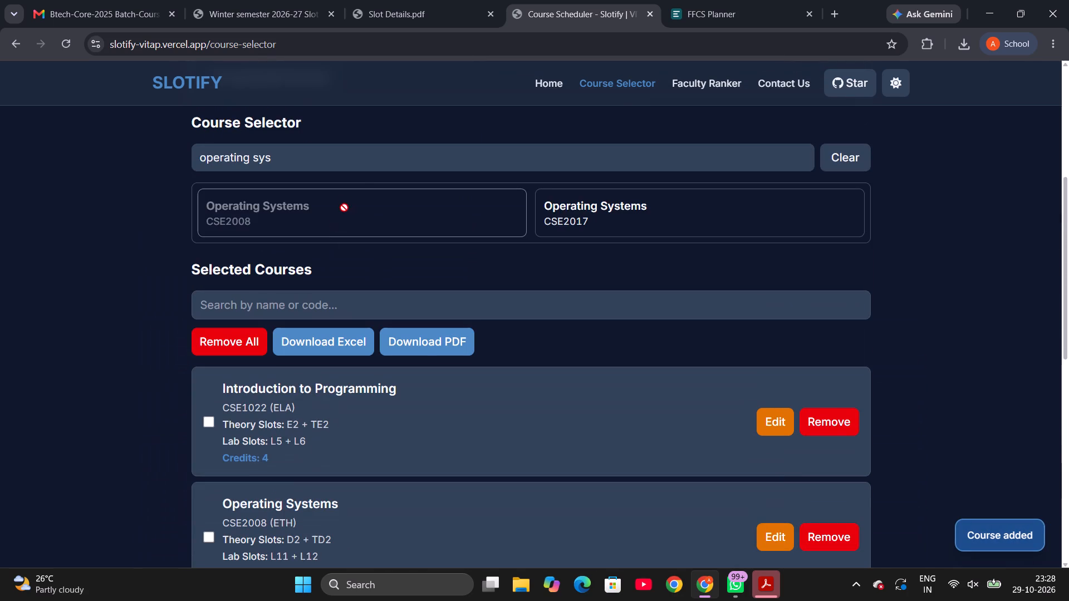
left_click(366, 159)
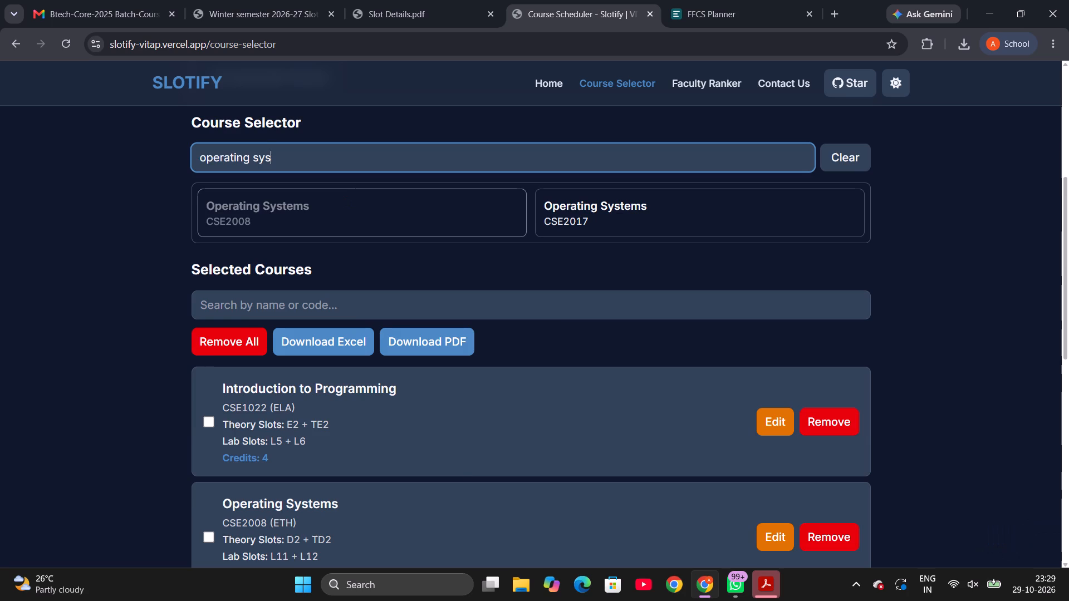
key("ctrl+a")
key("BackSpace")
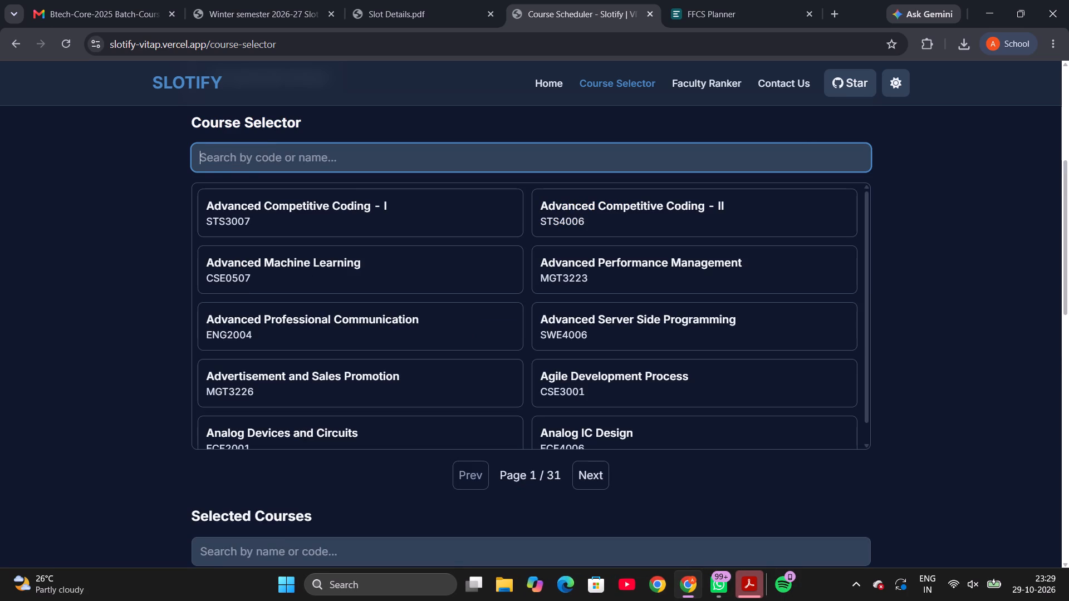
type("probab")
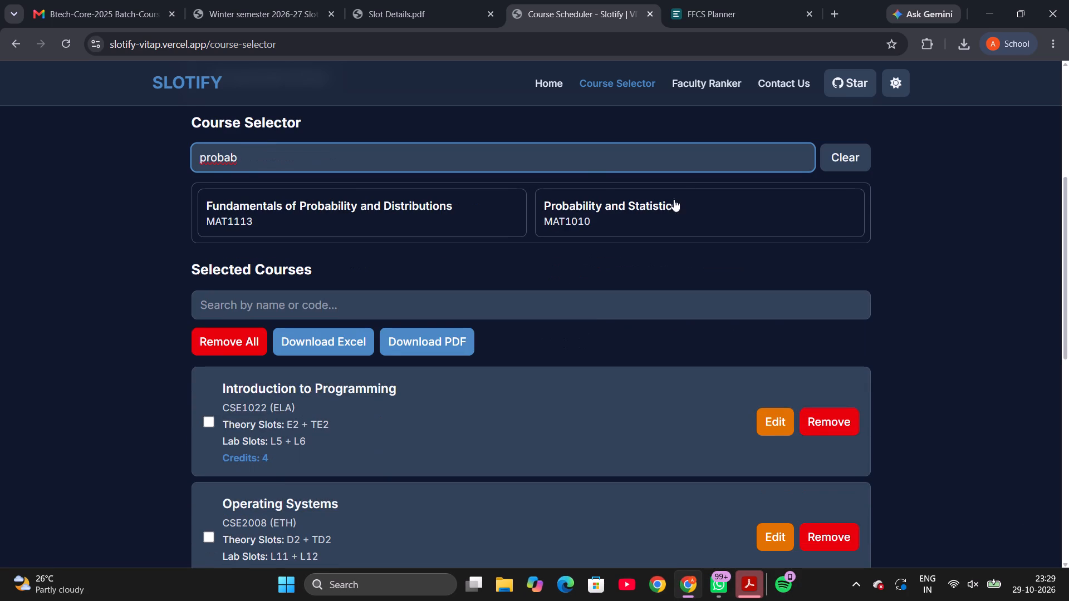
left_click(671, 214)
Add Probability and Statistics with theory slots A2+TA2 and lab slots L15+L16 to the selected courses.
left_click(226, 295)
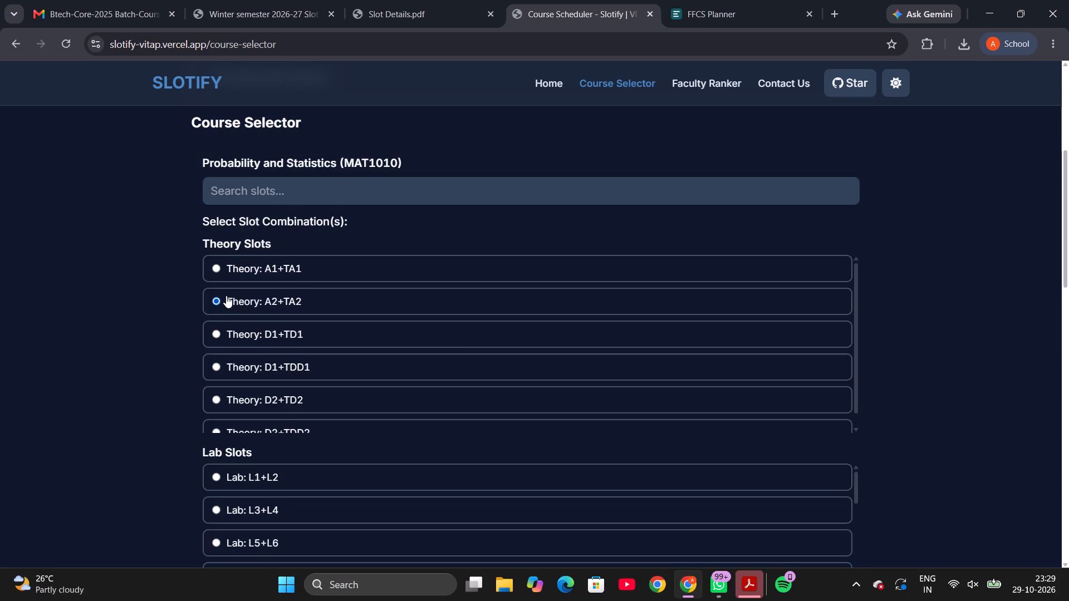
scroll(281, 410, "down", 1)
scroll(161, 436, "down", 6)
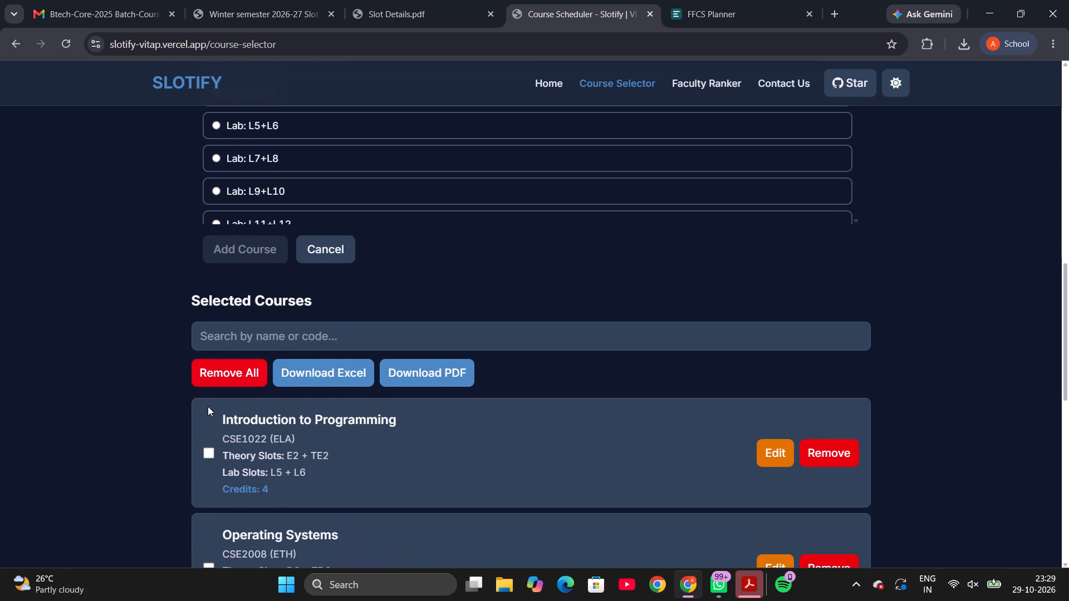
scroll(153, 363, "down", 7)
scroll(152, 366, "up", 6)
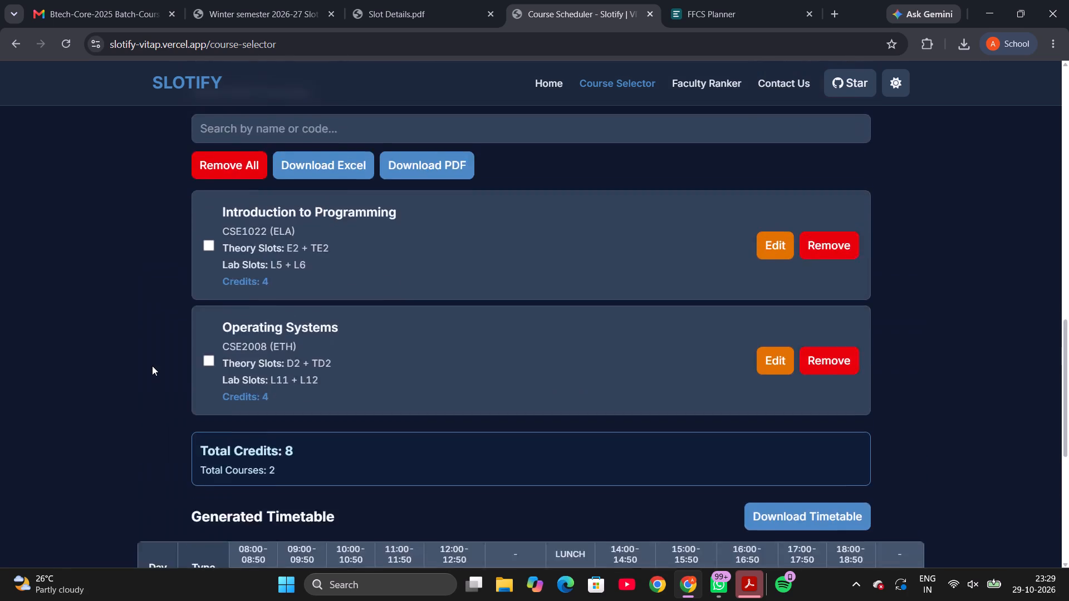
scroll(152, 366, "up", 5)
scroll(325, 398, "down", 4)
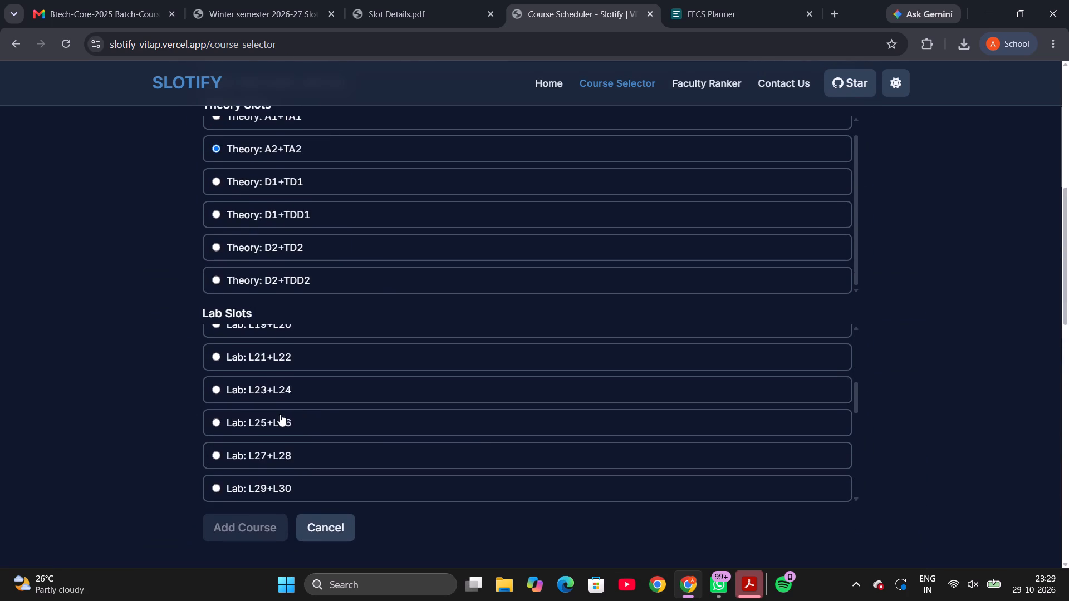
scroll(277, 417, "up", 2)
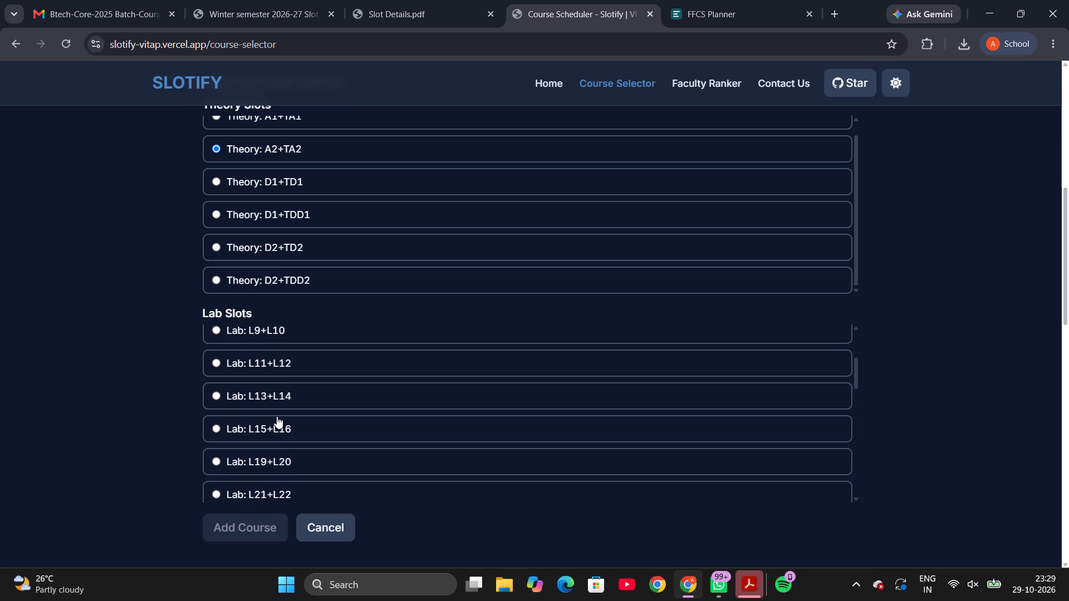
left_click(224, 425)
left_click(258, 527)
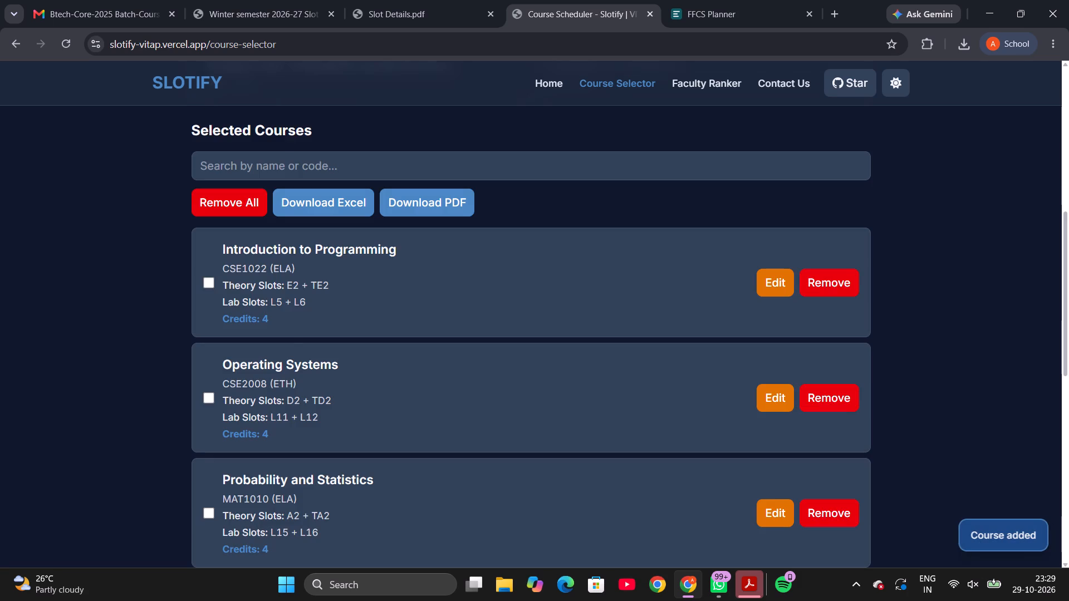
Search the course selector for "software" and open Software Engineering (CSE1005).
scroll(139, 370, "down", 11)
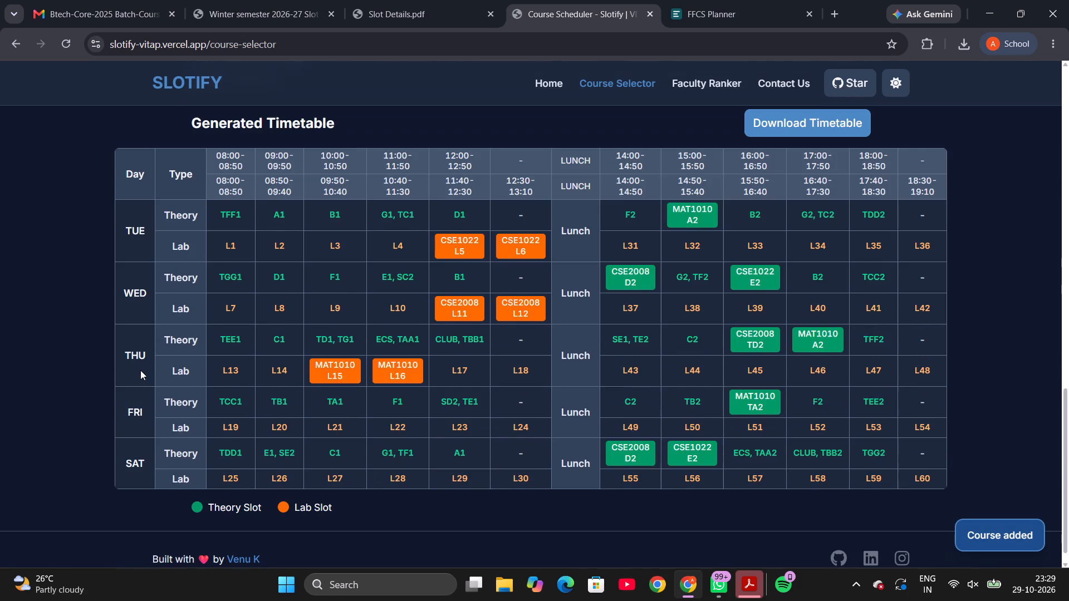
scroll(141, 370, "up", 7)
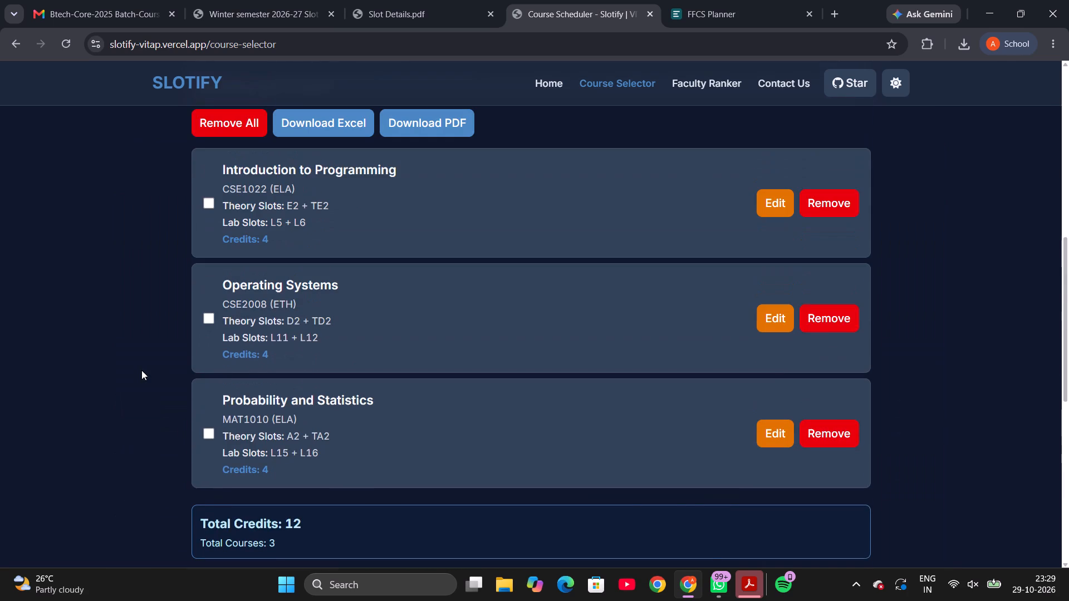
scroll(145, 366, "up", 3)
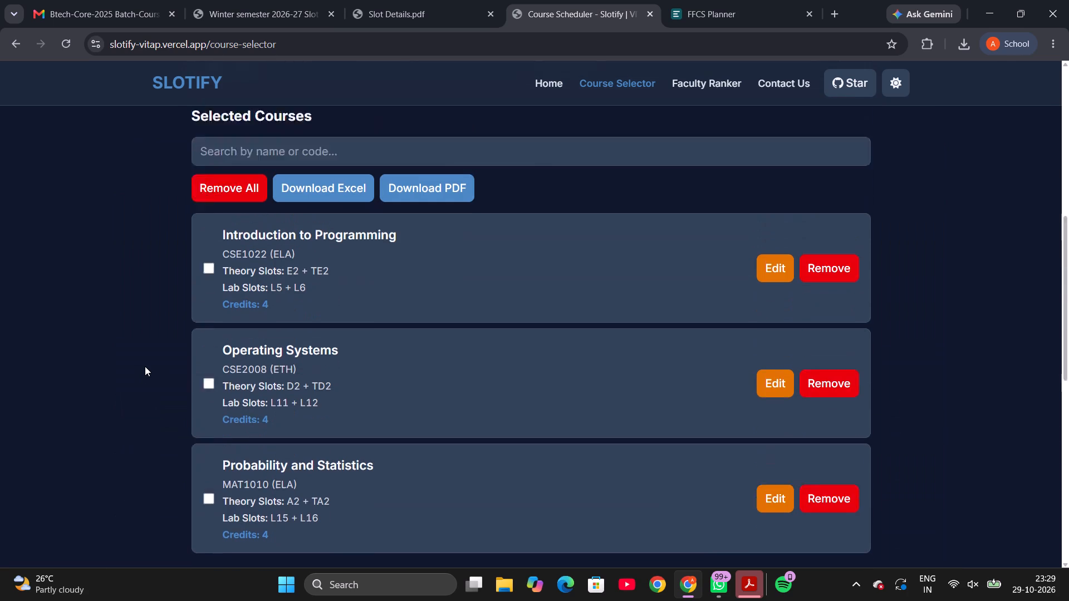
left_click(346, 151)
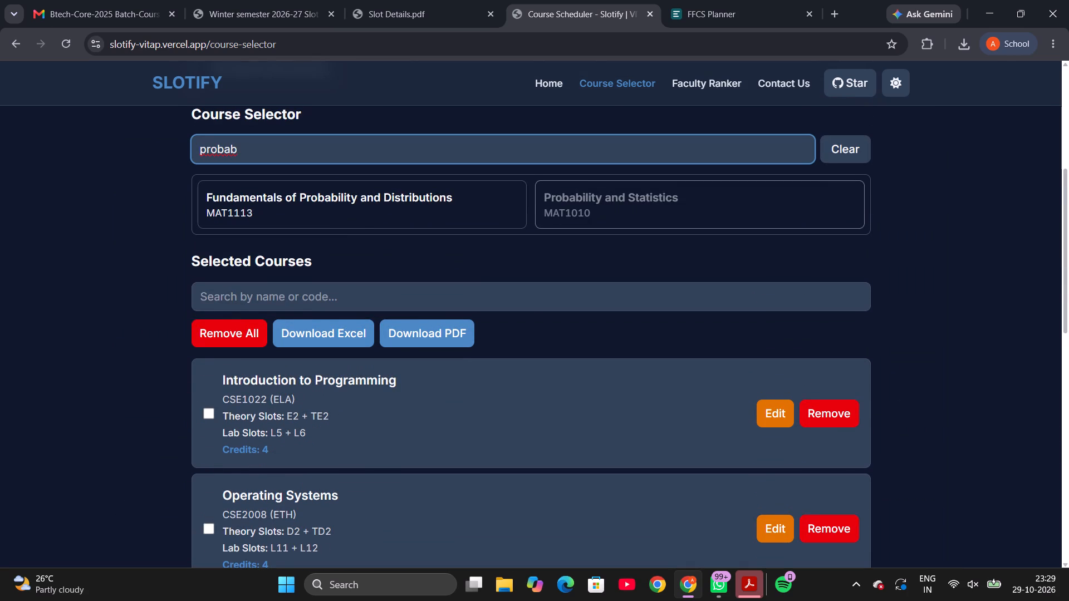
key("ctrl+a")
key("BackSpace")
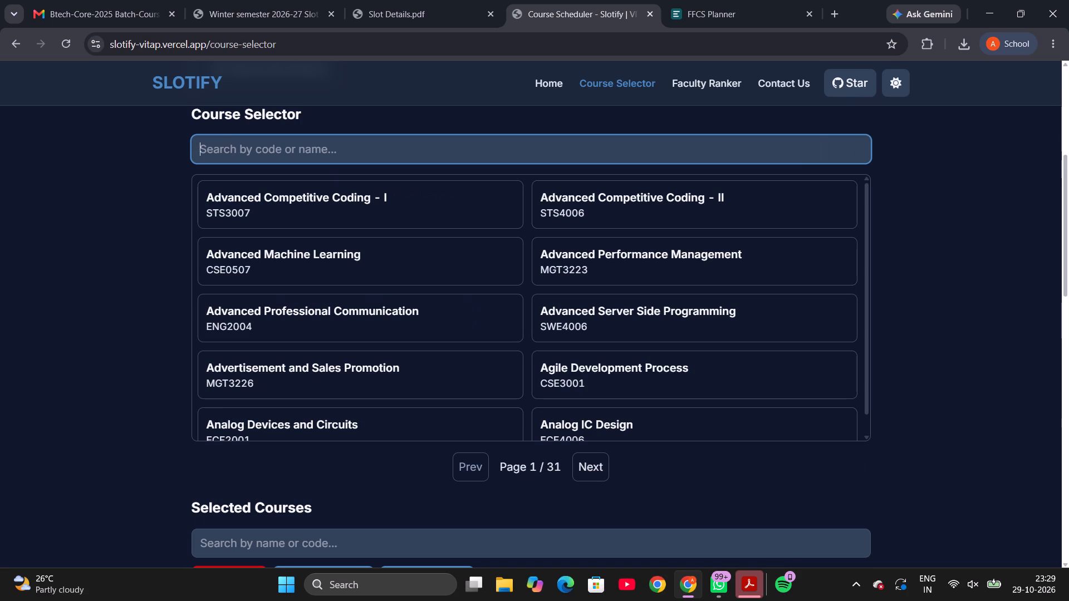
type("software")
key("space")
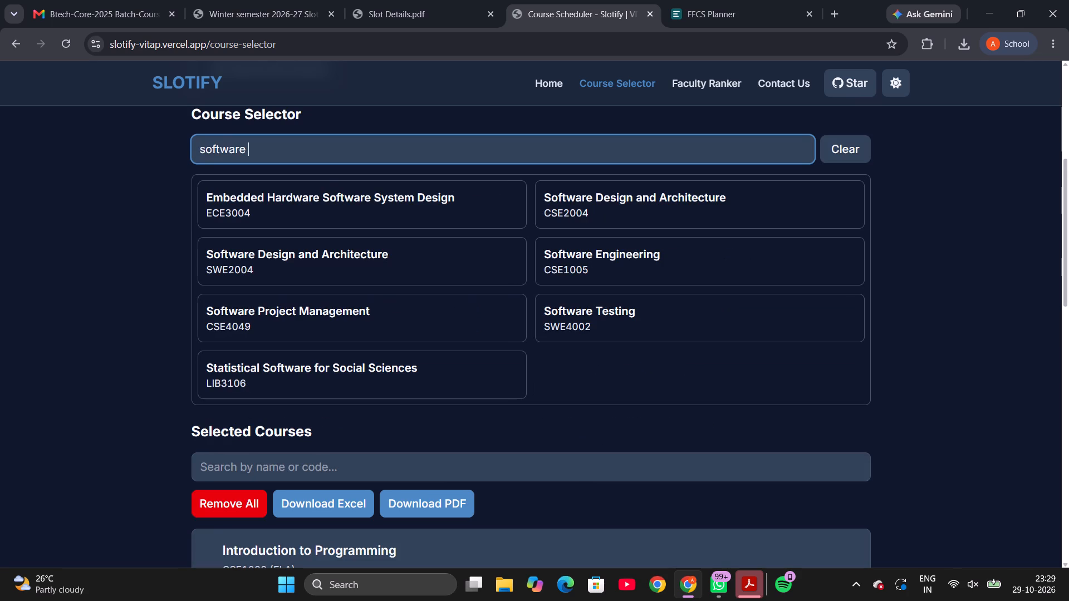
left_click(598, 264)
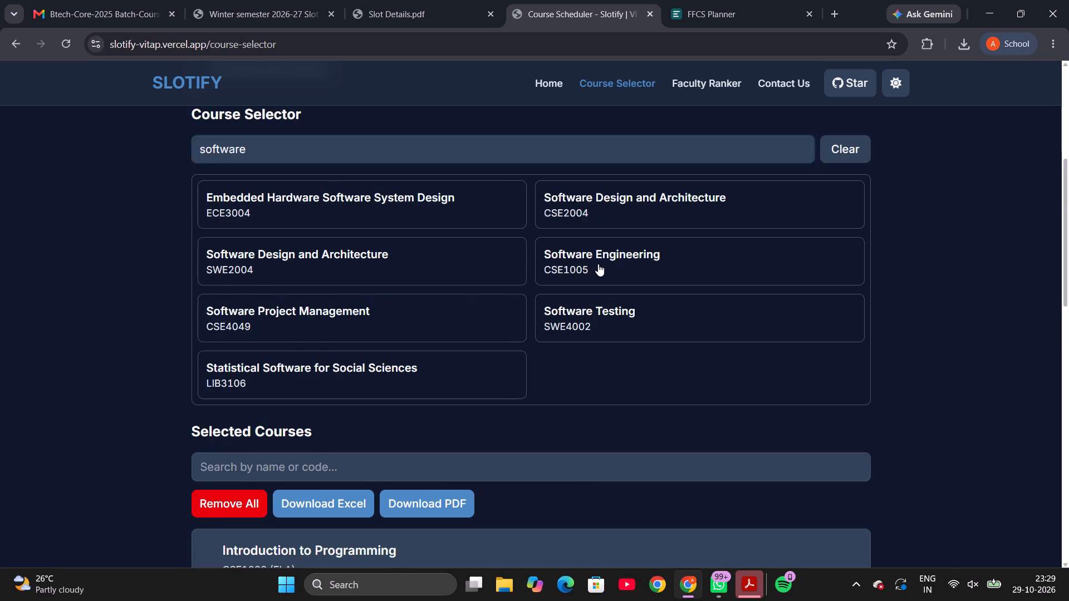
Choose theory slots B2+TB2+TBB2 for Software Engineering.
left_click(221, 357)
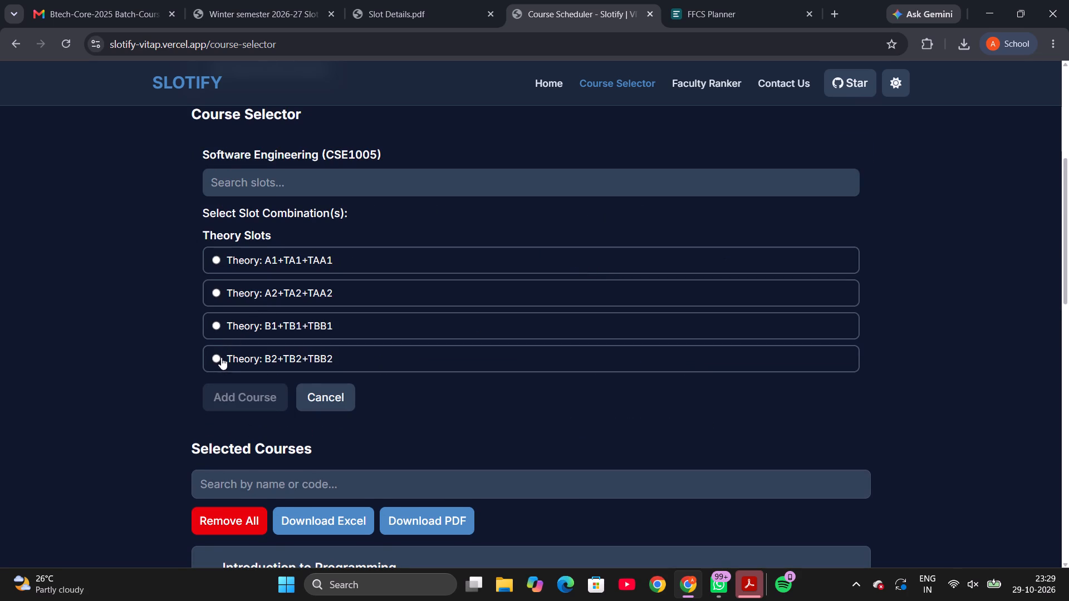
Add Software Engineering with the chosen theory slots to the selected courses.
left_click(236, 392)
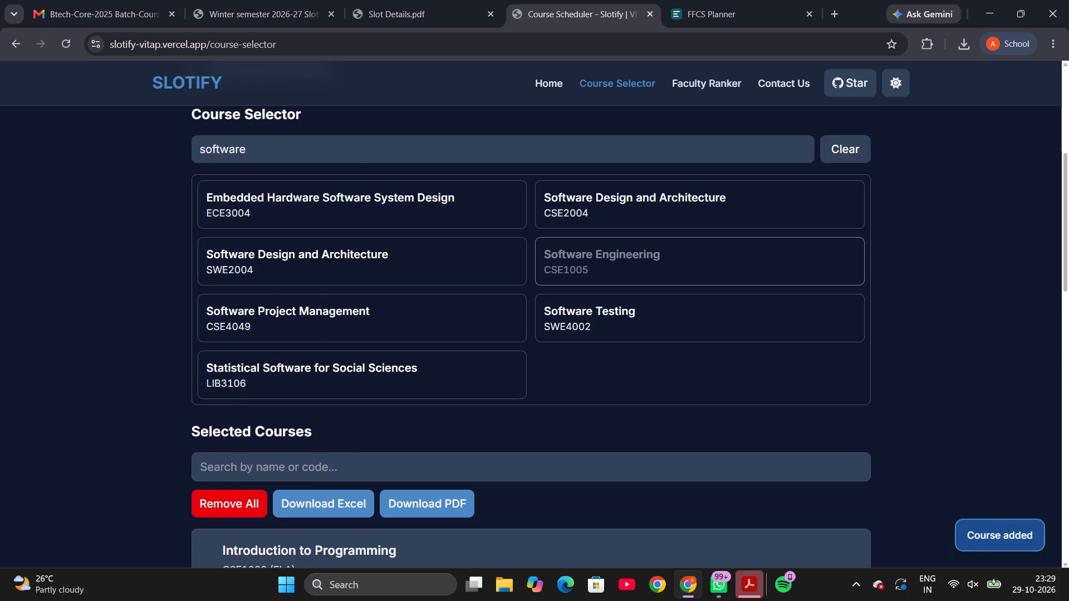
left_click(355, 157)
key("ctrl+a")
key("BackSpace")
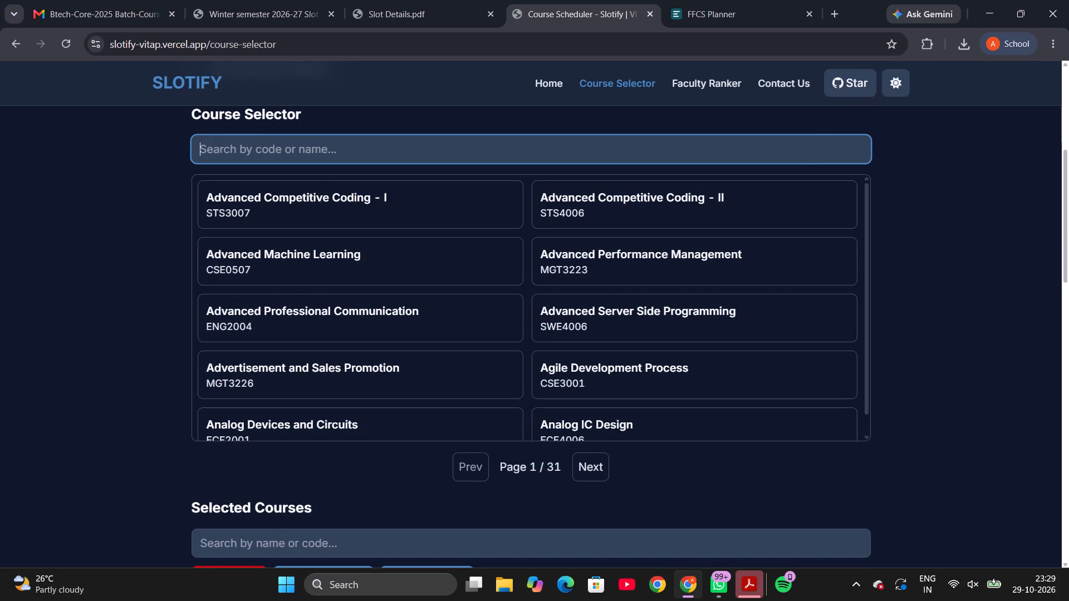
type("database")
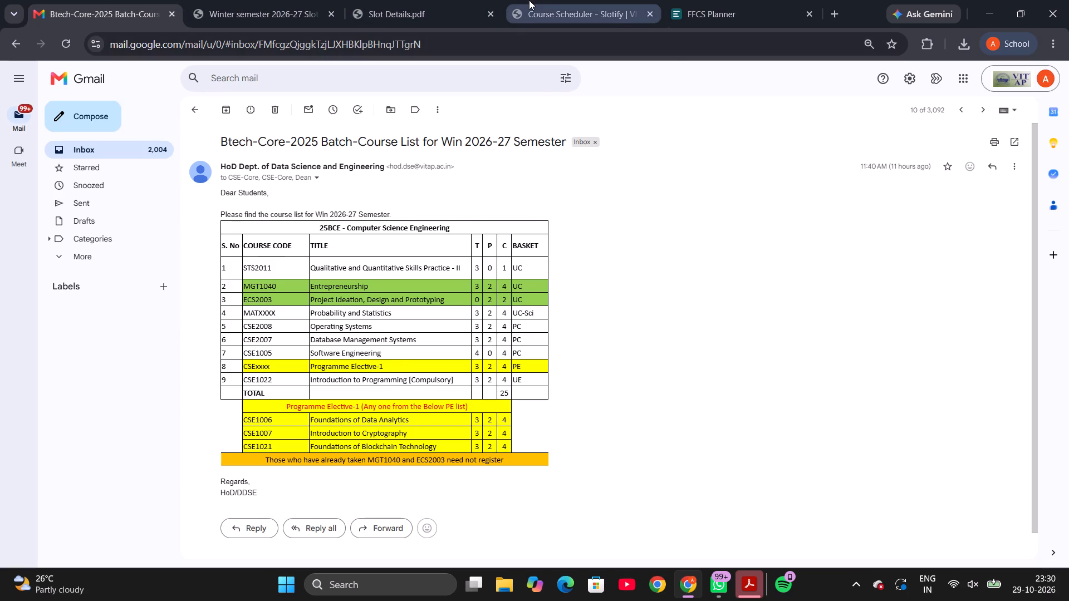
left_click(568, 0)
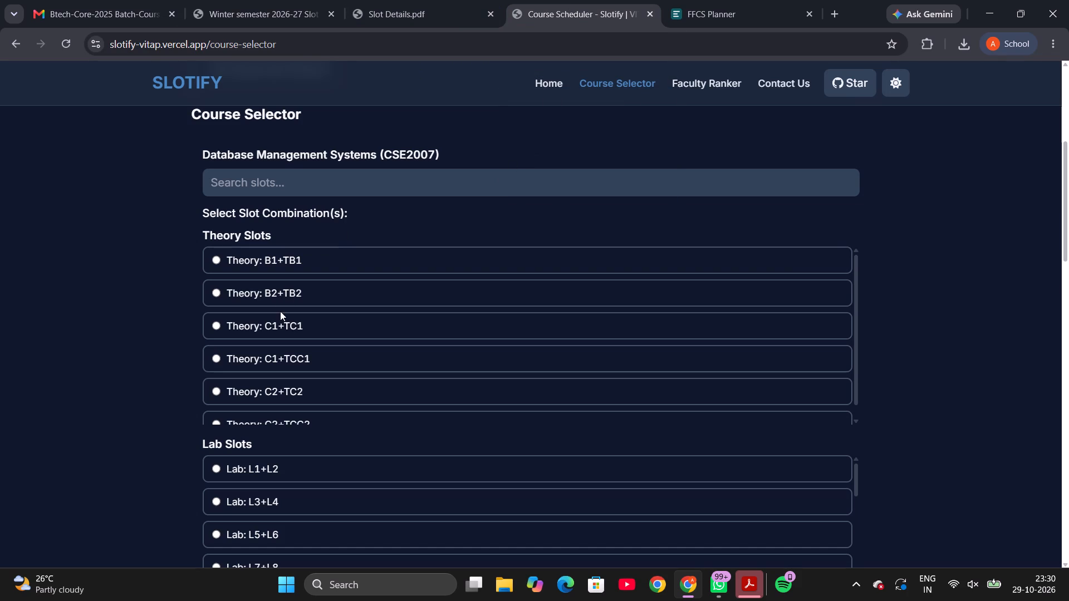
Choose theory slots C2+TC2 for Database Management Systems and check the generated timetable for free lab slots.
left_click(218, 386)
scroll(156, 412, "down", 16)
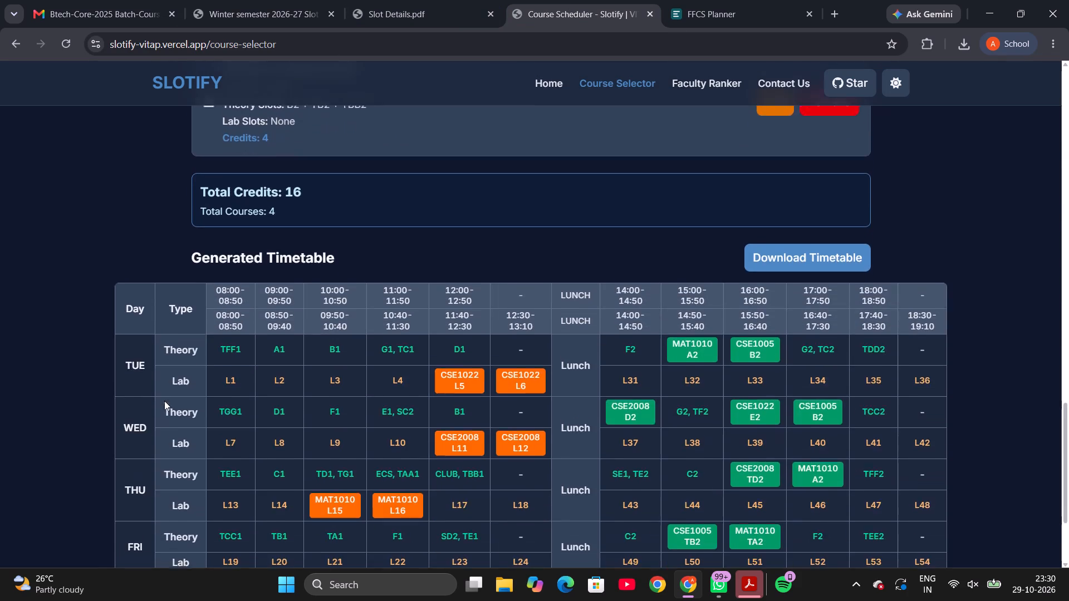
Choose lab slots L23+L24 for Database Management Systems (CSE2007) and add it to the selected courses.
scroll(164, 401, "down", 1)
scroll(164, 401, "up", 12)
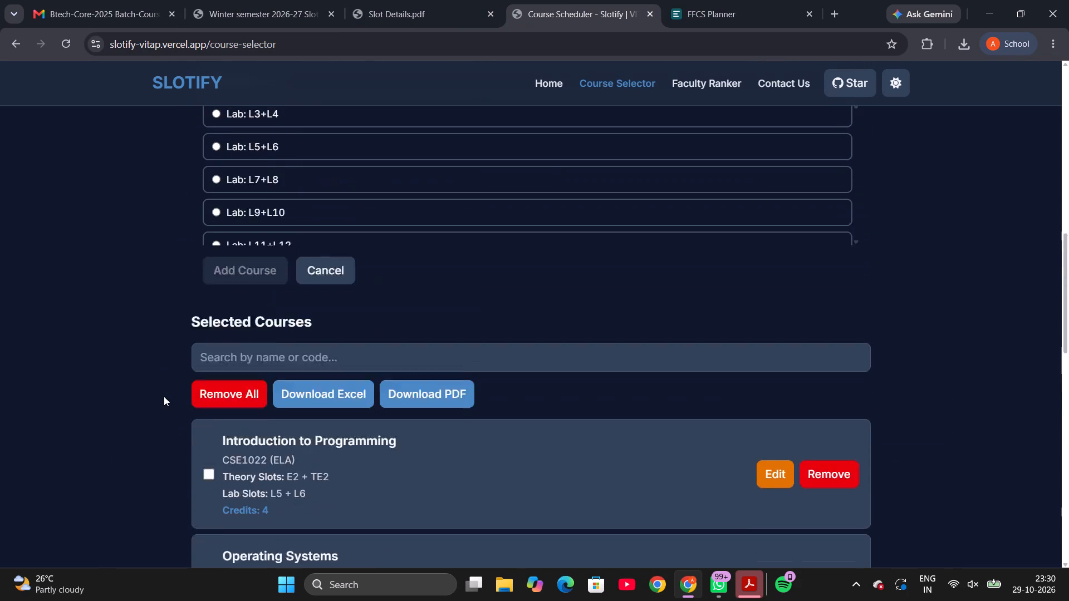
scroll(335, 215, "down", 4)
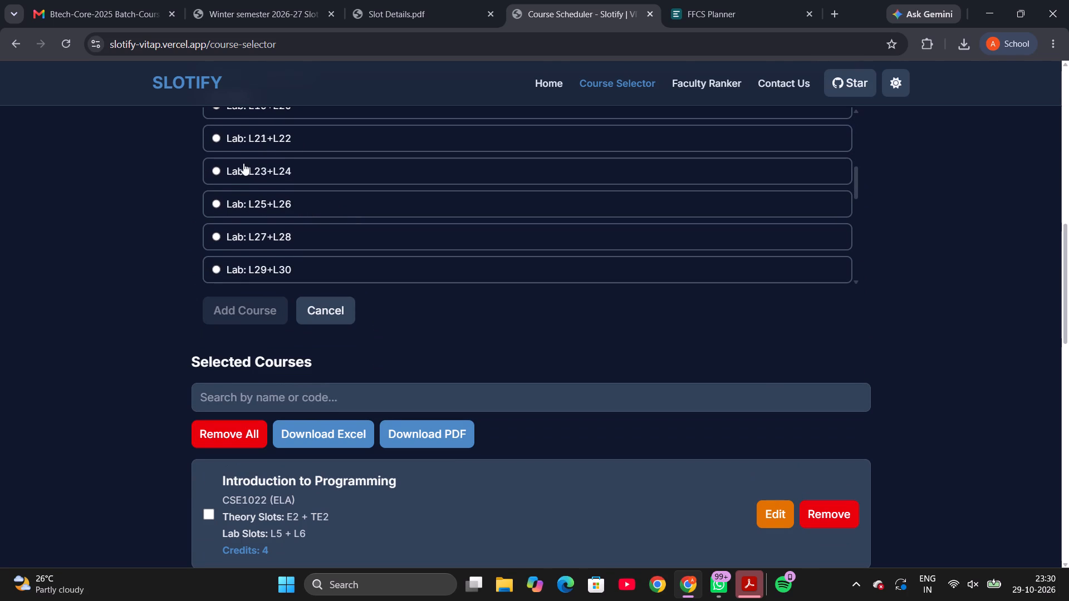
left_click(225, 167)
left_click(243, 306)
Search the course selector for "data an" and open Foundations for Data Analytics (CSE1006).
scroll(126, 254, "up", 2)
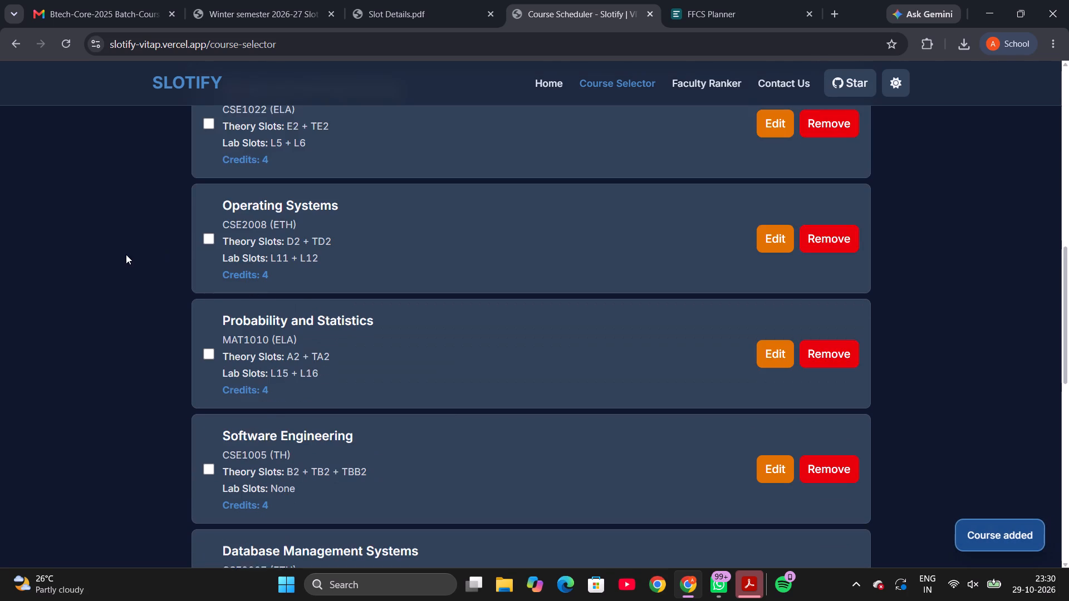
scroll(126, 254, "up", 4)
left_click_drag(307, 212, 148, 214)
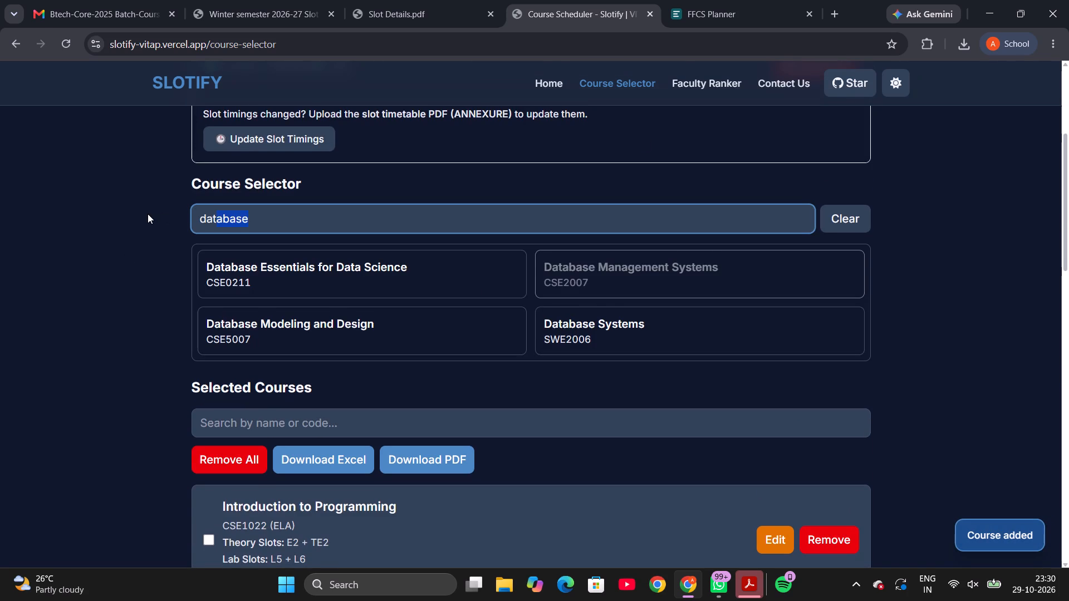
key("d")
key("a")
key("t")
key("a")
key("space")
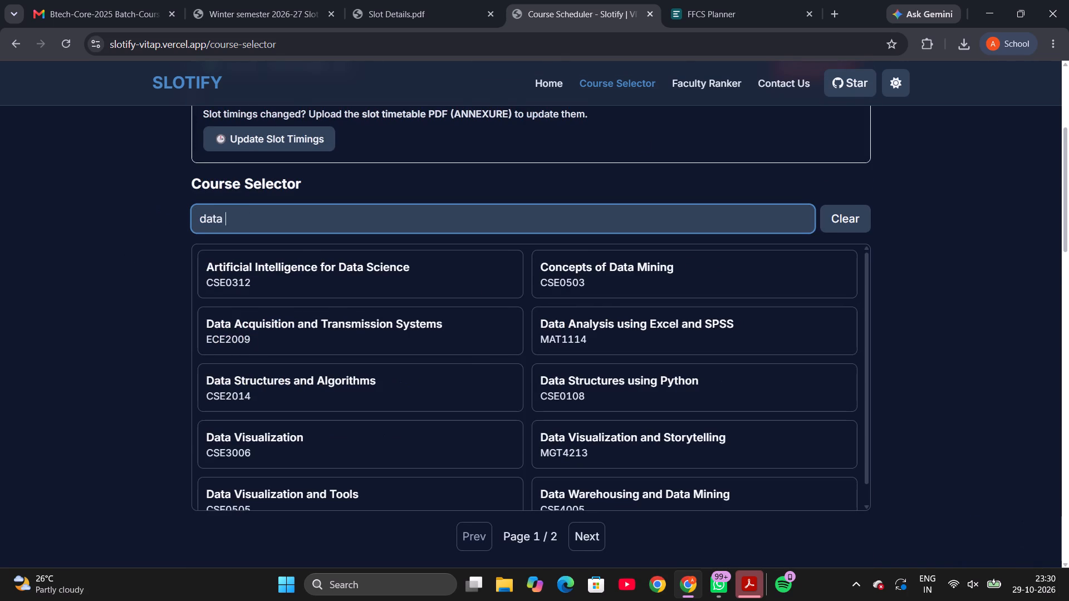
type("ab")
key("BackSpace")
key("n")
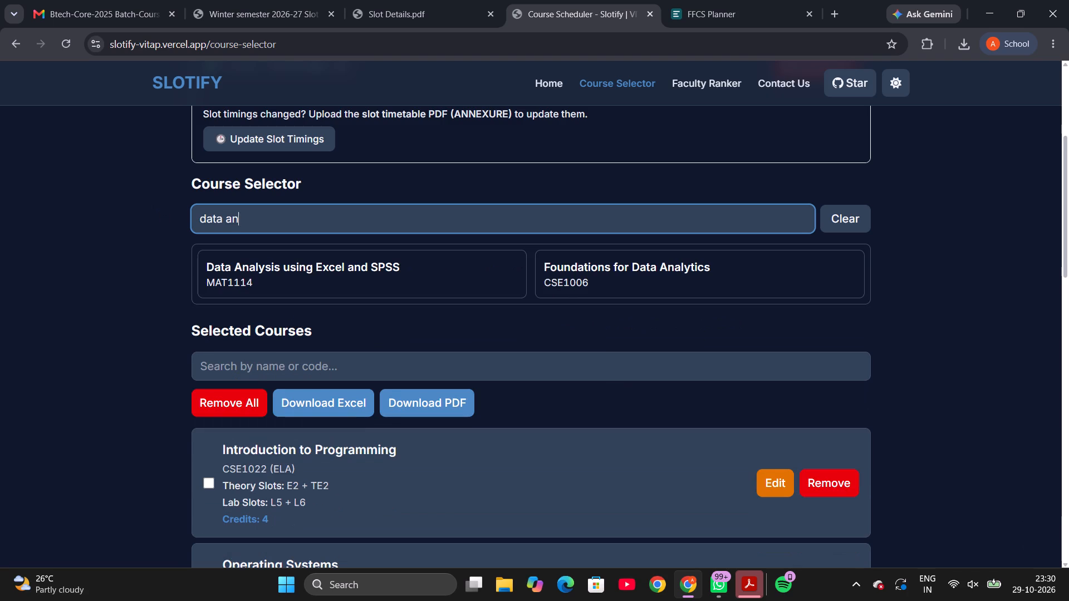
left_click(590, 270)
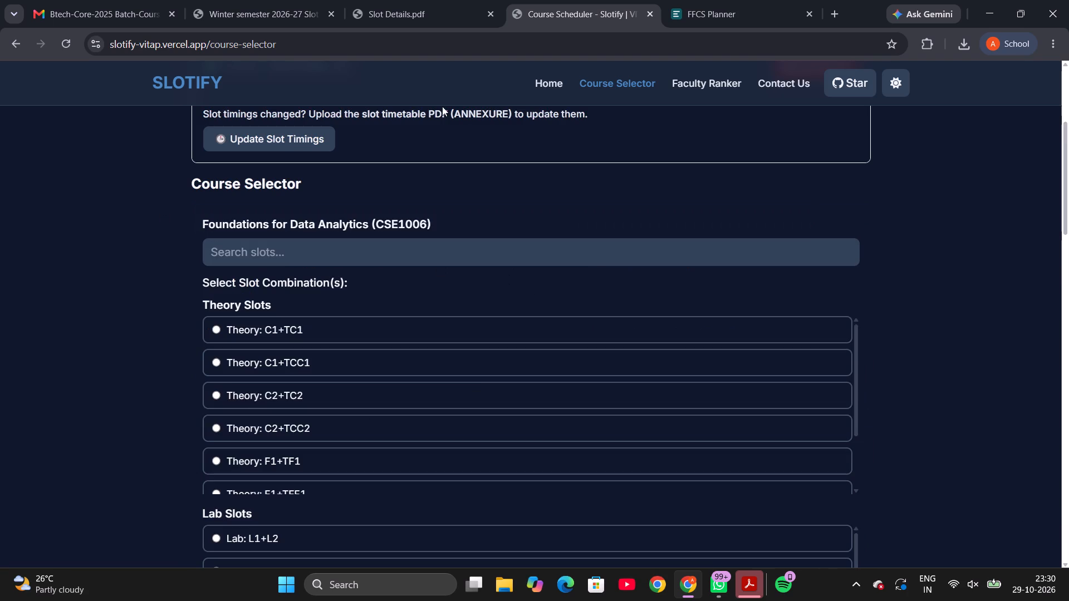
Check the Programme Elective-1 options in the Gmail course list message and return to Slotify.
left_click(85, 0)
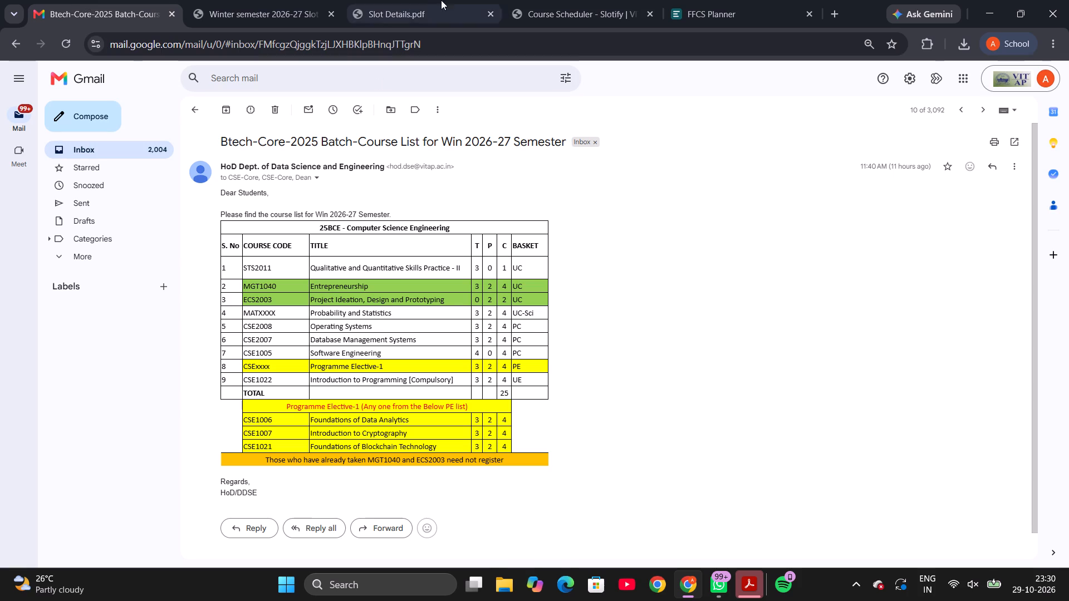
left_click(584, 18)
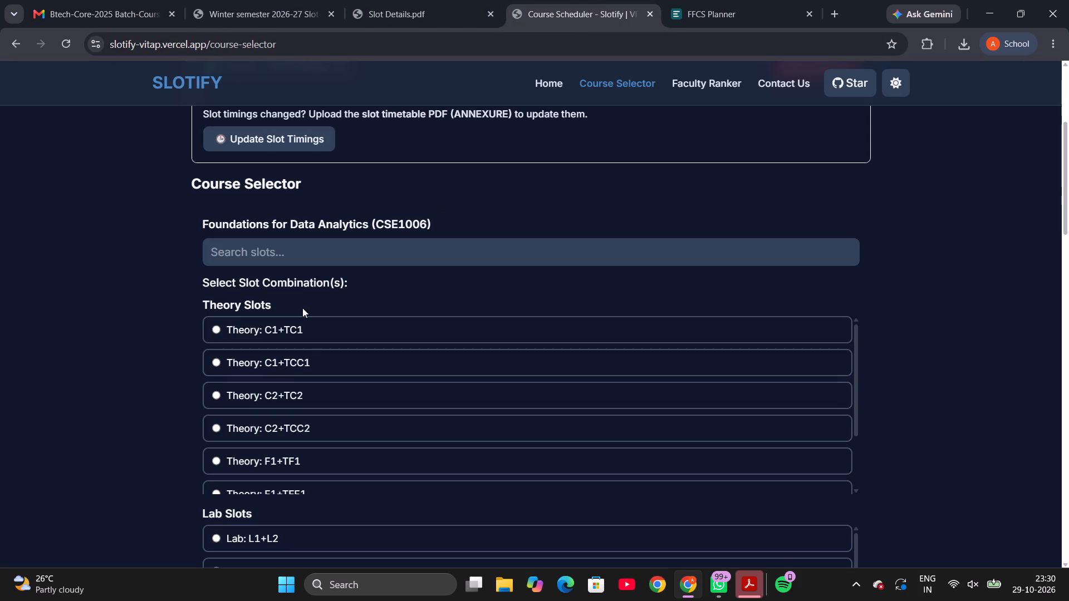
Choose theory slots F2+TF2 and lab slots L29+L30 for Foundations for Data Analytics (CSE1006) and add it to the selected courses.
scroll(257, 406, "down", 1)
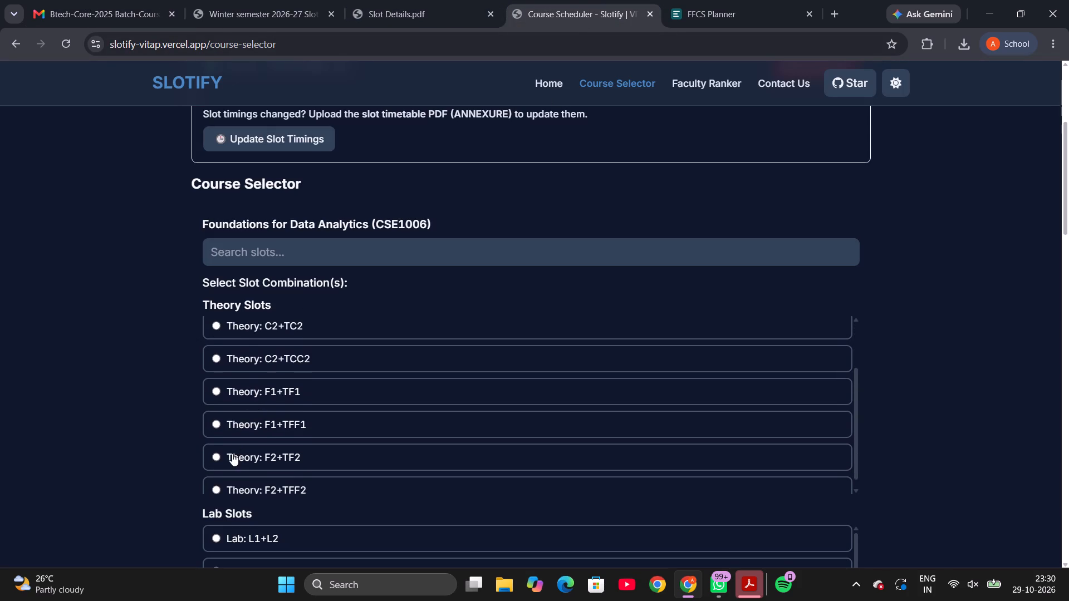
left_click(220, 455)
scroll(169, 441, "down", 3)
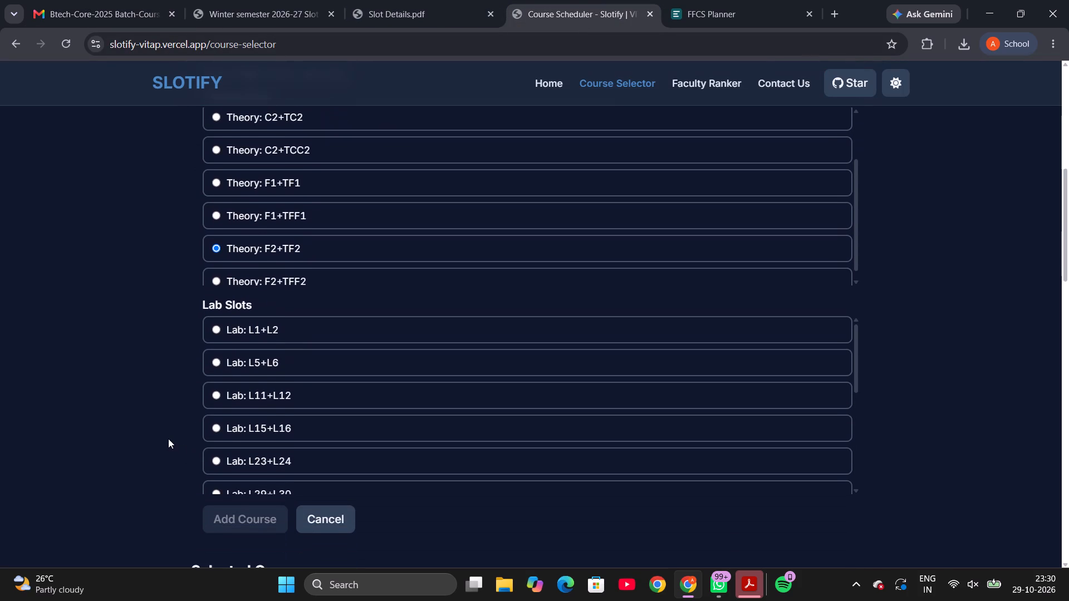
scroll(249, 398, "down", 6)
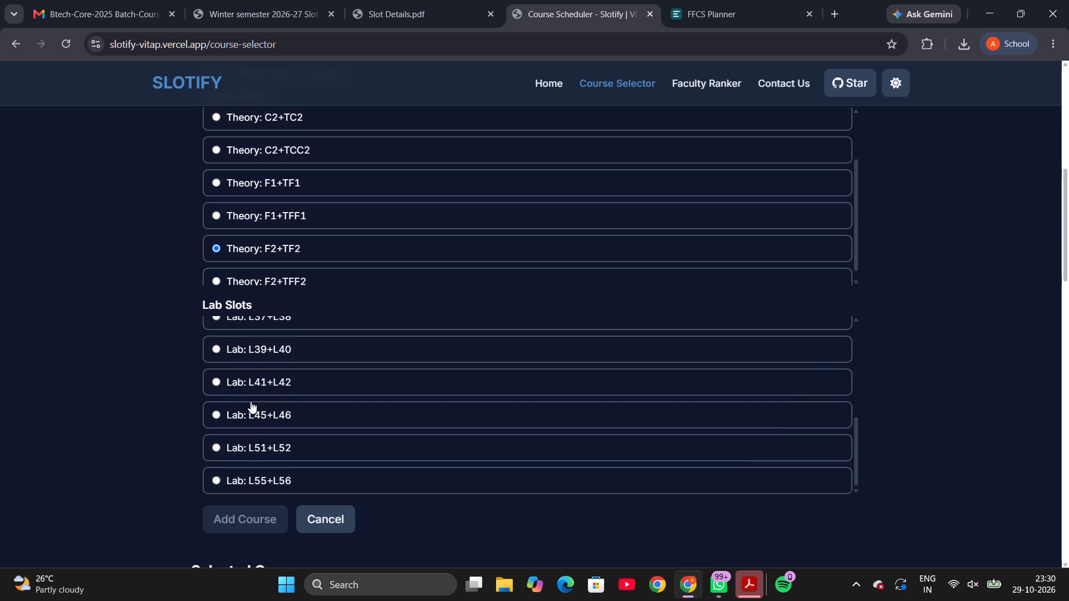
scroll(127, 440, "down", 19)
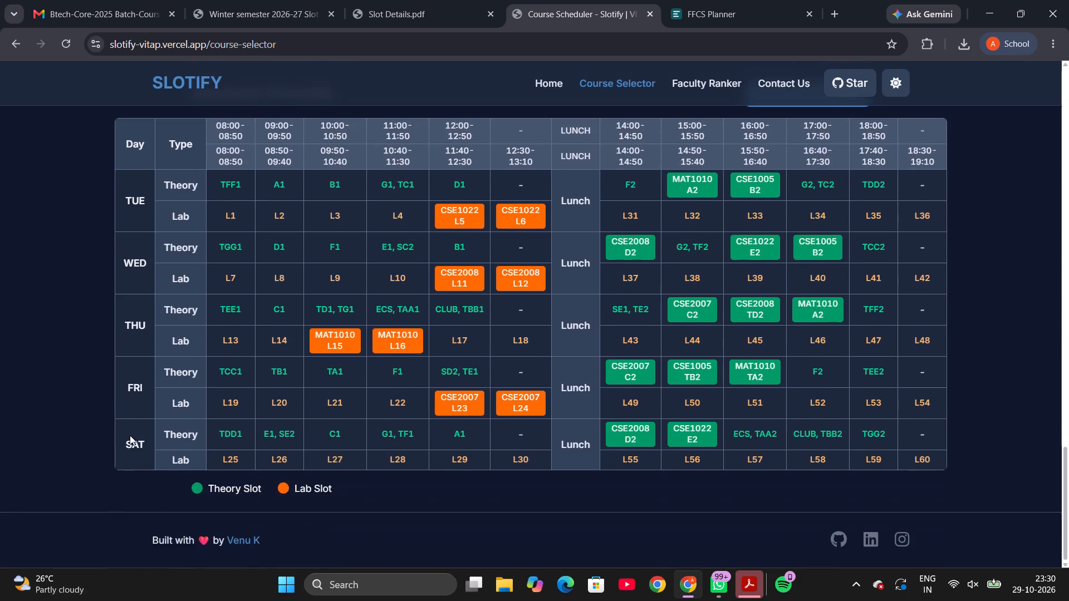
scroll(130, 435, "up", 15)
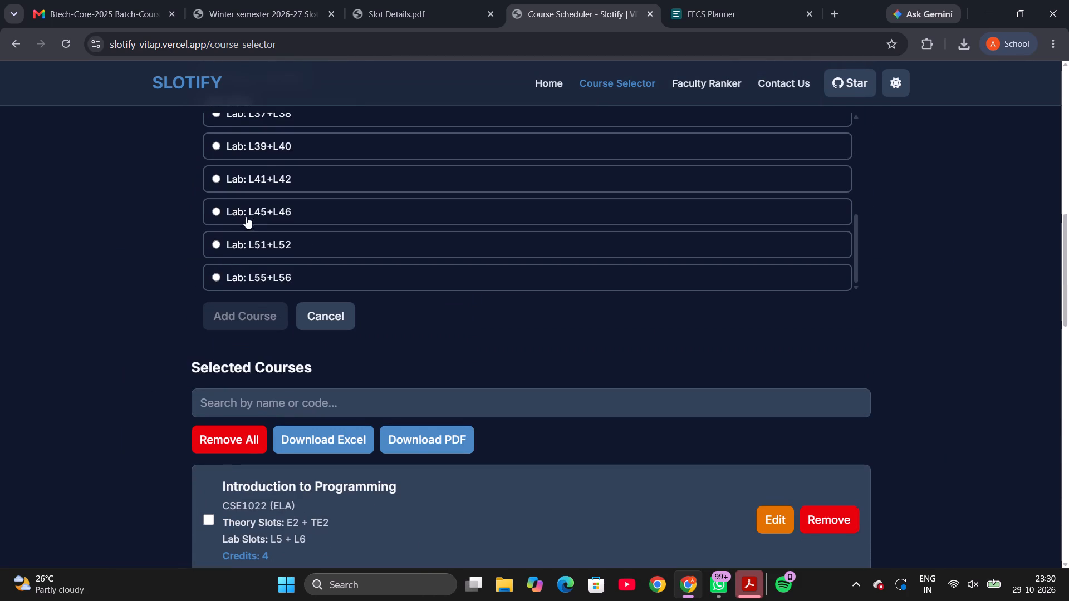
scroll(261, 163, "up", 2)
left_click(245, 185)
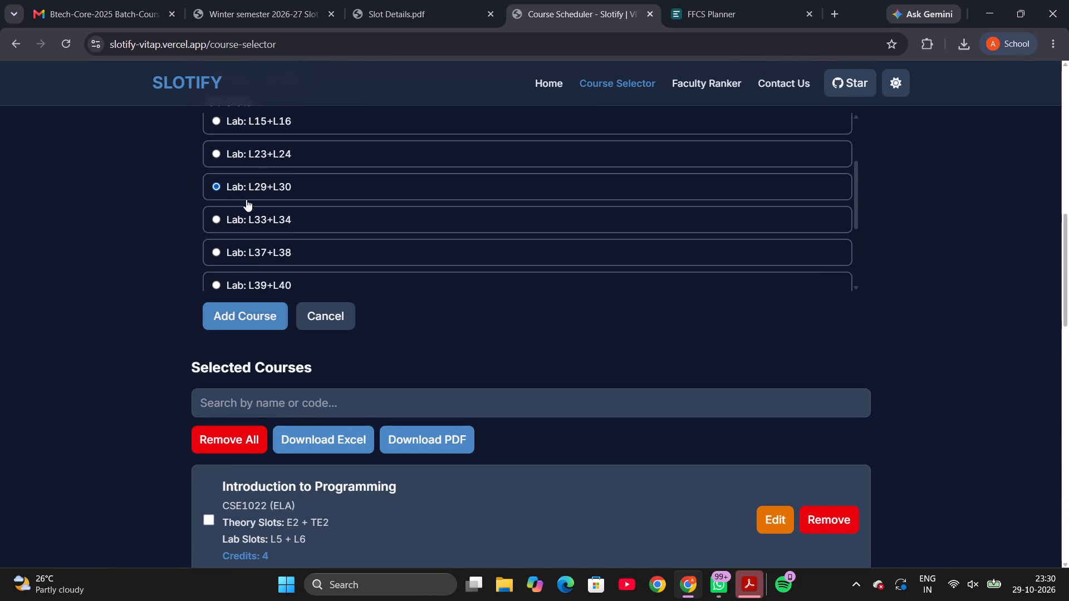
left_click(263, 316)
Review the selected courses, their slot assignments, the credit summary and the generated timetable, including where TF2 falls on Wednesday.
scroll(156, 364, "down", 15)
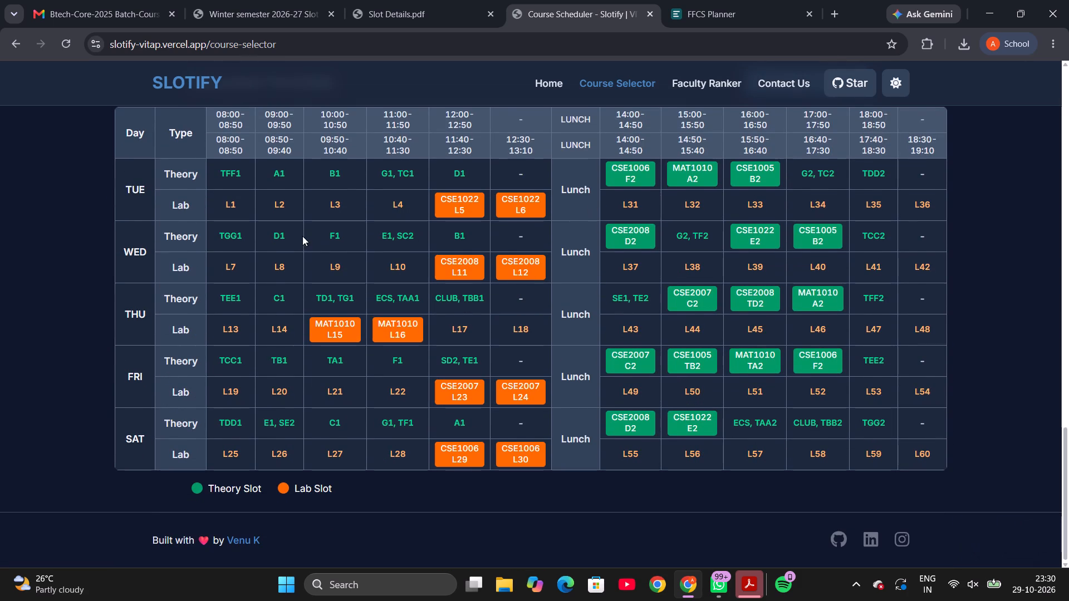
scroll(194, 239, "up", 12)
scroll(194, 239, "down", 4)
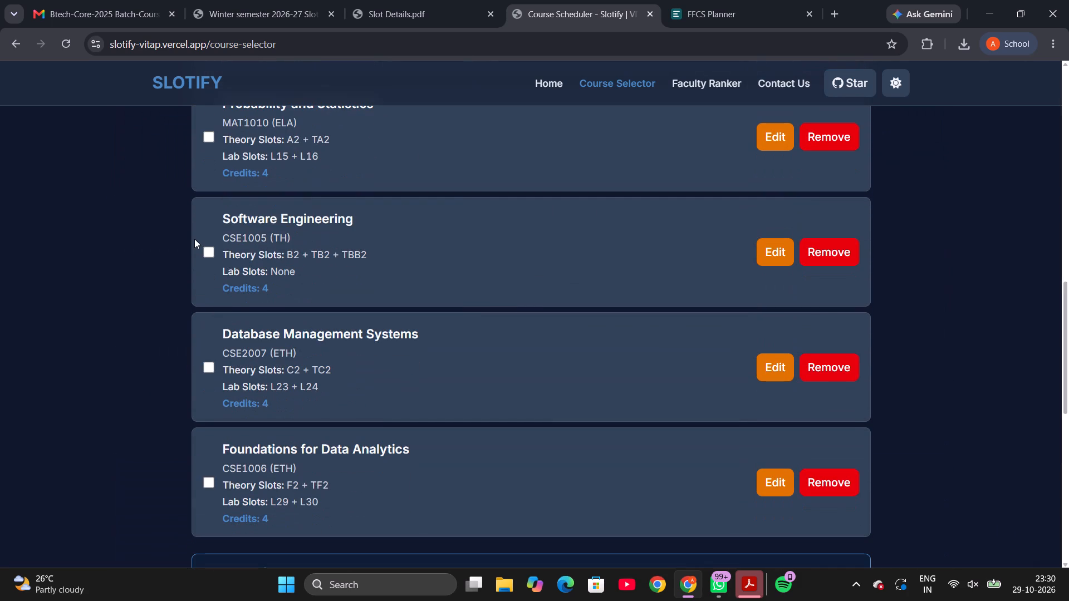
scroll(194, 239, "up", 3)
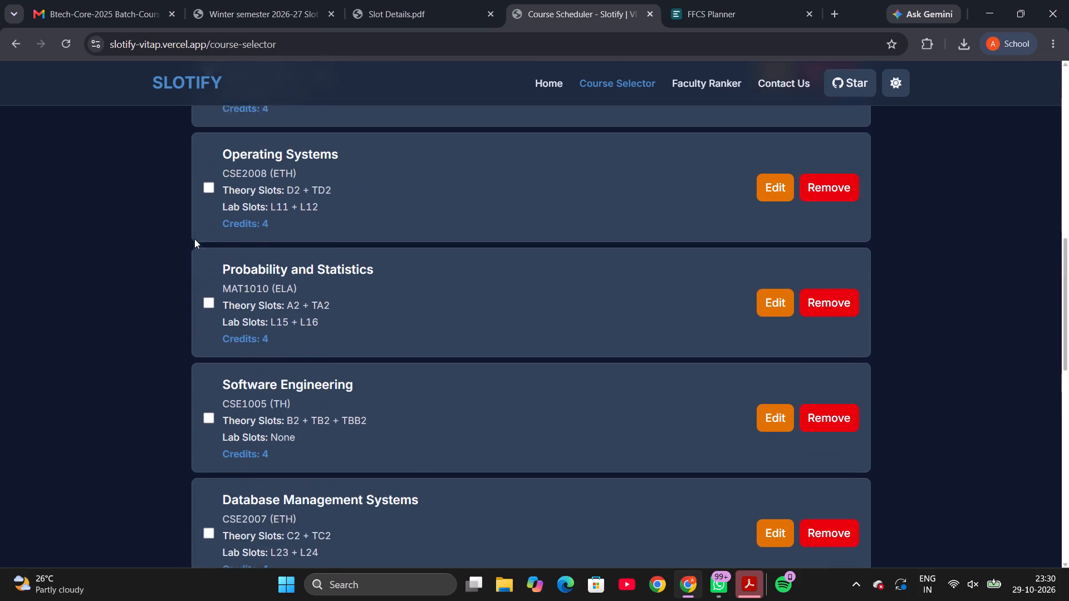
scroll(194, 239, "up", 1)
scroll(194, 239, "down", 6)
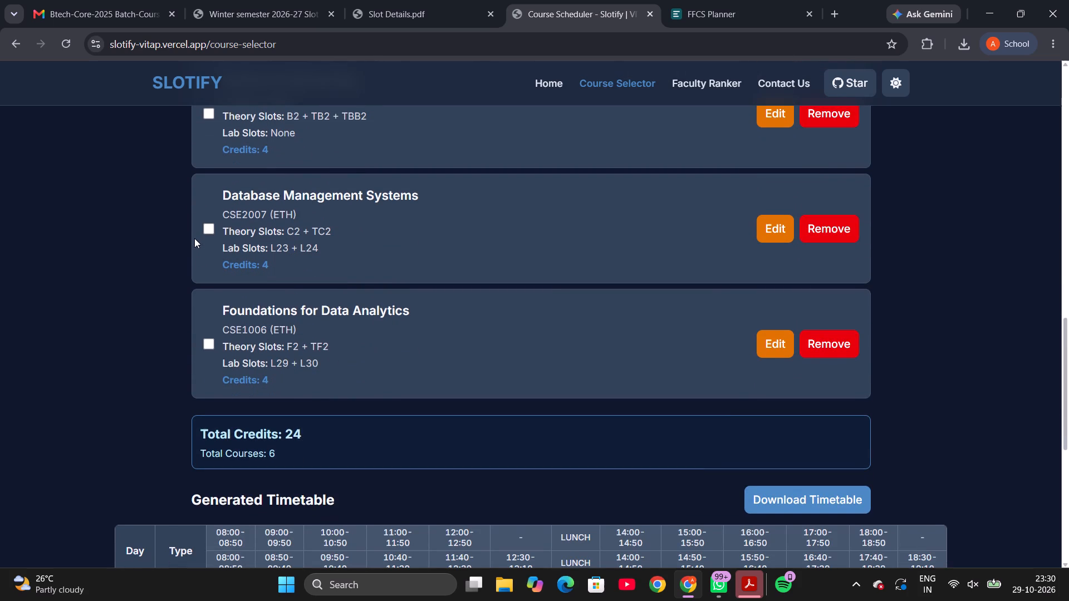
scroll(194, 238, "up", 1)
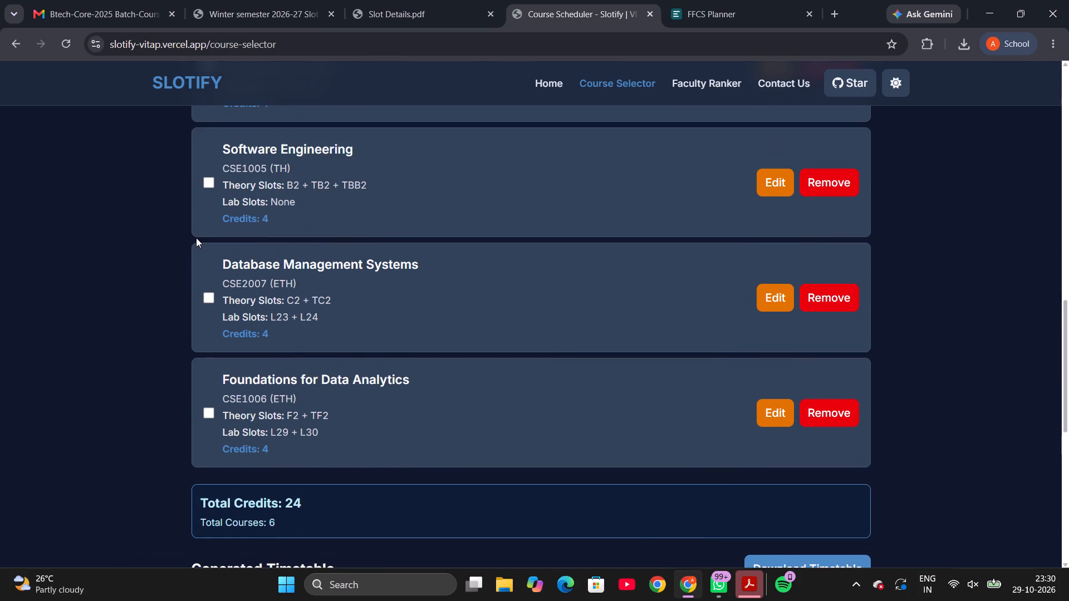
scroll(332, 412, "down", 5)
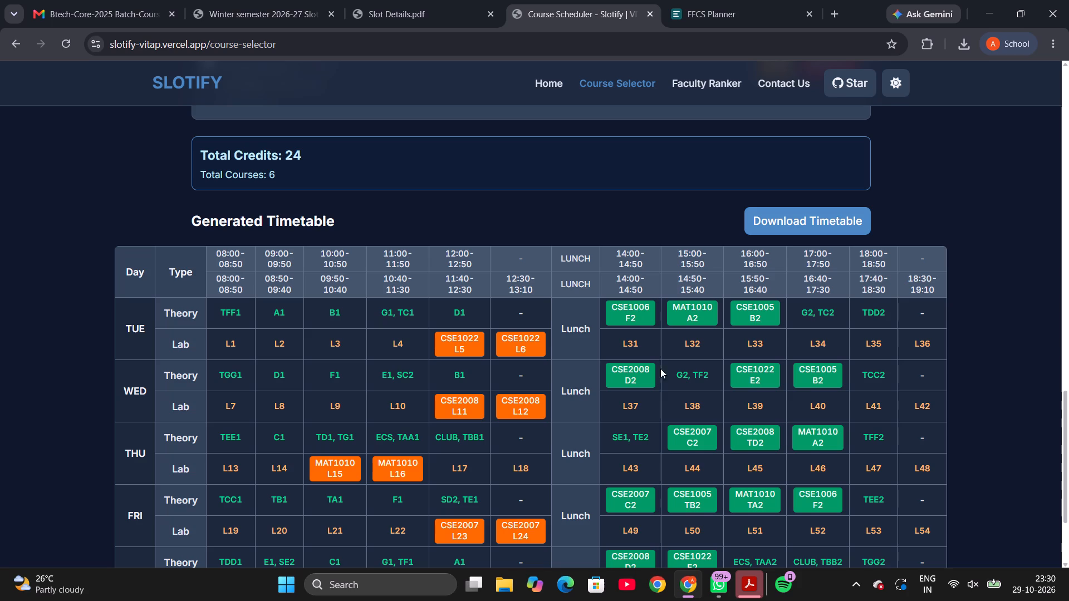
double_click(703, 373)
left_click(718, 378)
scroll(718, 378, "down", 1)
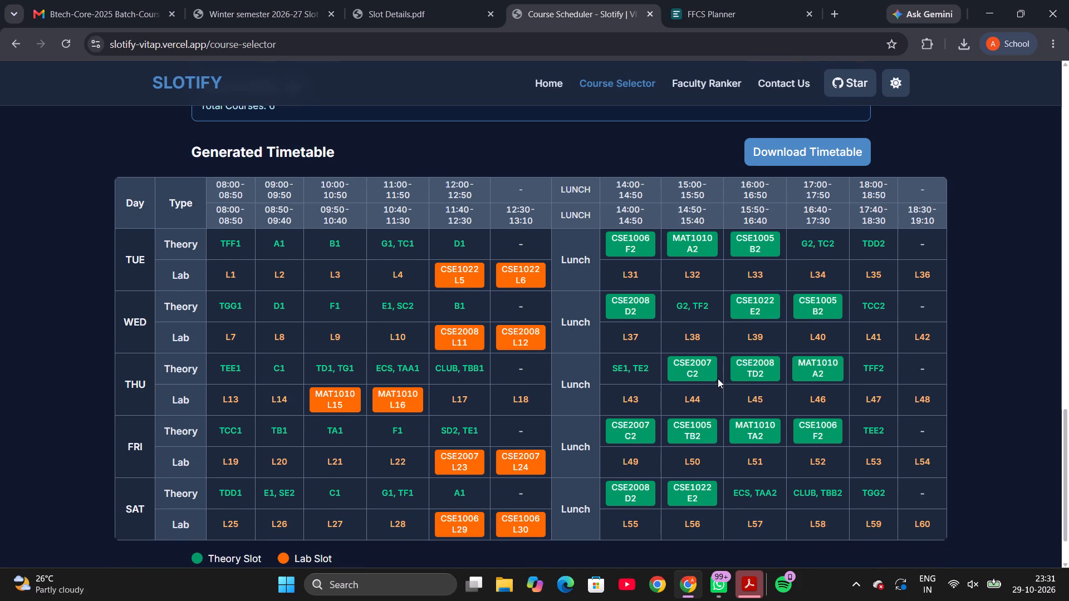
scroll(616, 367, "up", 3)
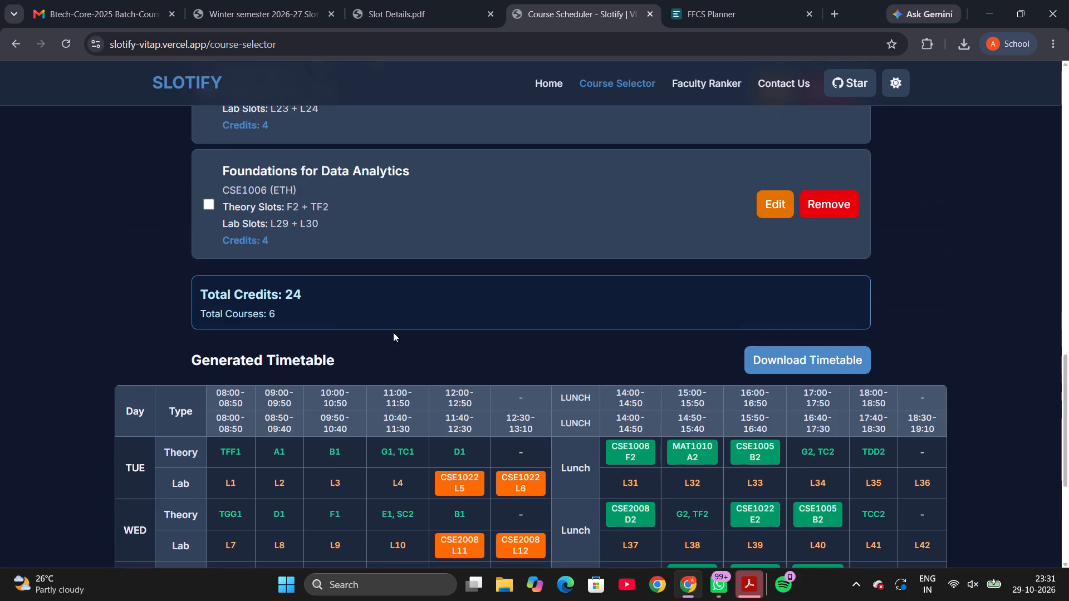
scroll(234, 275, "up", 2)
scroll(301, 223, "up", 2)
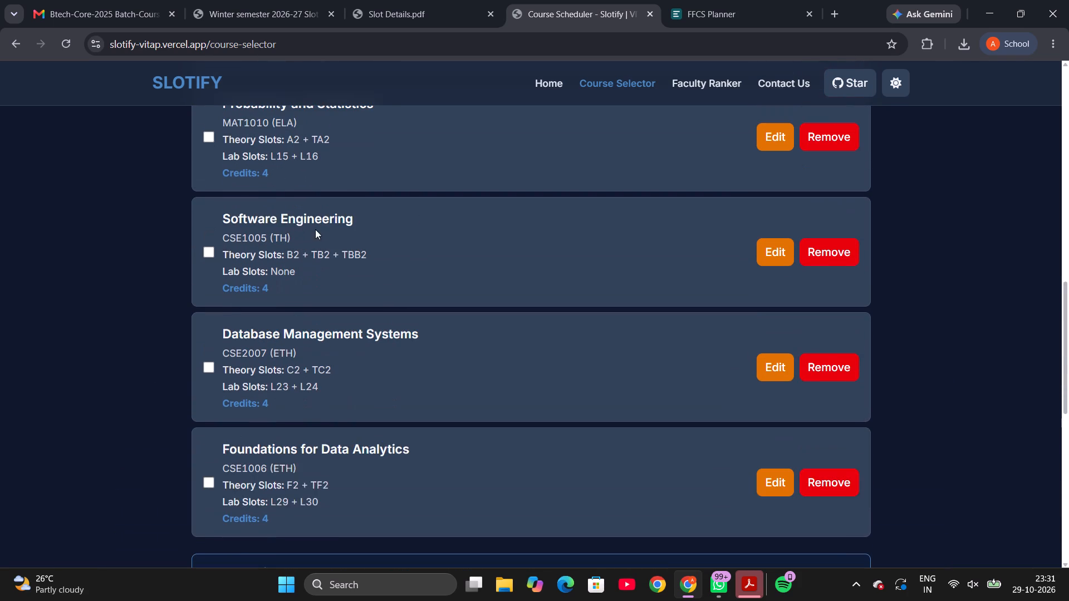
scroll(327, 218, "up", 4)
scroll(327, 218, "down", 12)
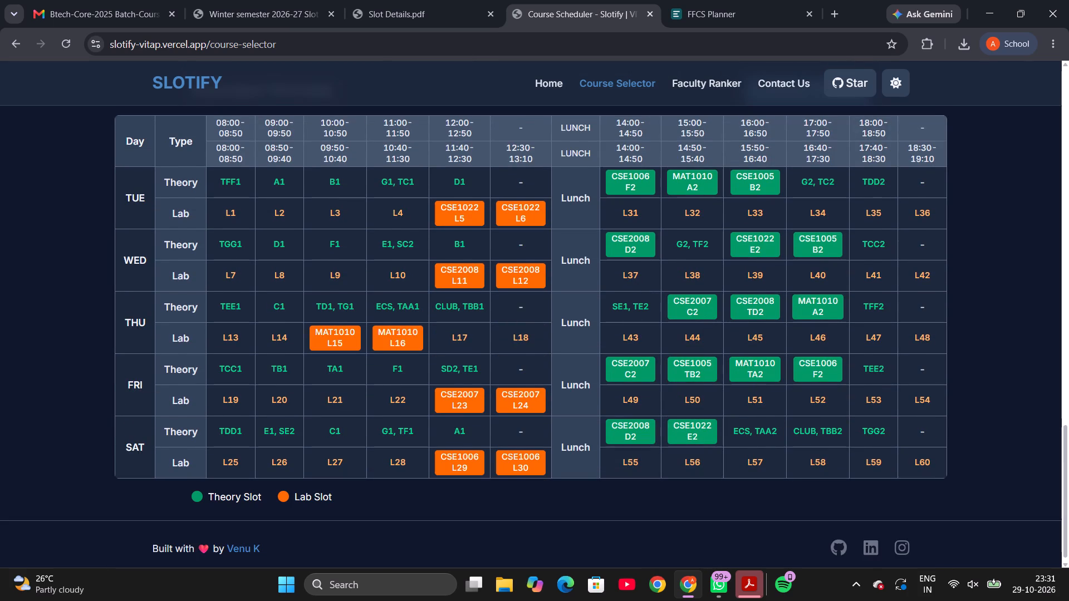
scroll(675, 391, "up", 2)
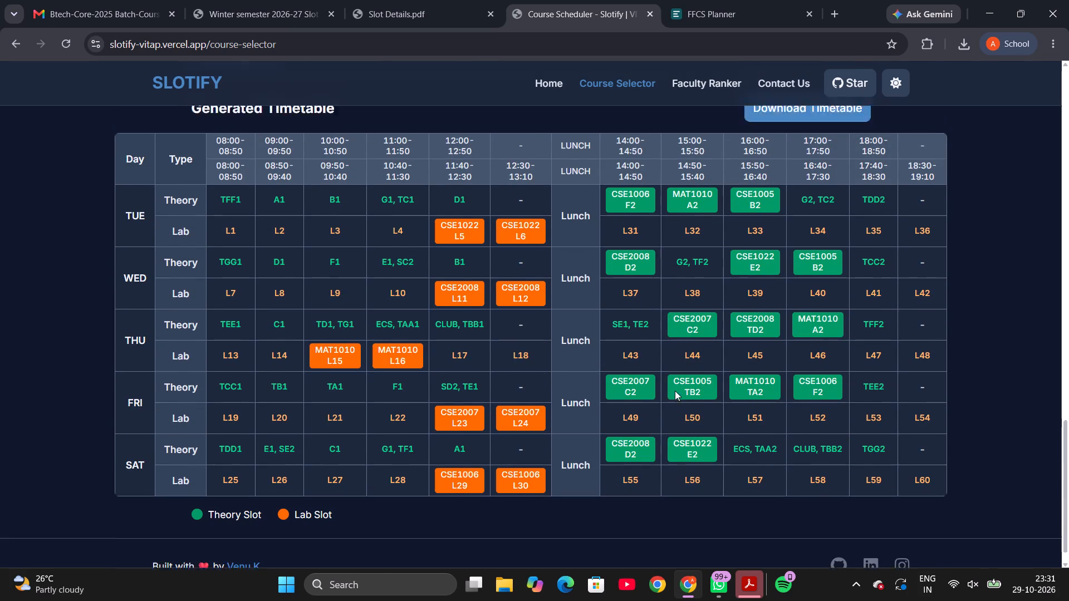
scroll(675, 391, "up", 11)
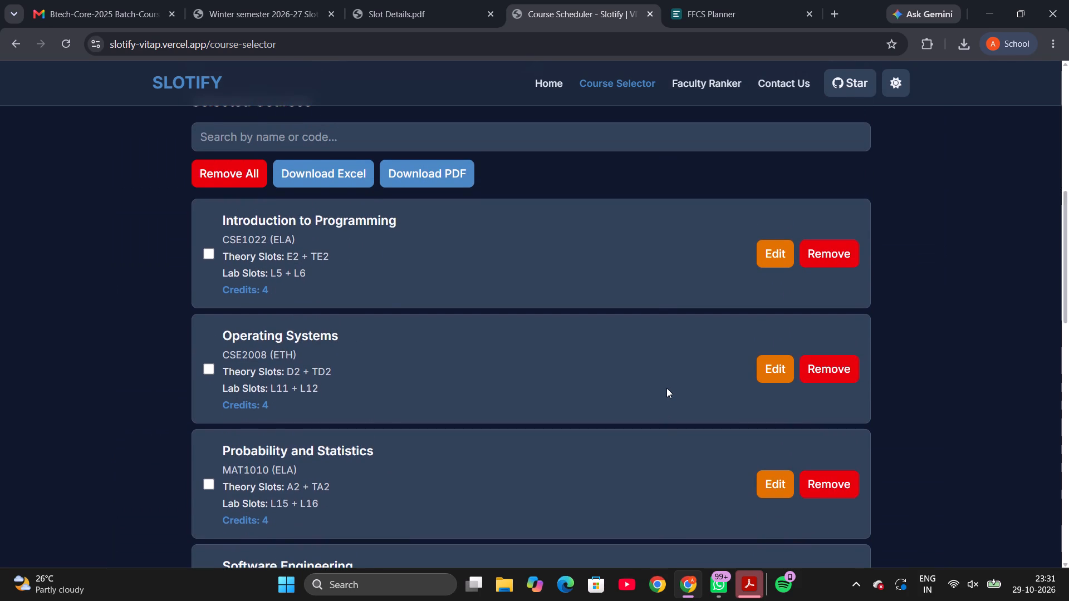
scroll(330, 252, "up", 3)
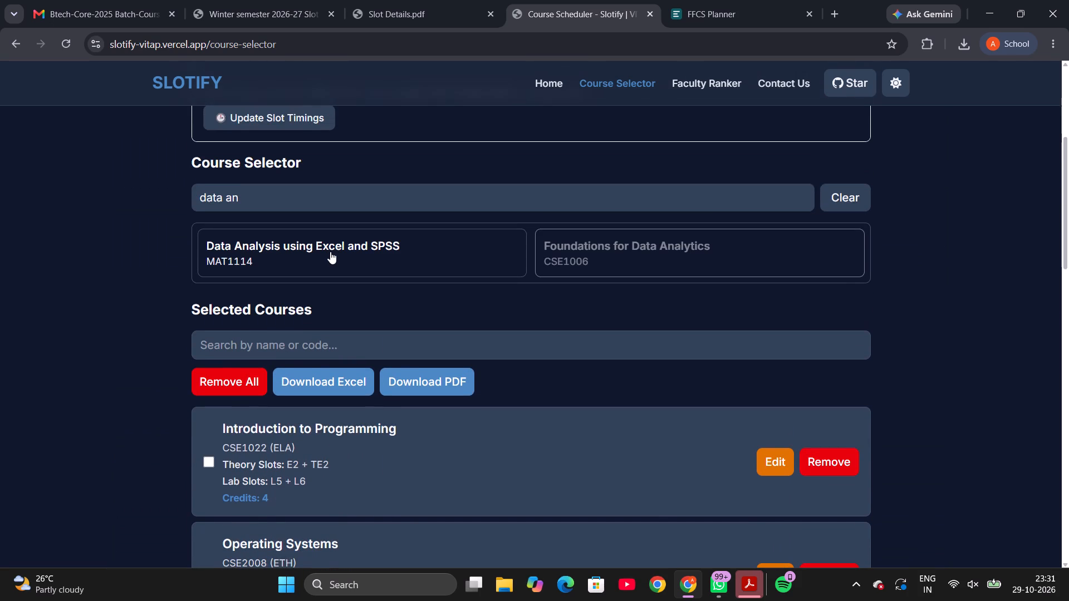
scroll(330, 252, "down", 17)
scroll(334, 257, "up", 4)
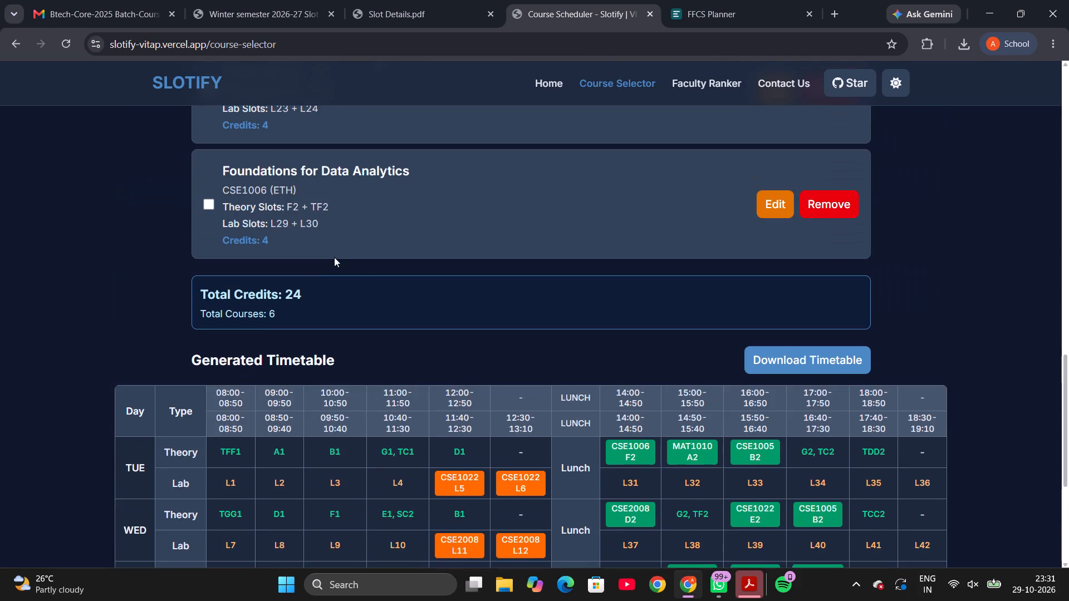
scroll(556, 395, "down", 4)
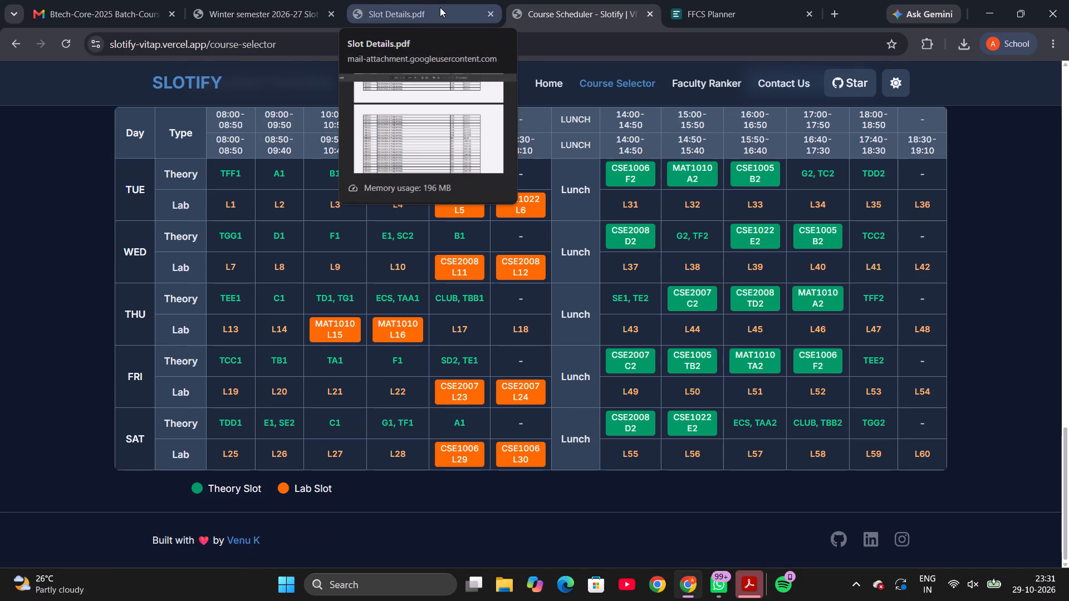
Switch to FFCS Planner and open the faculty list for Software Engineering (CSE1005) from its courses overview.
left_click(694, 0)
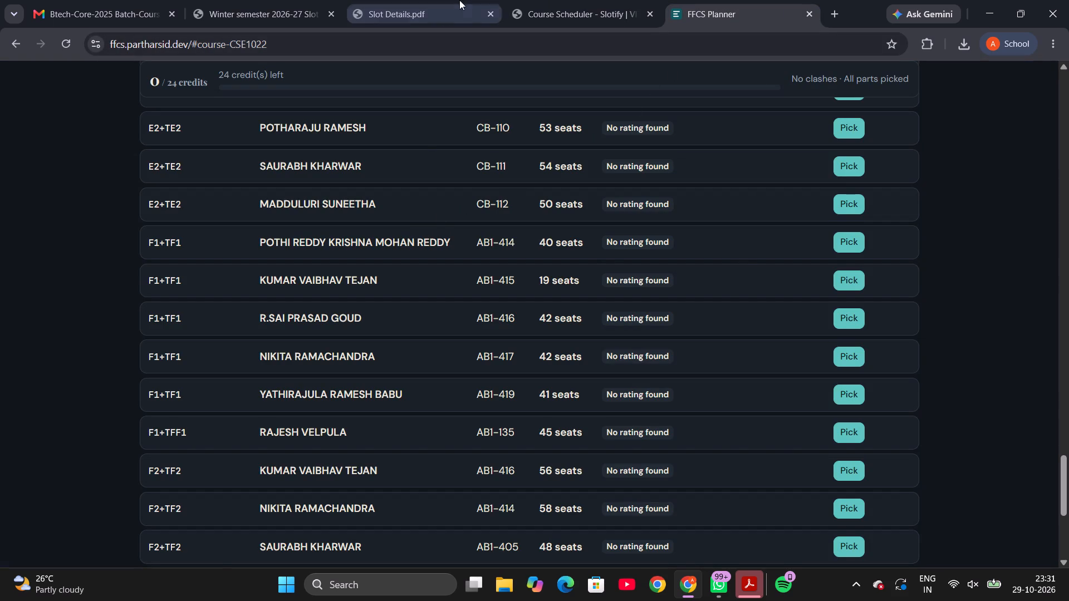
left_click(556, 6)
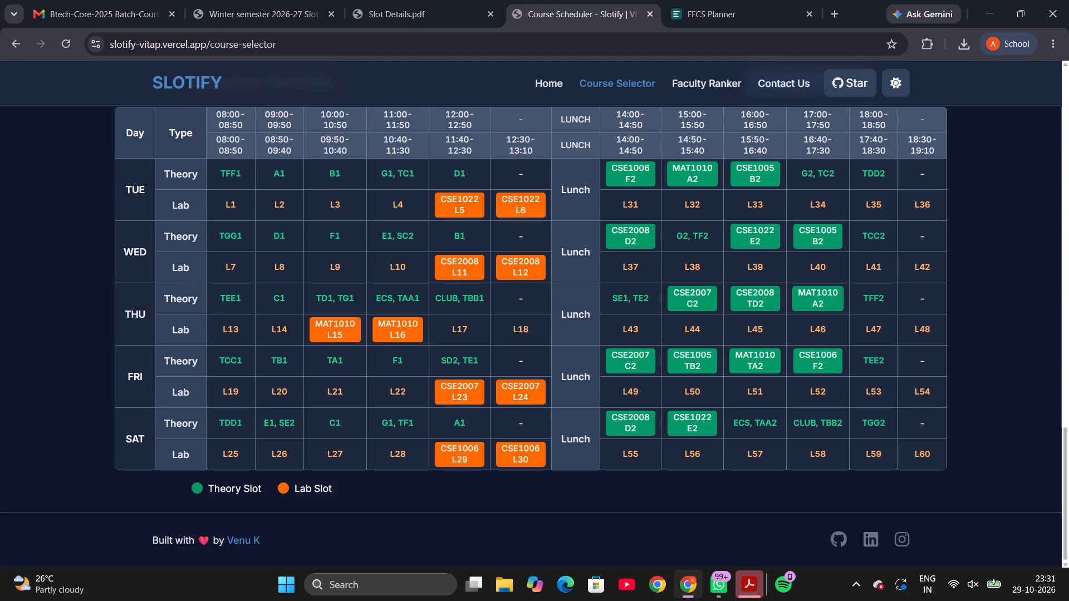
scroll(629, 311, "up", 13)
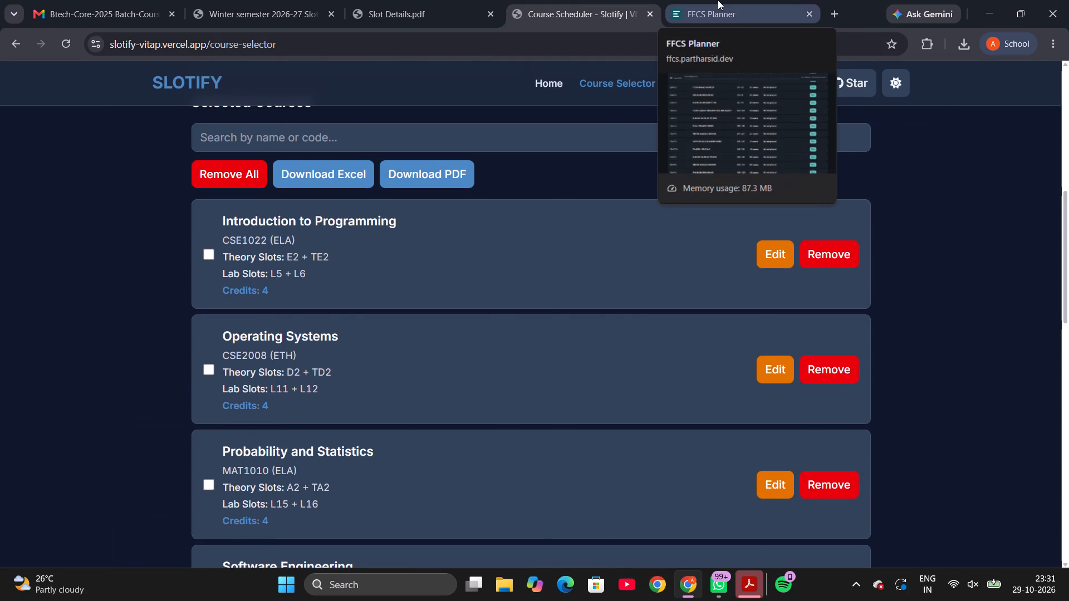
left_click(718, 0)
scroll(470, 234, "up", 20)
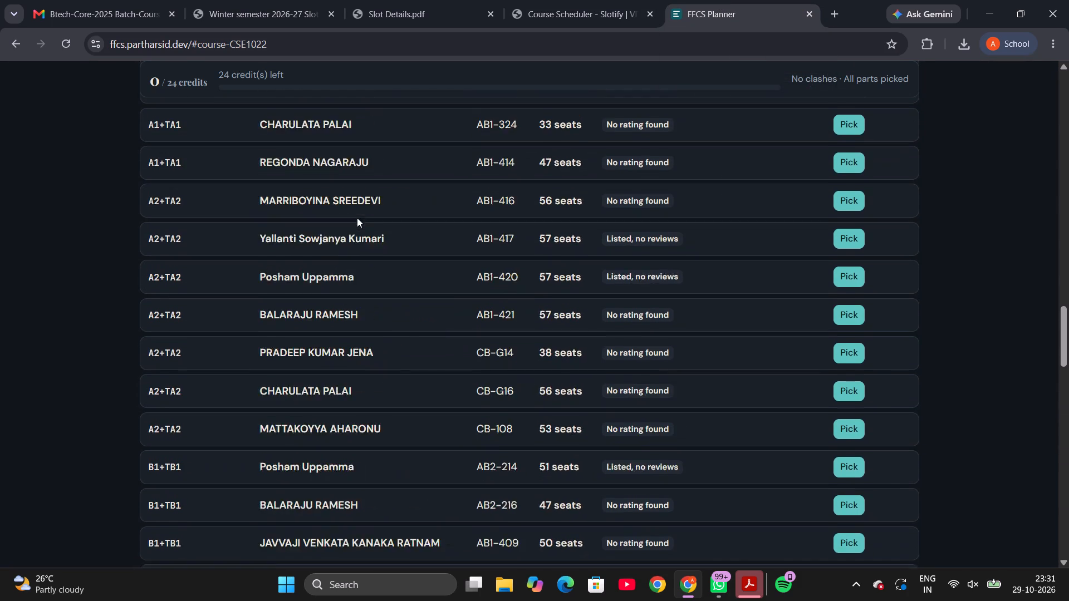
scroll(357, 218, "up", 20)
scroll(357, 218, "up", 7)
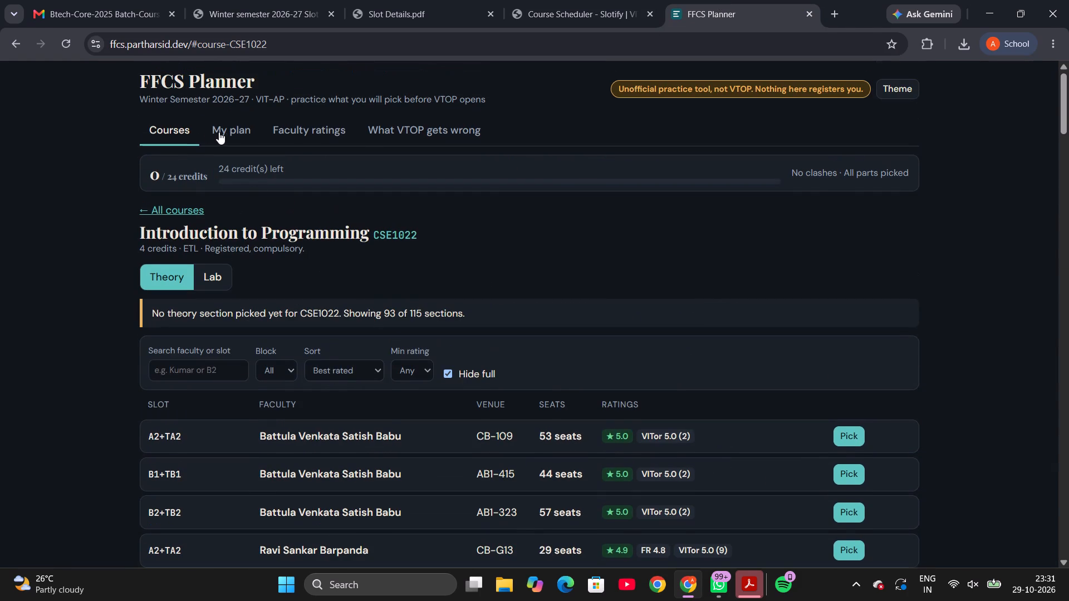
left_click(178, 132)
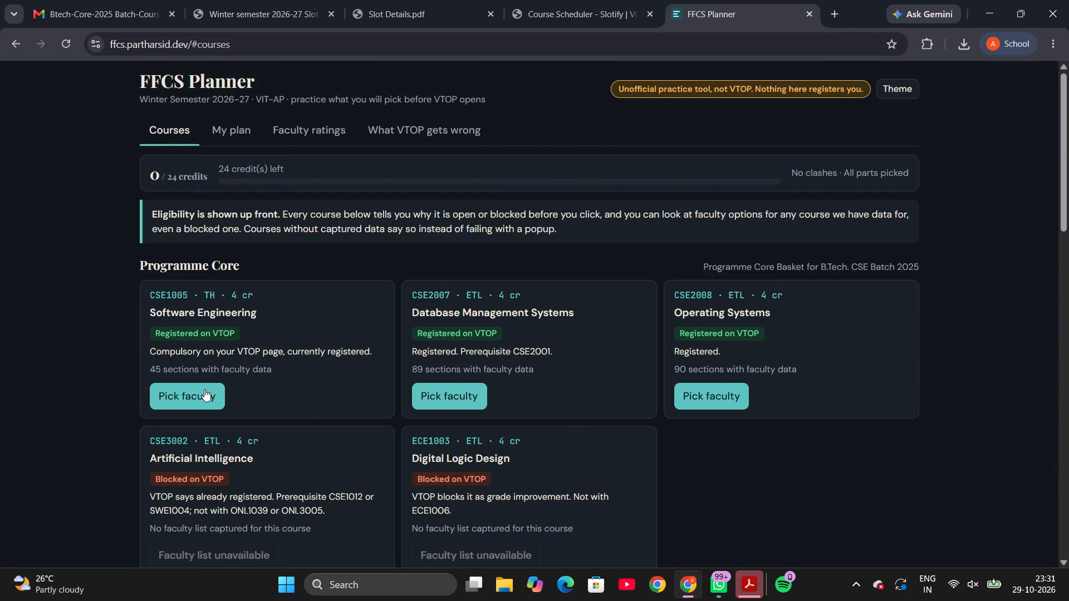
left_click(204, 393)
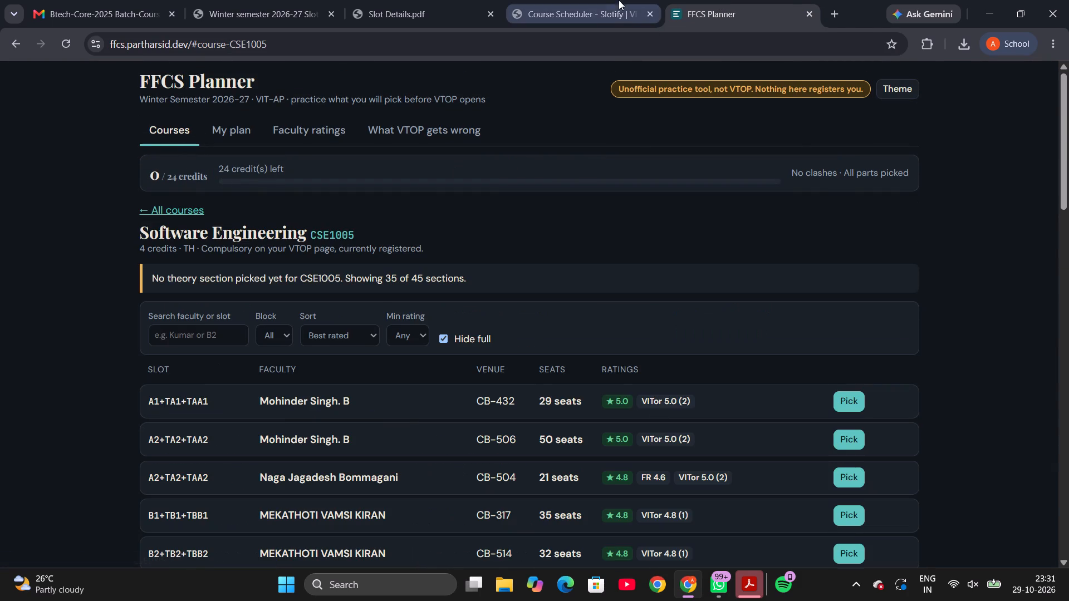
Show Slotify's course selector and FFCS Planner side by side in a split view.
right_click(605, 6)
left_click(661, 51)
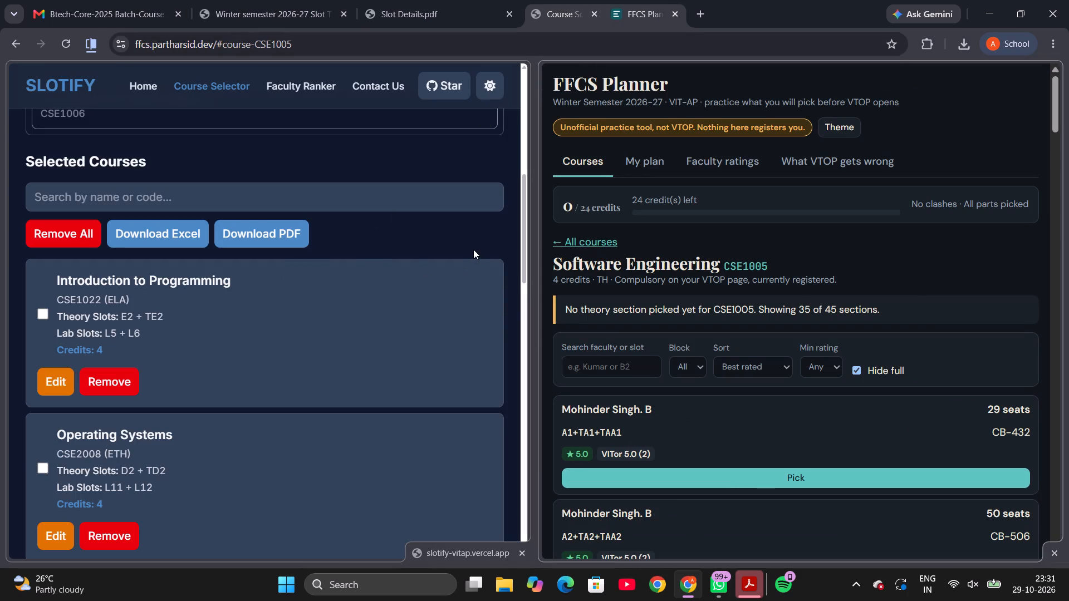
Check Software Engineering's theory slots in Slotify and filter its faculty sections in FFCS Planner by slot "b2".
scroll(325, 372, "down", 8)
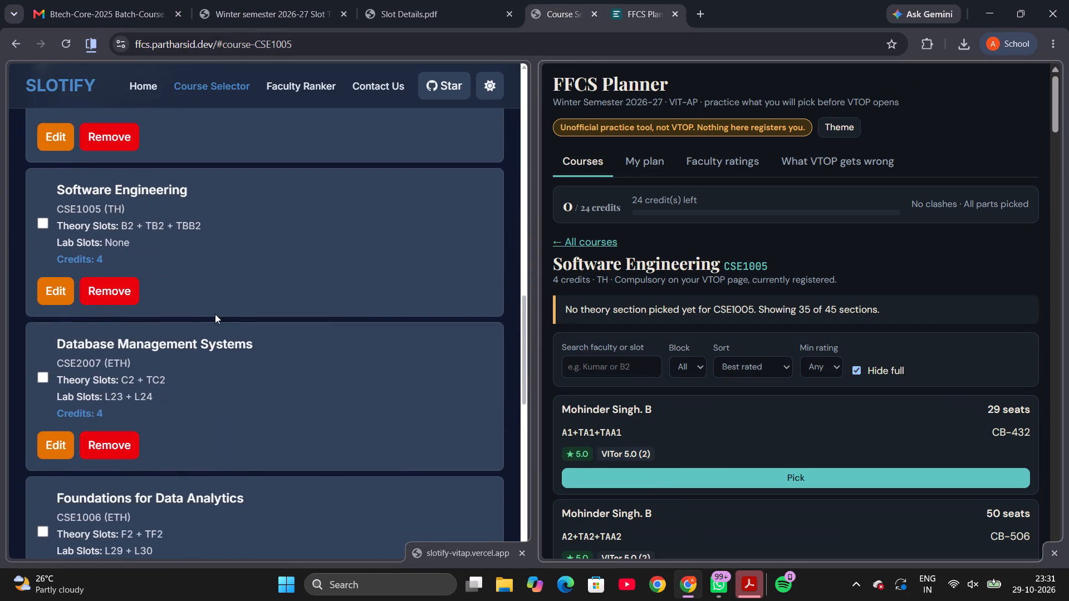
scroll(613, 361, "down", 7)
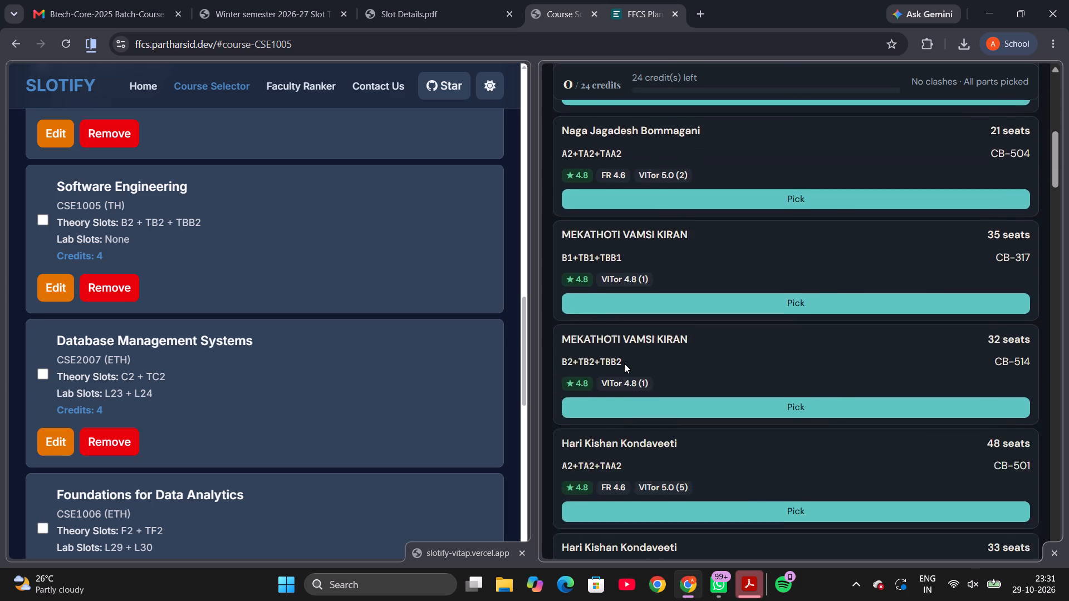
scroll(624, 363, "up", 5)
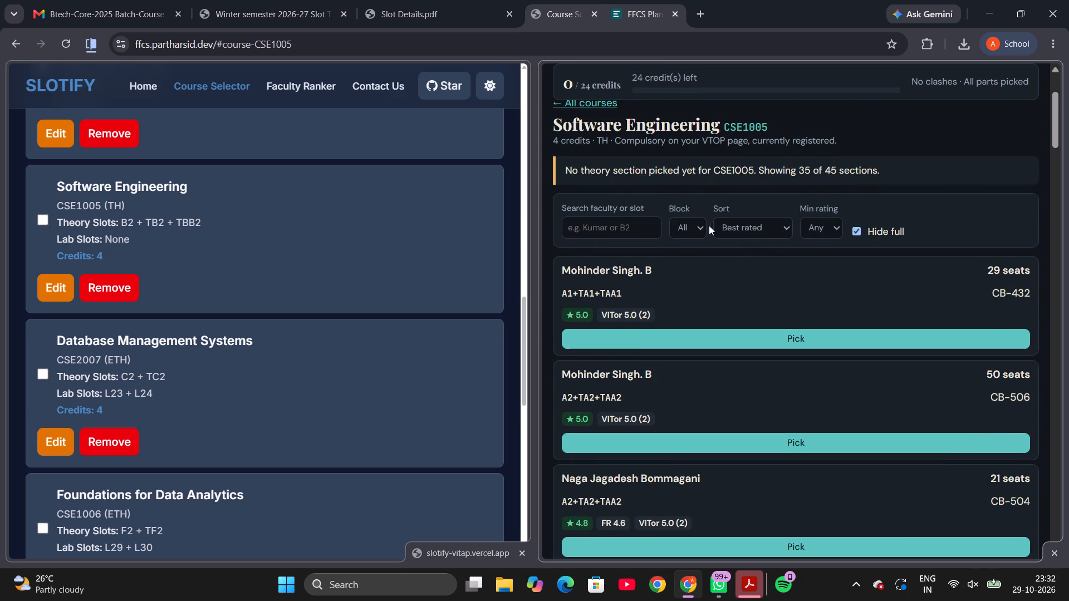
left_click(684, 225)
left_click(684, 225)
left_click(602, 229)
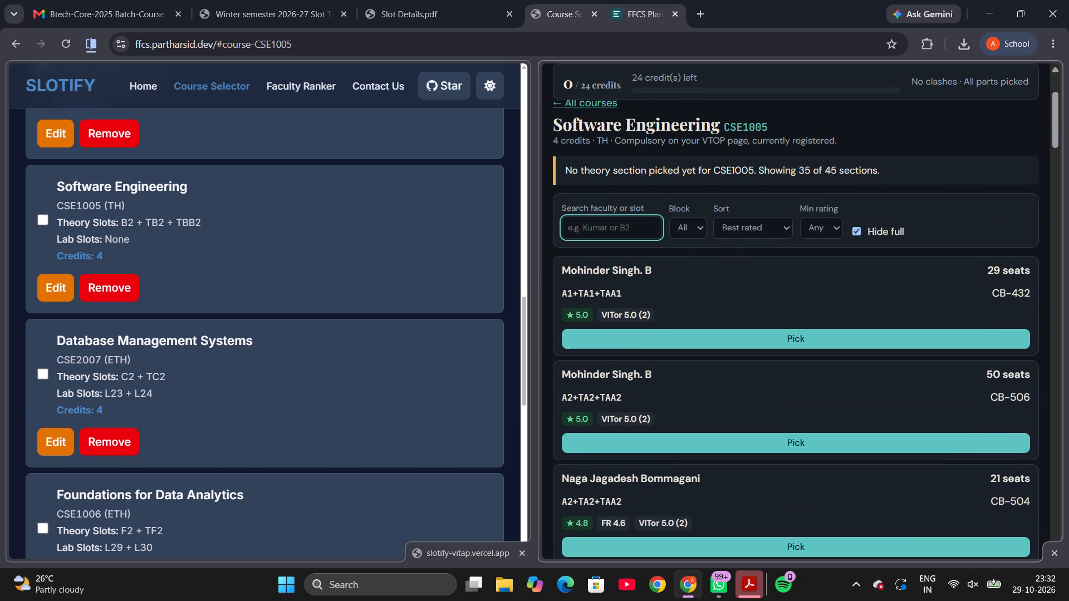
type("b2")
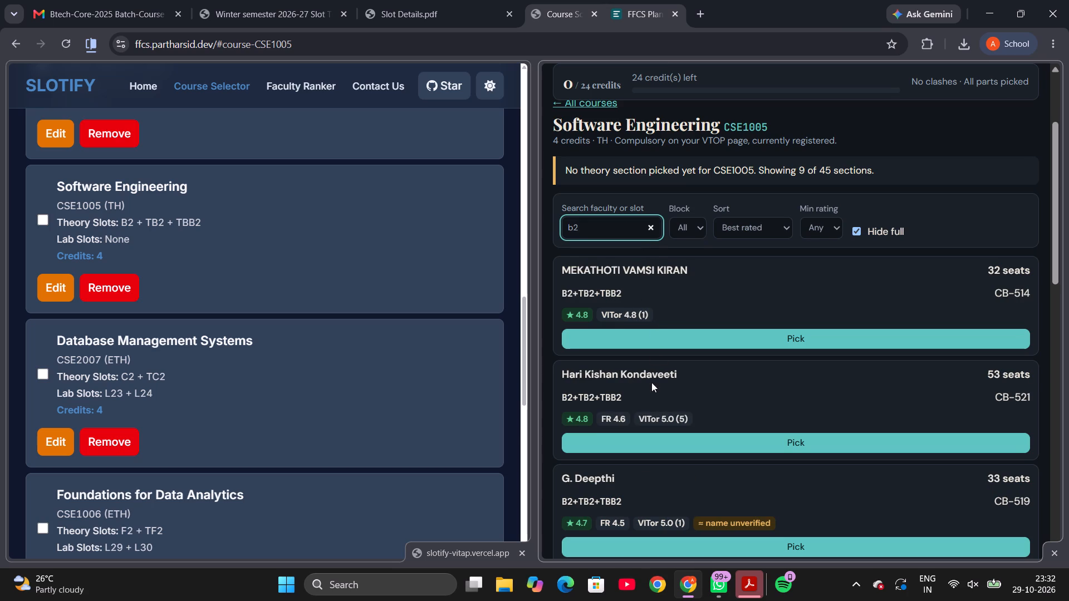
Look through the filtered Software Engineering sections and pick the B2+TB2+TBB2 section in room CB-518.
scroll(651, 444, "down", 5)
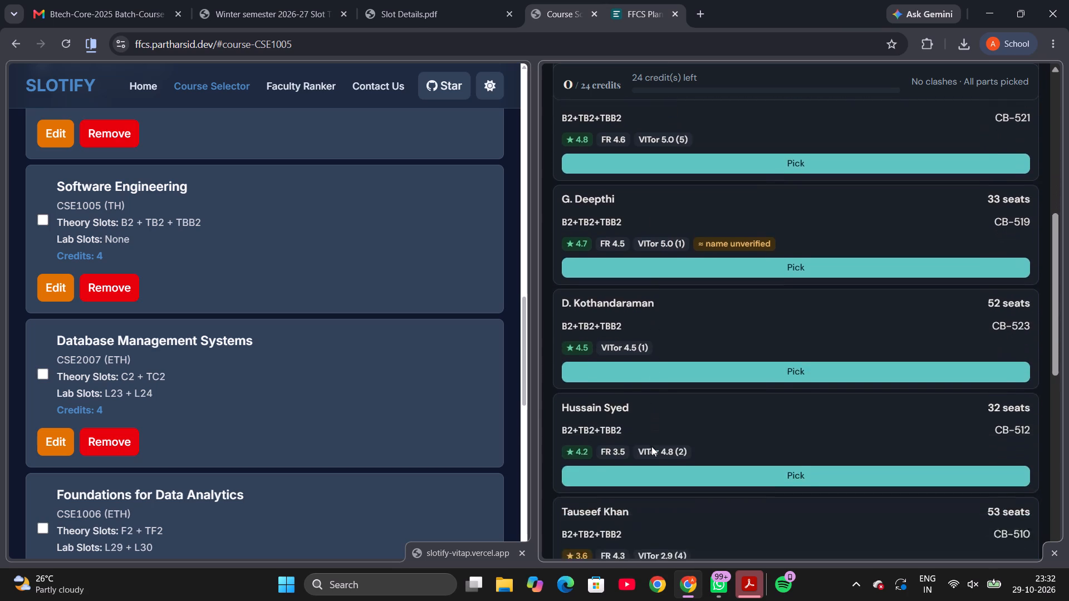
scroll(653, 447, "down", 2)
scroll(654, 447, "up", 2)
scroll(655, 447, "down", 1)
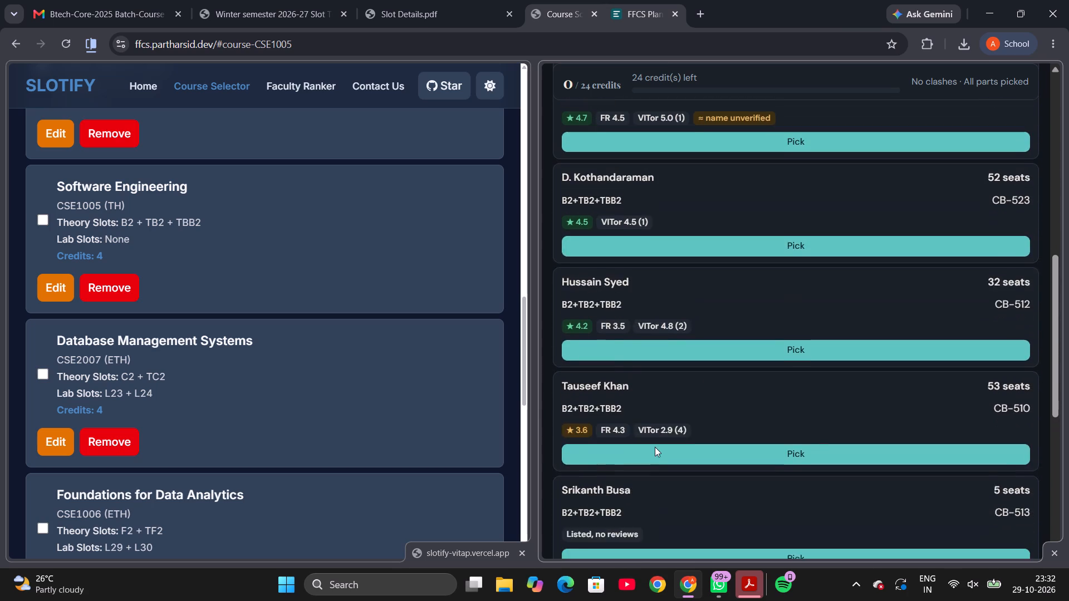
scroll(655, 447, "down", 5)
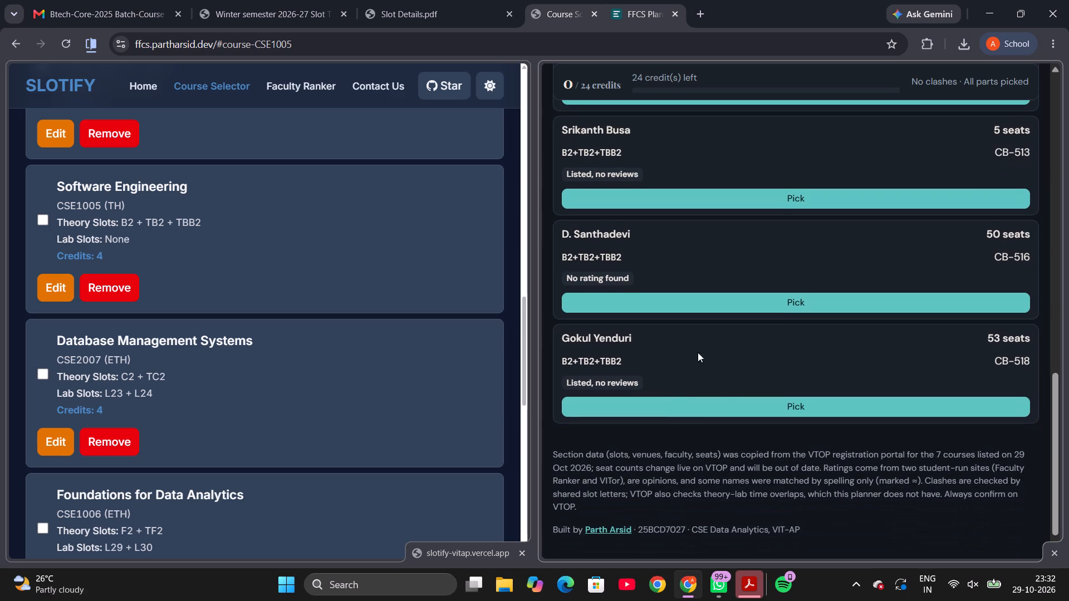
left_click(723, 402)
Return to FFCS Planner's overview of all courses.
scroll(696, 300, "up", 2)
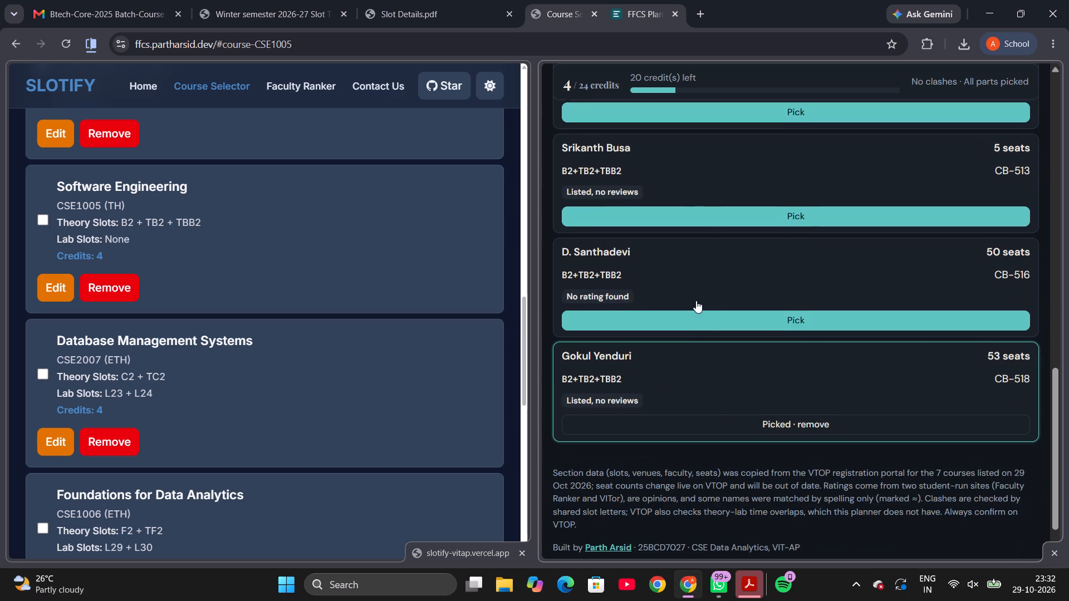
scroll(696, 300, "up", 17)
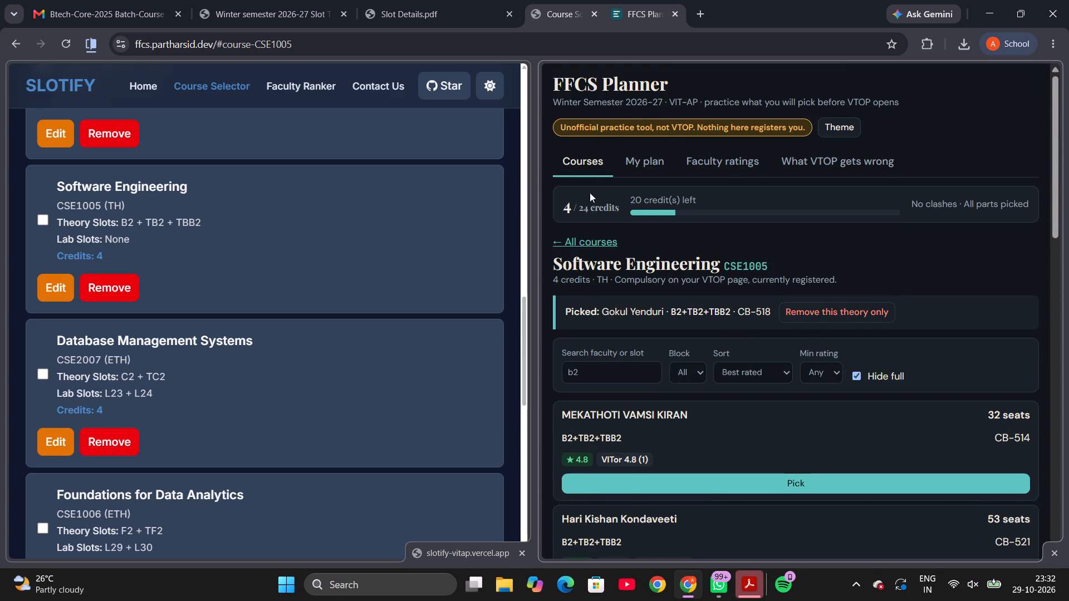
left_click(578, 239)
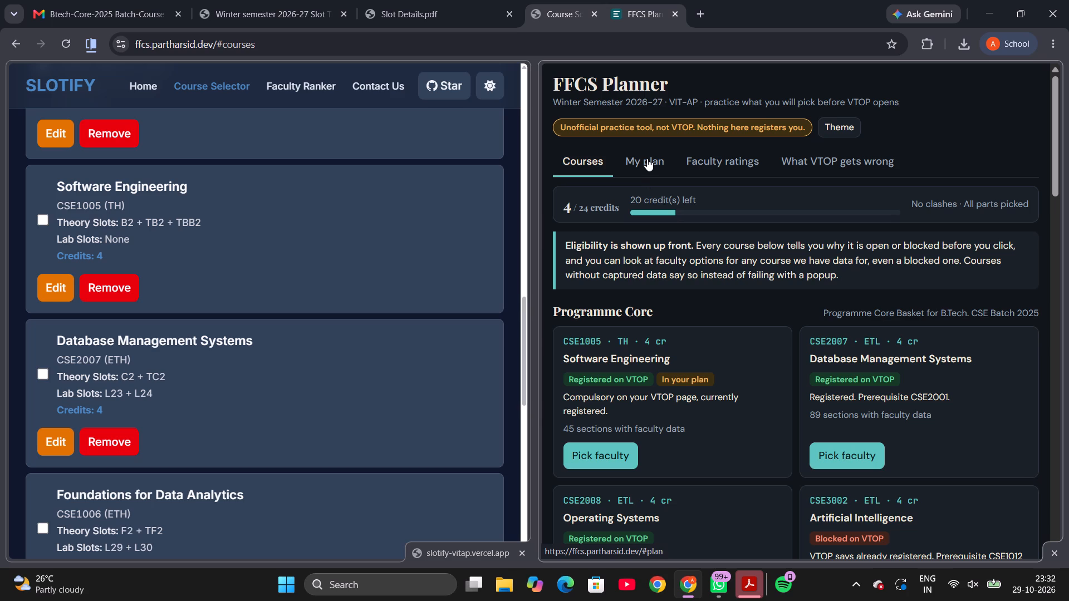
Look over Slotify's selected courses and close FFCS Planner, leaving only Slotify's course selector in view.
scroll(161, 363, "down", 5)
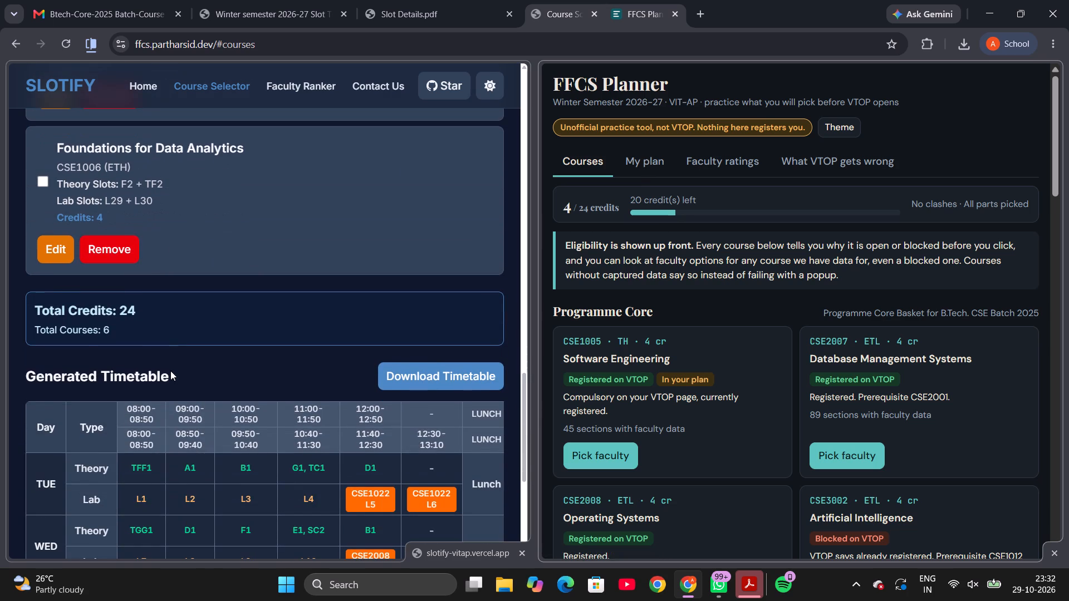
scroll(148, 349, "up", 13)
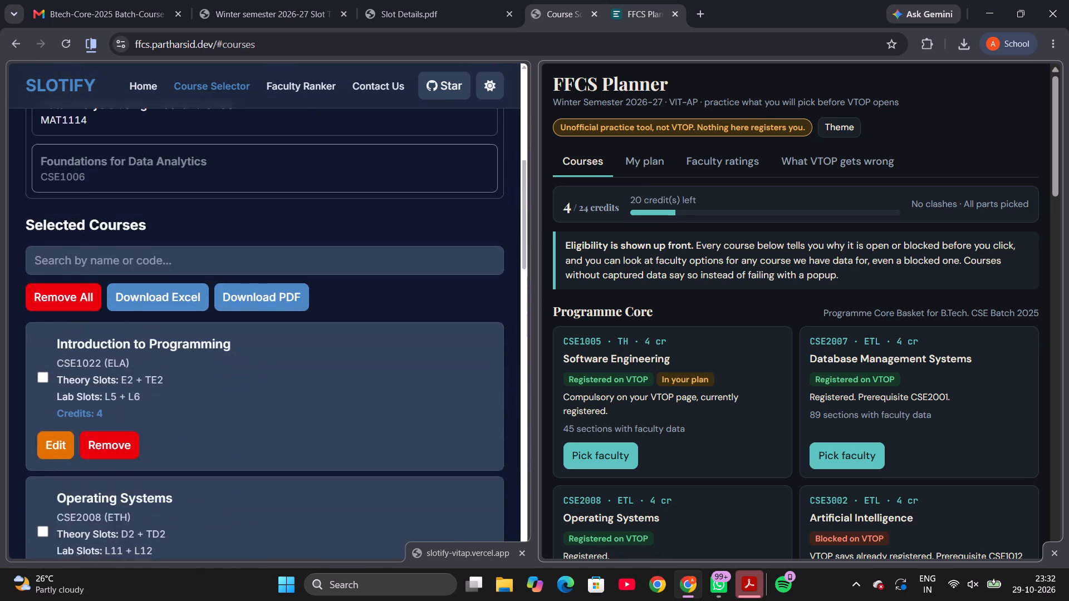
scroll(152, 349, "up", 7)
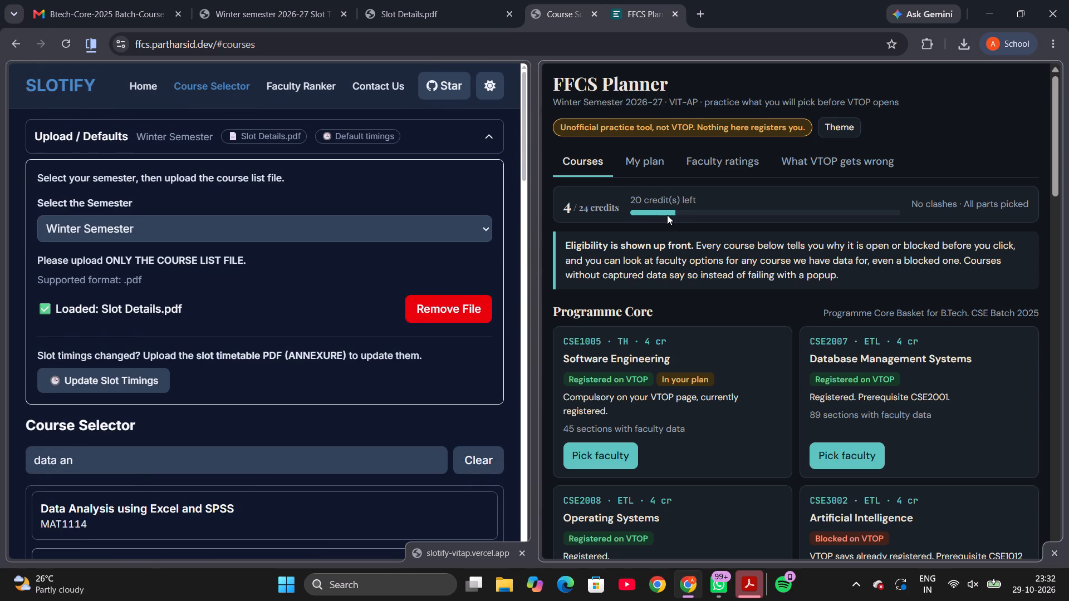
left_click(672, 12)
Examine the generated timetable, including the ECS, TAA2 slot on Saturday and the G2, TC2 slot on Tuesday.
scroll(475, 390, "down", 13)
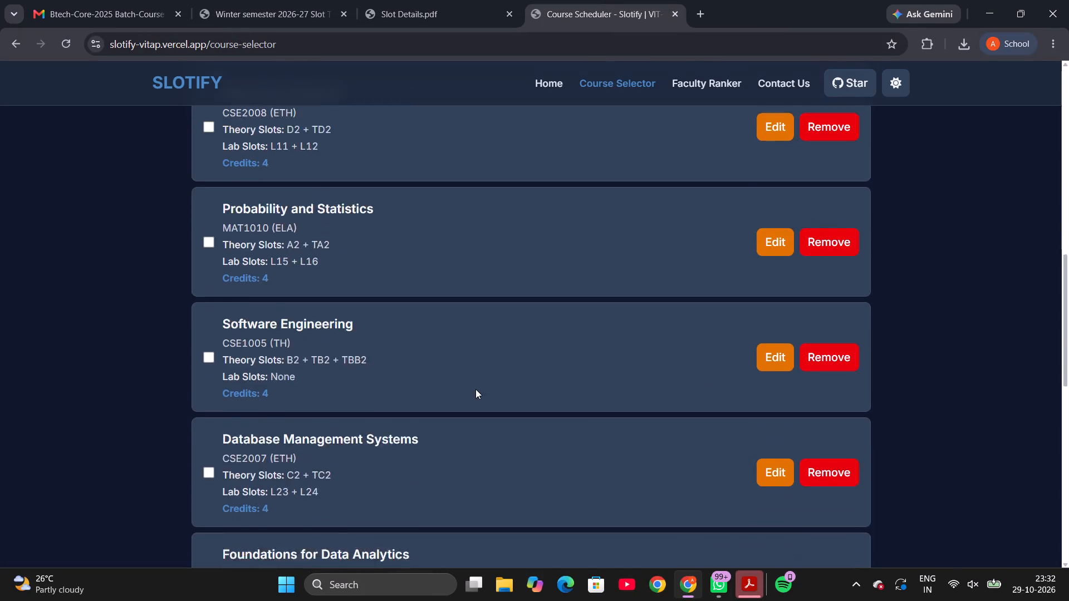
scroll(475, 389, "down", 6)
left_click(685, 284)
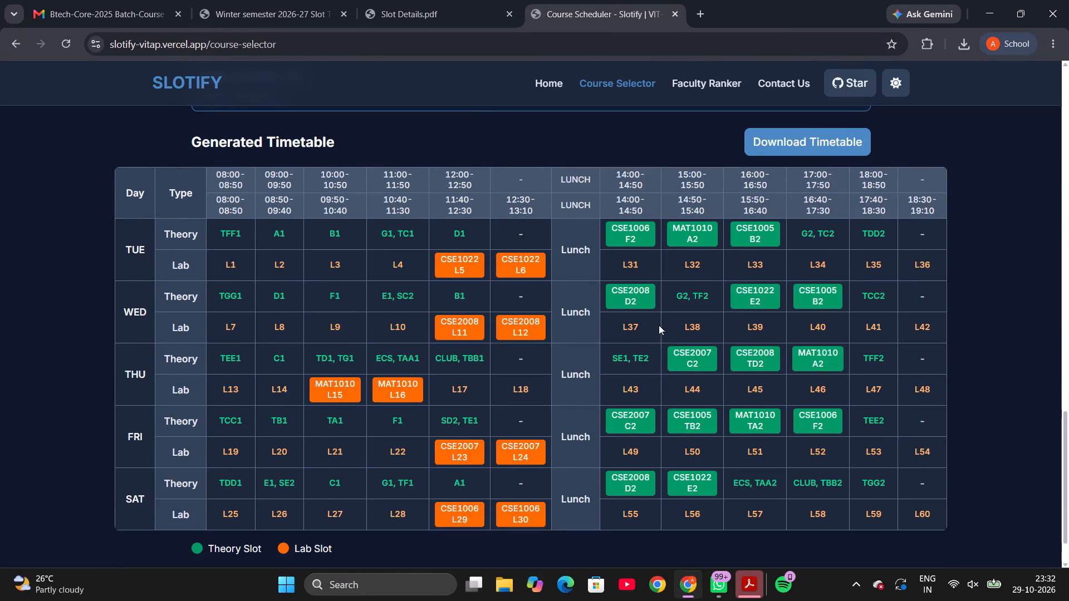
left_click(634, 337)
triple_click(765, 481)
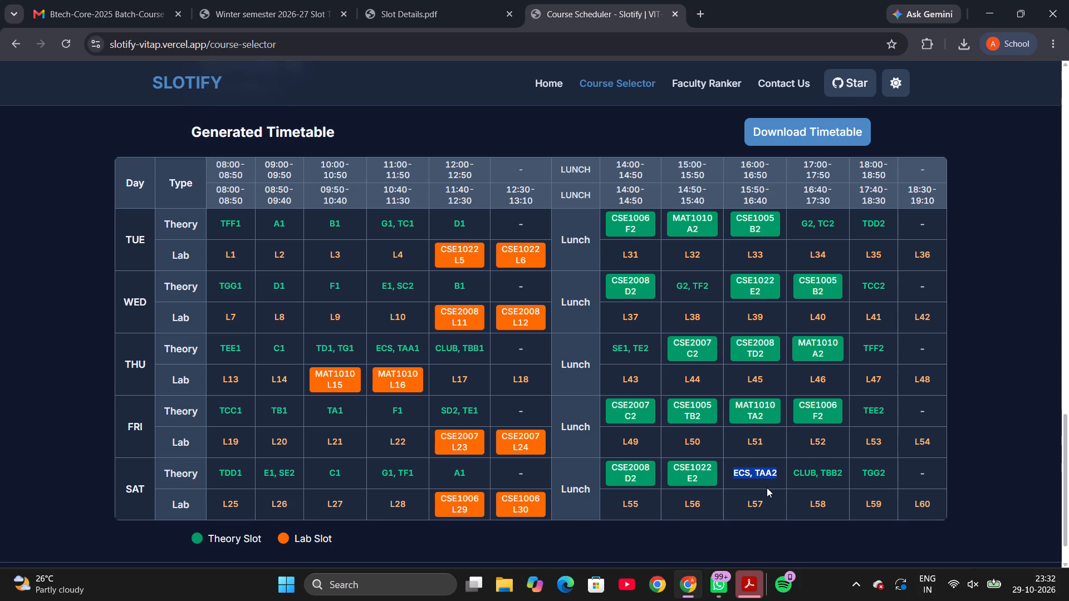
left_click(772, 494)
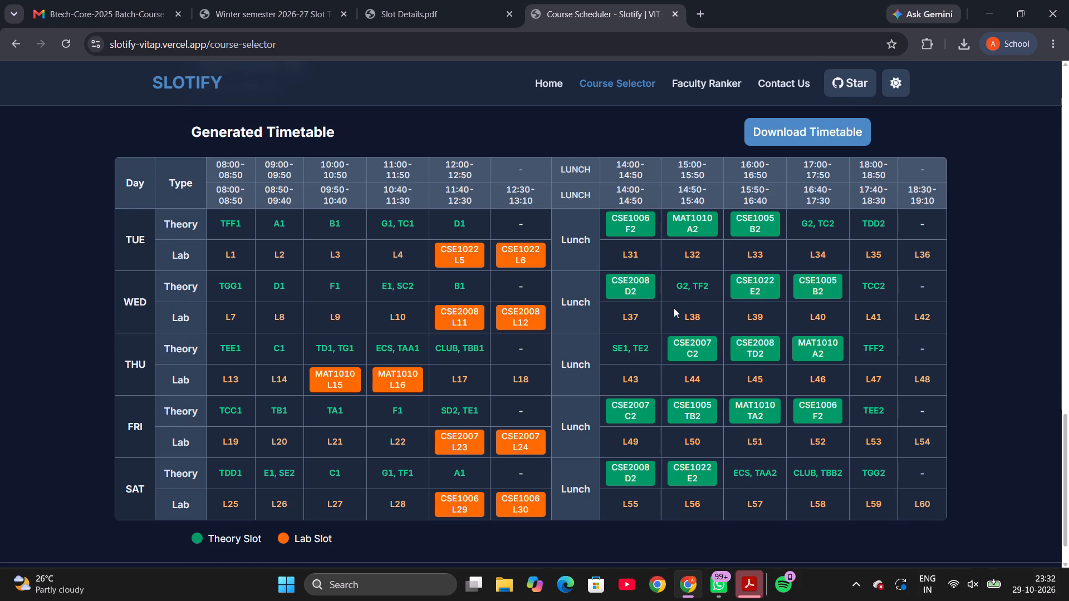
triple_click(820, 233)
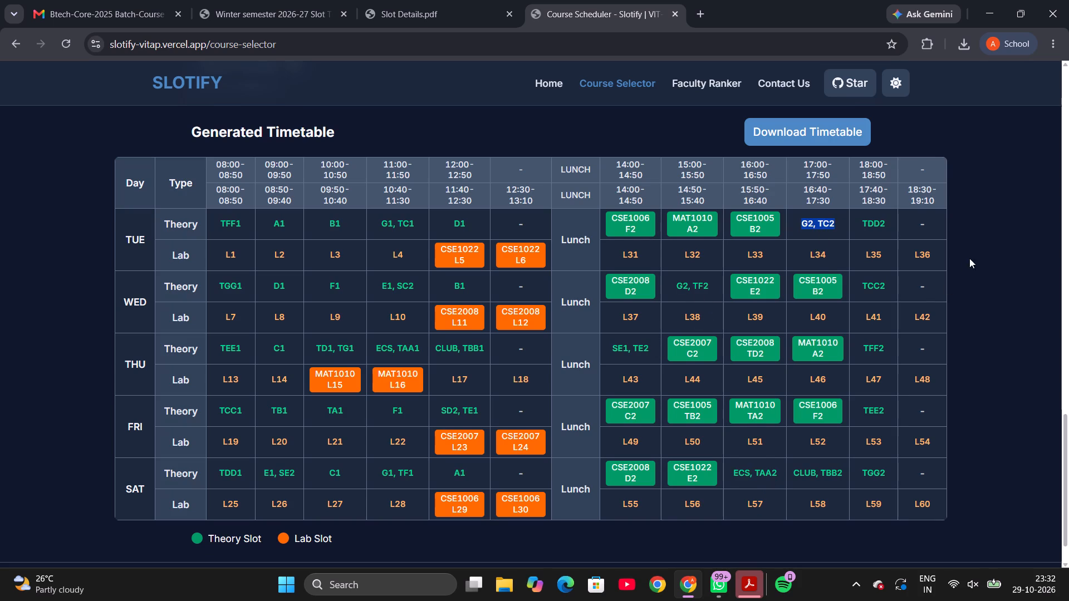
left_click(1005, 240)
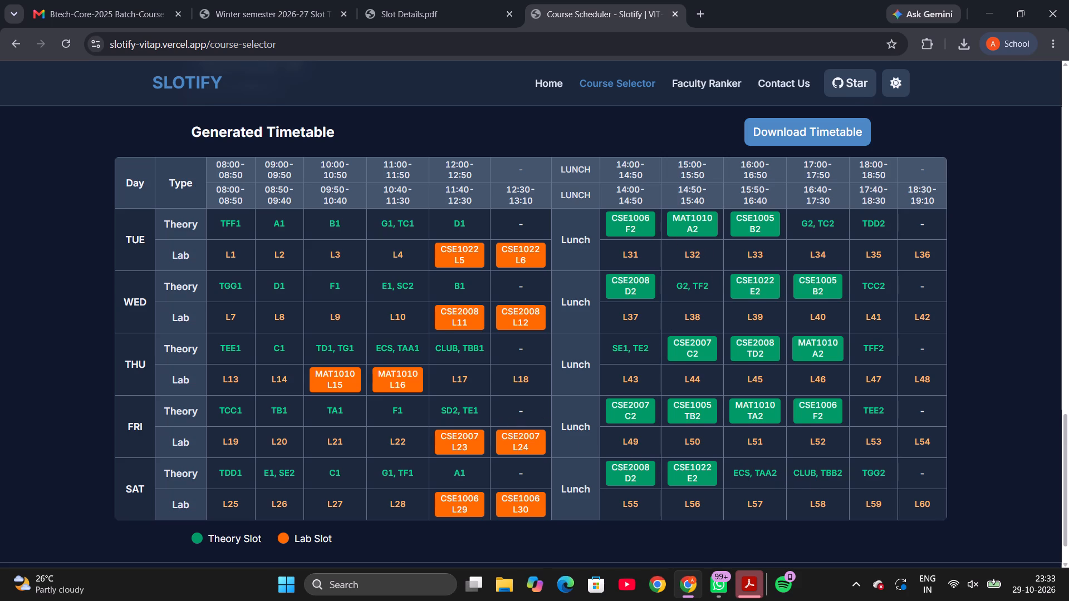
double_click(786, 465)
left_click(783, 477)
Replace the course selector's search text with "sts" to find the STS courses.
scroll(409, 344, "up", 8)
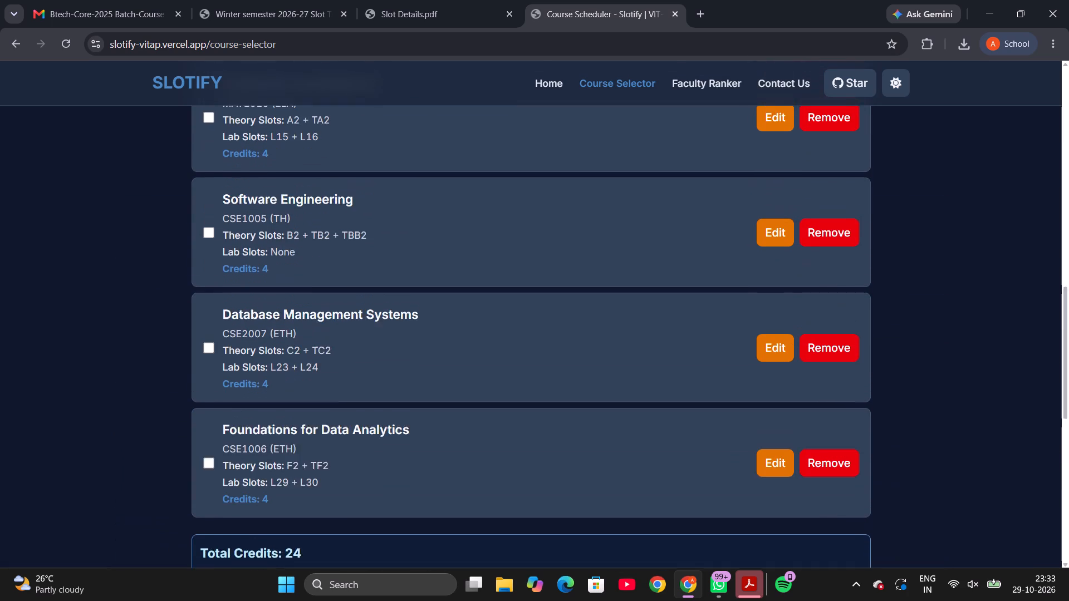
scroll(409, 344, "up", 12)
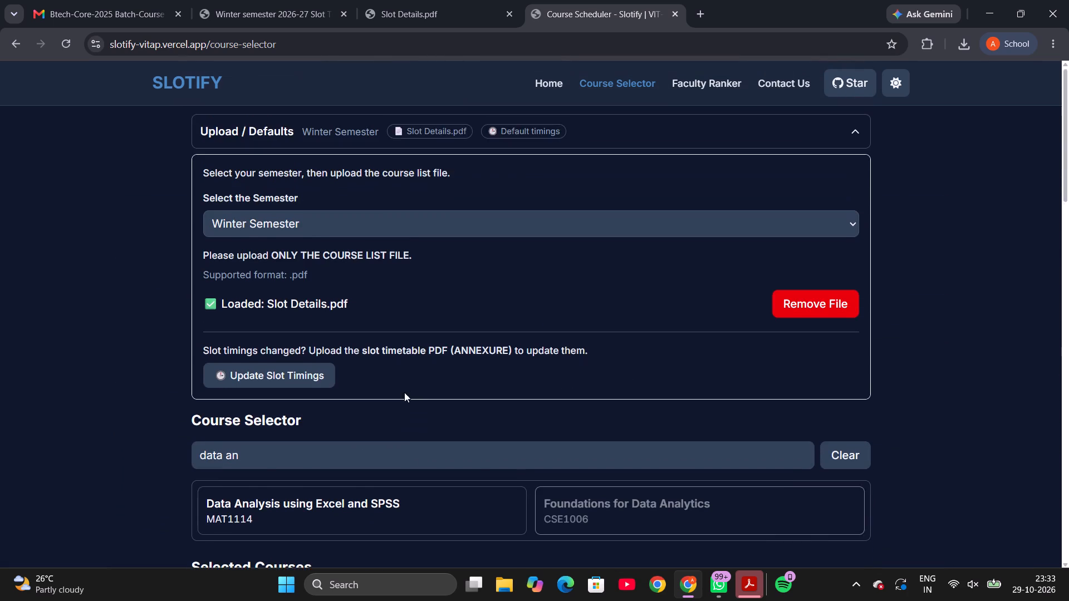
scroll(400, 410, "down", 1)
left_click(404, 397)
key("BackSpace")
key("BackSpace")
key("BackSpace")
key("BackSpace")
key("BackSpace")
key("BackSpace")
key("BackSpace")
key("BackSpace")
key("BackSpace")
key("BackSpace")
key("BackSpace")
key("BackSpace")
key("BackSpace")
key("BackSpace")
key("BackSpace")
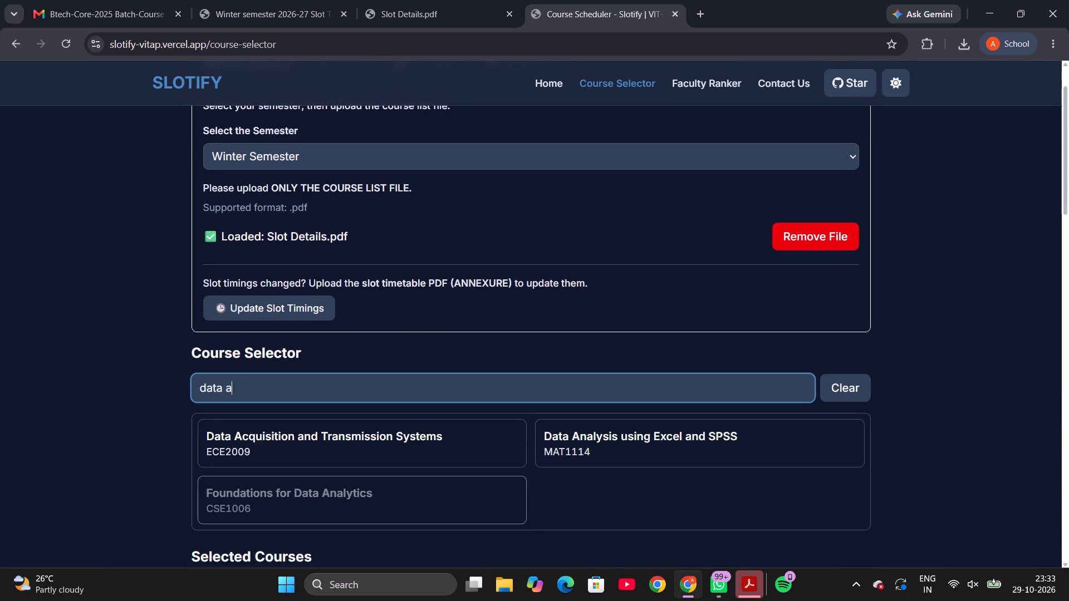
type("sts")
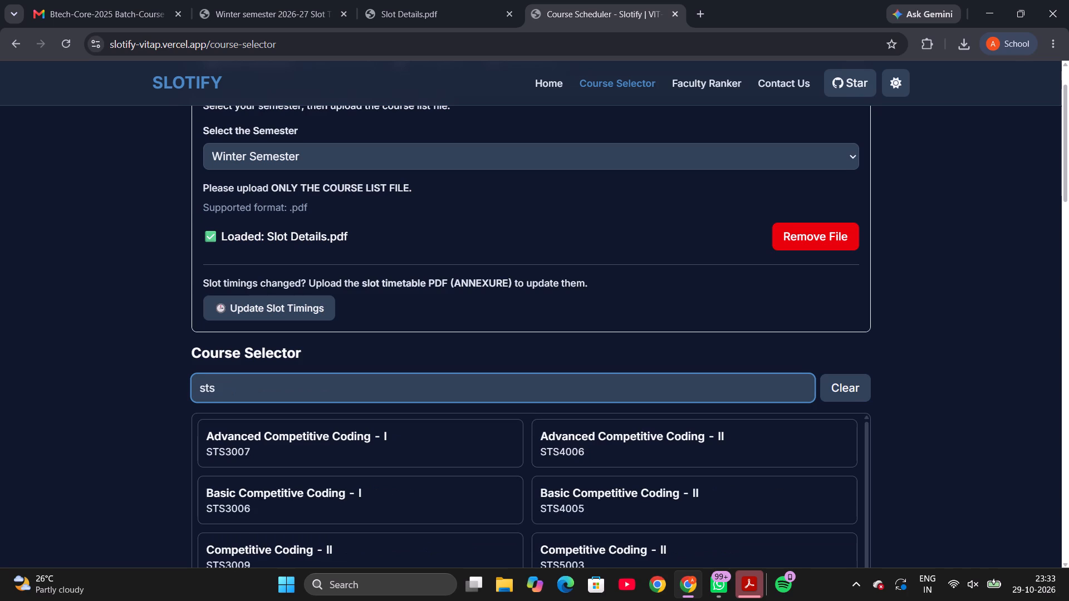
Add Qualitative and Quantitative Skills Practice - II (STS2011) with theory slots F1+TF1 to the selected courses.
scroll(487, 490, "down", 2)
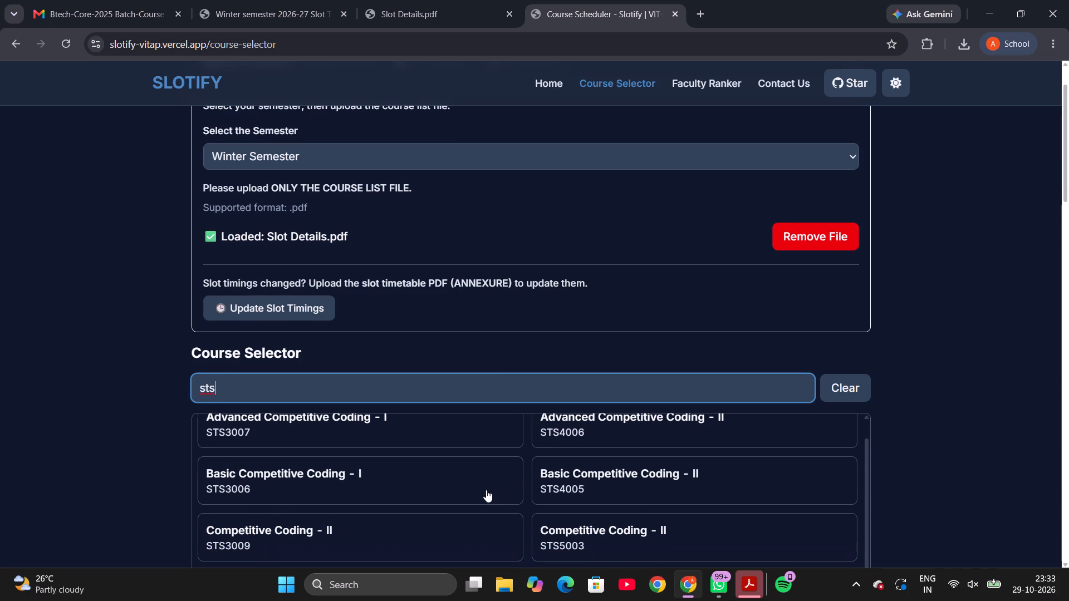
scroll(486, 490, "down", 2)
scroll(117, 428, "down", 2)
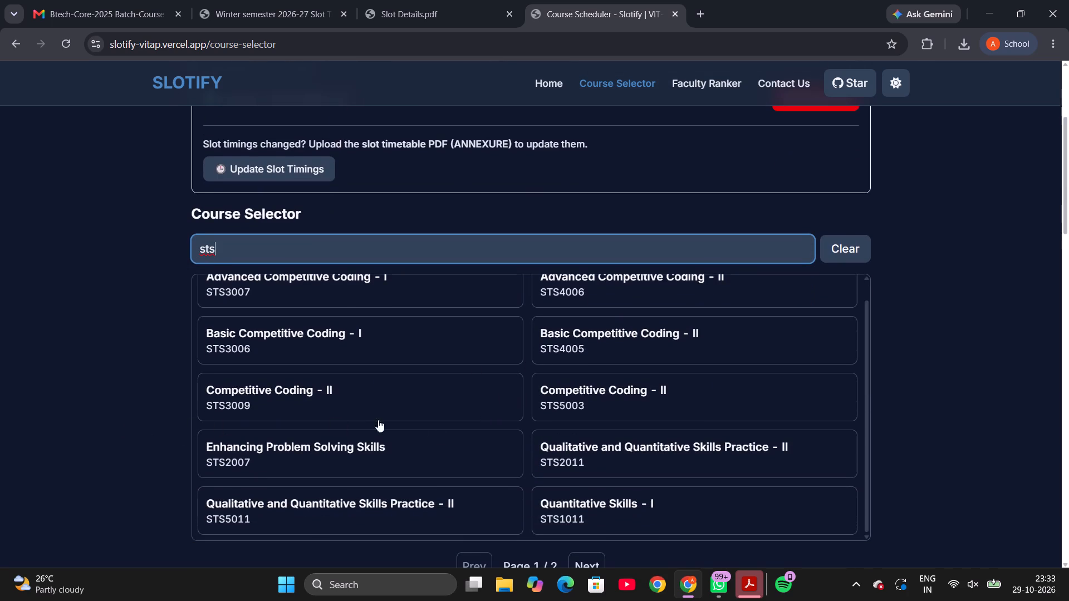
left_click(636, 451)
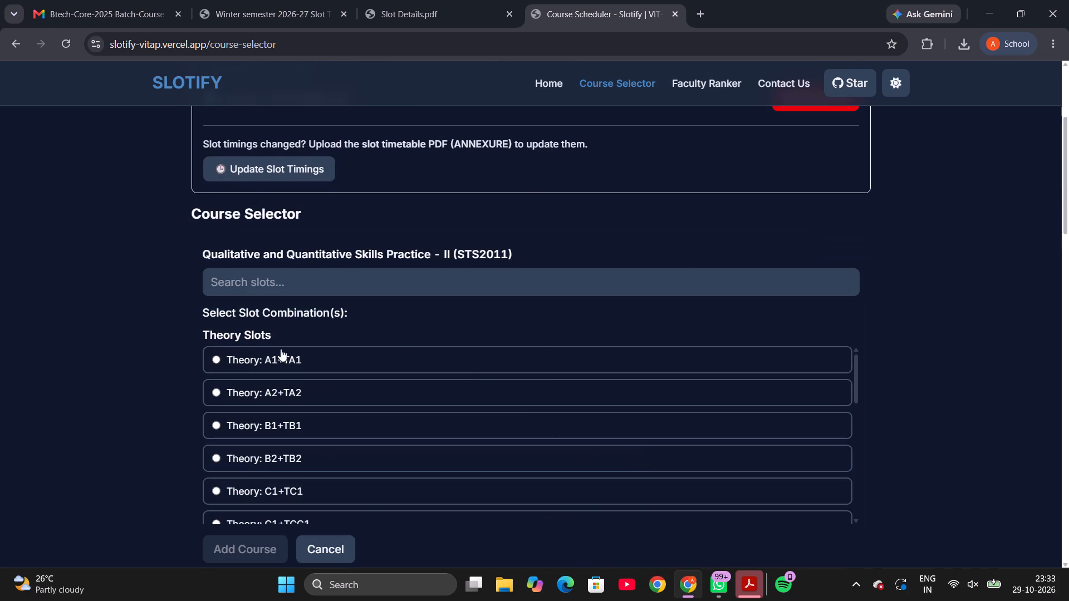
scroll(274, 411, "down", 6)
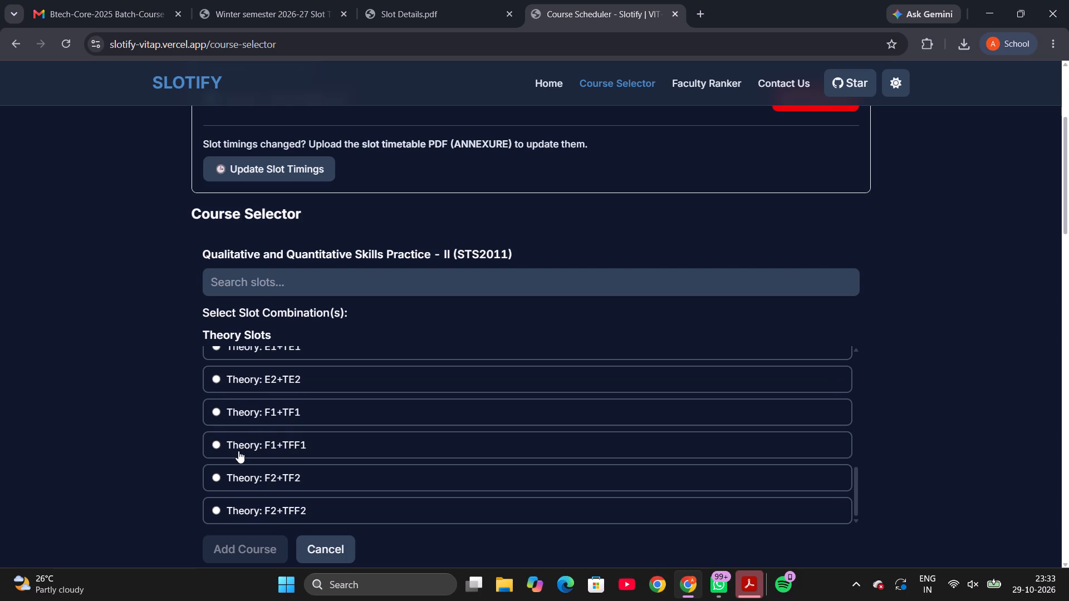
left_click(217, 413)
left_click(260, 544)
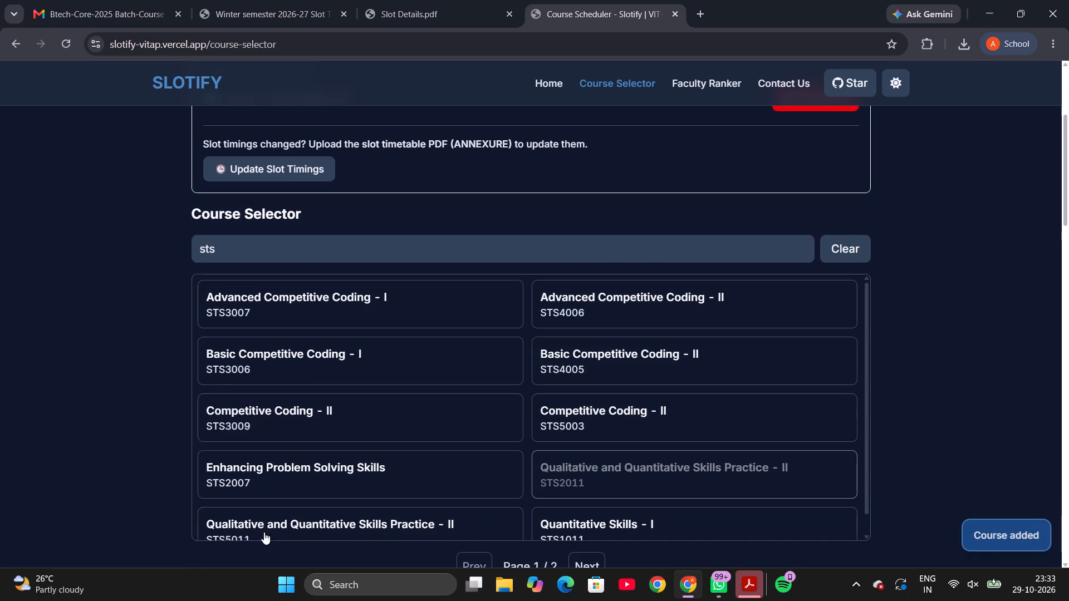
Review the selected courses and generated timetable, checking the G1, TF1 slot on Saturday and lab slot L23 on Friday.
scroll(217, 404, "down", 20)
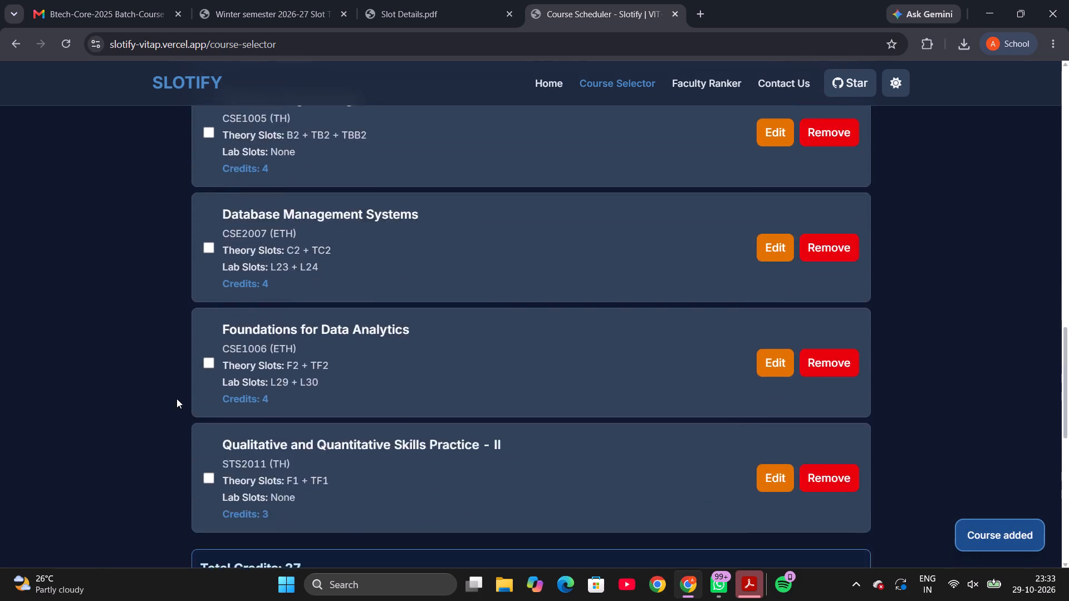
scroll(176, 398, "down", 6)
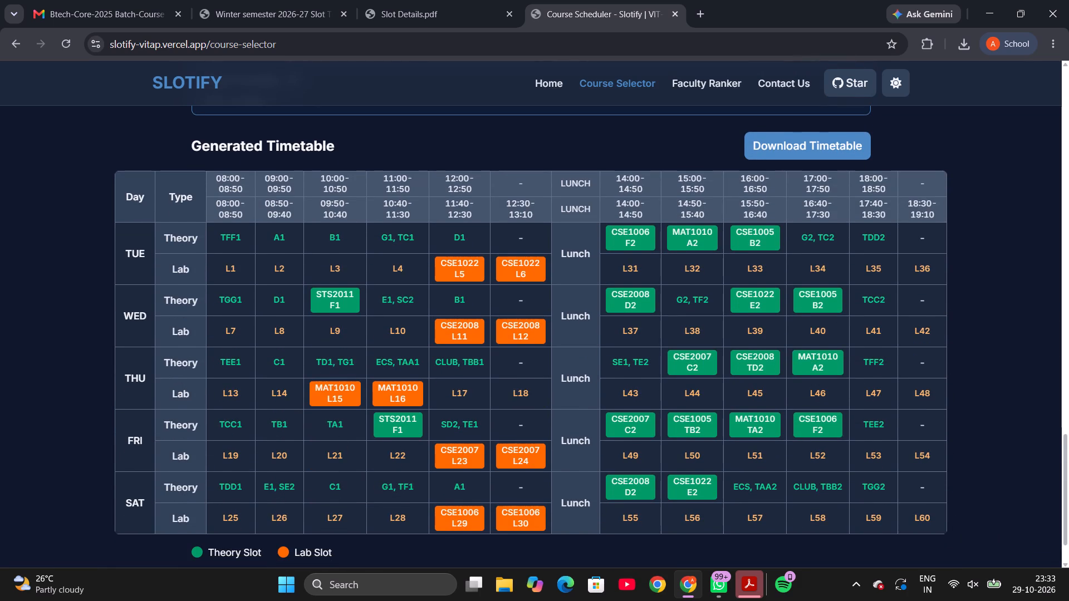
triple_click(399, 482)
left_click(438, 437)
double_click(465, 470)
double_click(464, 464)
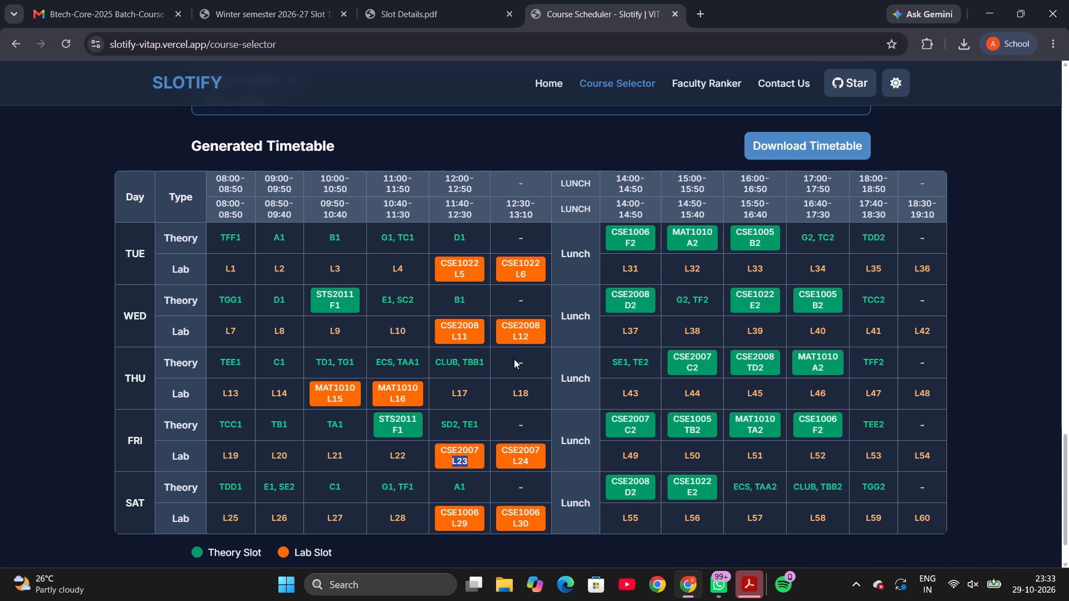
Examine the generated timetable, including the TGG2 slot on Saturday and the C1 slot on Thursday.
left_click(1020, 268)
triple_click(868, 483)
left_click(979, 481)
left_click_drag(870, 480, 908, 486)
left_click_drag(908, 486, 923, 481)
left_click(968, 445)
triple_click(287, 357)
double_click(287, 357)
double_click(287, 357)
Check the G1, TC1 and A1 slots on Tuesday and the C1 slot on Saturday in the generated timetable.
triple_click(405, 243)
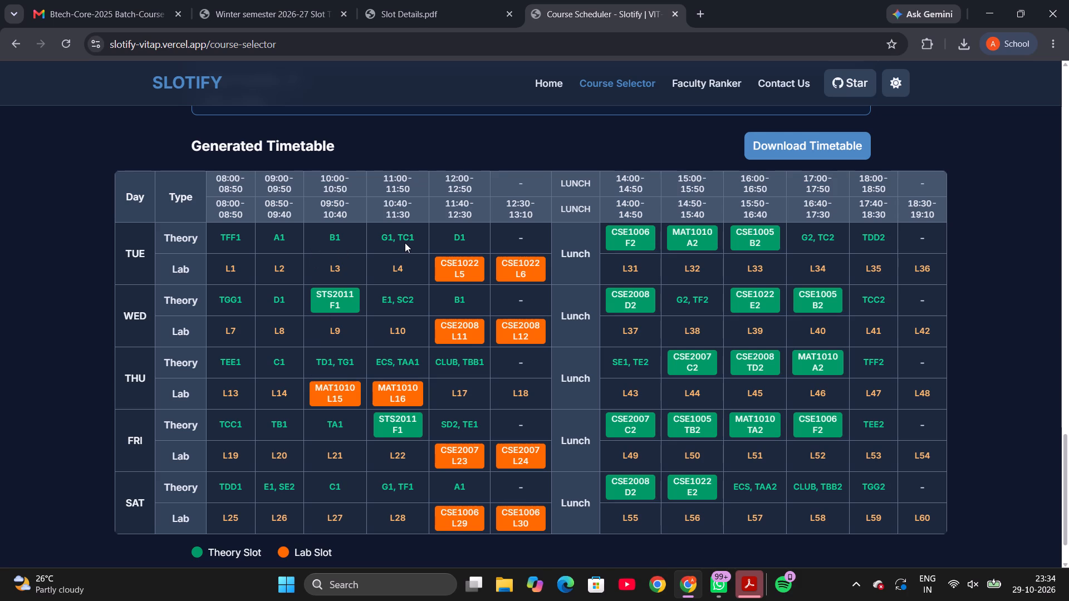
triple_click(405, 243)
triple_click(405, 243)
triple_click(405, 243)
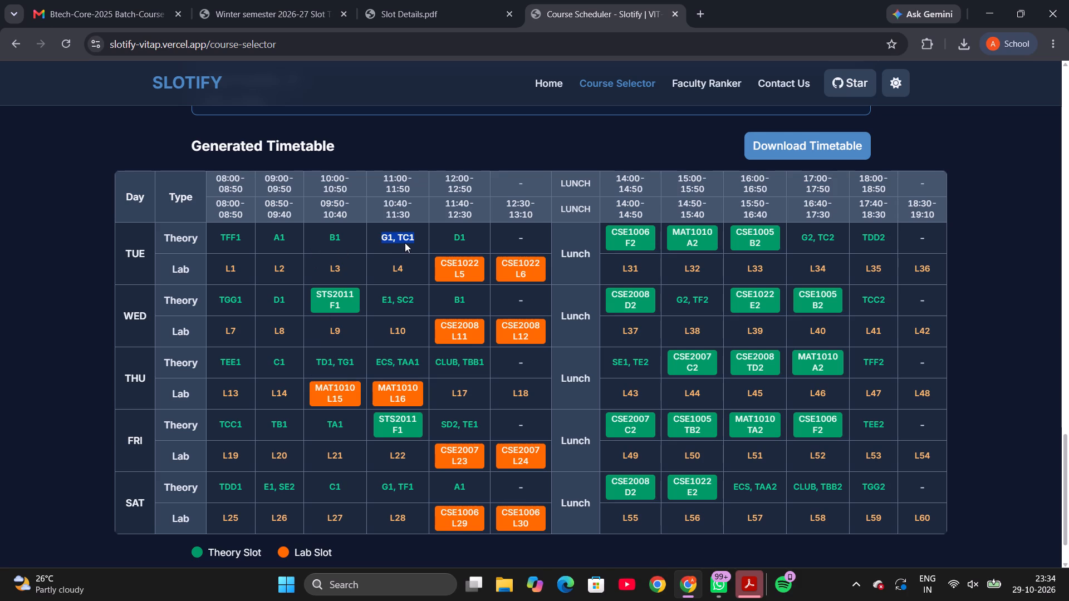
triple_click(405, 243)
triple_click(407, 243)
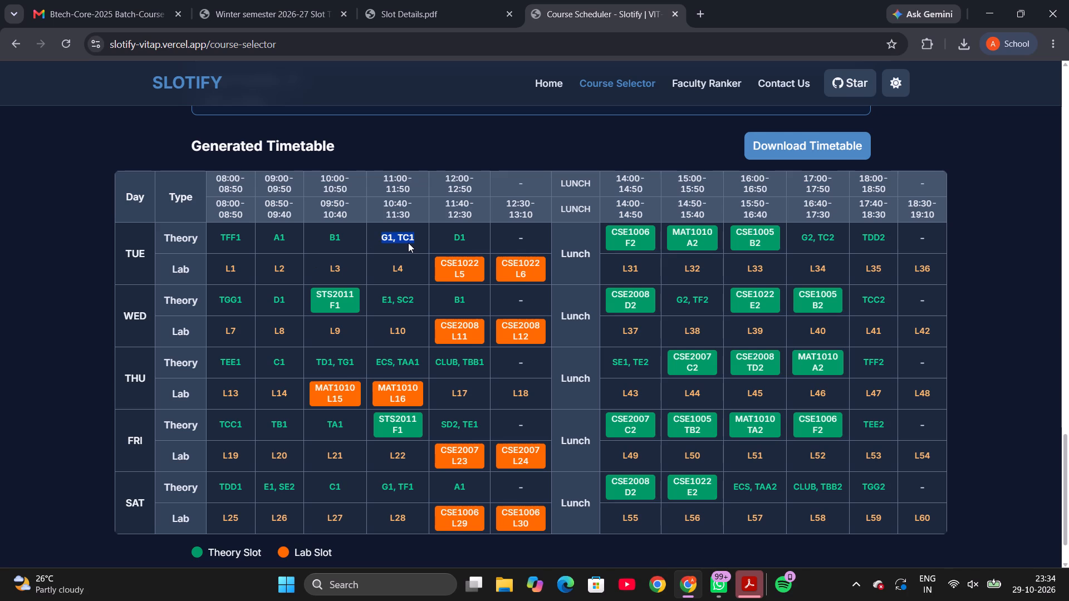
left_click(410, 243)
left_click(414, 247)
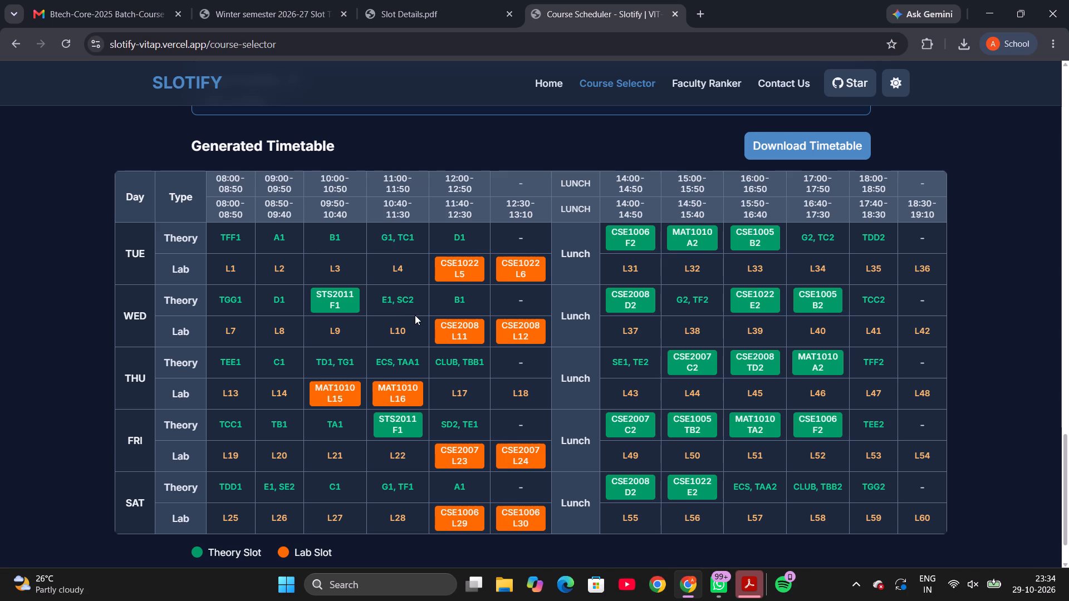
double_click(334, 491)
left_click(359, 484)
left_click(418, 487)
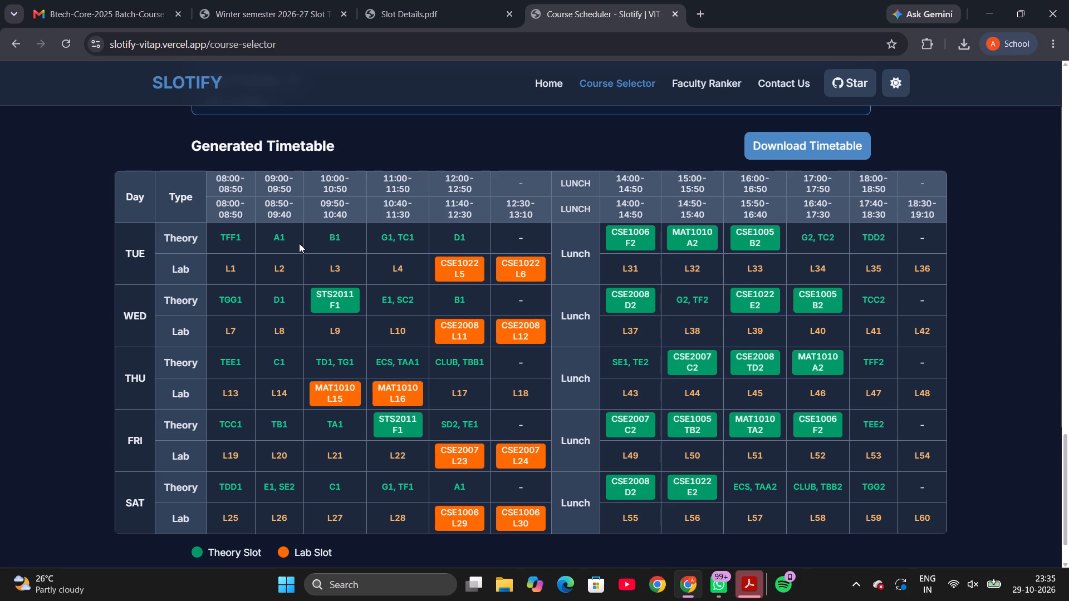
left_click(281, 243)
double_click(281, 243)
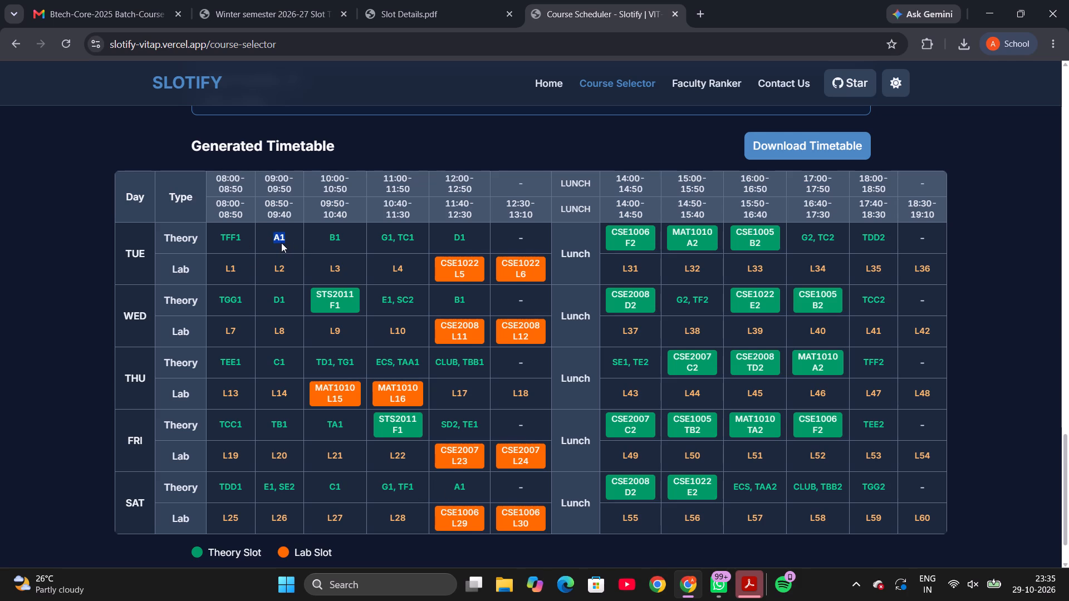
left_click(281, 243)
Review the last selected courses and the credit summary against the generated timetable.
scroll(534, 346, "up", 5)
scroll(534, 346, "down", 5)
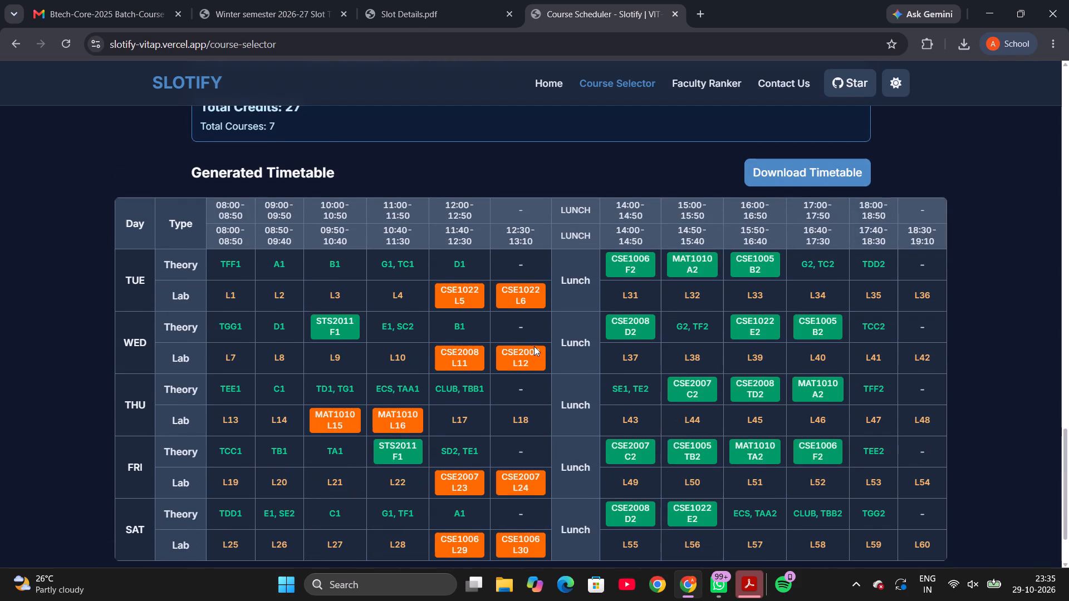
scroll(546, 341, "up", 4)
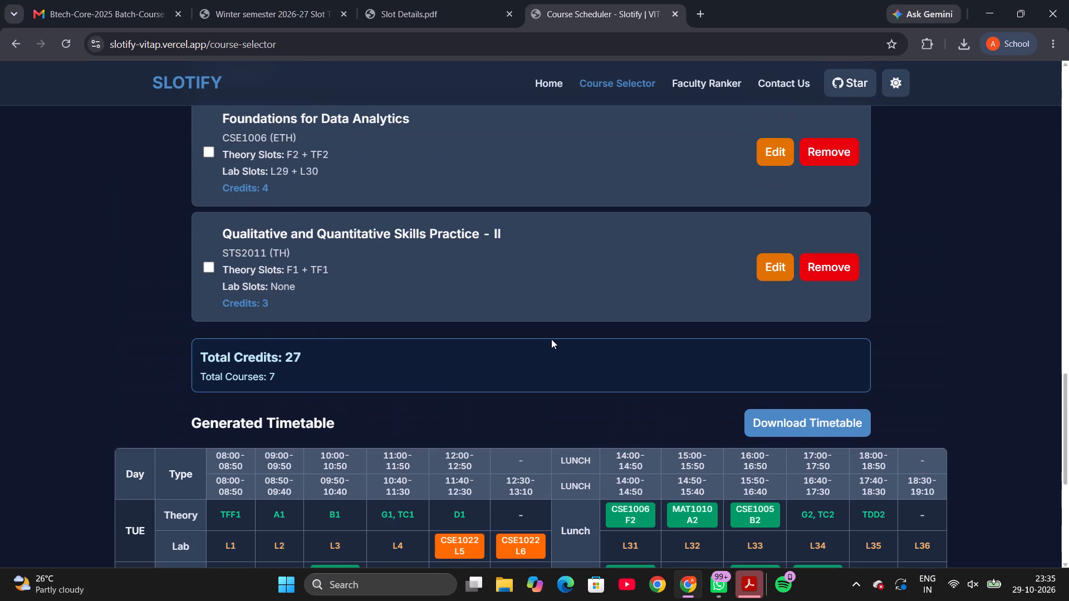
scroll(551, 339, "up", 1)
scroll(551, 339, "down", 4)
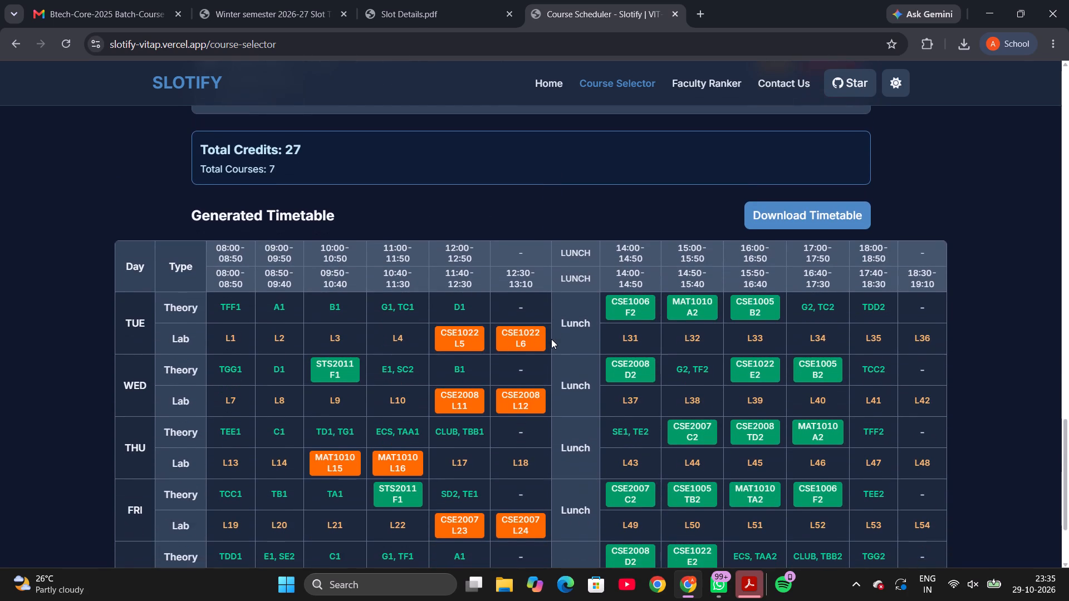
scroll(551, 339, "down", 1)
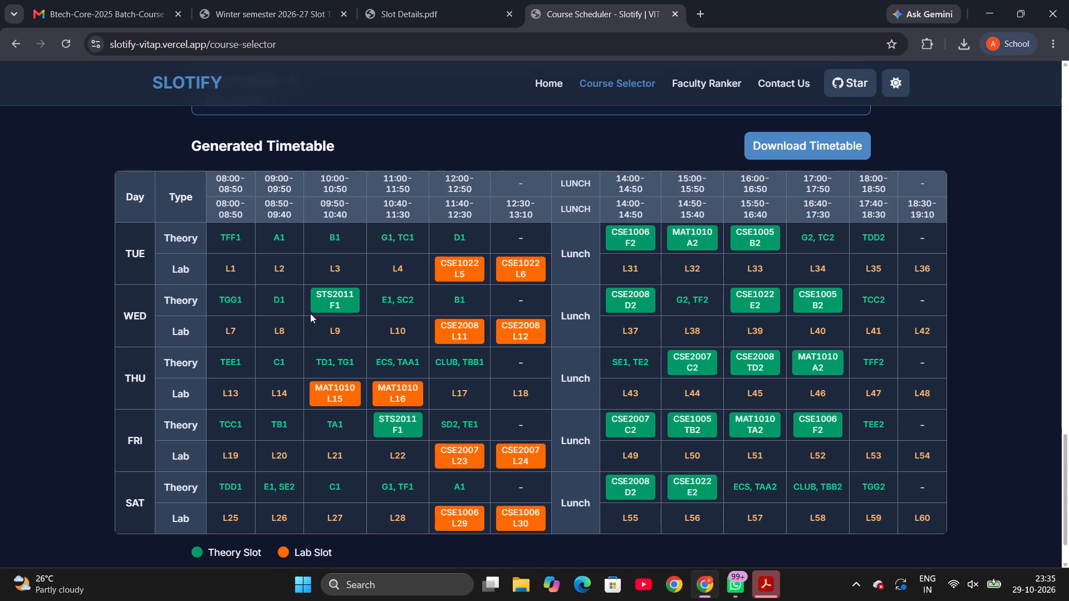
scroll(363, 318, "up", 1)
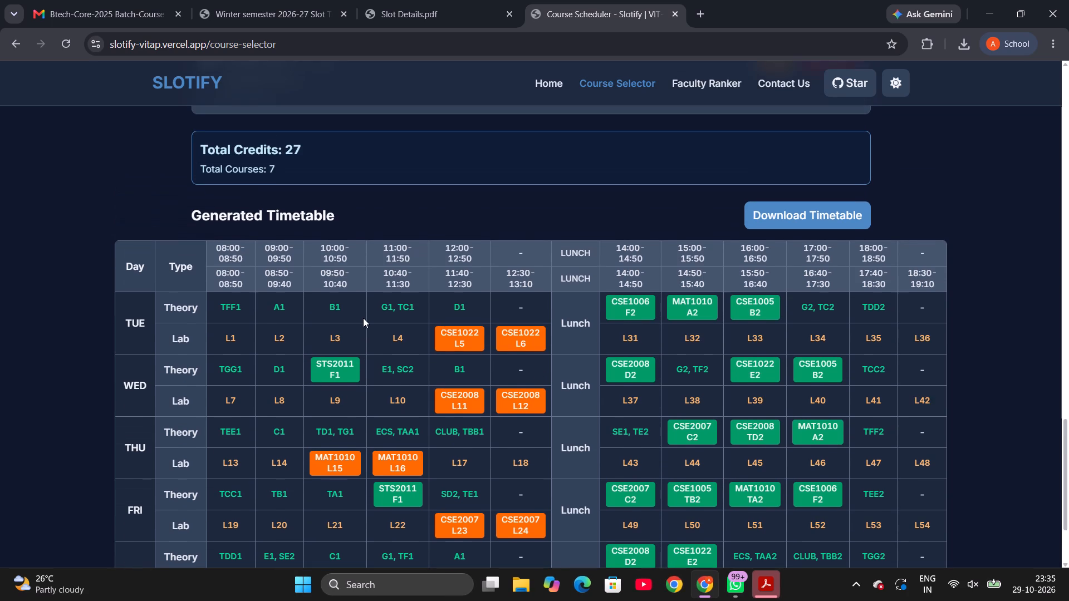
scroll(367, 316, "down", 2)
scroll(371, 316, "up", 1)
scroll(371, 316, "down", 1)
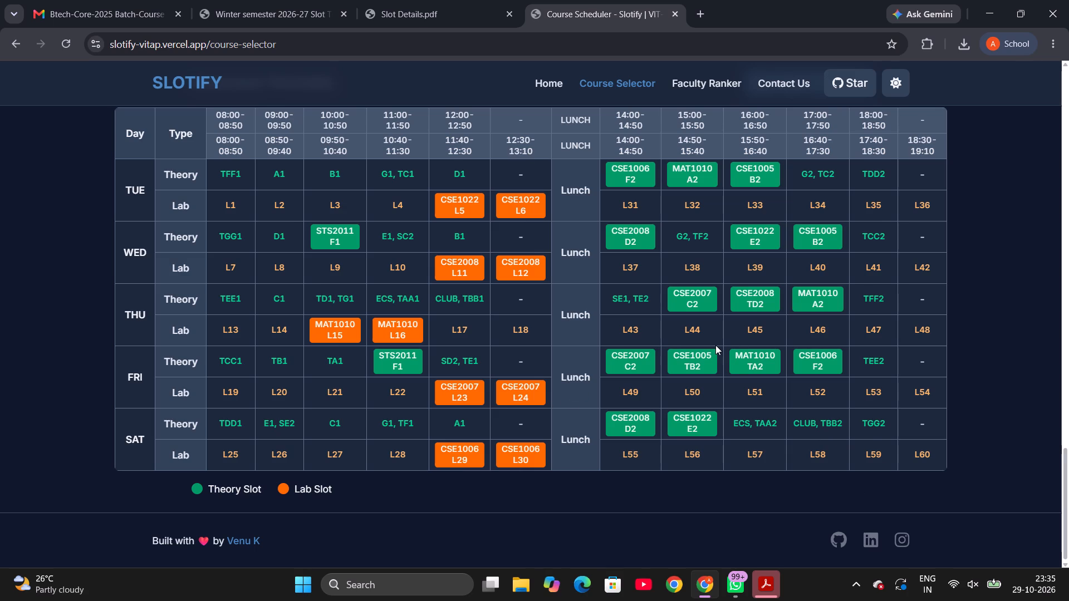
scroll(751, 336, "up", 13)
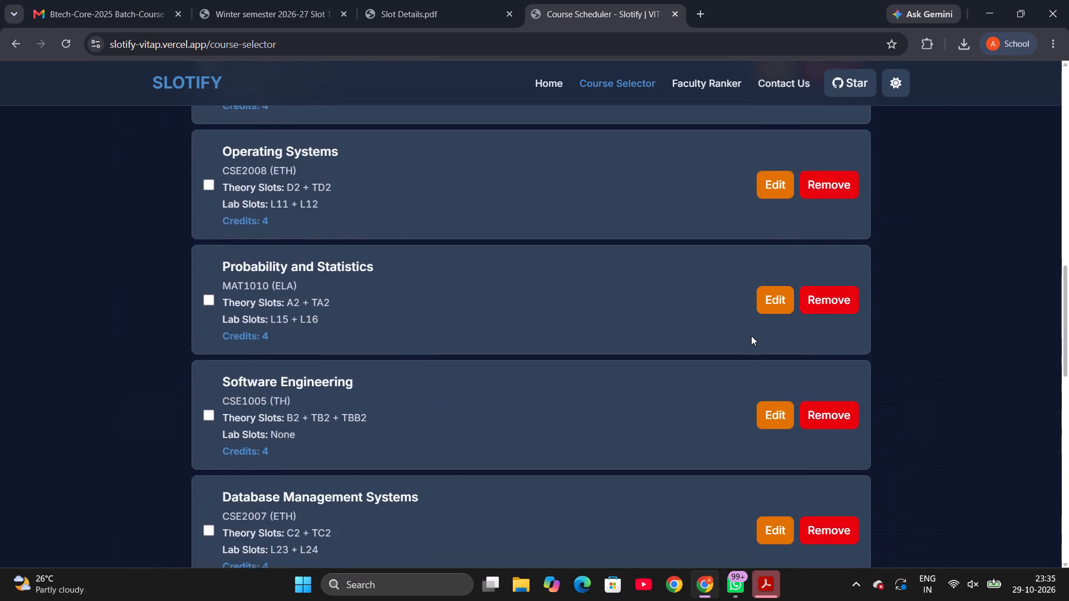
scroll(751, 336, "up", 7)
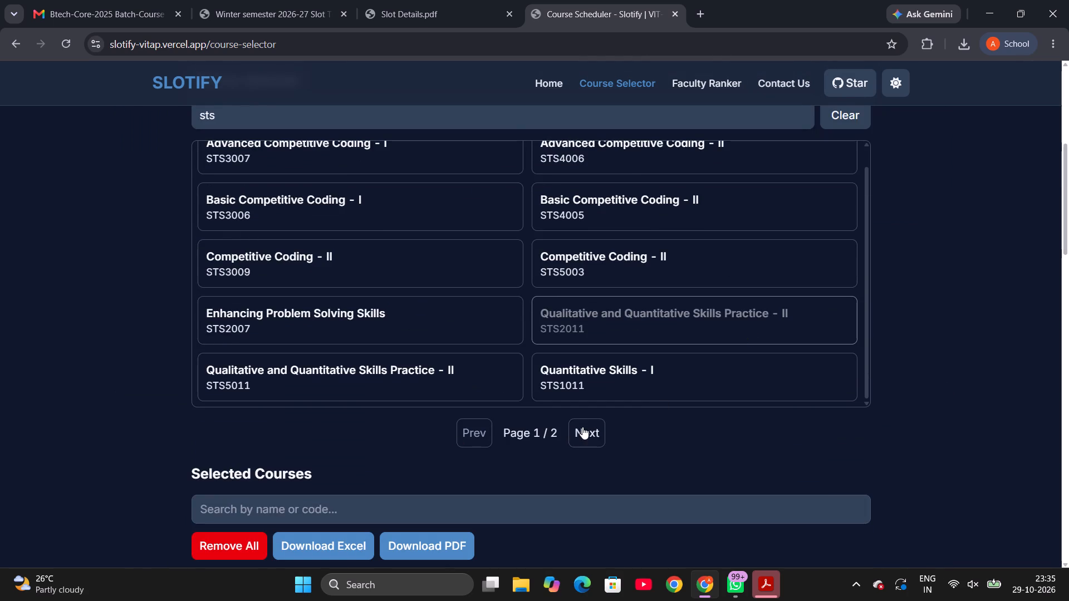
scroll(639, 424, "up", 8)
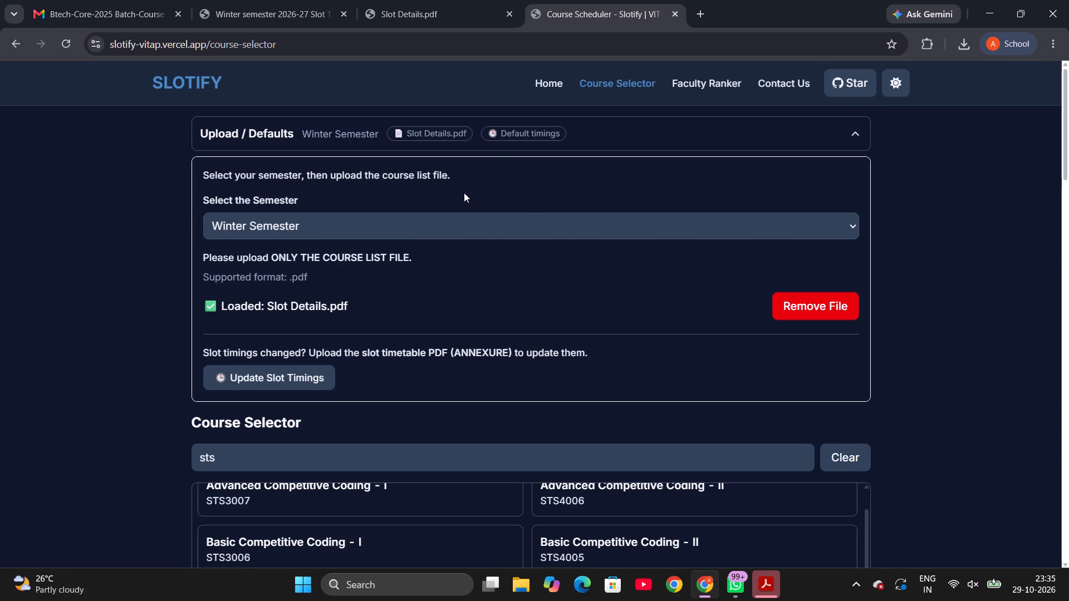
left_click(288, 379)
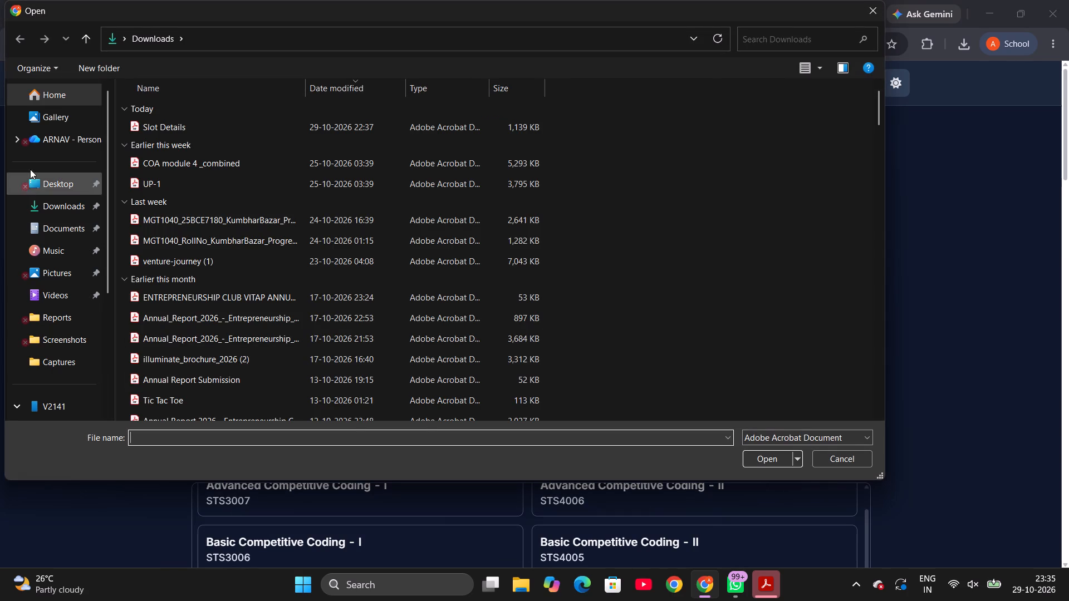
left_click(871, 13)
Check the Slot Details and Winter semester 2026-27 Slot Timetable PDFs, and return to Slotify's generated timetable to compare.
left_click(400, 9)
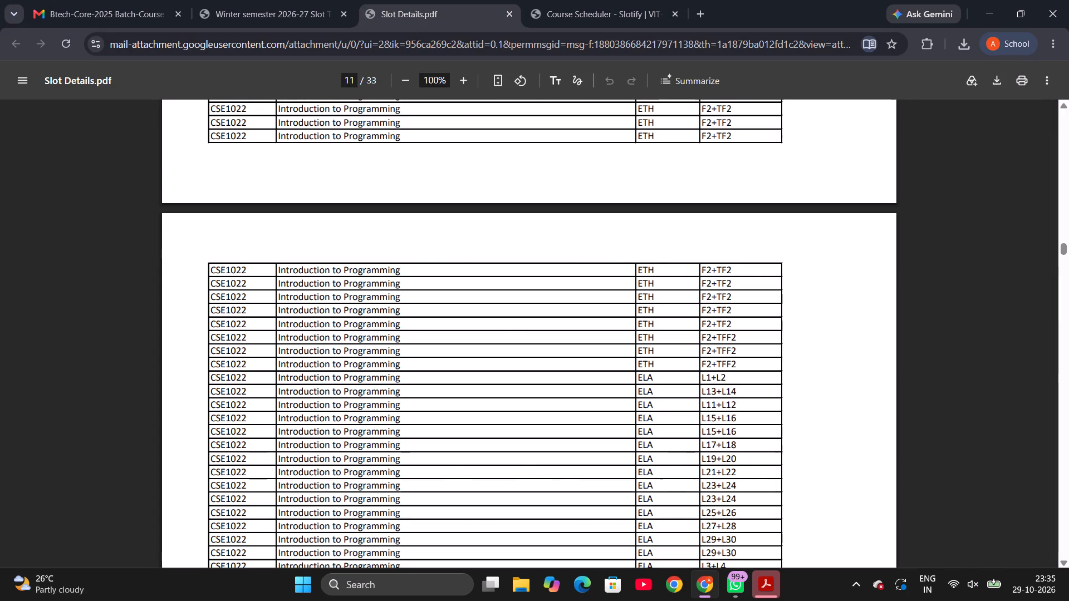
left_click(287, 2)
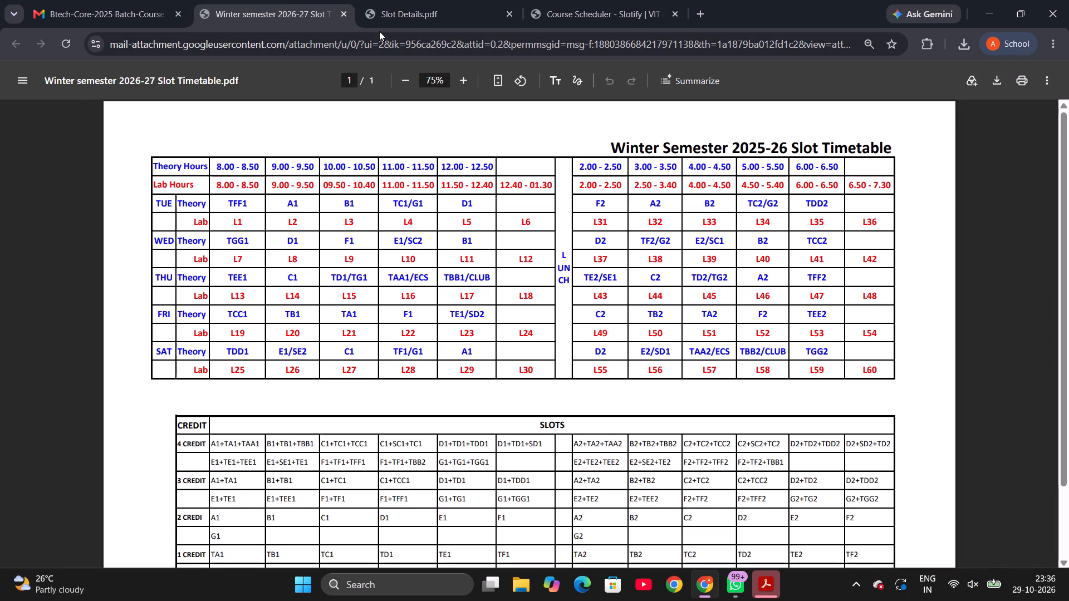
left_click(576, 0)
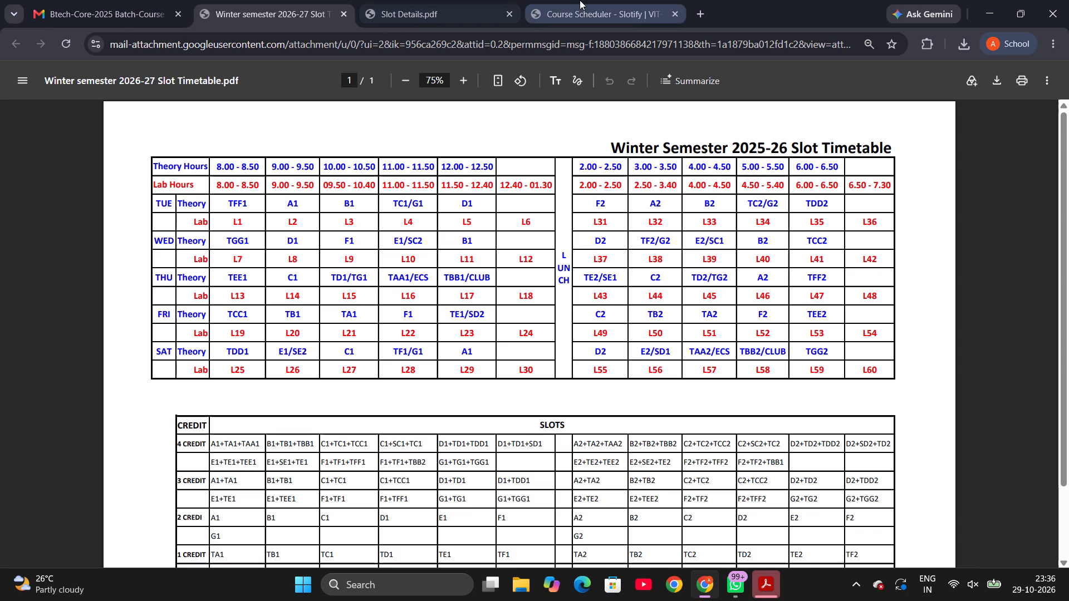
scroll(568, 308, "up", 4)
scroll(568, 308, "down", 6)
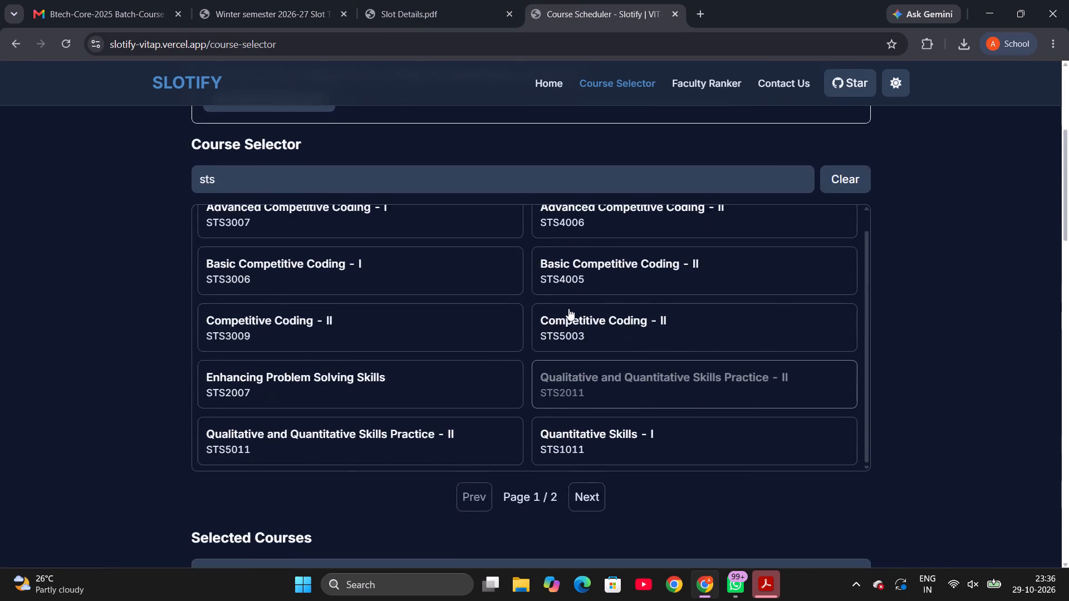
scroll(568, 308, "down", 2)
scroll(568, 308, "down", 19)
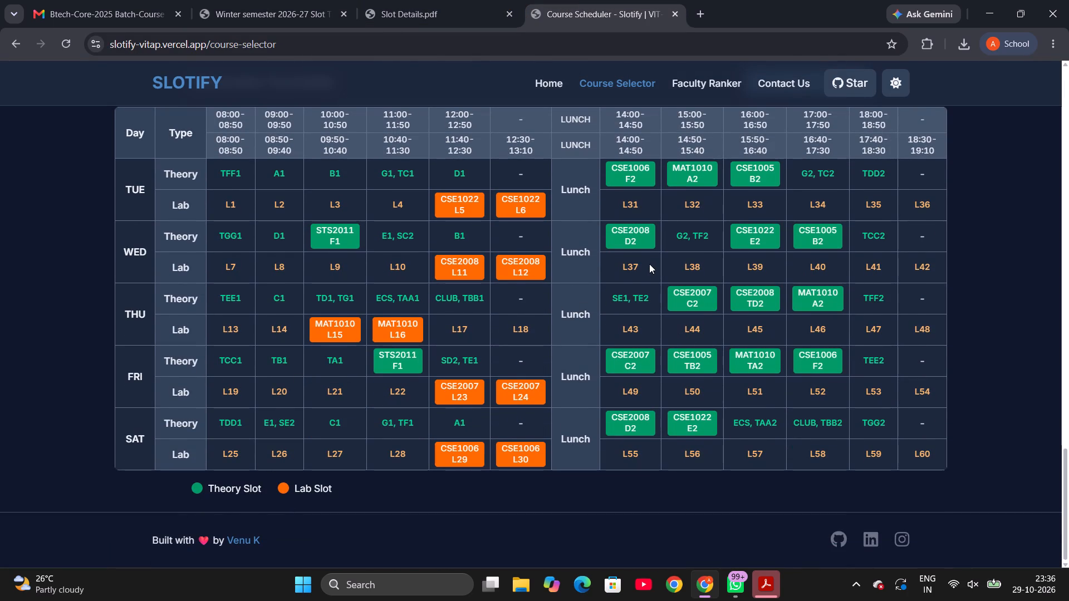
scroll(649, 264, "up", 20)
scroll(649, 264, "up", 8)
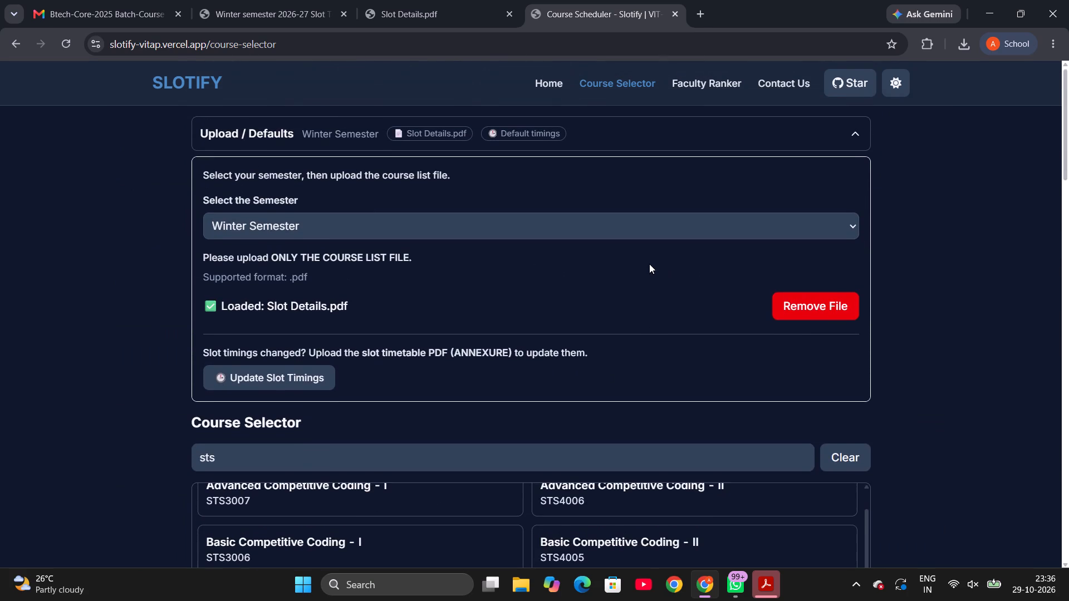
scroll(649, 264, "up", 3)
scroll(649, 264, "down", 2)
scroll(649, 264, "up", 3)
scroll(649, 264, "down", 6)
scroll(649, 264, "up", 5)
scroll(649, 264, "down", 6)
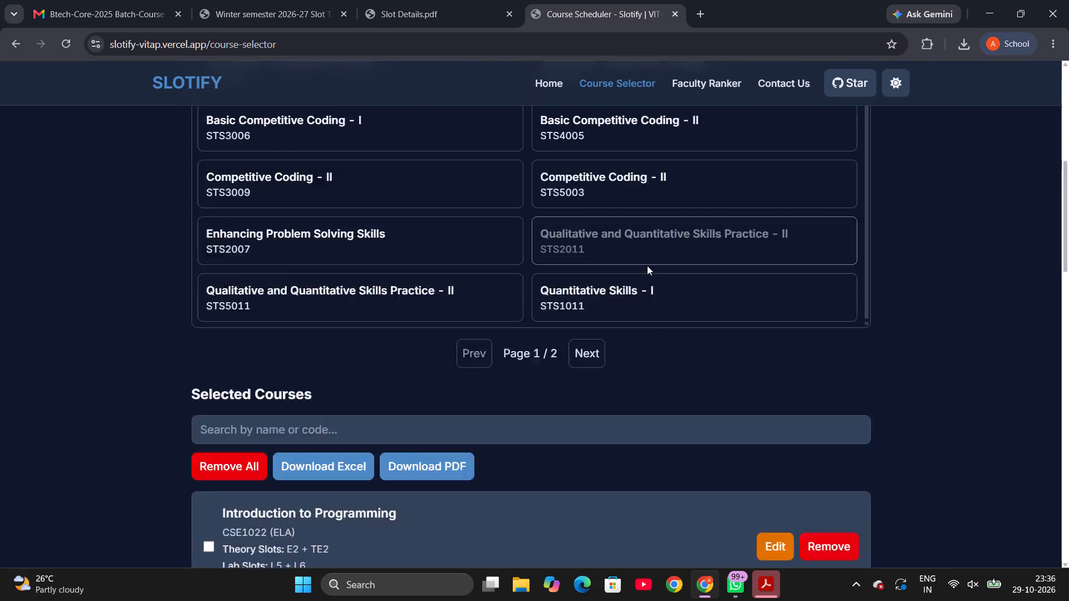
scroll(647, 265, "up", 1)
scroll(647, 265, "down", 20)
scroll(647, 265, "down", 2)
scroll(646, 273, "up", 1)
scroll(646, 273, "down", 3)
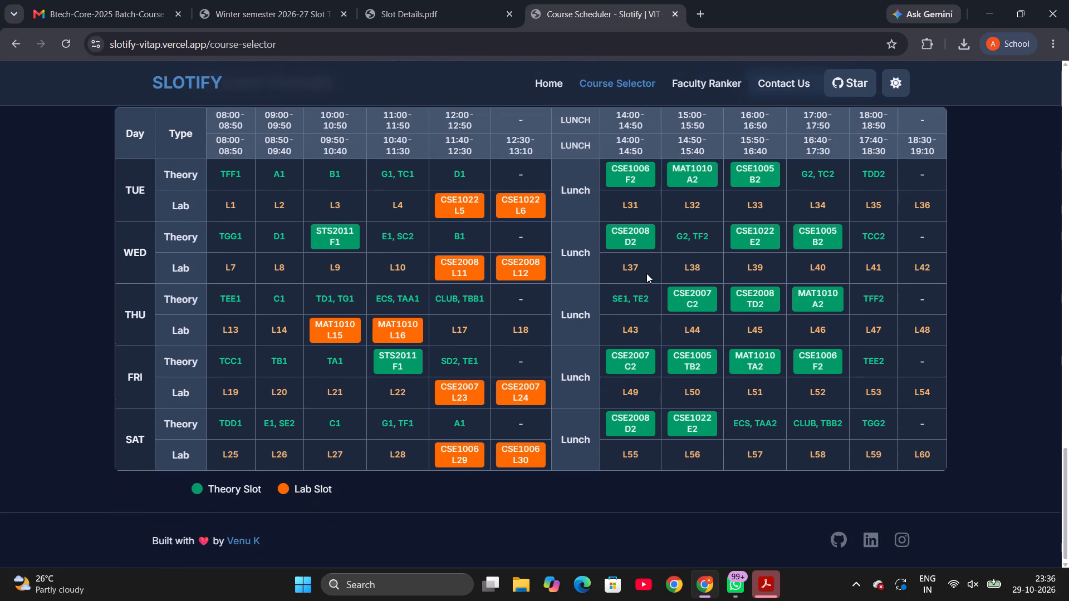
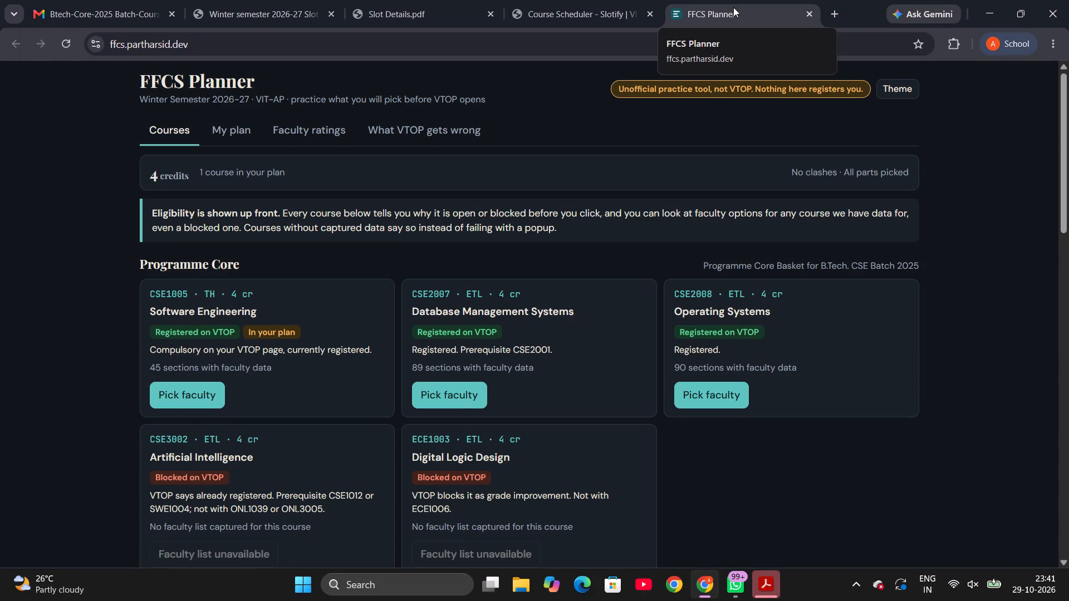
Show the Slotify Course Scheduler and FFCS Planner pages side by side in a split view.
right_click(733, 7)
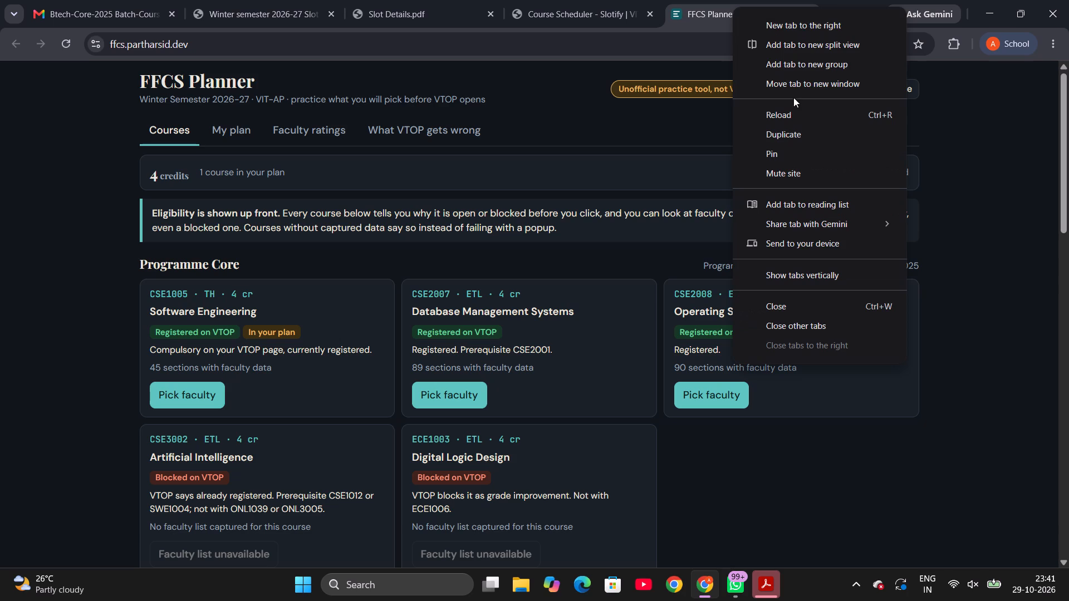
left_click(587, 0)
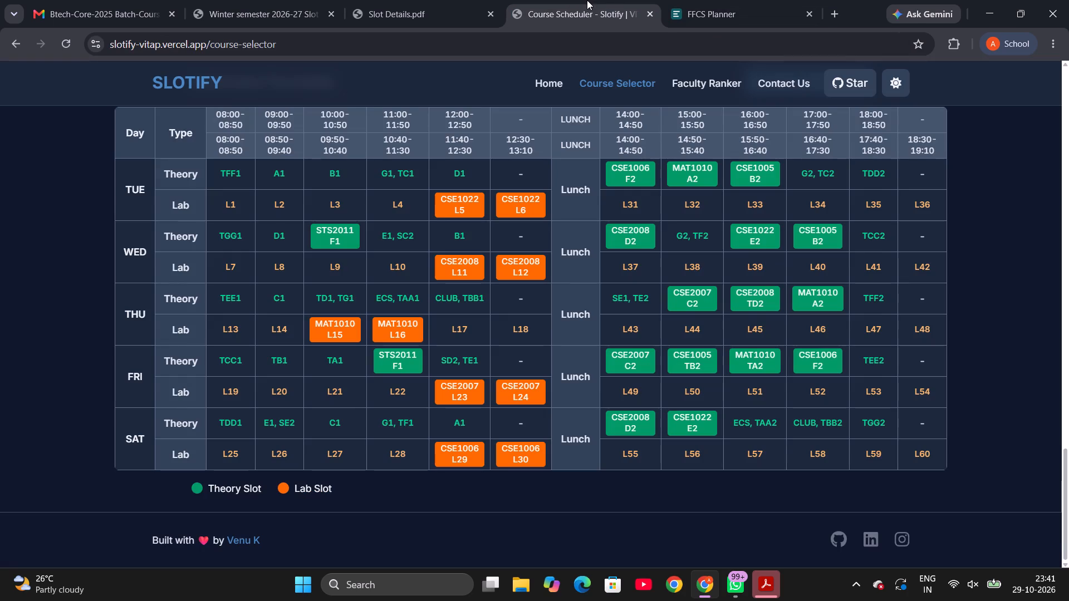
right_click(704, 12)
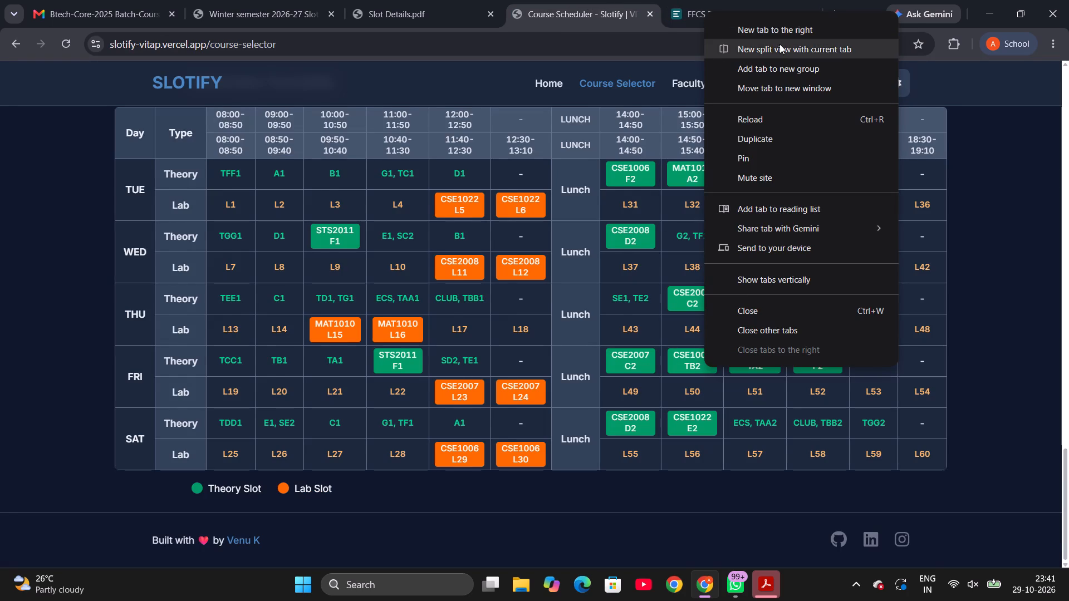
left_click(779, 44)
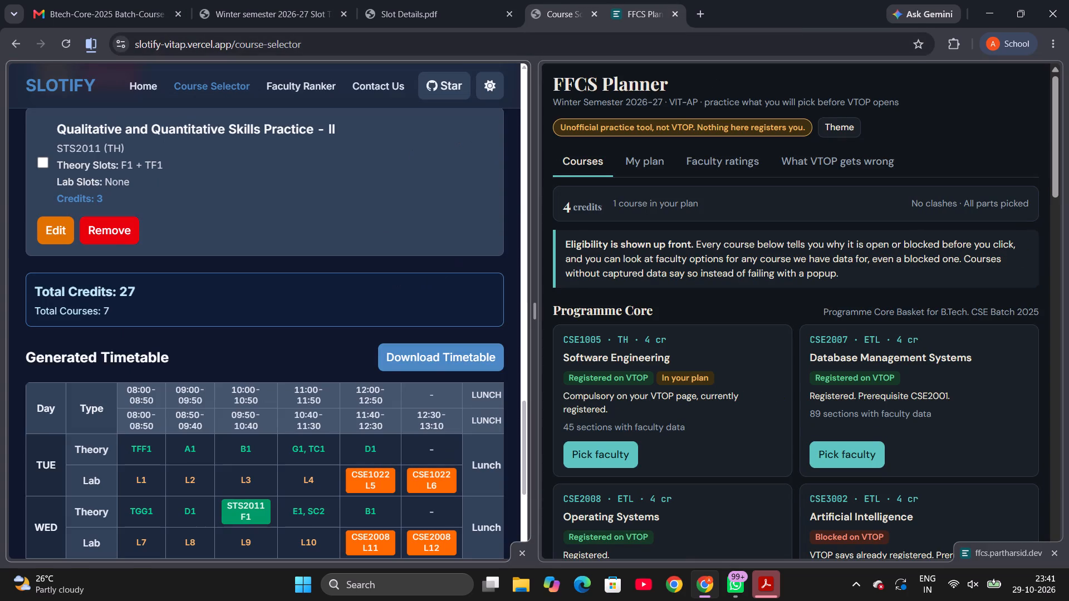
Reduce the FFCS Planner page's zoom by three levels so more course cards fit in its pane.
scroll(794, 183, "down", 2)
scroll(794, 183, "up", 3)
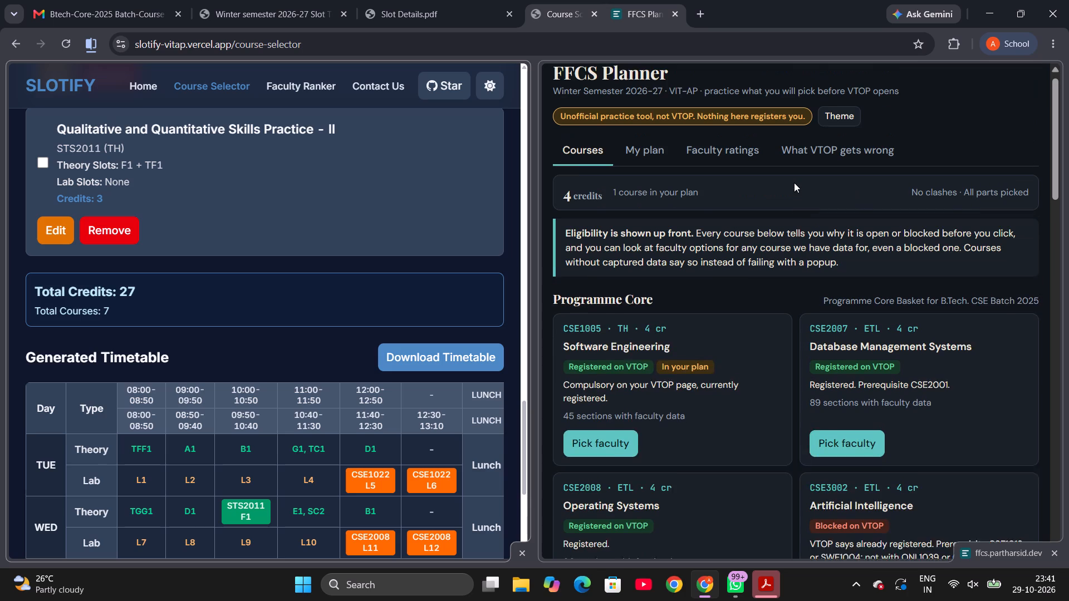
left_click(795, 183)
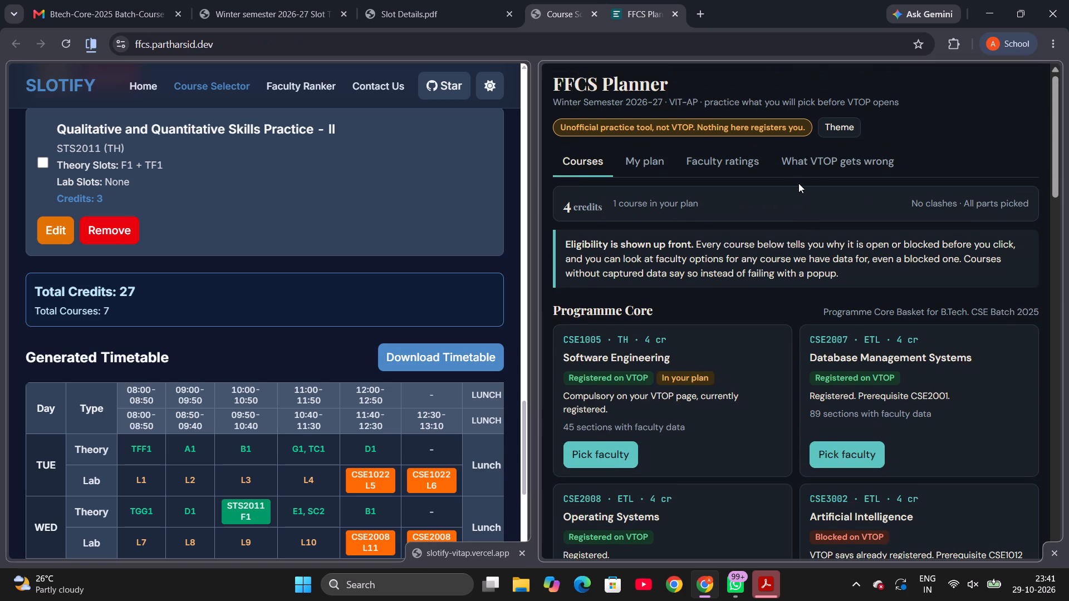
left_click_drag(803, 184, 818, 187)
left_click_drag(842, 336, 849, 346)
right_click(966, 147)
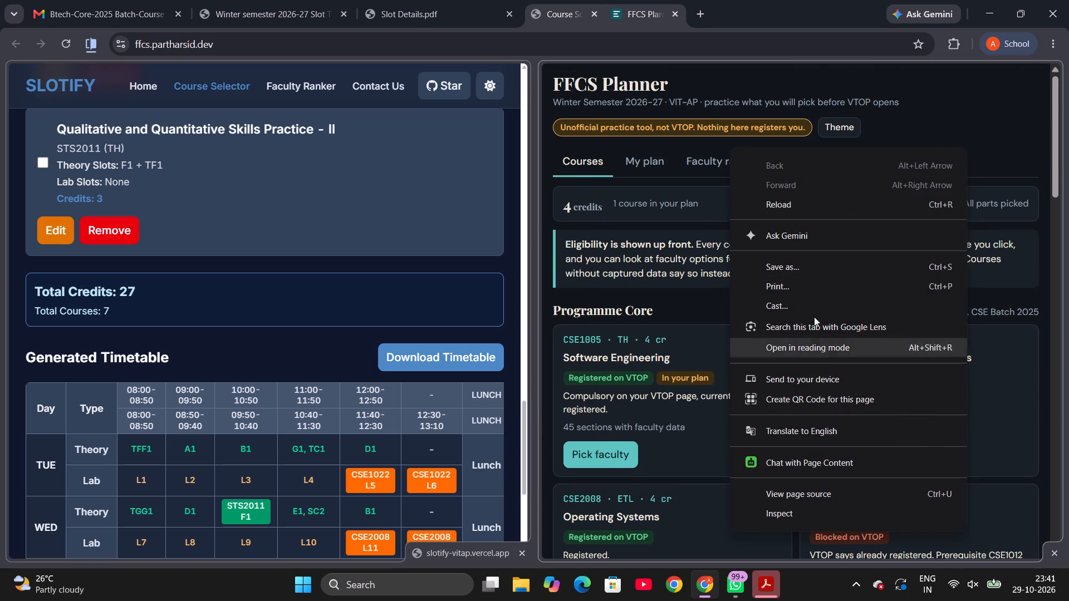
left_click(1055, 42)
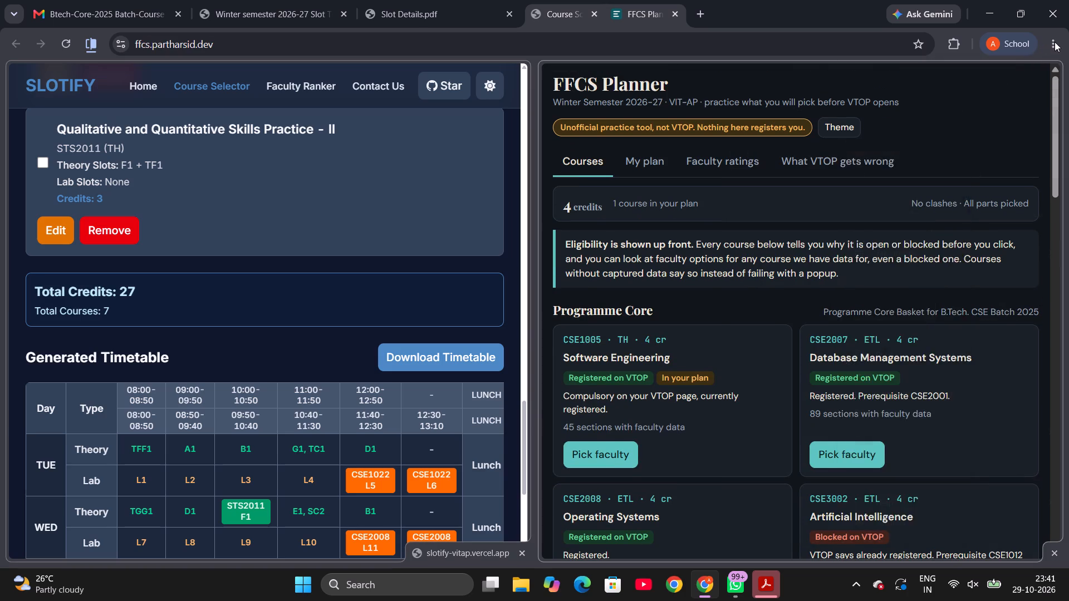
left_click(958, 327)
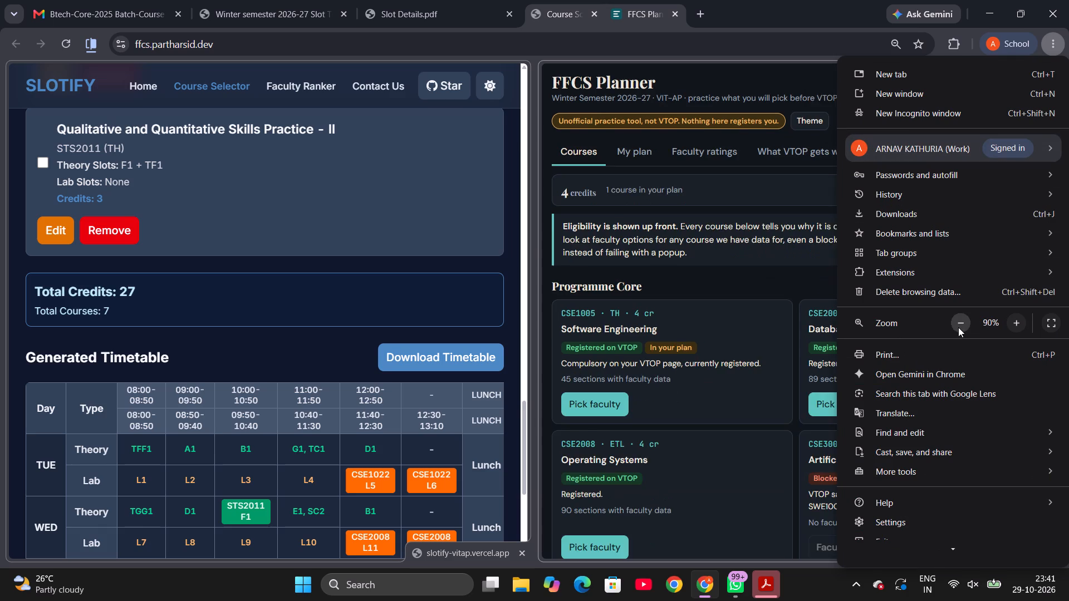
left_click(958, 327)
left_click(958, 327)
Reduce the Slotify page's zoom by three levels so more of the timetable fits in its pane.
left_click(381, 243)
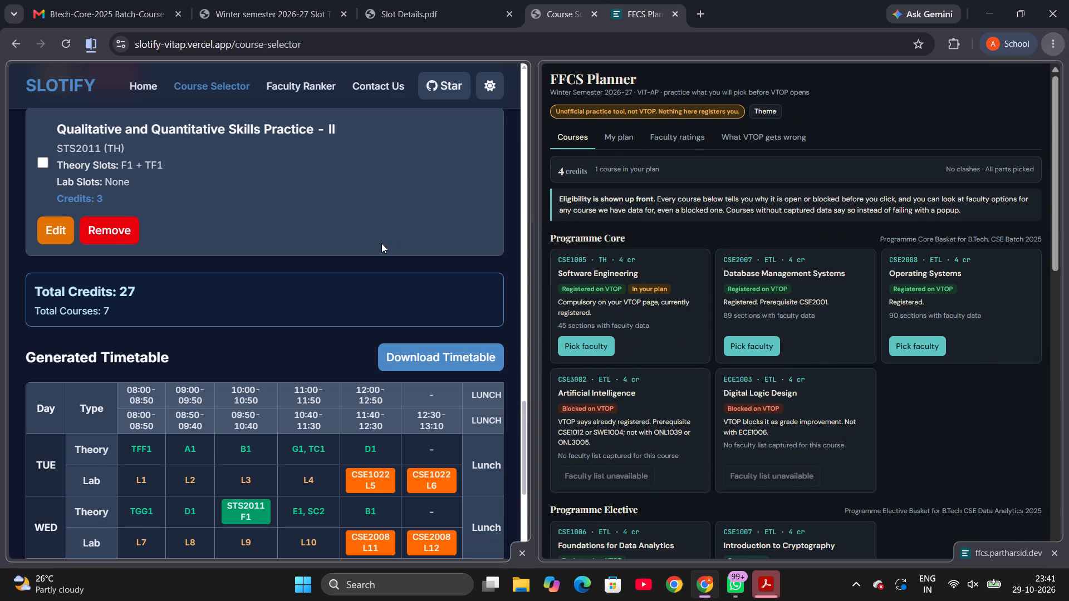
left_click(1050, 37)
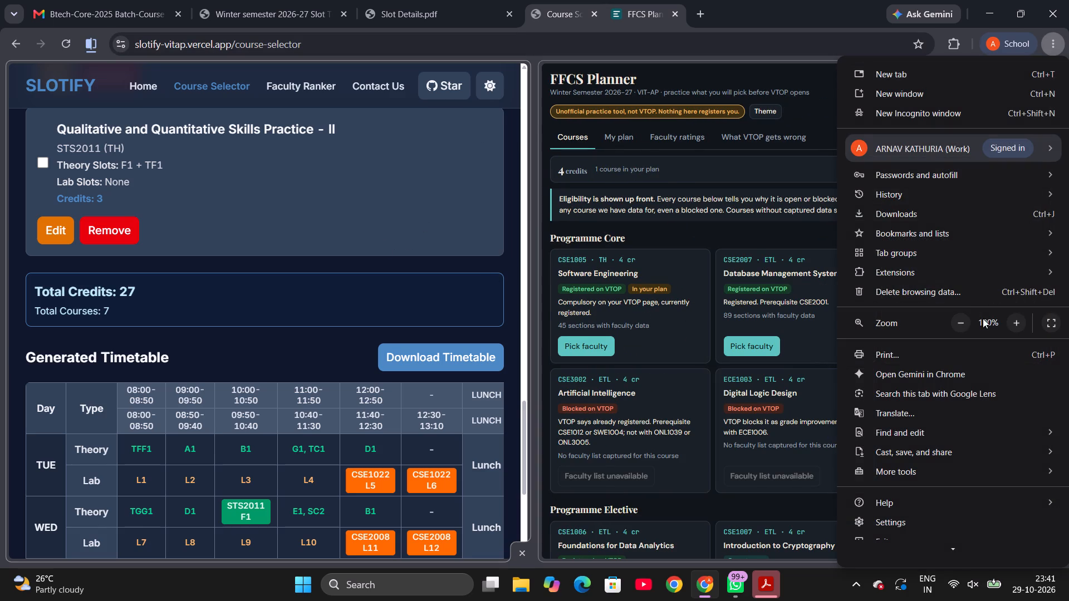
double_click(955, 319)
left_click(955, 319)
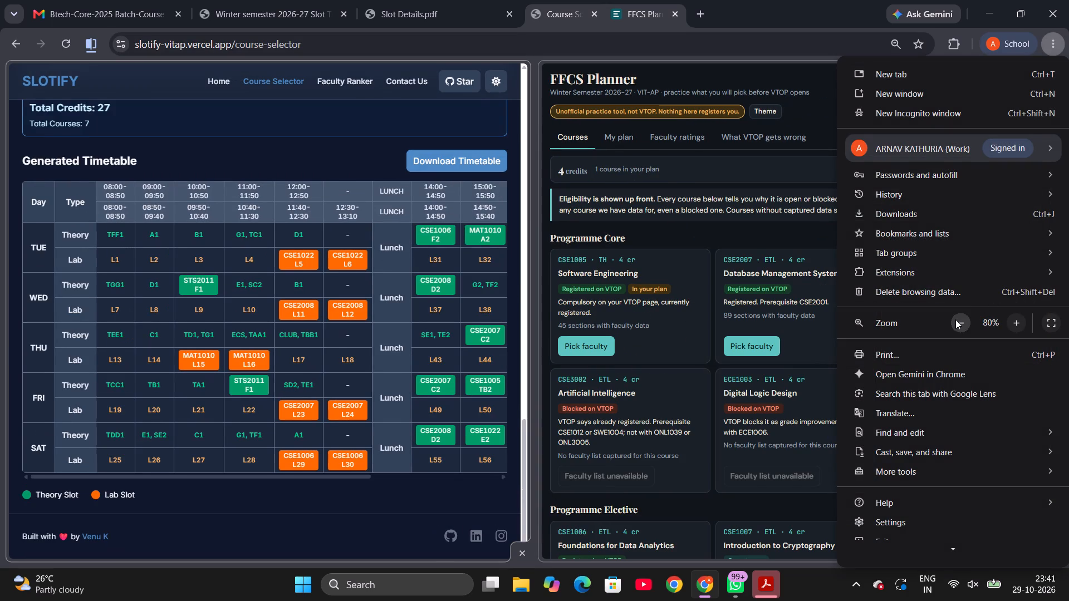
Review Slotify's selected courses from Introduction to Programming onward alongside the FFCS Planner course cards.
scroll(341, 370, "up", 6)
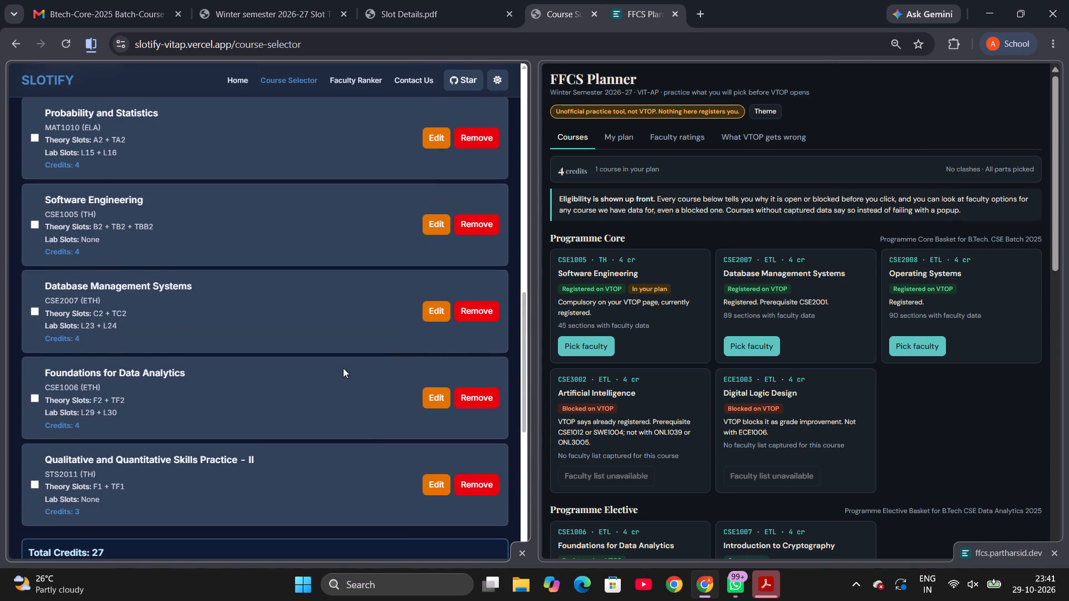
scroll(343, 368, "up", 3)
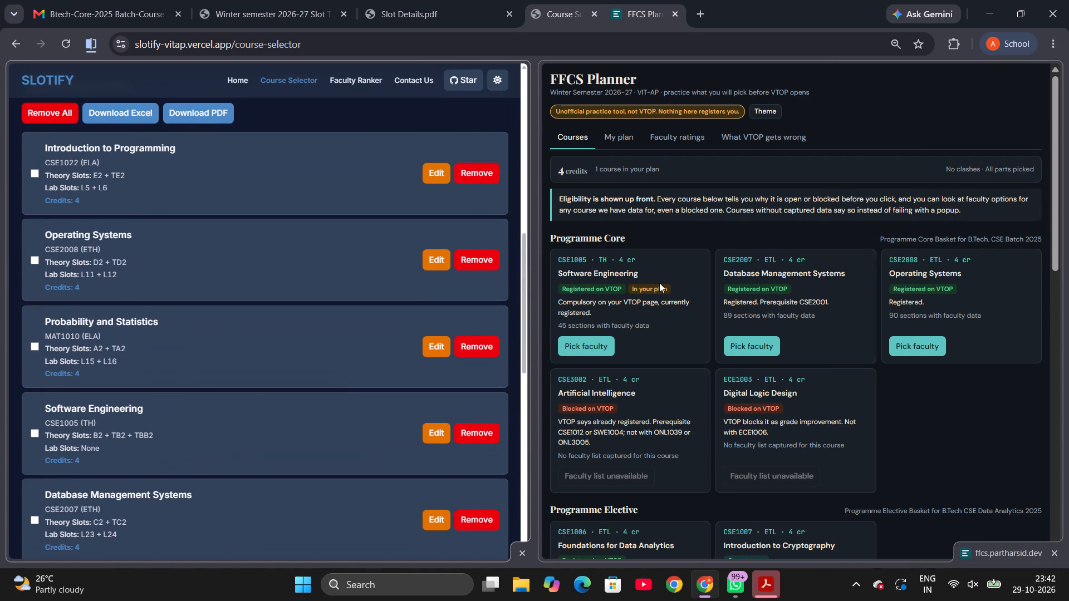
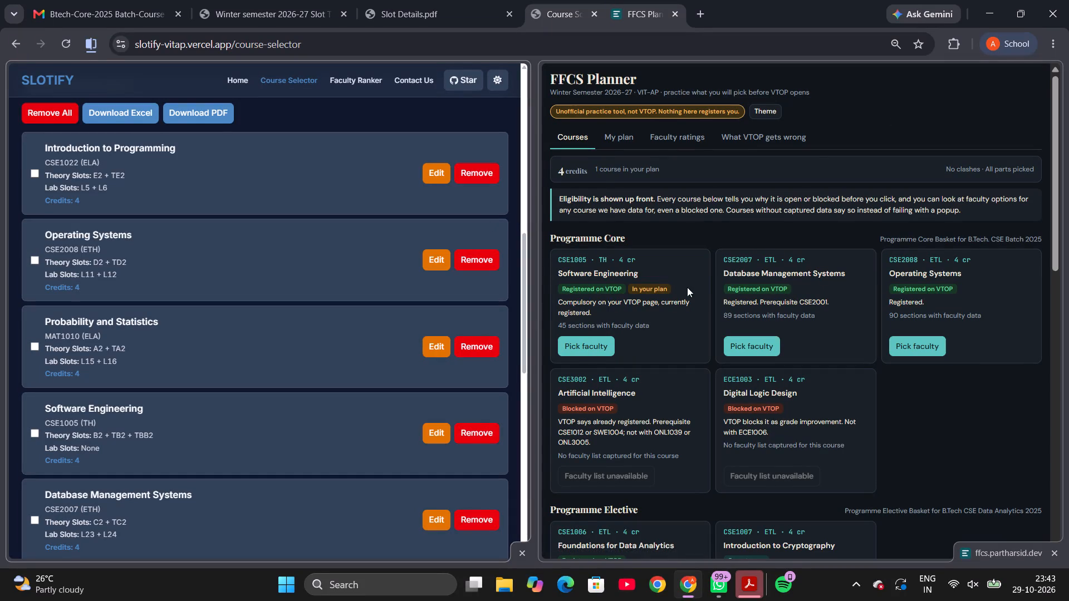
Remove Software Engineering (CSE1005) from the FFCS Planner plan.
left_click(619, 134)
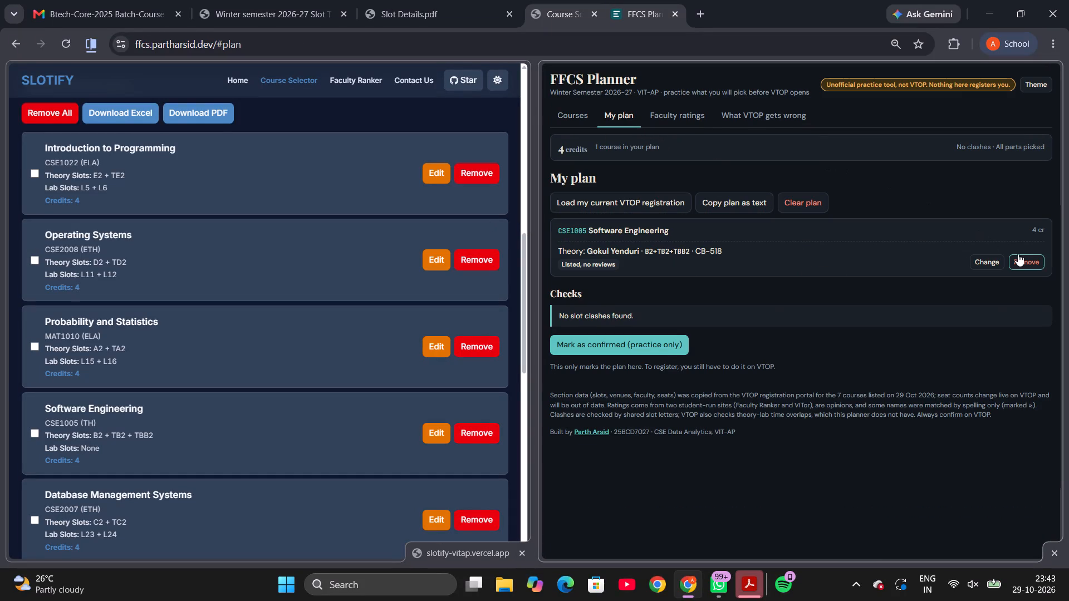
left_click(1019, 257)
Filter Introduction to Programming theory sections by slot e2 and pick the E2+TE2 section in venue CB-114.
left_click(568, 112)
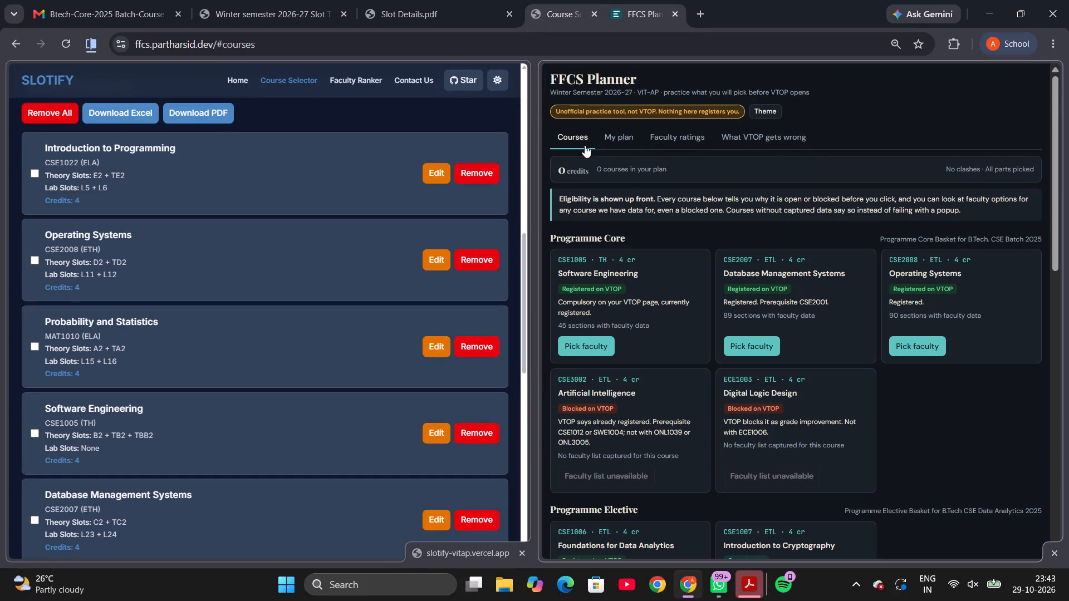
scroll(732, 314, "down", 4)
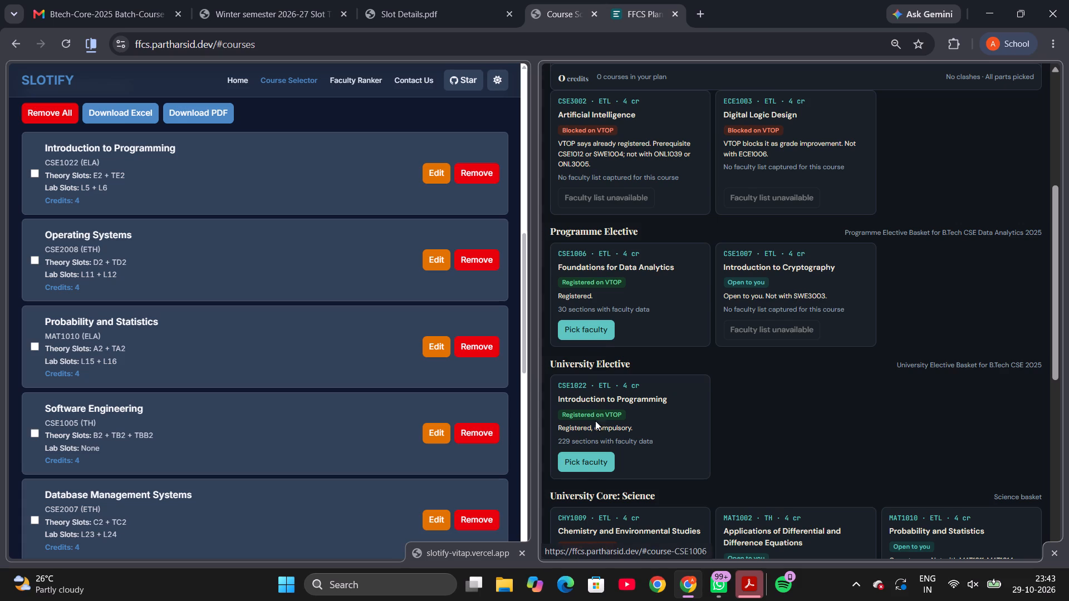
left_click(595, 459)
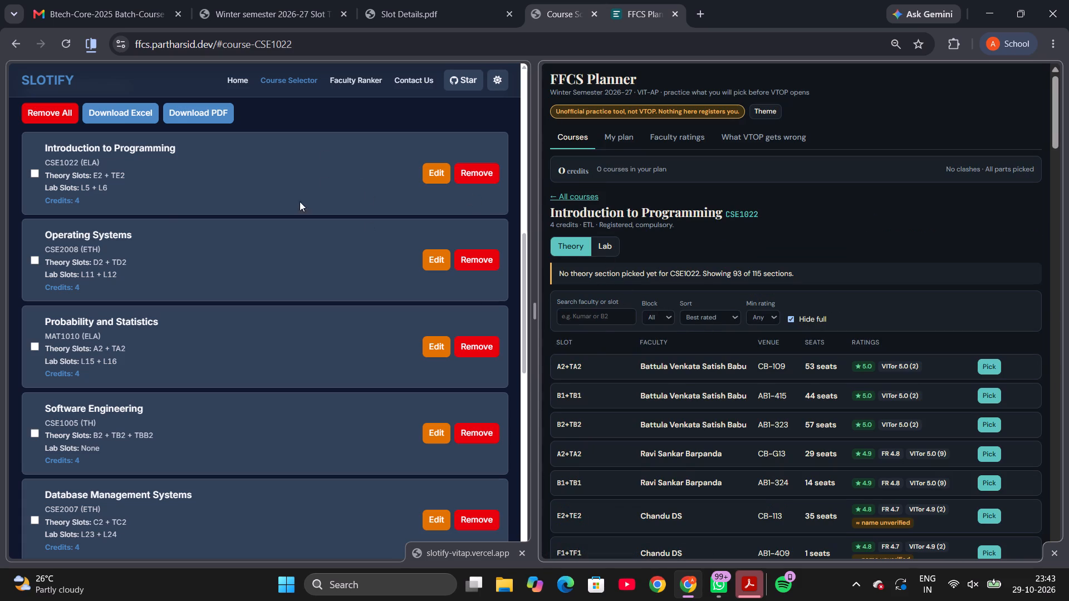
left_click(614, 314)
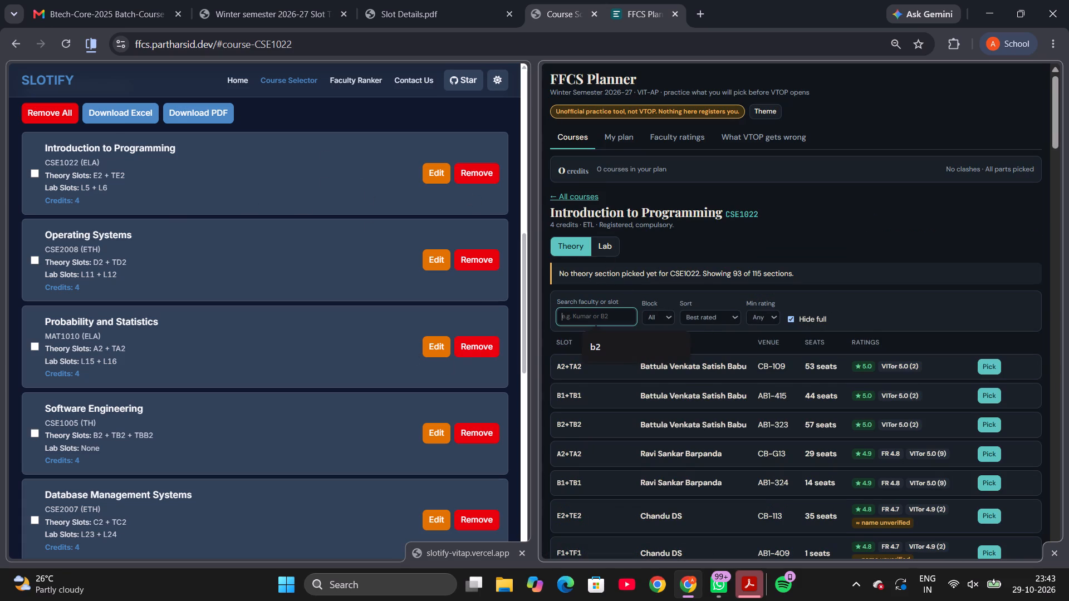
type("e2")
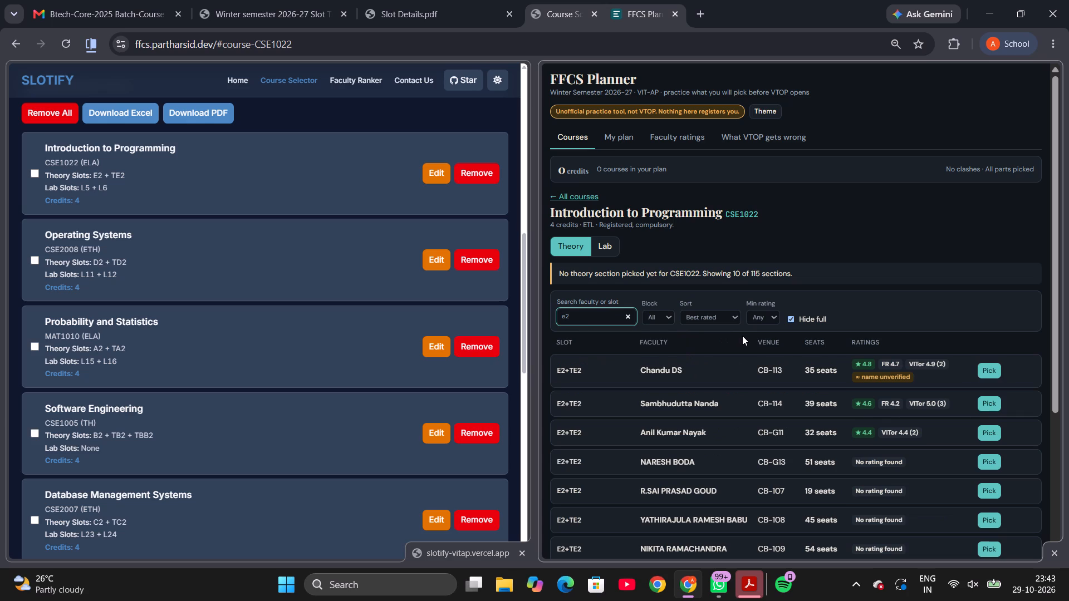
key("Return")
left_click(989, 401)
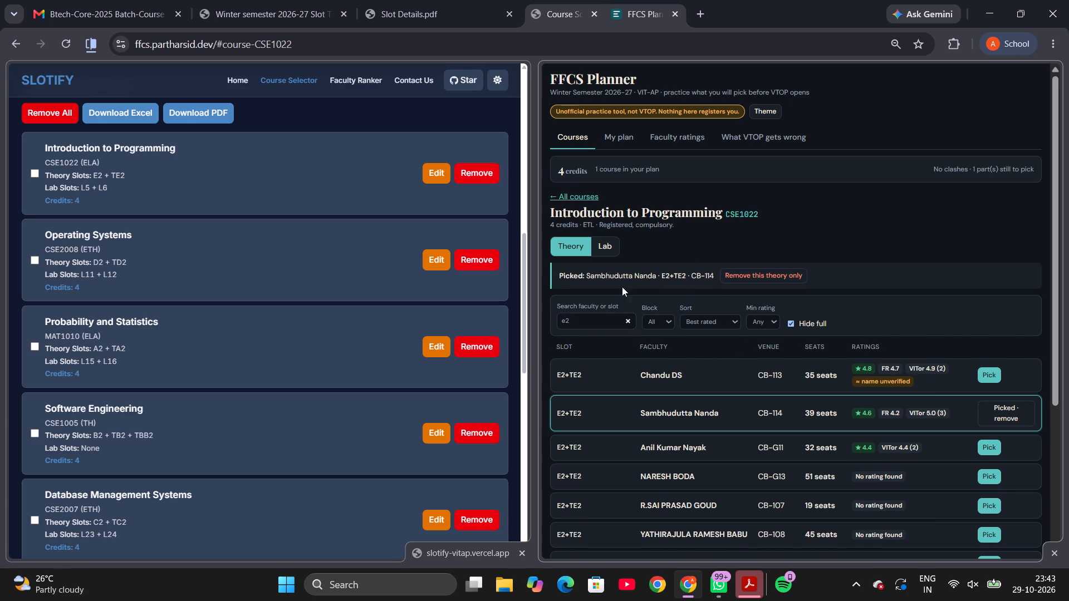
Clear the slot filter for Introduction to Programming's lab sections and look through the available lab slots, faculty and ratings.
left_click(606, 248)
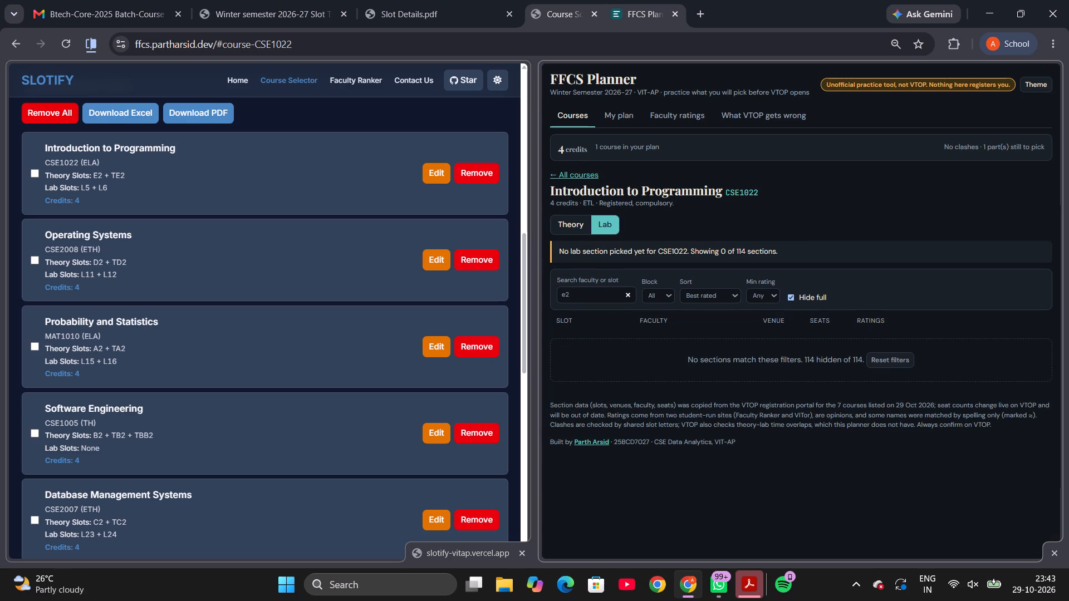
left_click(627, 294)
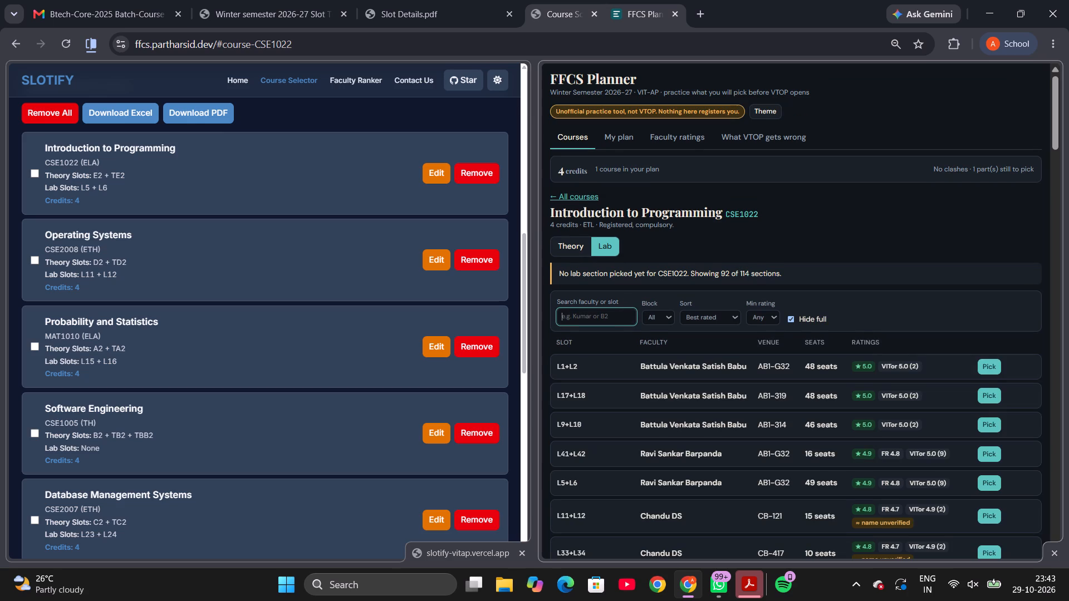
scroll(709, 272, "down", 3)
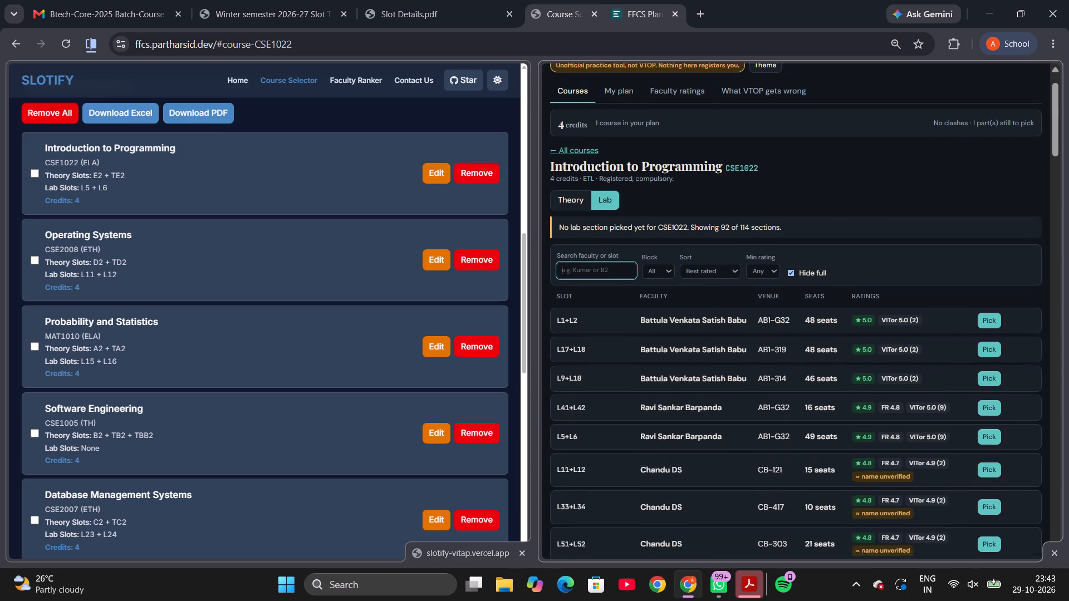
scroll(705, 323, "down", 20)
scroll(705, 323, "down", 13)
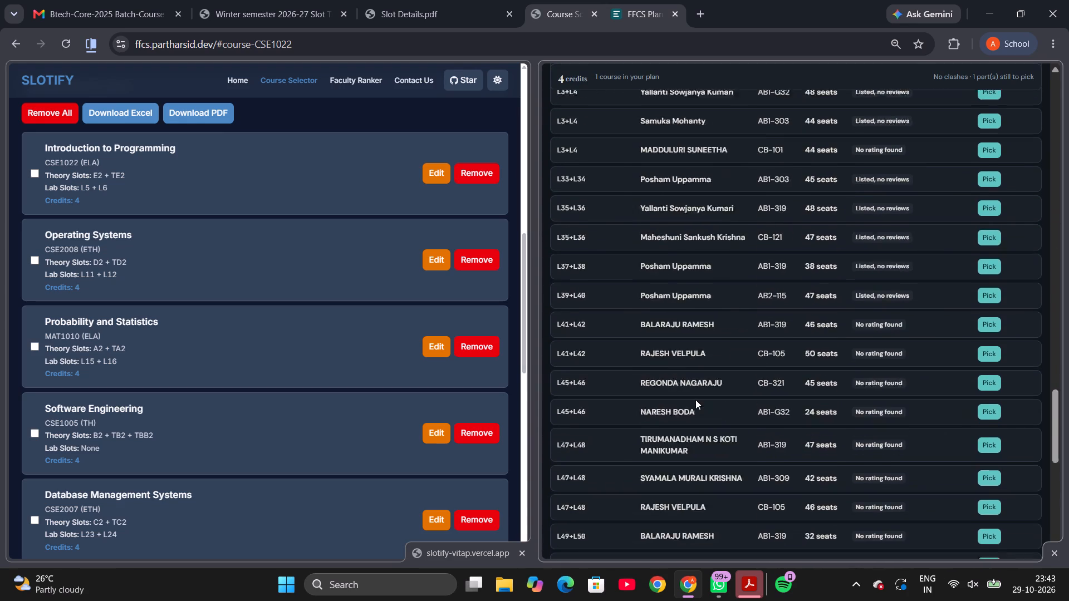
scroll(695, 400, "down", 11)
scroll(712, 453, "up", 17)
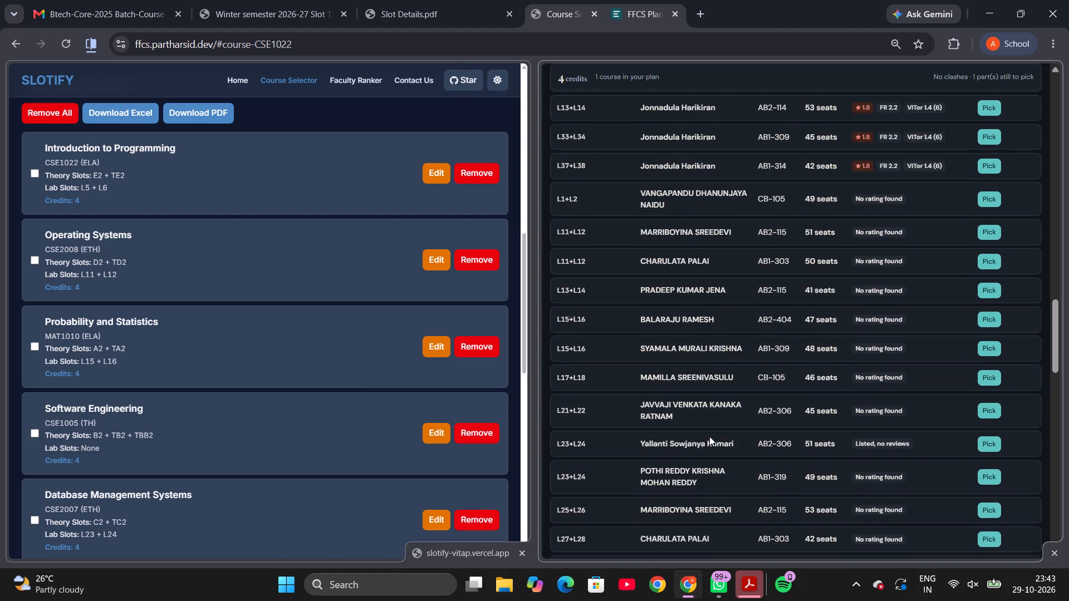
scroll(709, 436, "down", 1)
scroll(709, 436, "up", 20)
scroll(709, 436, "up", 7)
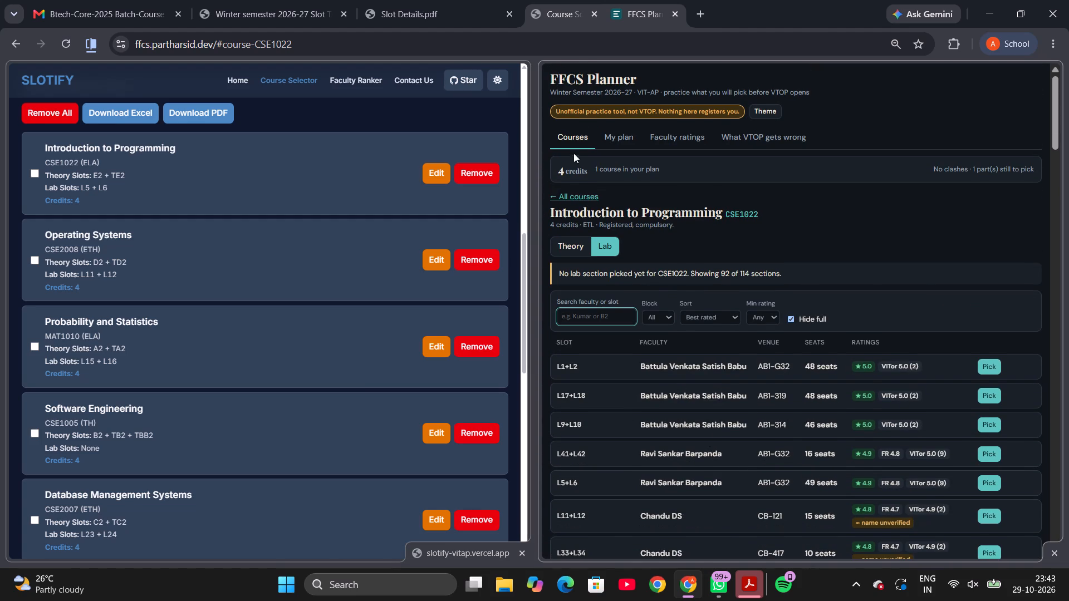
Review the Introduction to Programming entry in the FFCS Planner plan, including its clash and still-to-pick checks.
left_click(581, 139)
scroll(627, 403, "down", 3)
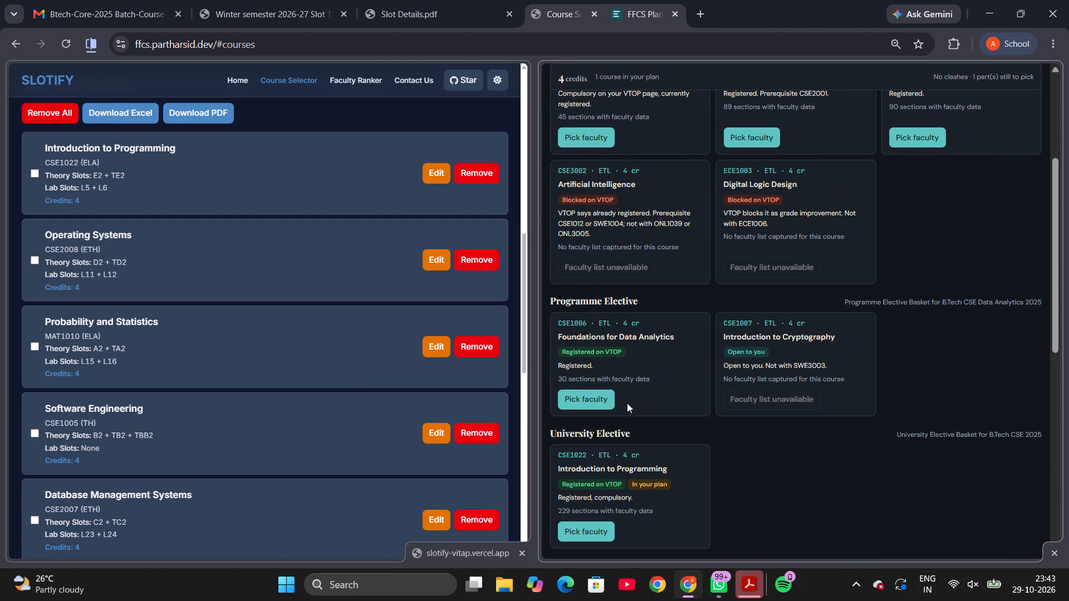
scroll(622, 157, "up", 3)
left_click(627, 138)
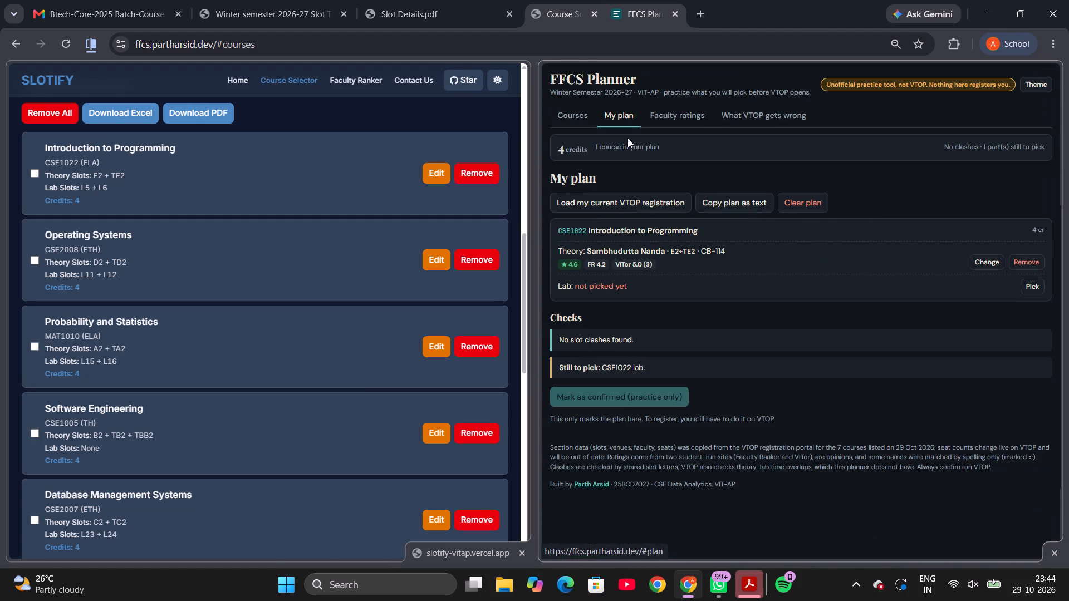
scroll(707, 340, "down", 5)
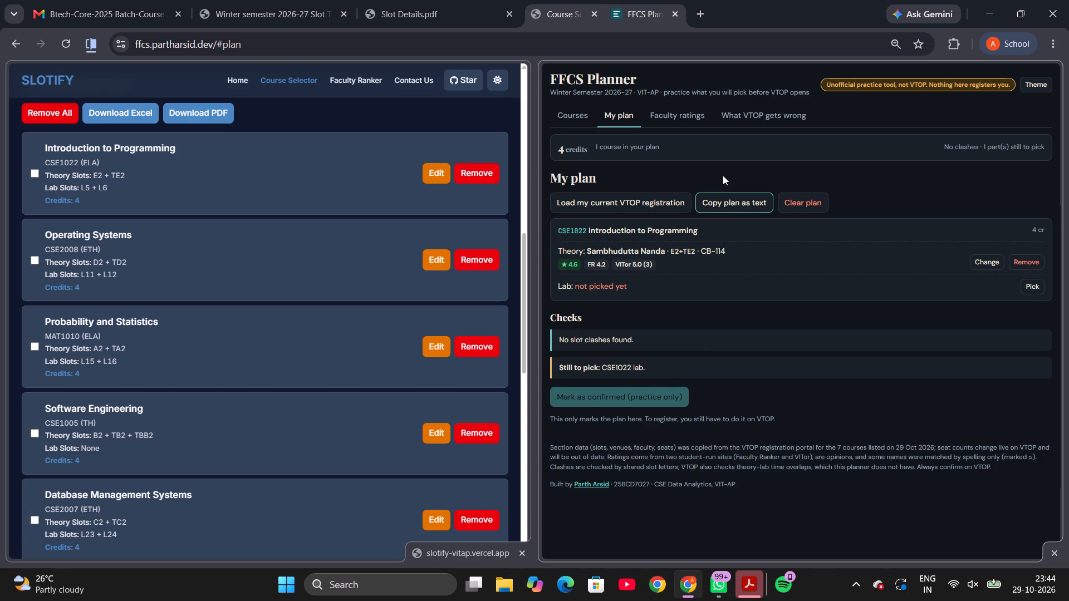
scroll(647, 197, "up", 5)
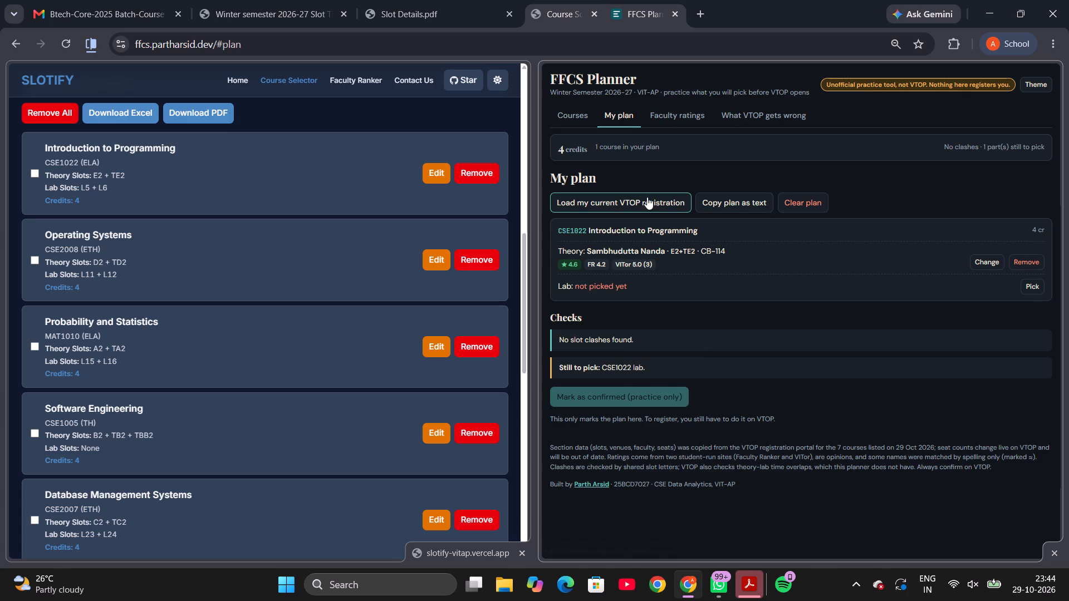
left_click(589, 119)
left_click(610, 129)
scroll(654, 203, "up", 4)
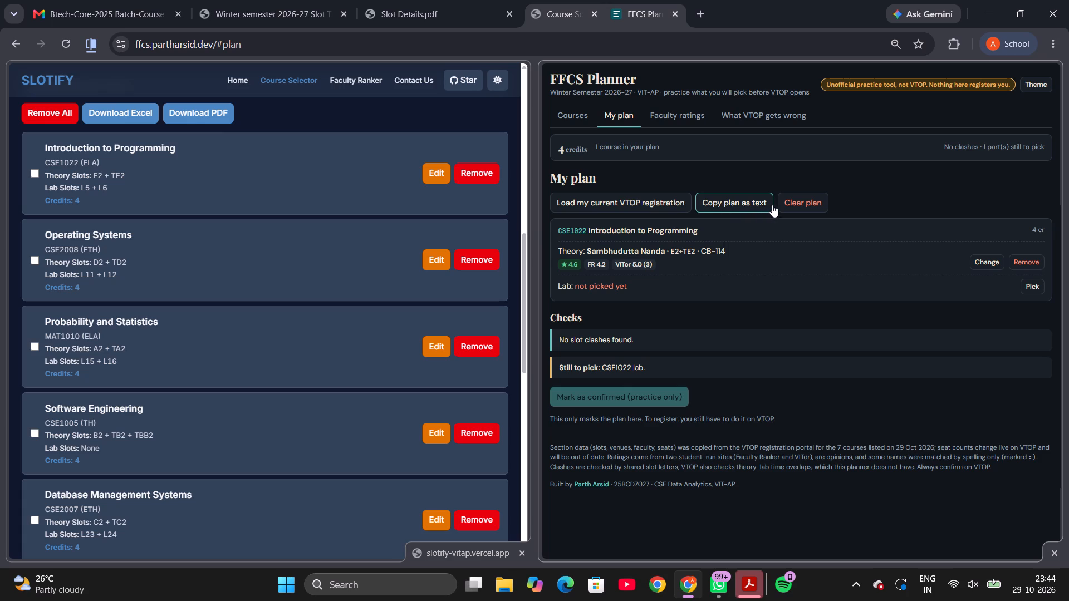
scroll(715, 279, "down", 5)
scroll(676, 378, "up", 3)
Browse the planner's course cards and faculty ratings, returning to the current plan to review it.
left_click(583, 116)
scroll(677, 239, "down", 5)
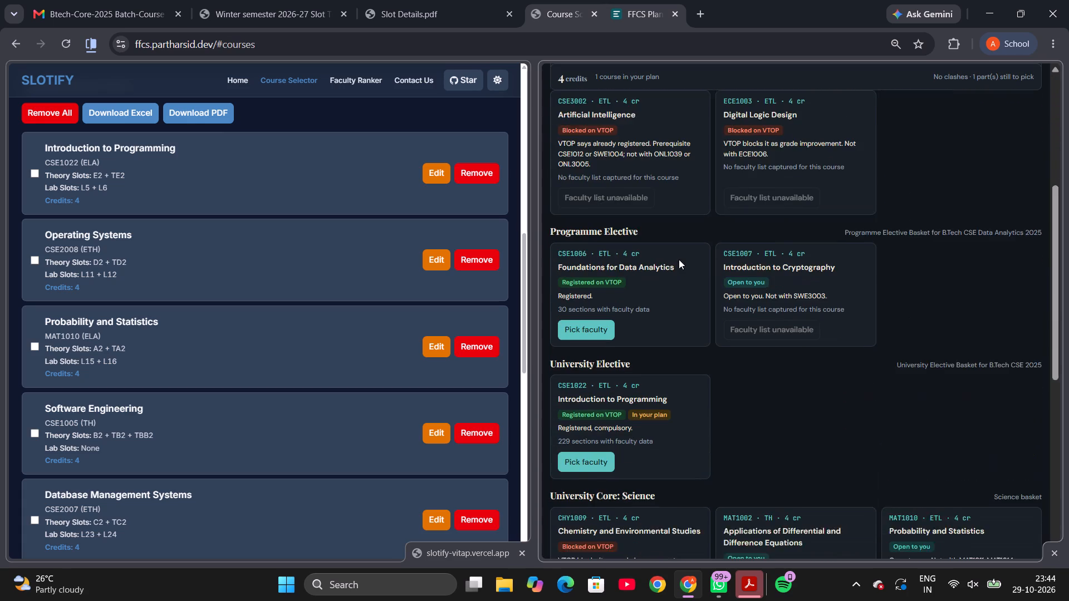
scroll(679, 259, "down", 15)
scroll(680, 256, "up", 17)
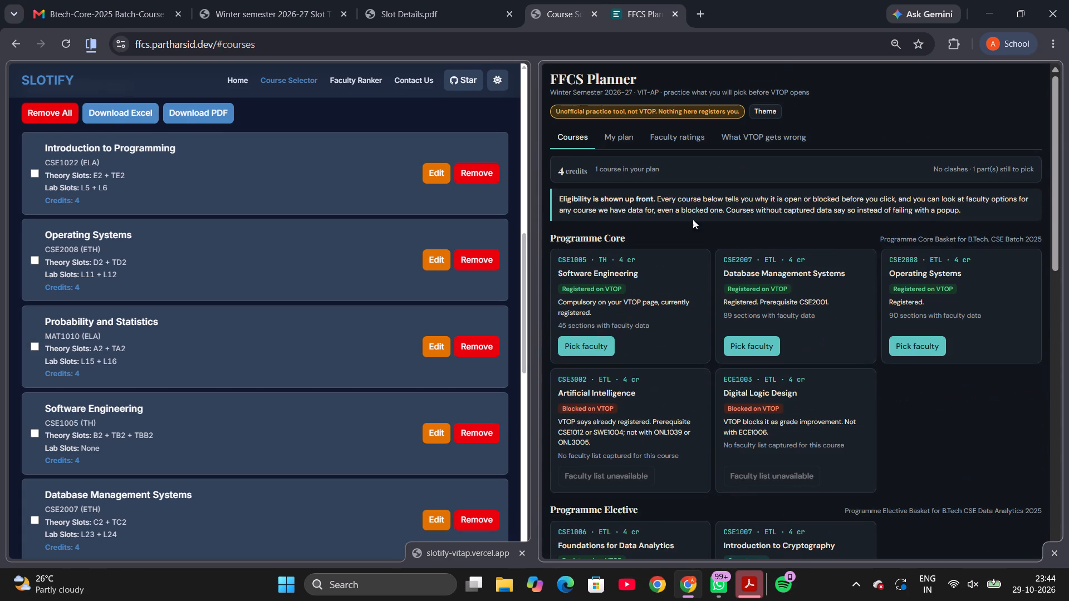
left_click(681, 135)
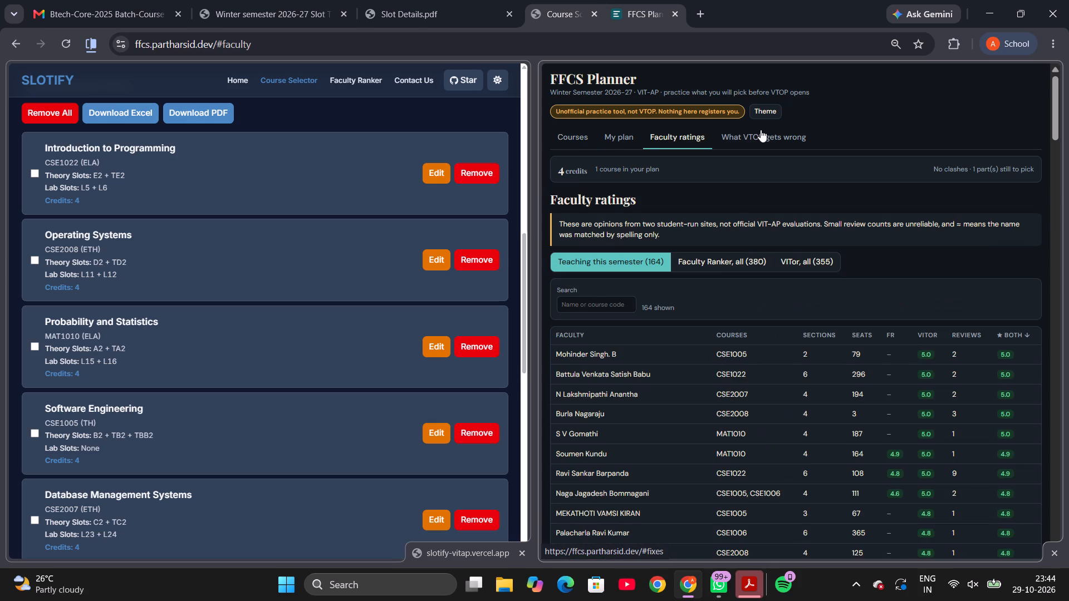
left_click(761, 132)
left_click(694, 134)
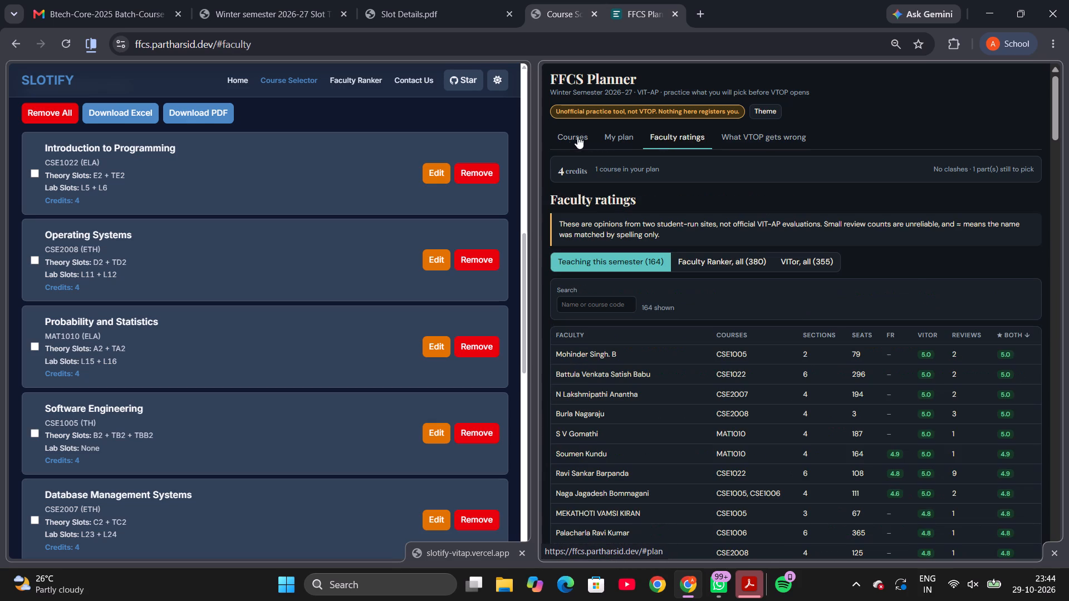
left_click(572, 135)
left_click(609, 135)
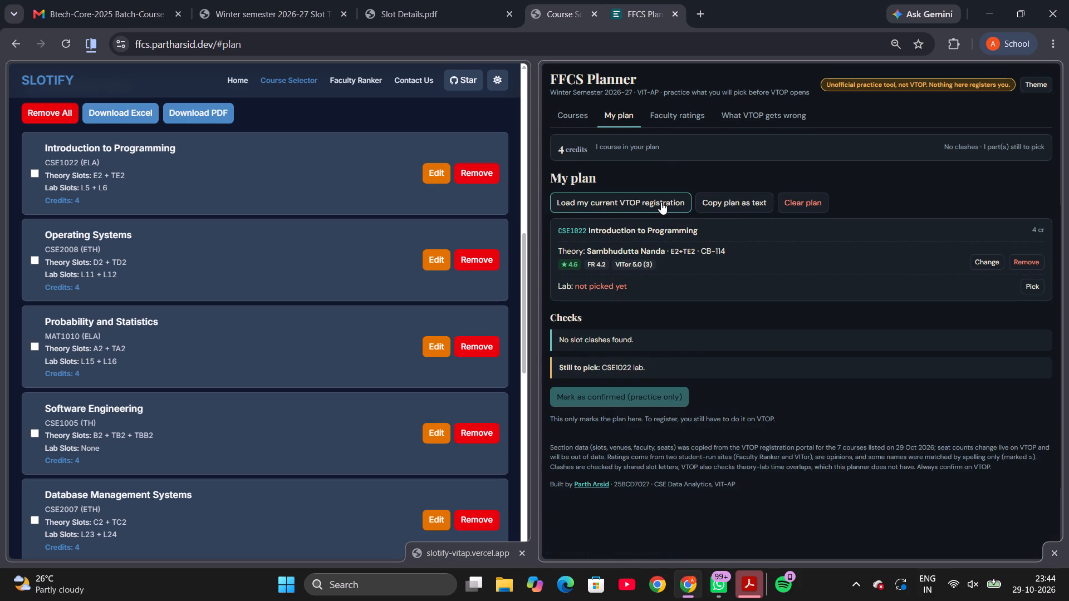
left_click(915, 146)
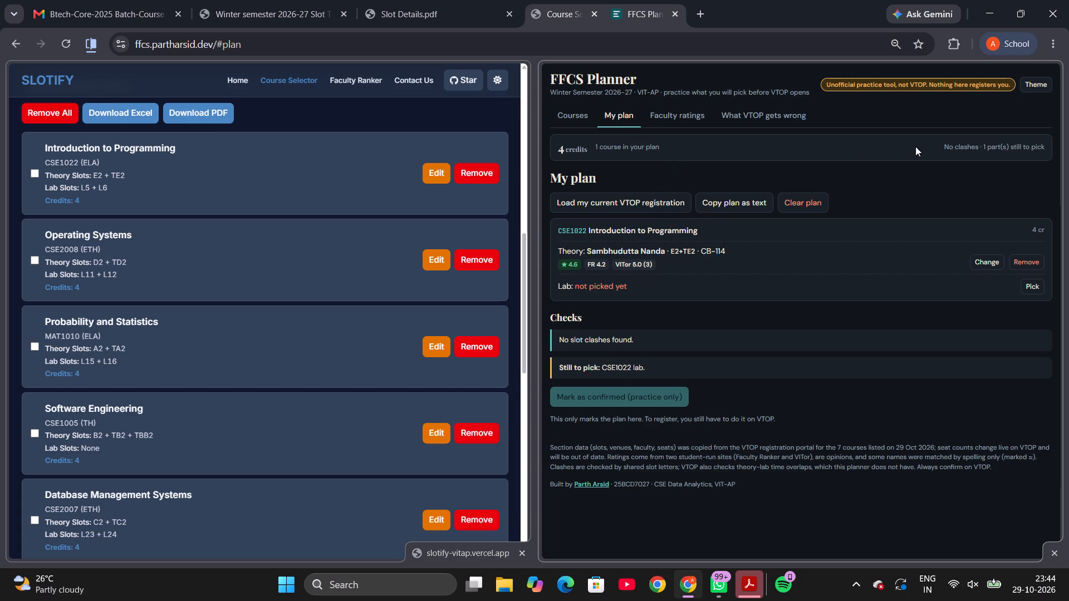
left_click(914, 146)
scroll(889, 256, "down", 1)
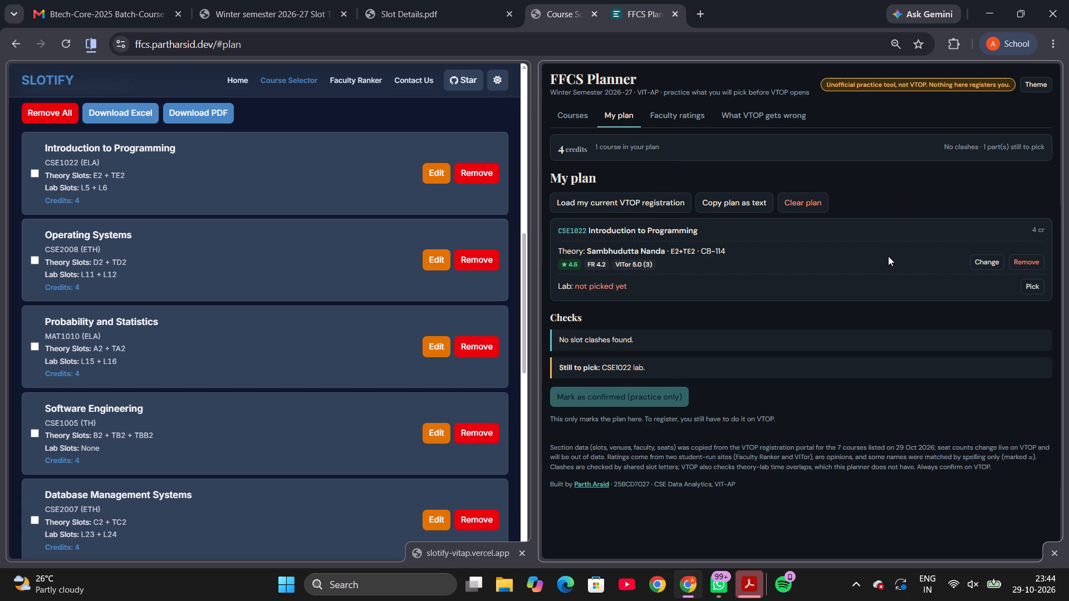
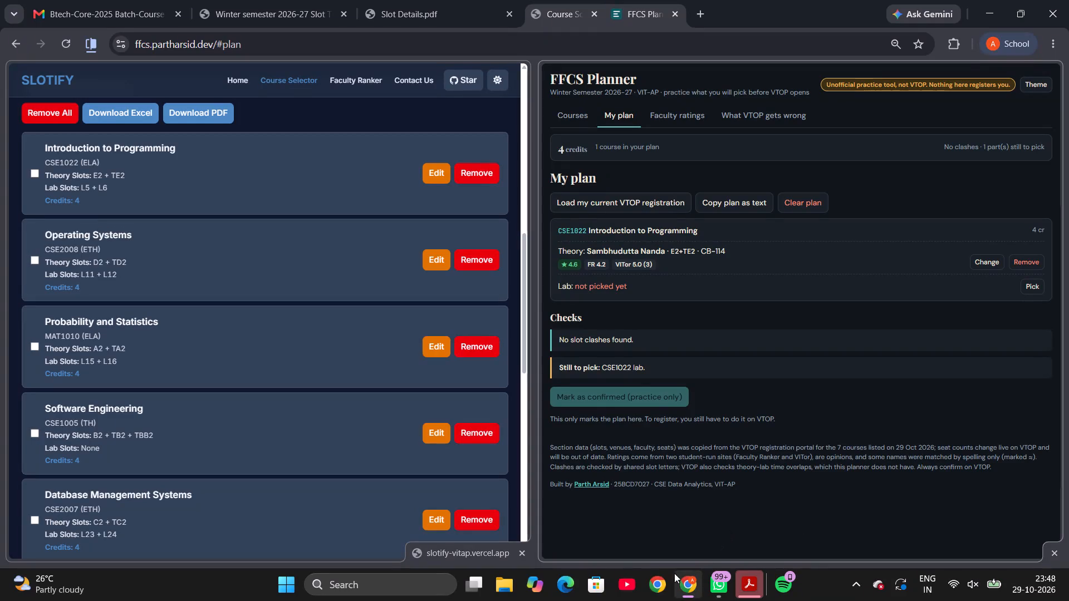
Open the photos of the linked V2141 phone from the Windows Start menu's phone companion.
left_click(288, 593)
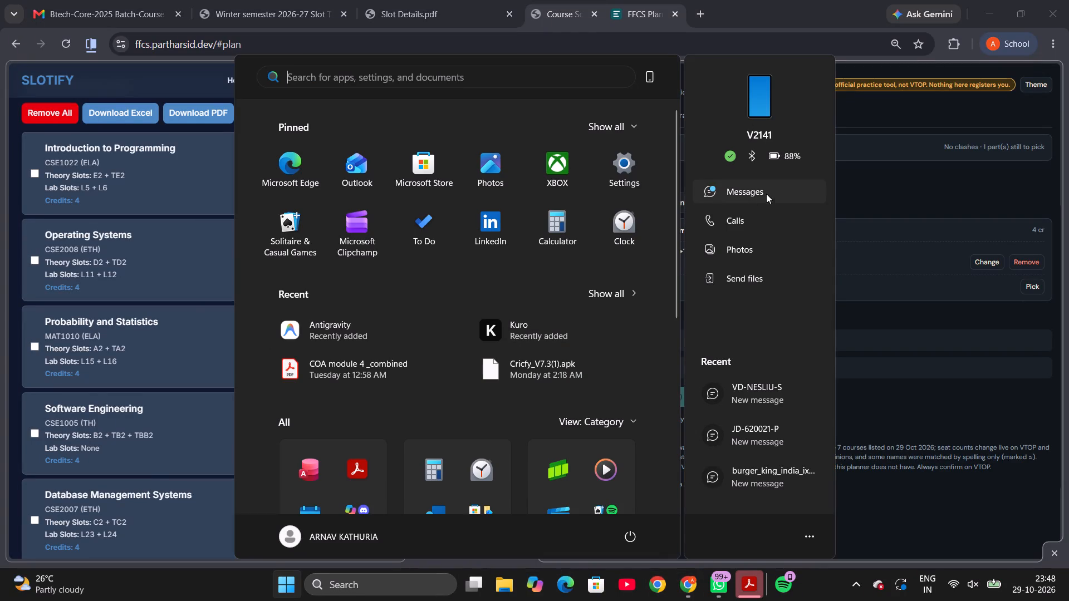
left_click(753, 248)
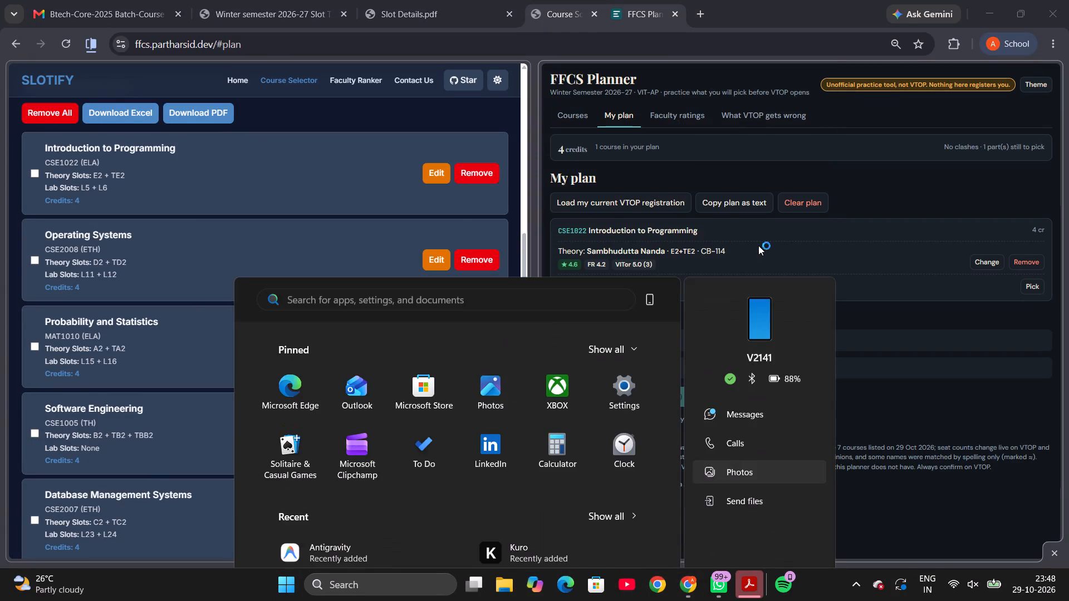
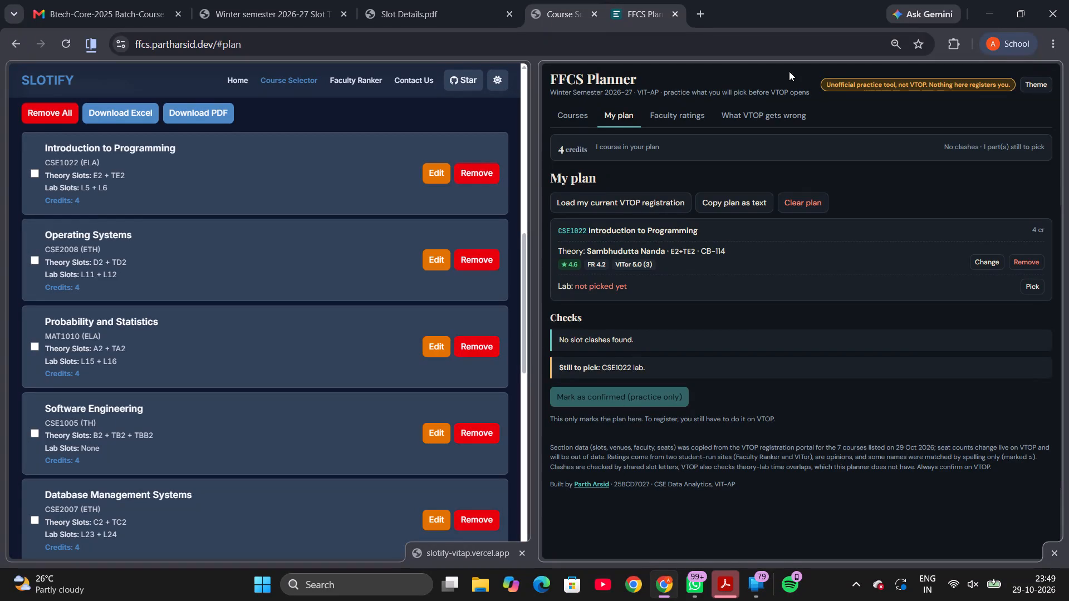
Close the Slotify page in the split view so that only FFCS Planner remains open in that tab.
left_click(686, 99)
left_click(60, 47)
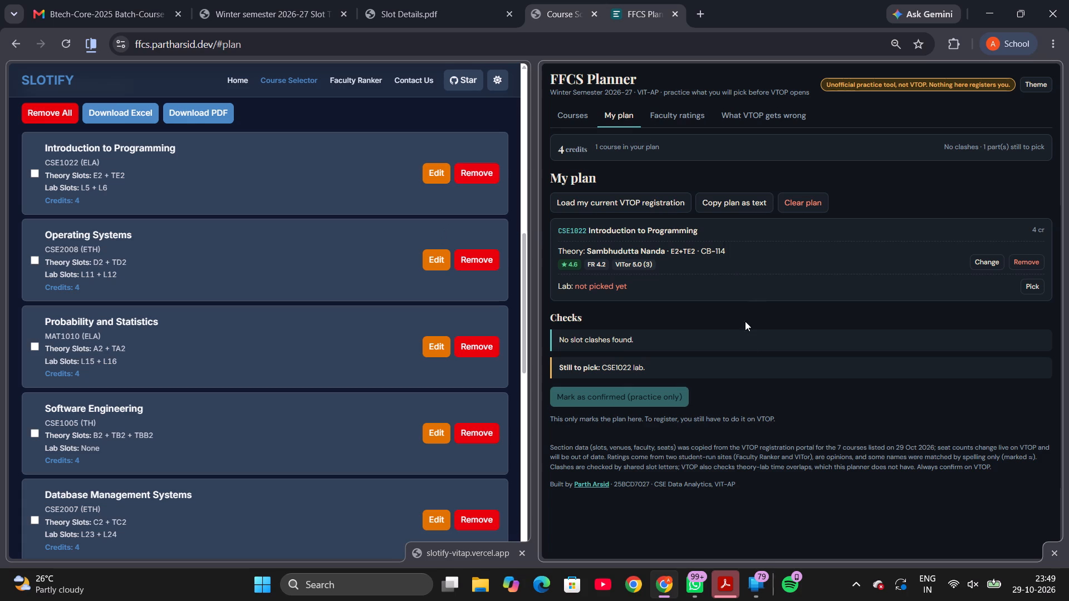
left_click(524, 553)
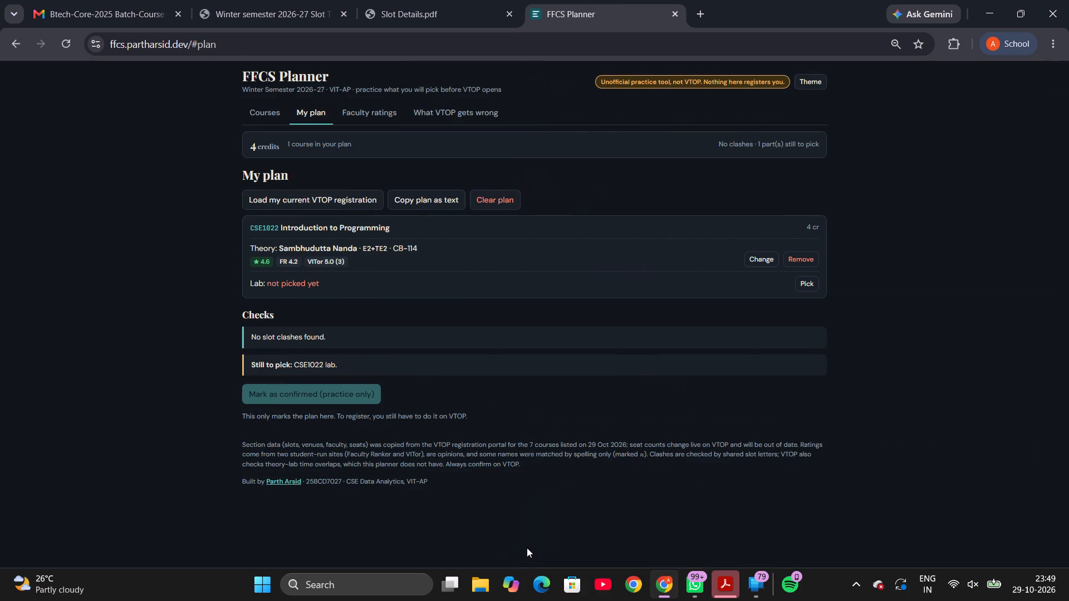
Reopen the recently closed Slotify Course Scheduler page in its own tab and close the leftover empty tab.
key("ctrl+z")
key("ctrl+z")
left_click(707, 15)
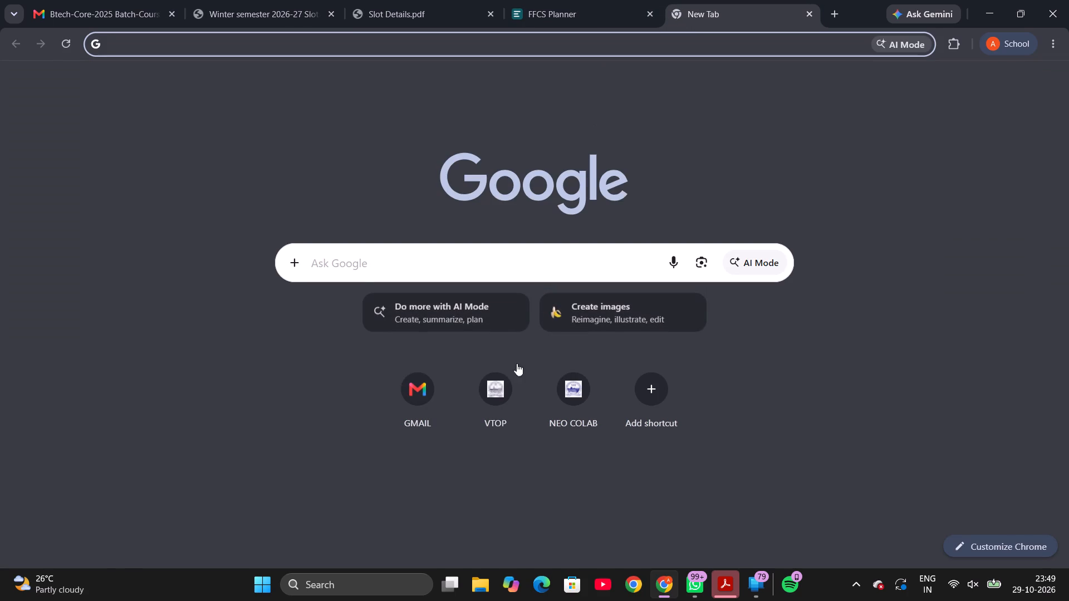
left_click(460, 269)
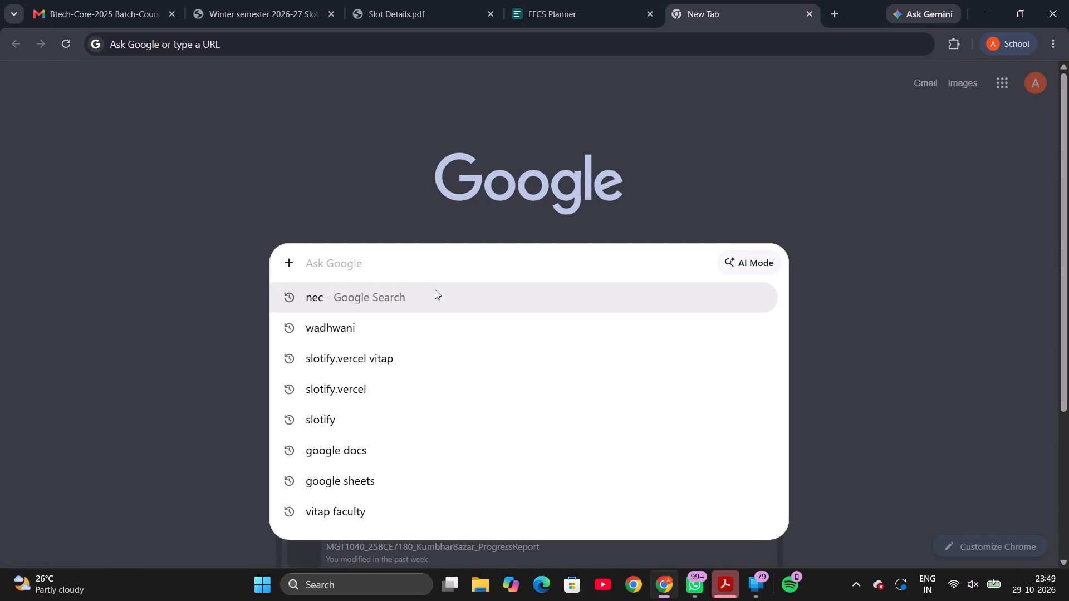
left_click(1053, 45)
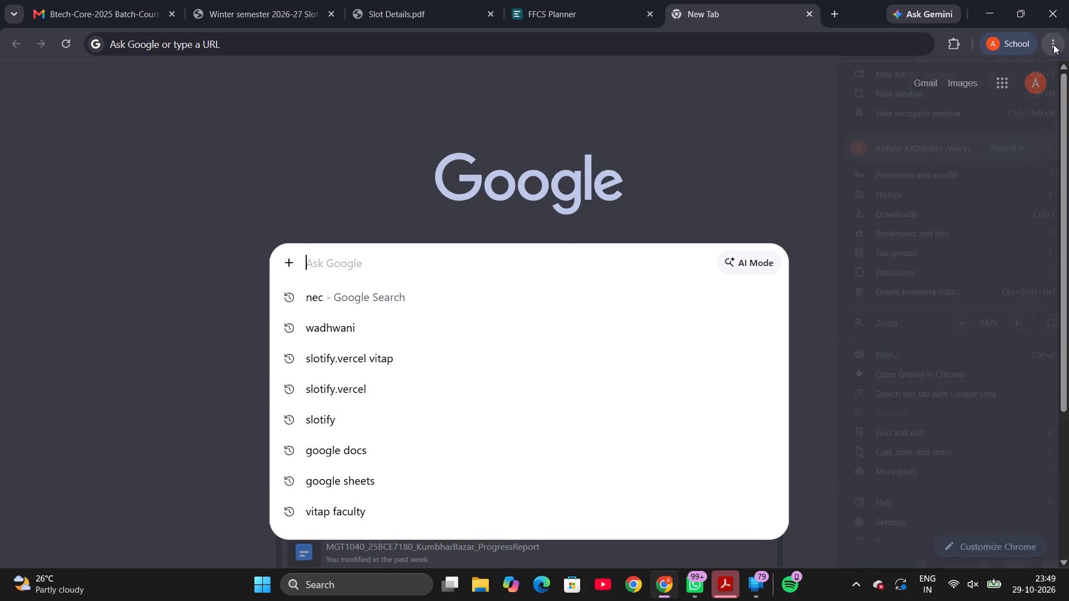
left_click(929, 189)
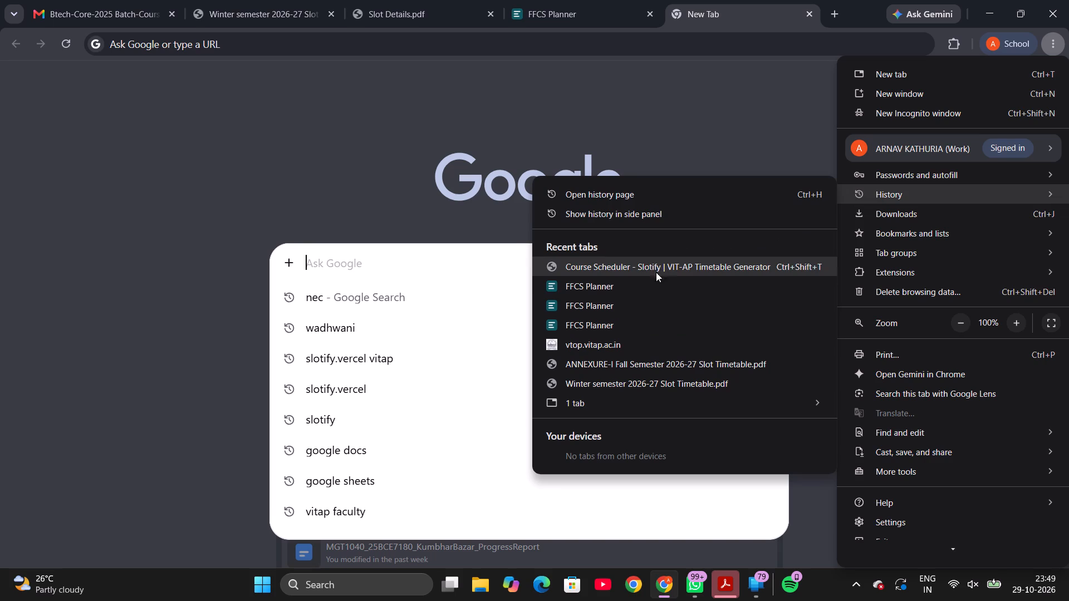
left_click(655, 270)
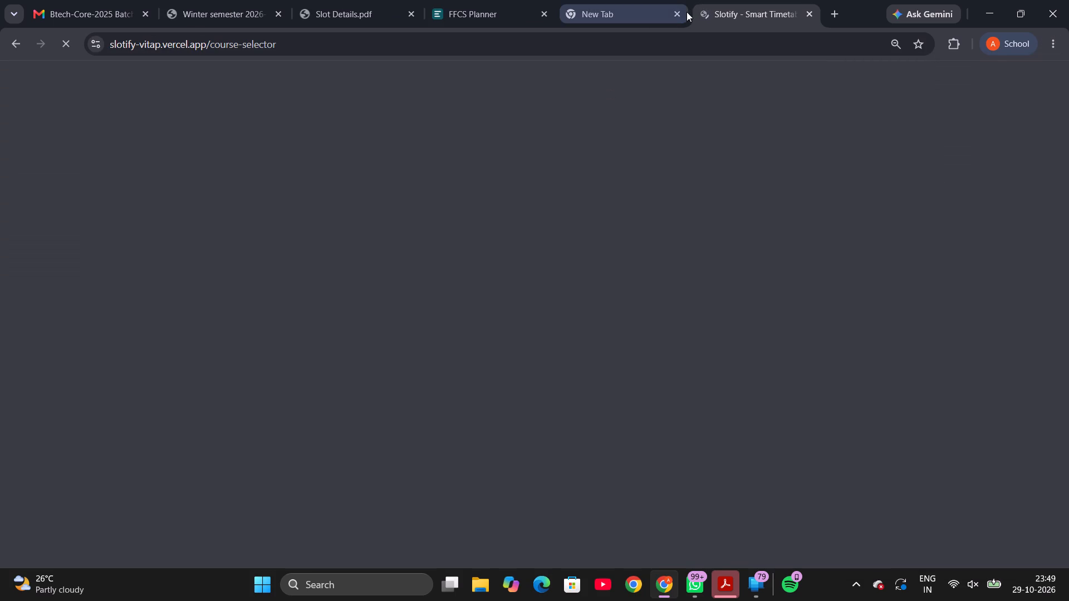
left_click(676, 12)
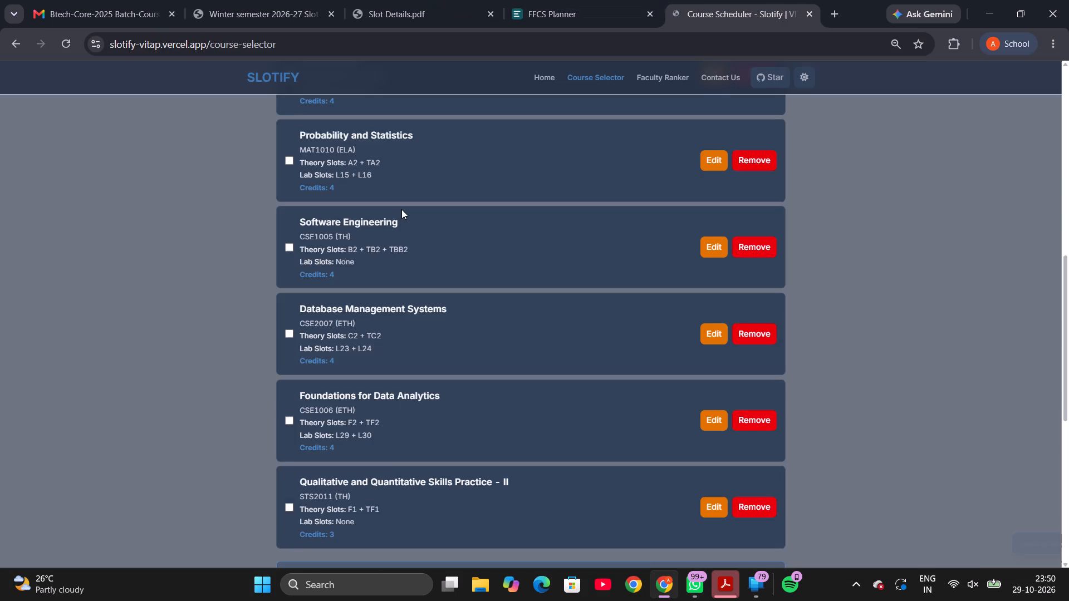
Review the selected courses with their theory and lab slots and the generated timetable in Slotify.
scroll(518, 186, "down", 1)
scroll(517, 196, "up", 5)
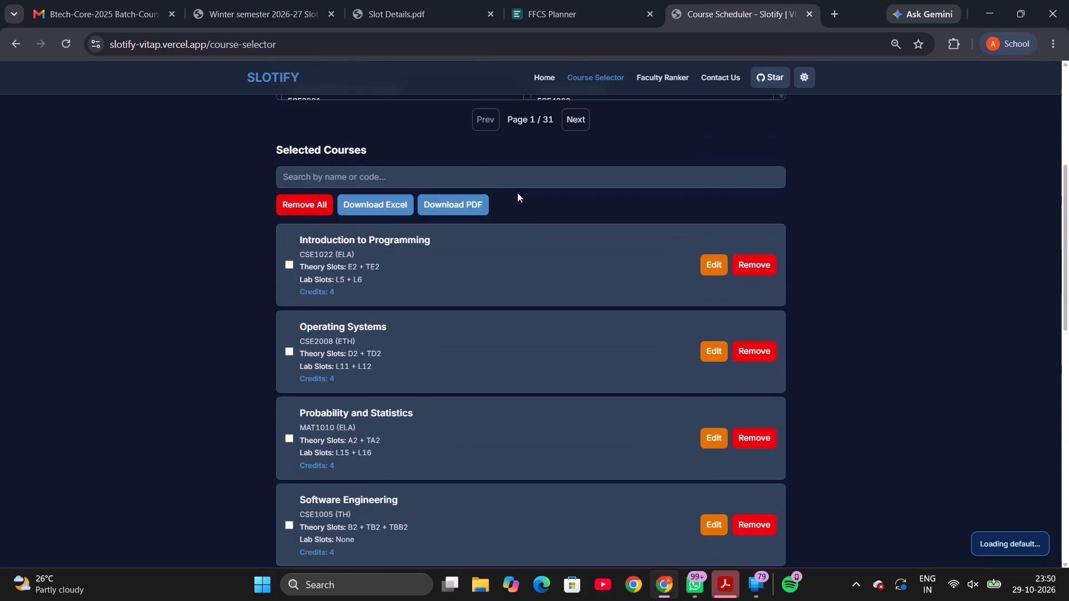
scroll(517, 193, "down", 17)
scroll(517, 193, "up", 3)
scroll(517, 193, "down", 4)
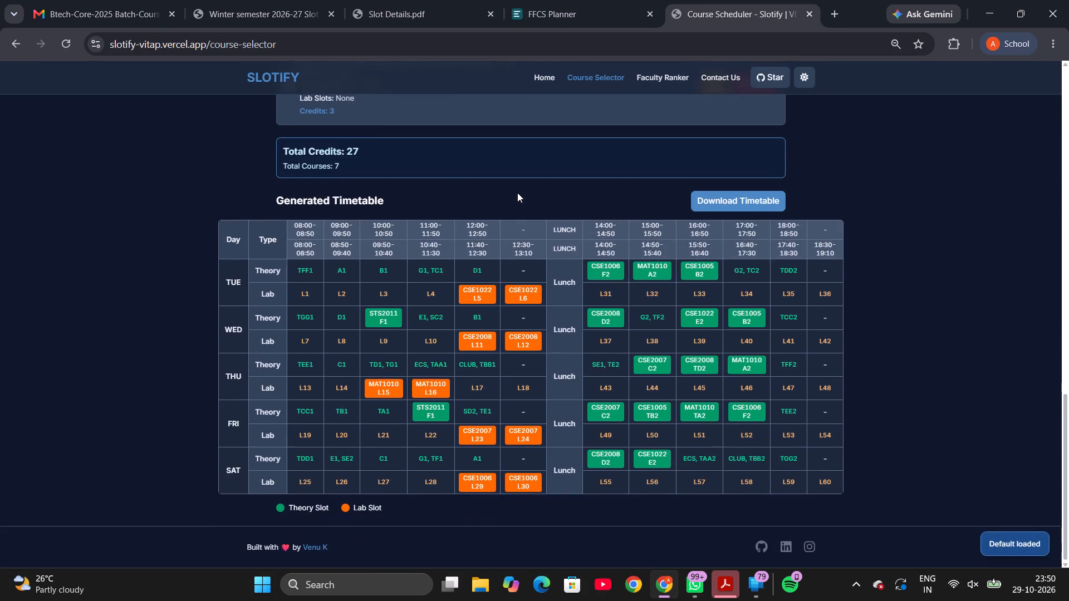
scroll(517, 193, "up", 6)
scroll(517, 193, "down", 10)
scroll(517, 193, "up", 5)
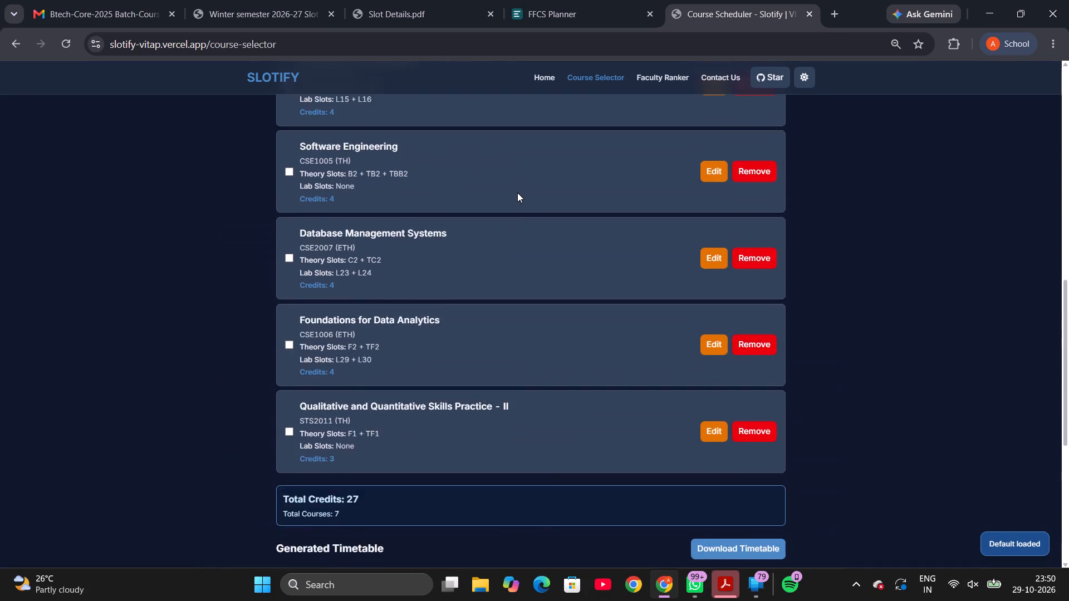
scroll(517, 193, "up", 11)
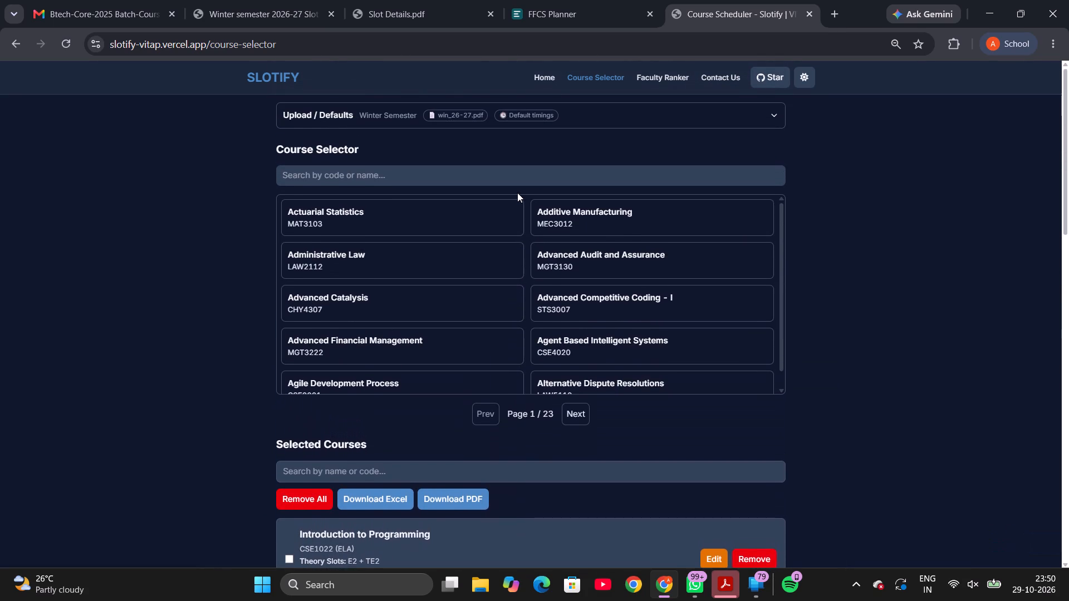
scroll(517, 193, "up", 1)
scroll(429, 283, "down", 7)
scroll(288, 290, "down", 1)
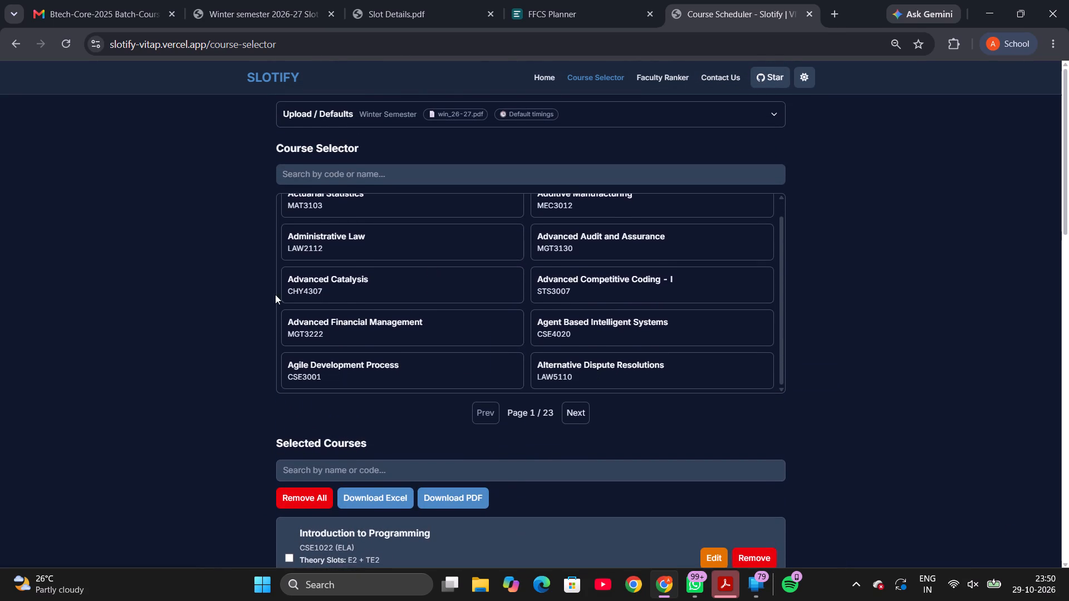
scroll(275, 294, "down", 13)
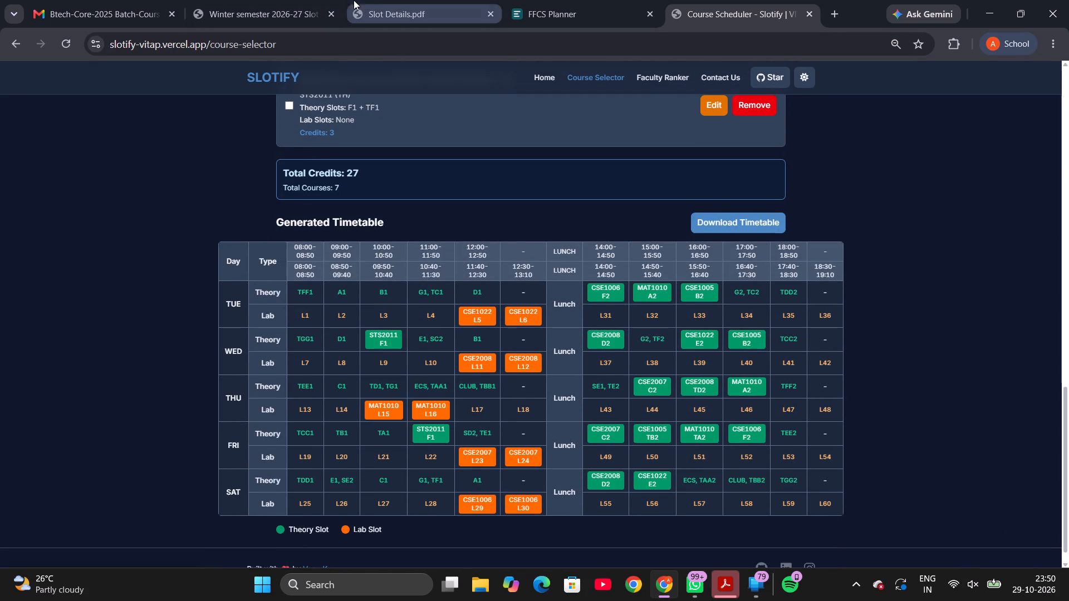
Switch to FFCS Planner, open its course list and look through the courses down to University Core: Other.
left_click(558, 0)
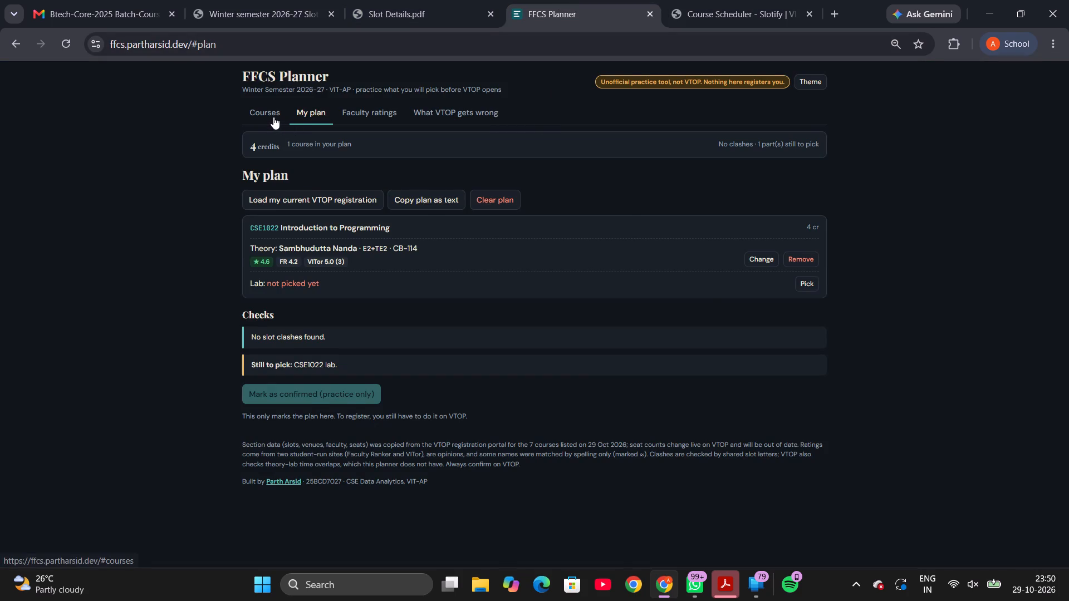
left_click(273, 117)
scroll(449, 227, "down", 3)
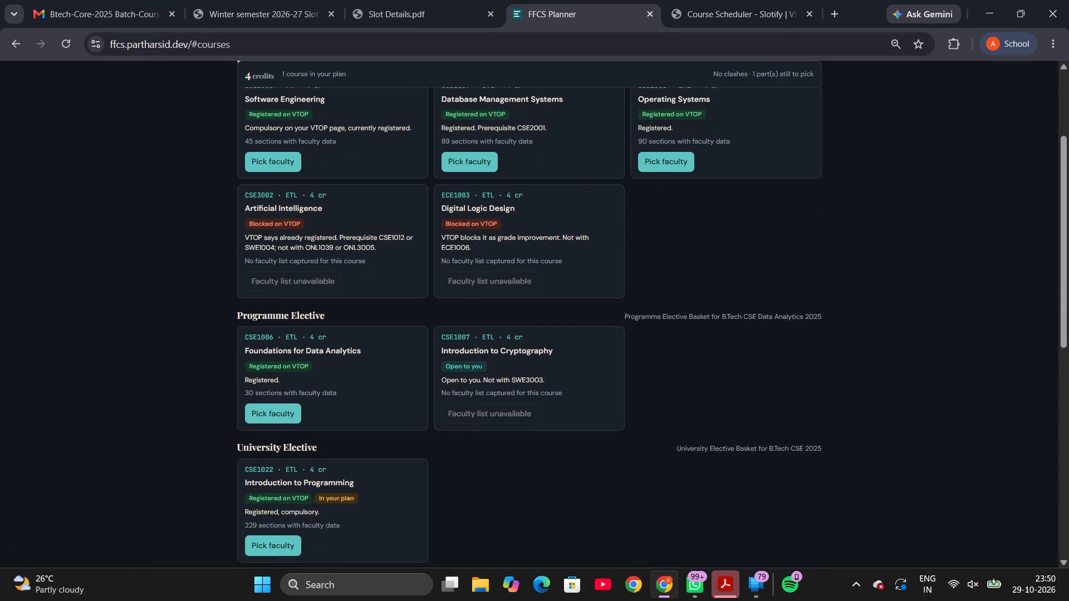
scroll(450, 228, "down", 5)
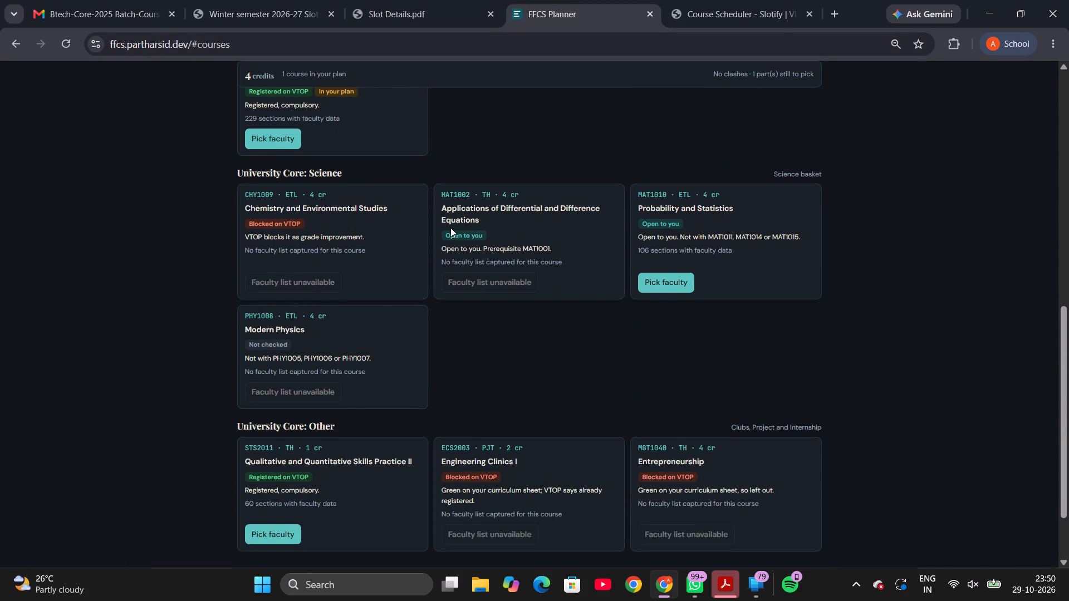
scroll(450, 228, "down", 3)
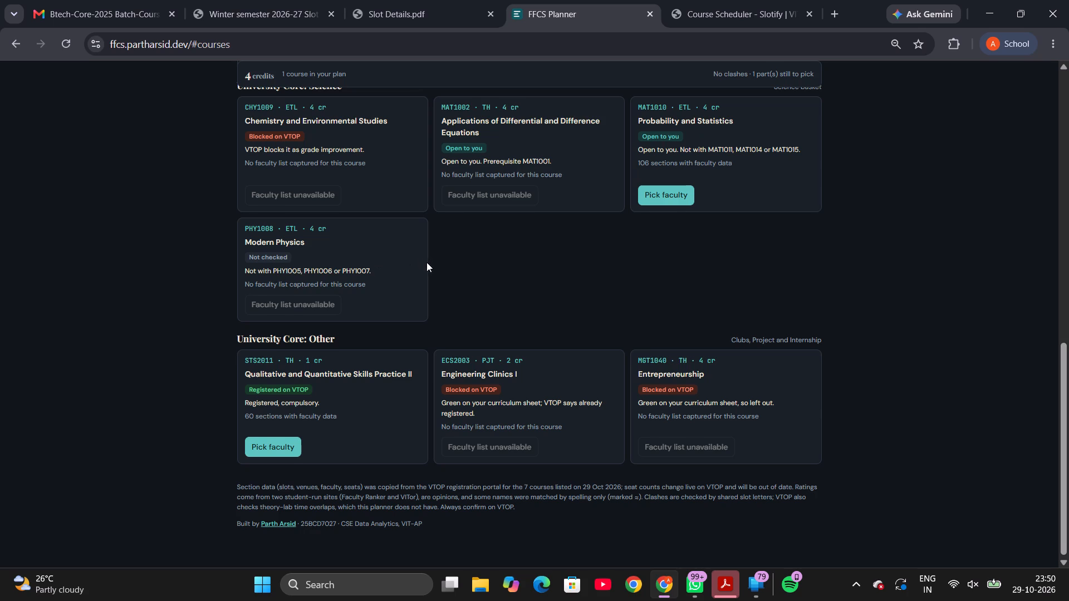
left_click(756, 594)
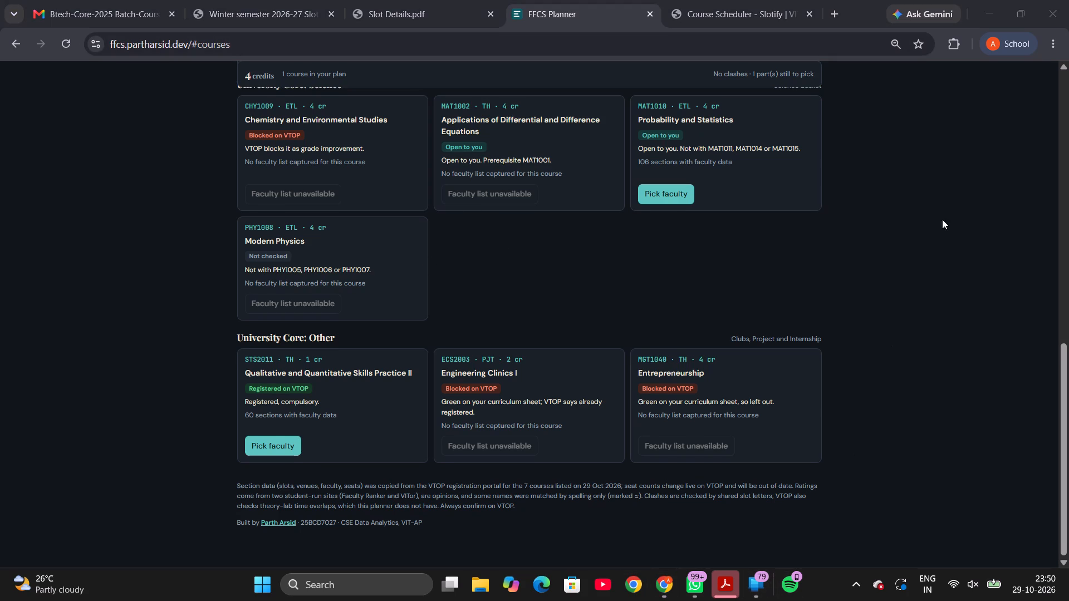
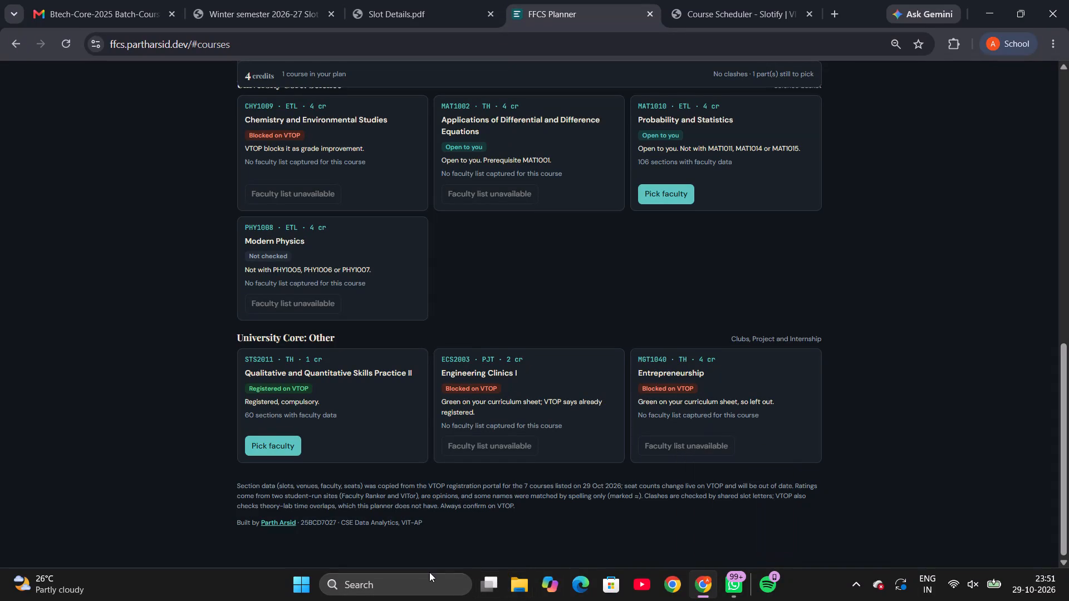
Switch to the Slot Details PDF to consult the course slot listing.
key("ctrl+3")
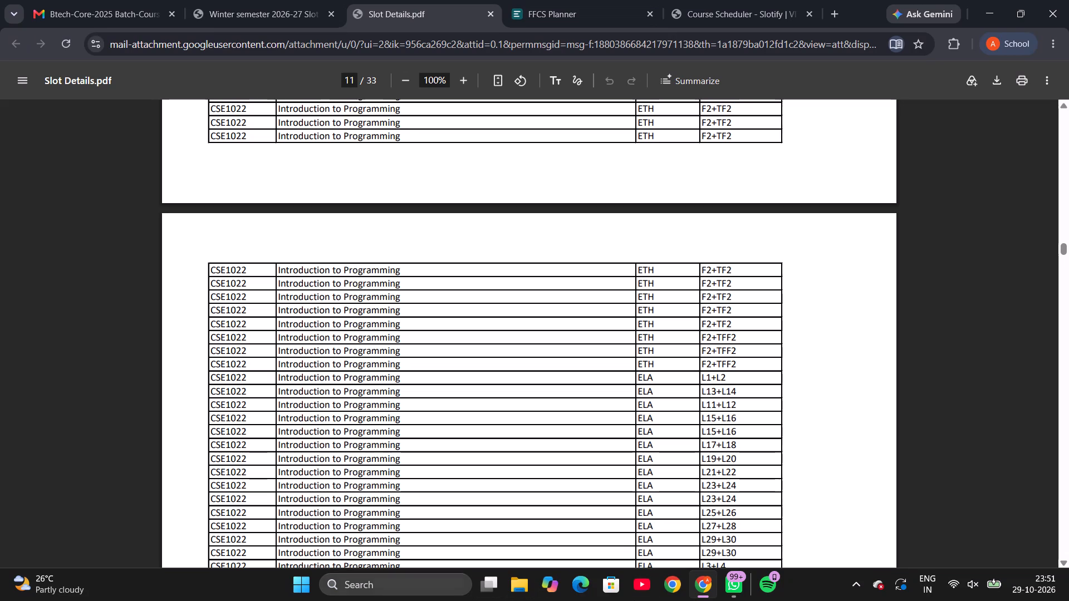
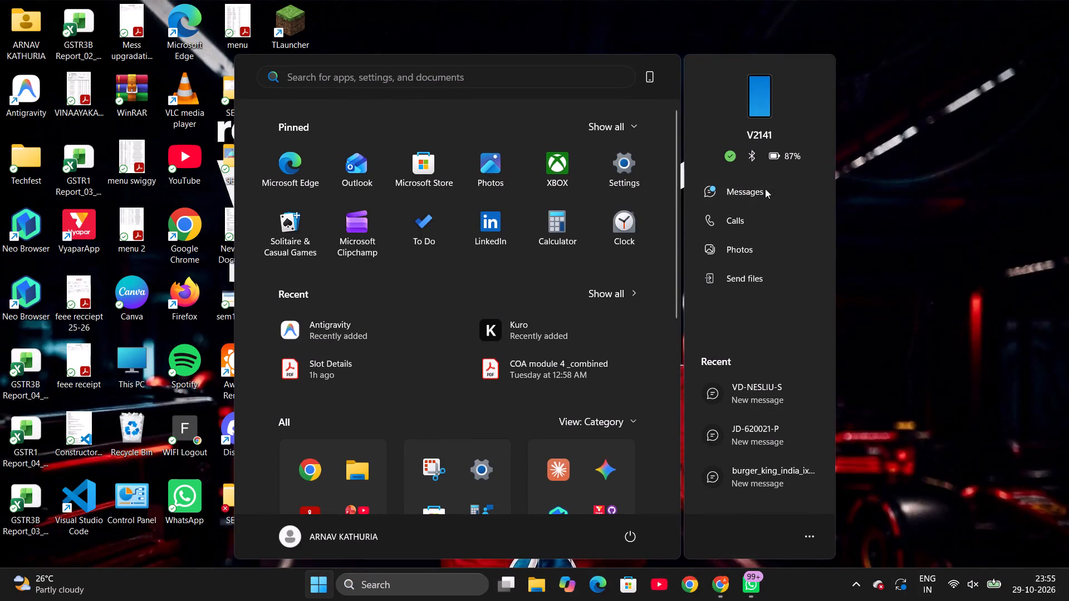
left_click(764, 254)
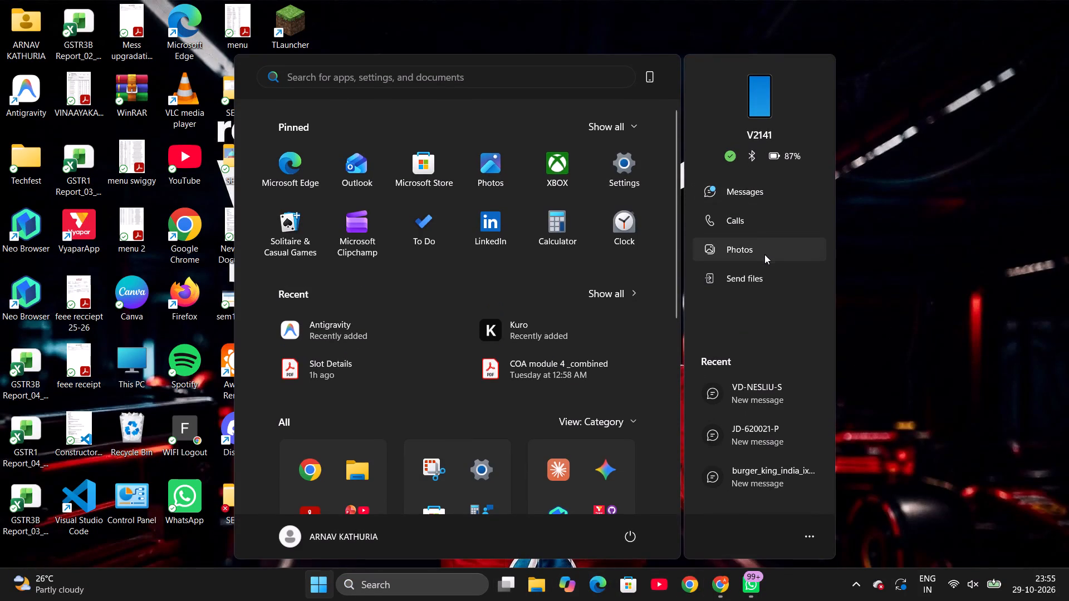
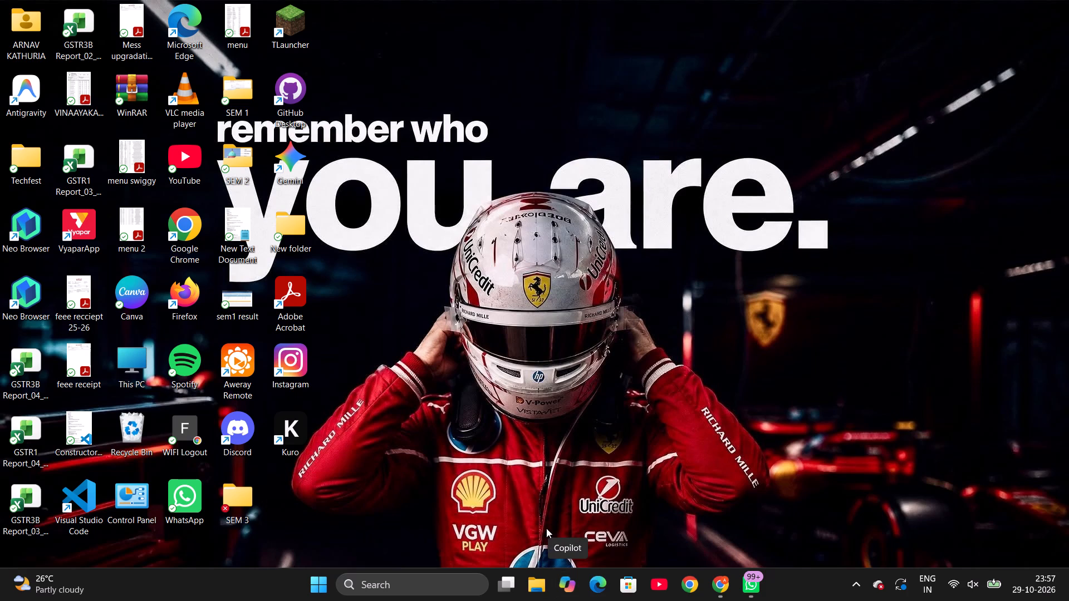
Open File Explorer and look through the connected V2141 phone's top-level folders and its internal storage.
left_click(536, 579)
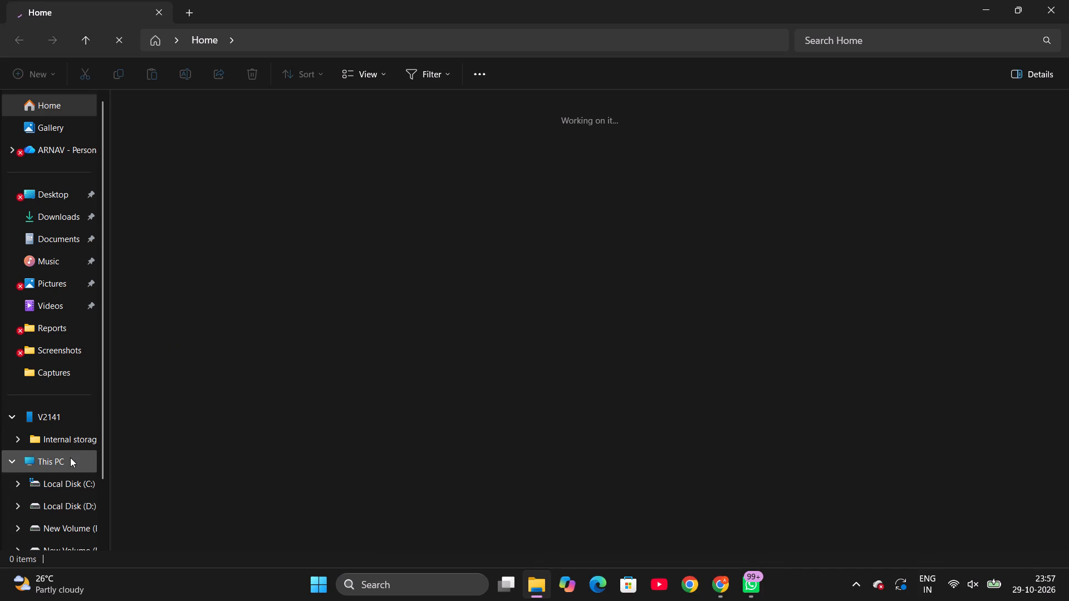
left_click(985, 8)
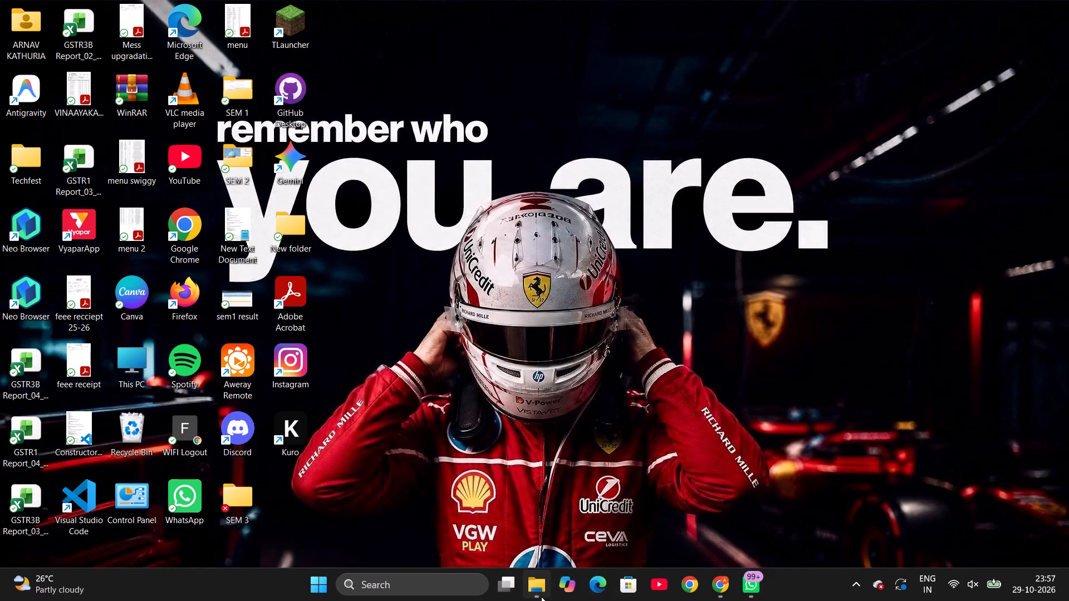
left_click(541, 597)
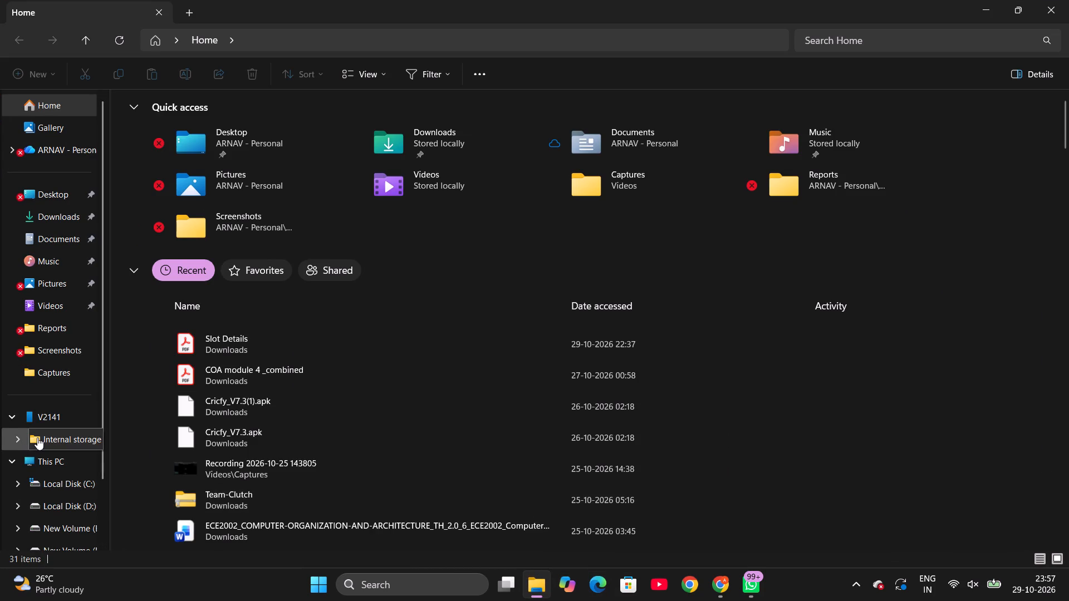
left_click(37, 437)
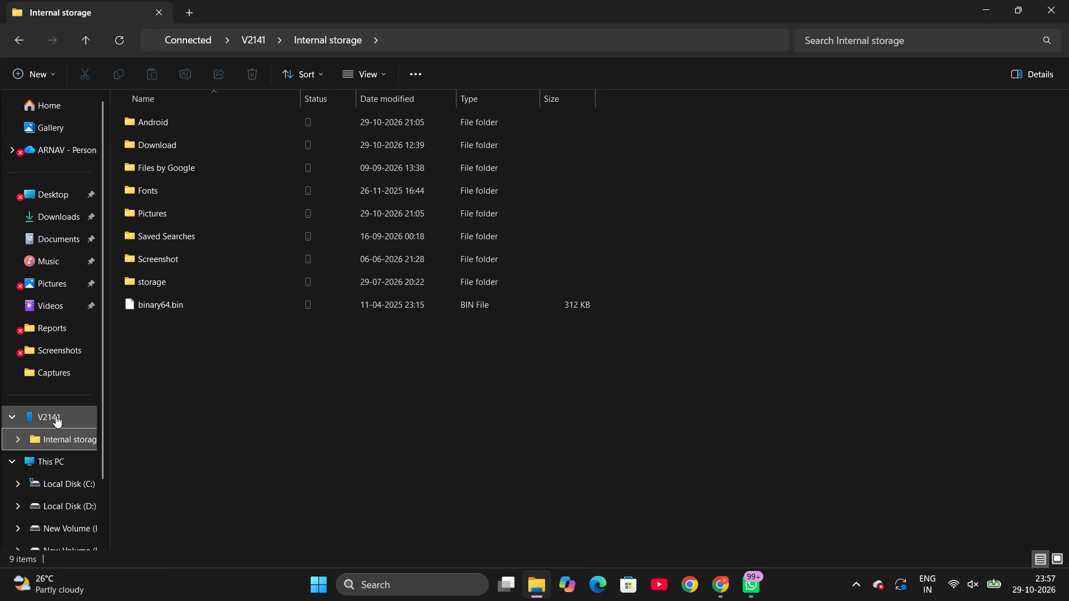
left_click(56, 416)
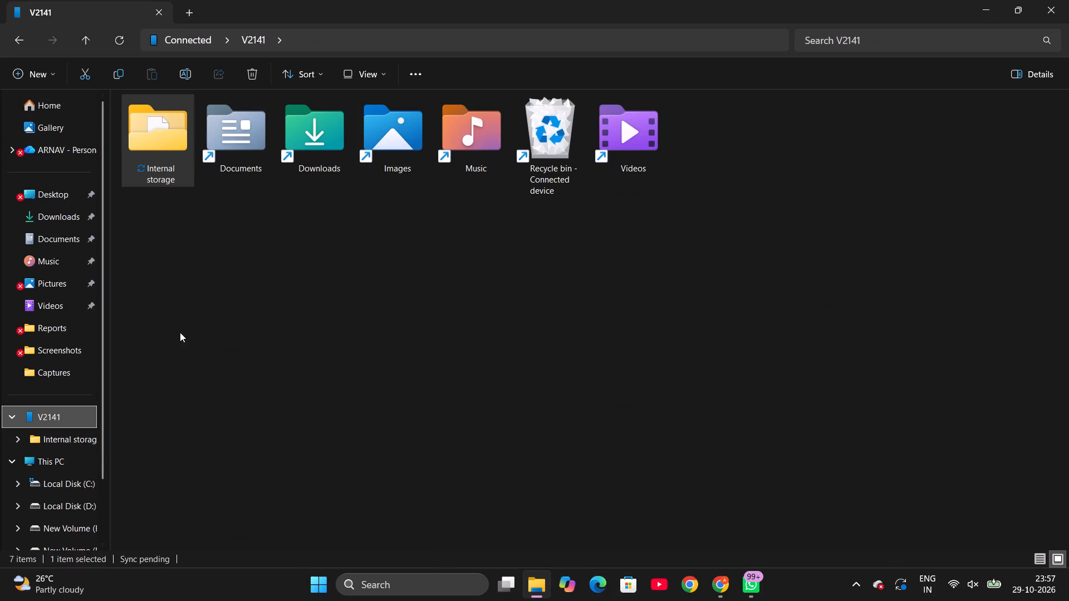
left_click(78, 442)
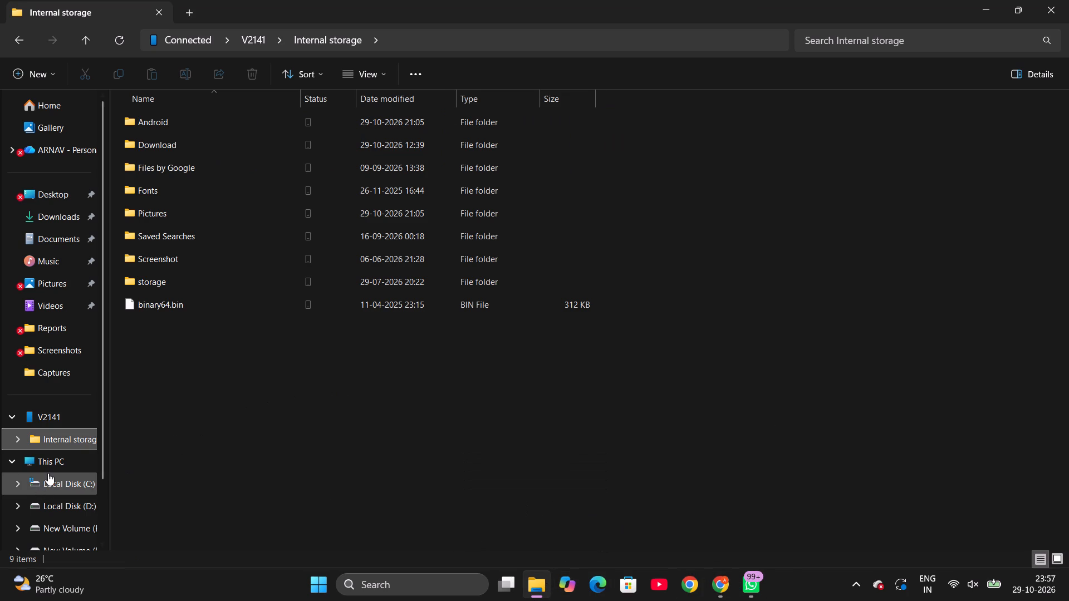
Look through the top-level folders of Local Disk (C:) and Local Disk (D:) under This PC and minimize File Explorer.
scroll(48, 473, "down", 1)
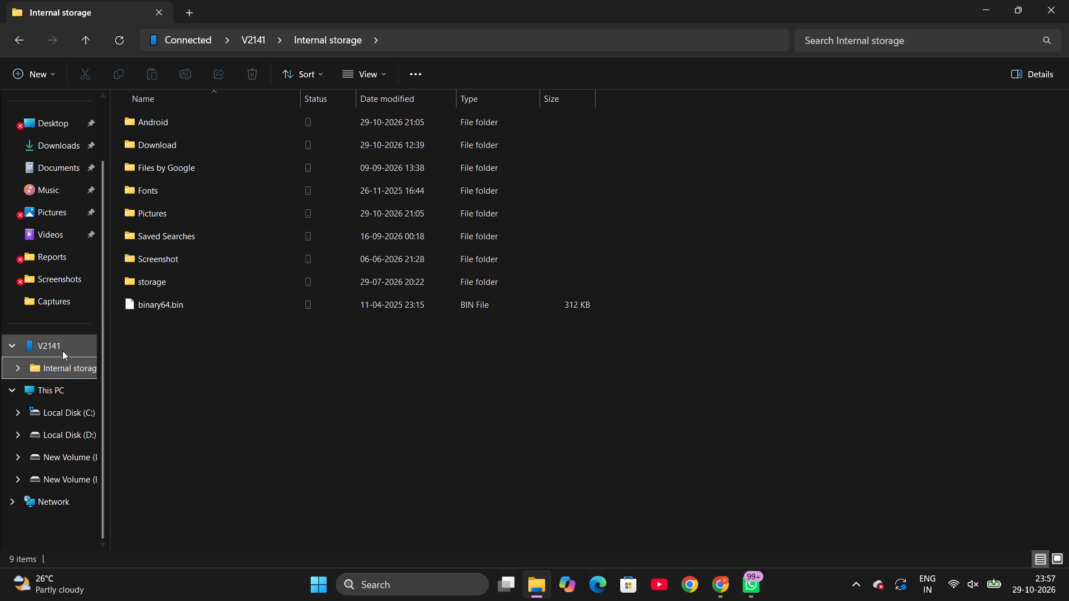
left_click(66, 400)
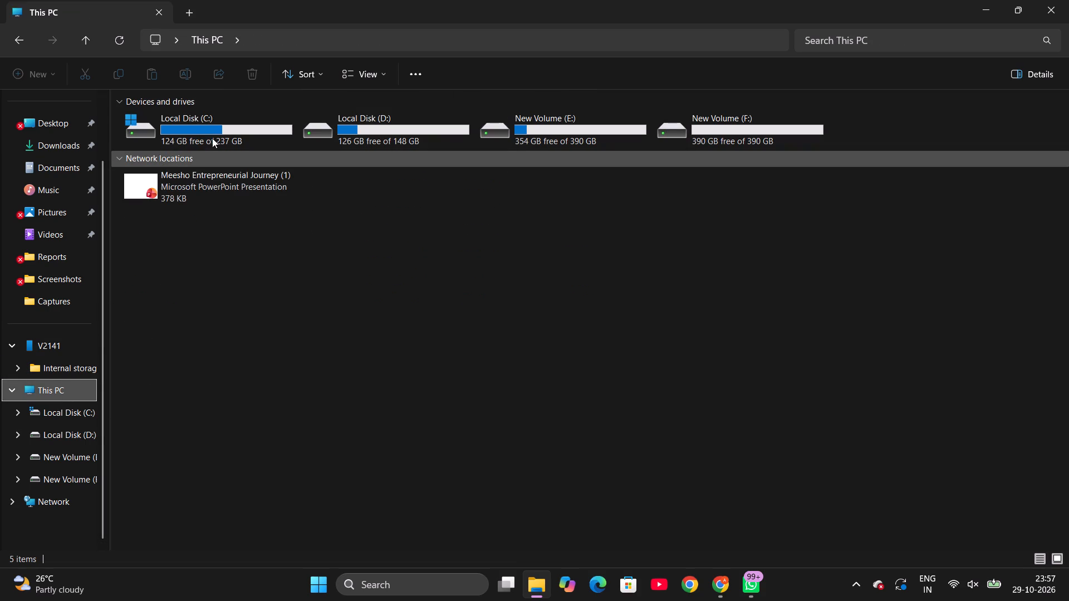
left_click(251, 126)
double_click(251, 126)
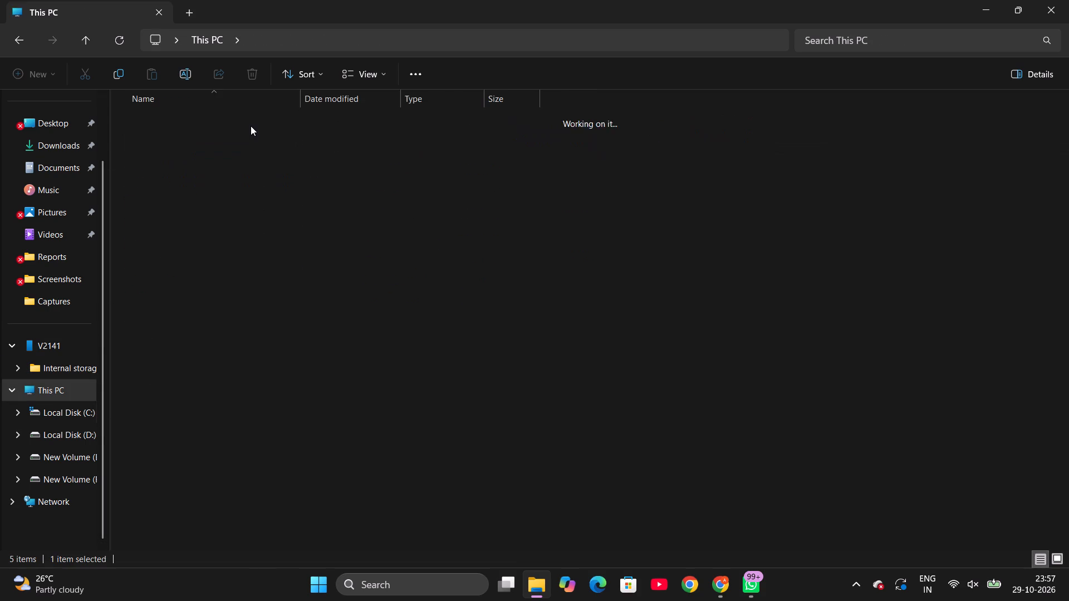
left_click(25, 44)
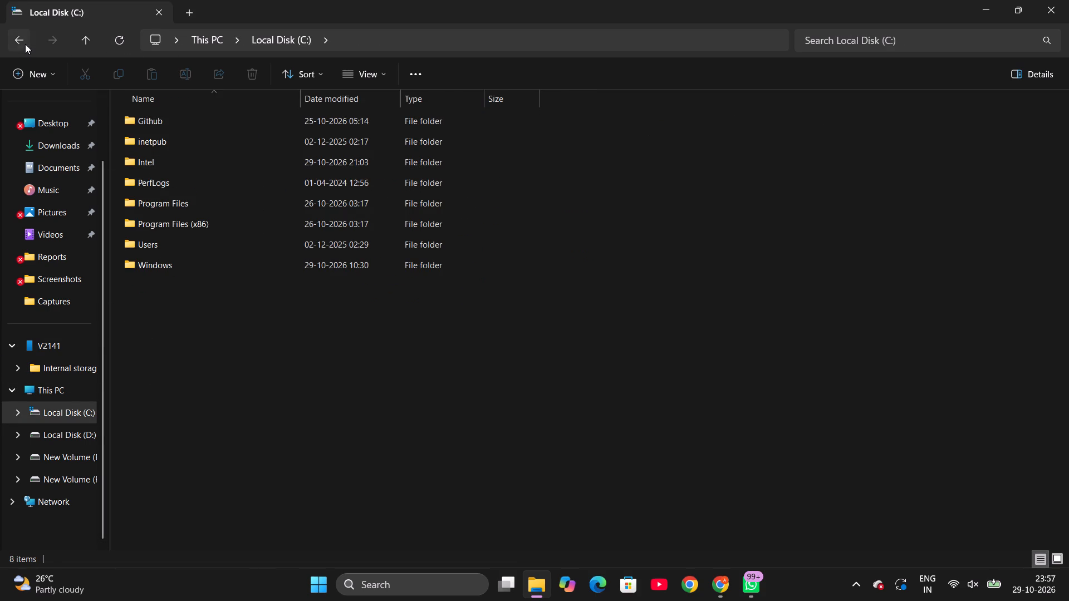
double_click(388, 129)
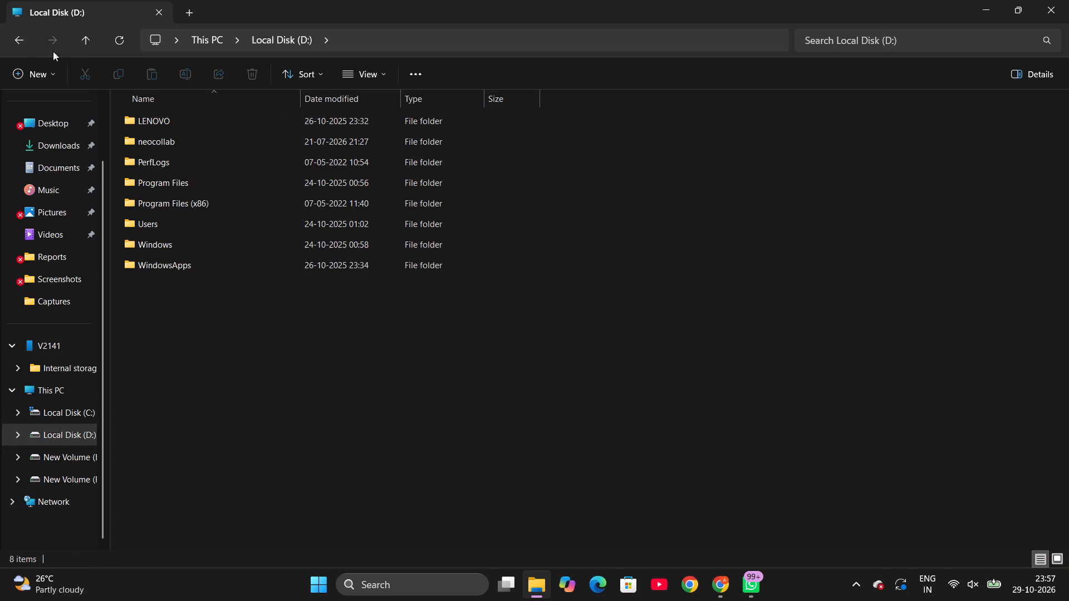
left_click(31, 45)
left_click(2, 40)
left_click(8, 37)
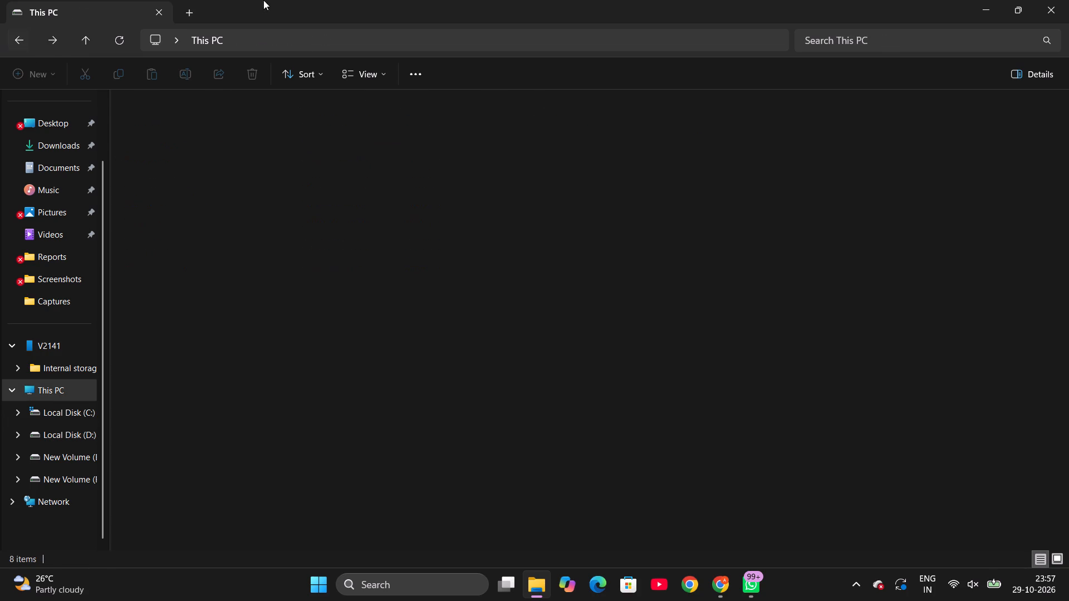
left_click(982, 1)
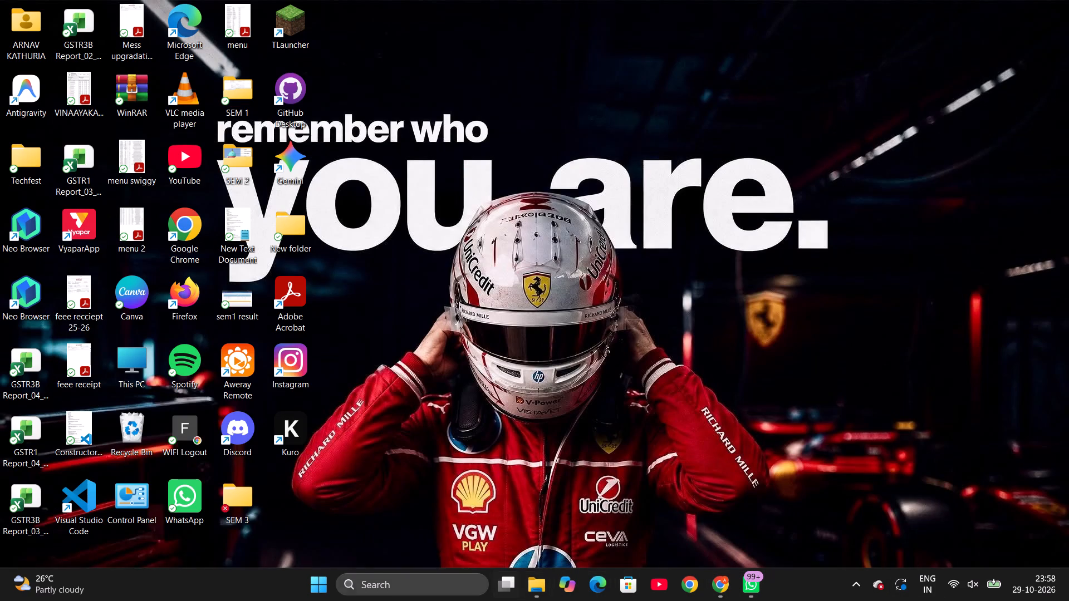
Try to open the connected V2141 phone from its companion view in Start.
left_click(323, 588)
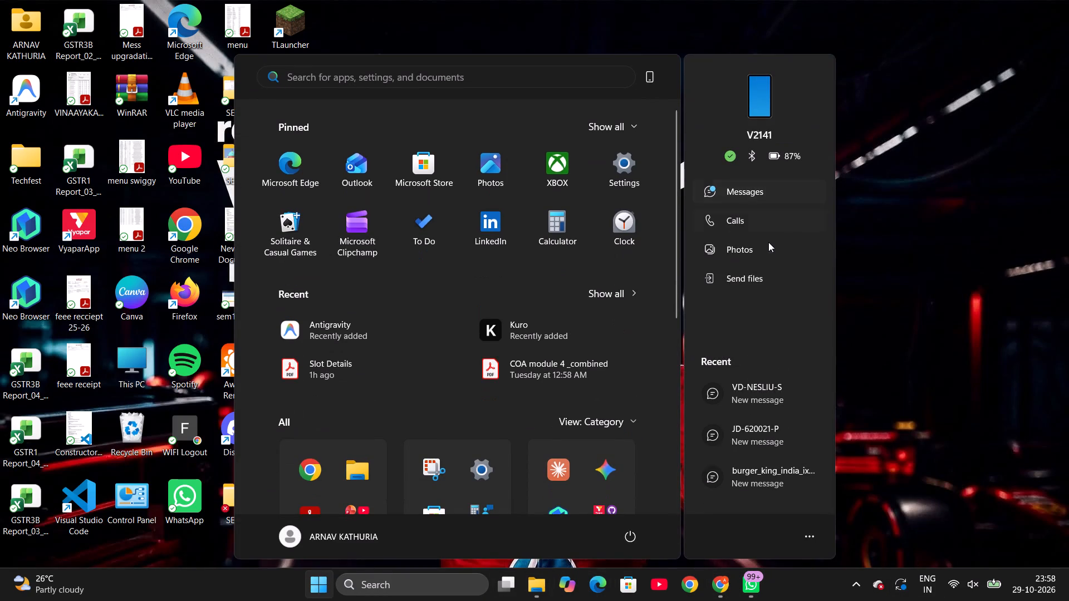
left_click(770, 163)
left_click(756, 76)
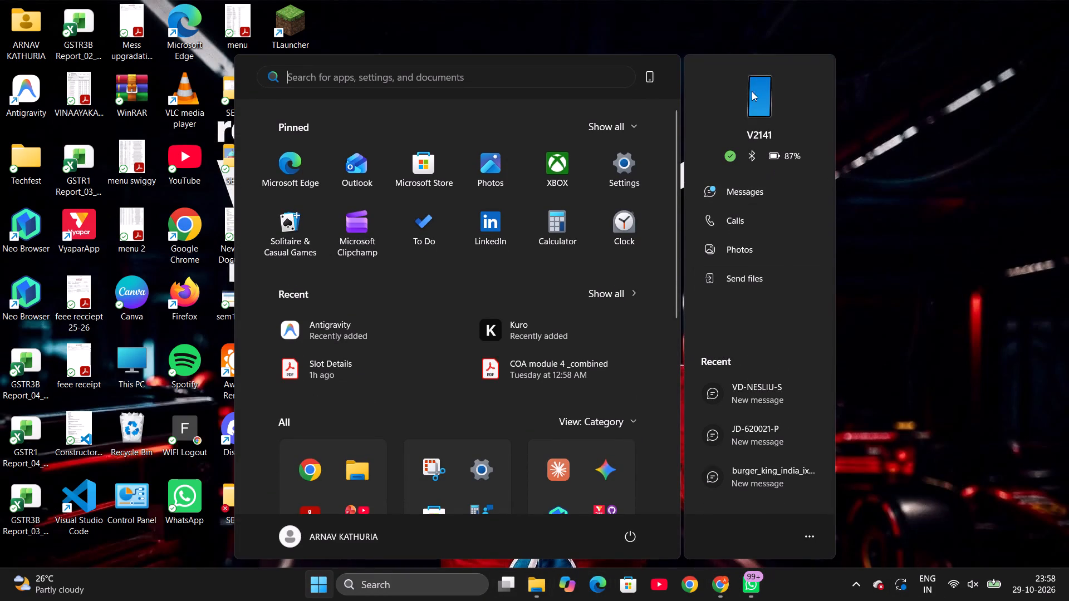
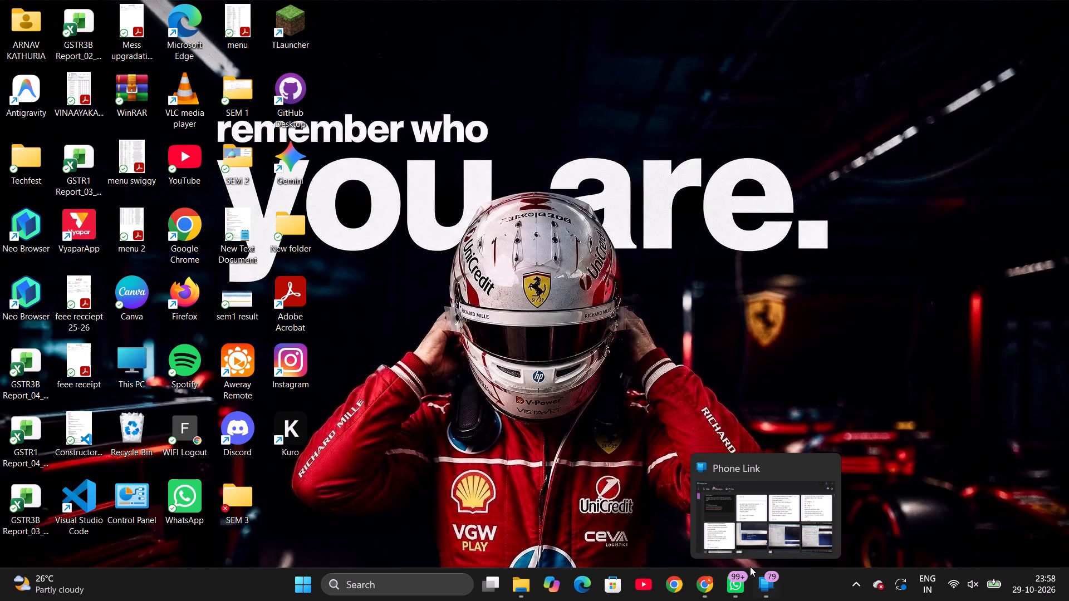
Switch to Chrome, search for "wadhwani" in a new tab and open the Wadhwani Entrepreneurship site.
left_click(703, 589)
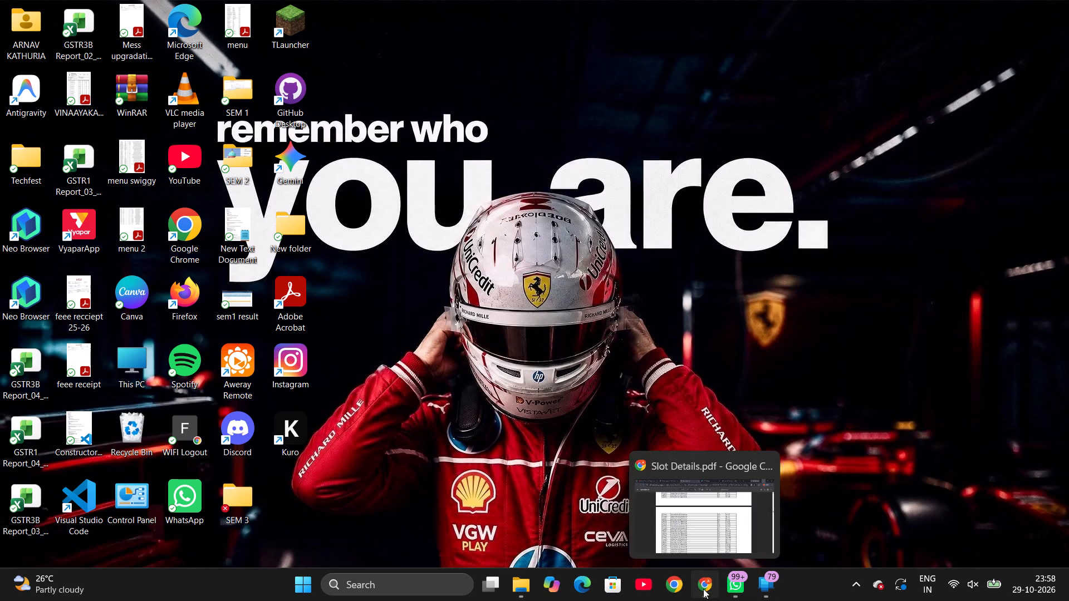
left_click(833, 15)
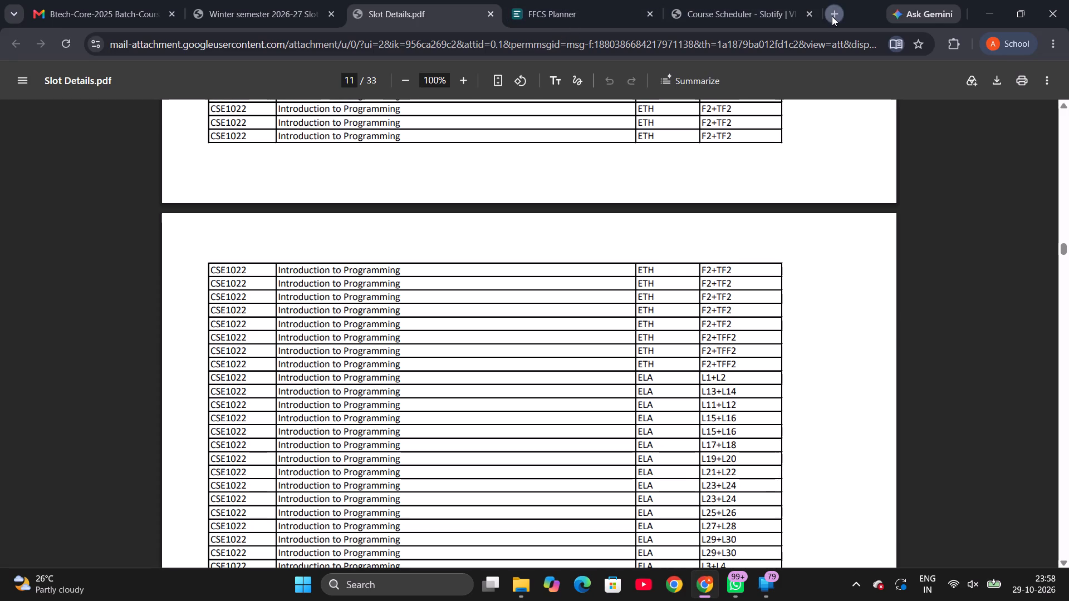
type("wadhwani")
key("Return")
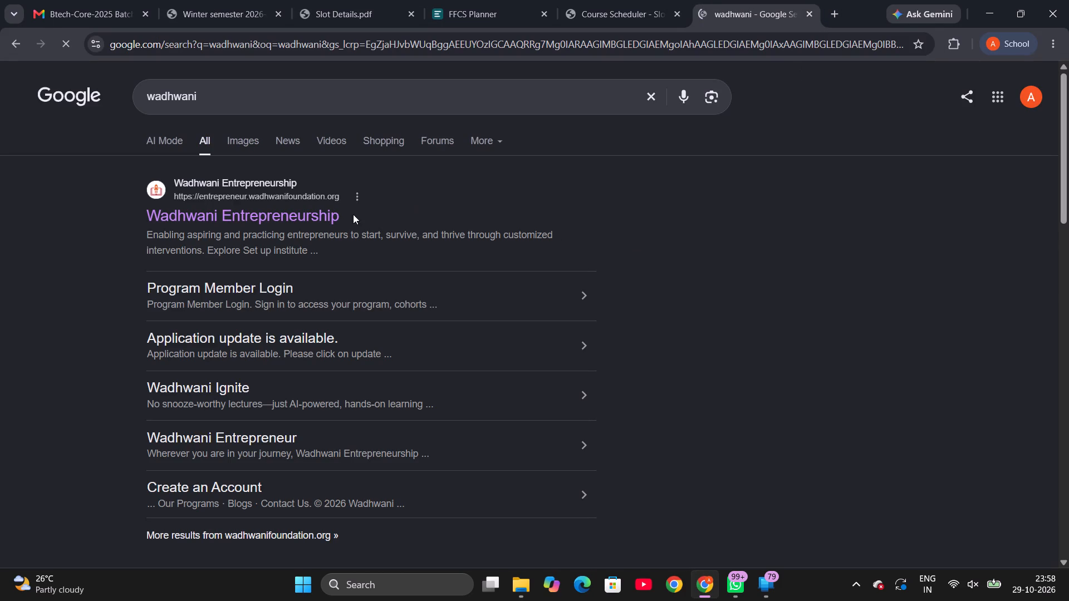
left_click(313, 214)
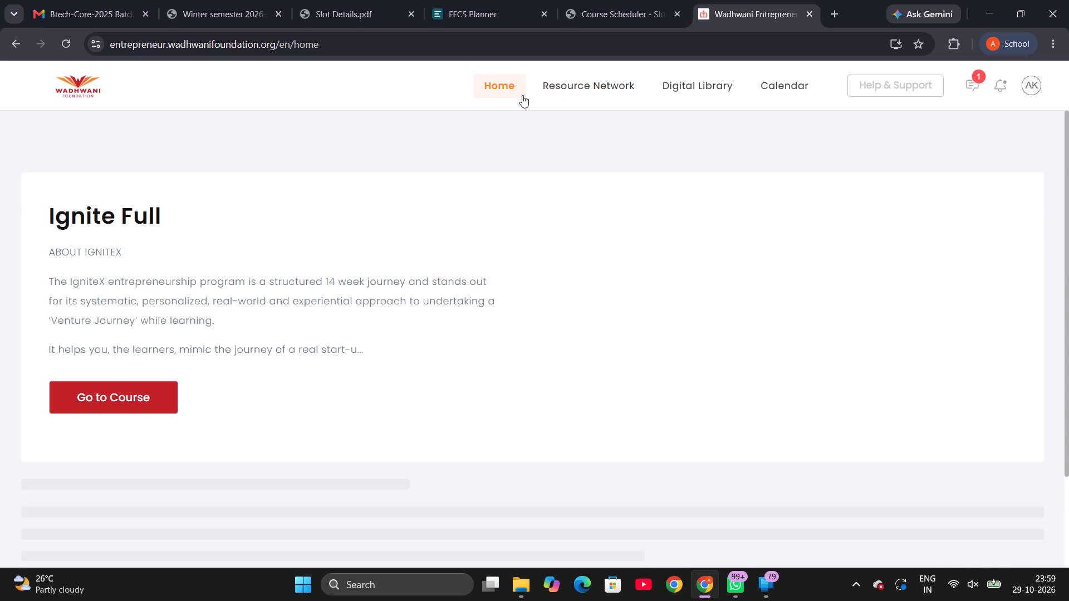
Go to the Ignite Full course and show its Venture Journey.
left_click(90, 383)
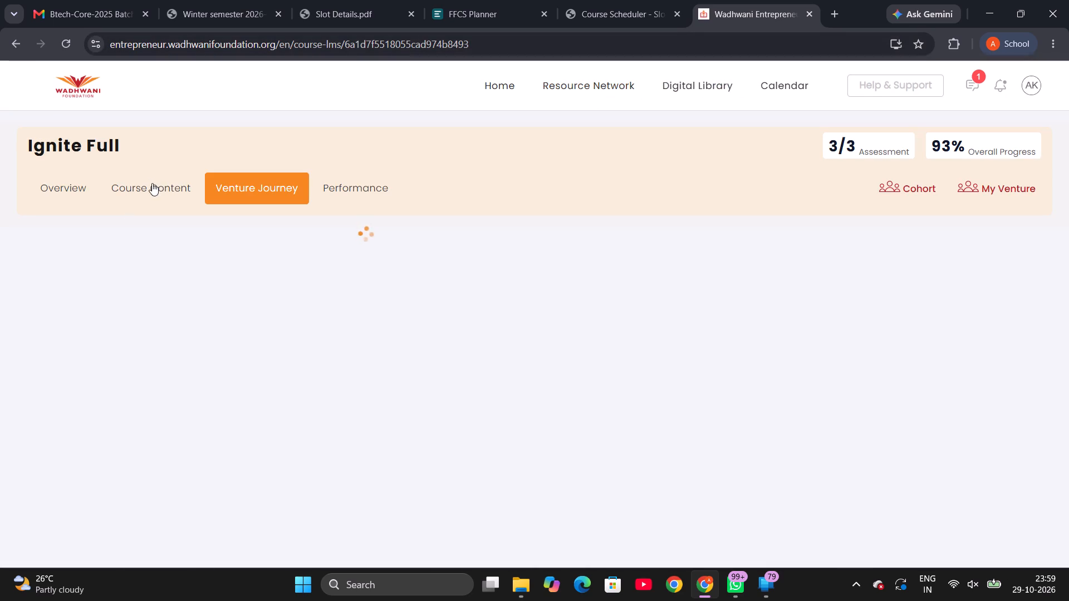
left_click(152, 183)
left_click(220, 182)
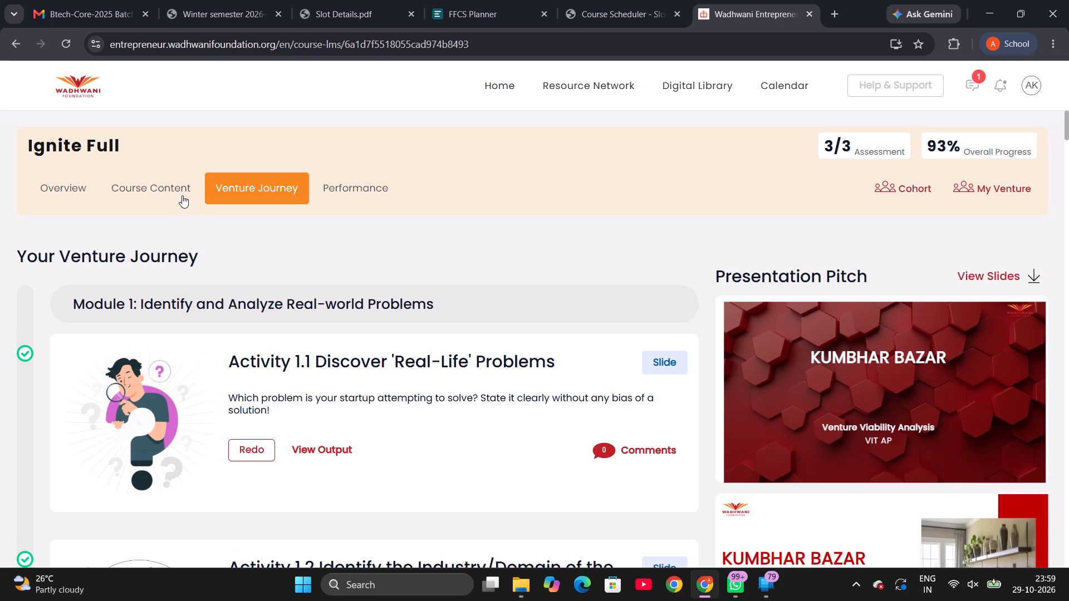
Look through the Venture Journey modules and start Activity 8.3 Build your Sales Pitch in Module 8.
scroll(219, 318, "down", 16)
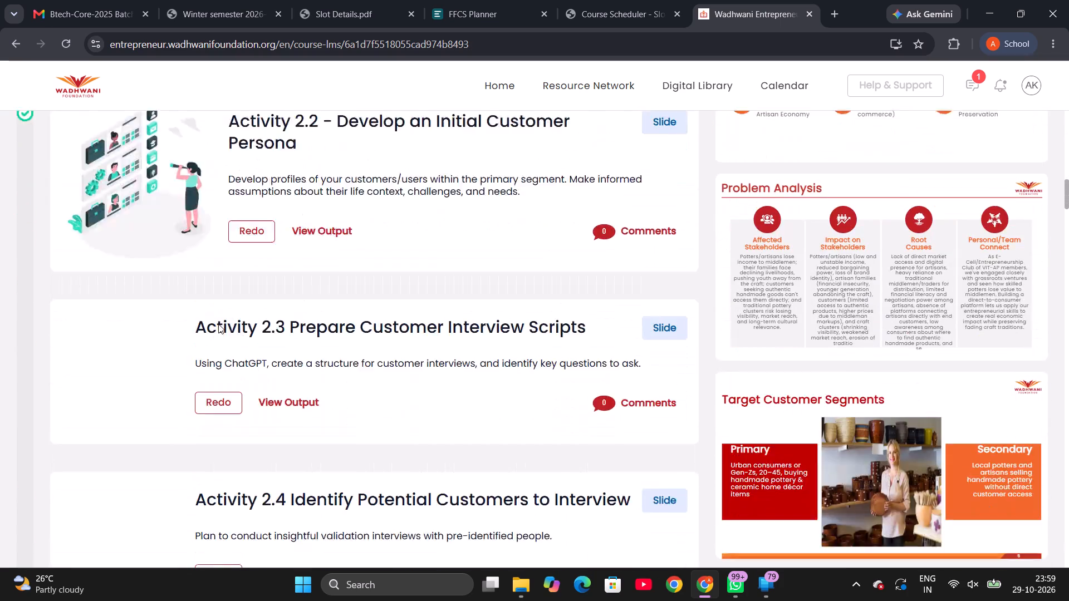
scroll(218, 324, "down", 20)
scroll(218, 324, "down", 14)
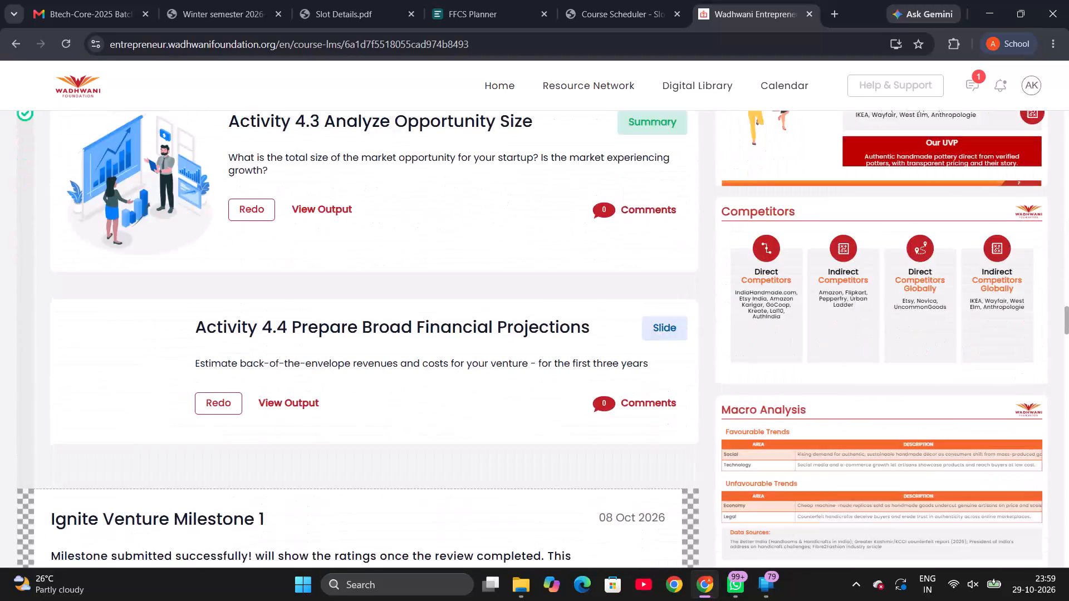
scroll(218, 324, "down", 20)
scroll(218, 324, "down", 7)
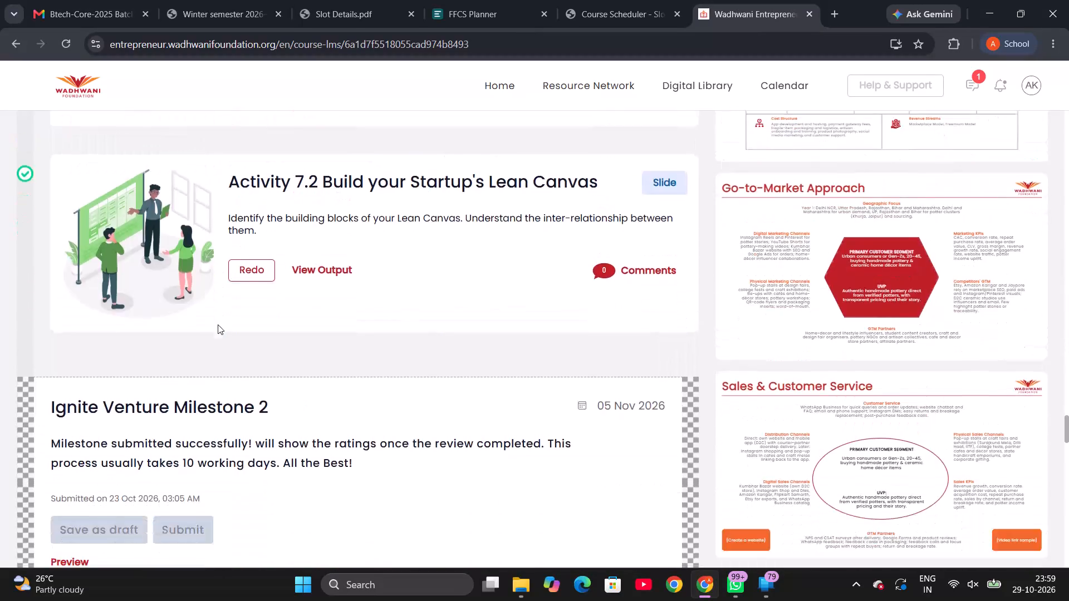
scroll(218, 324, "down", 5)
scroll(218, 324, "up", 2)
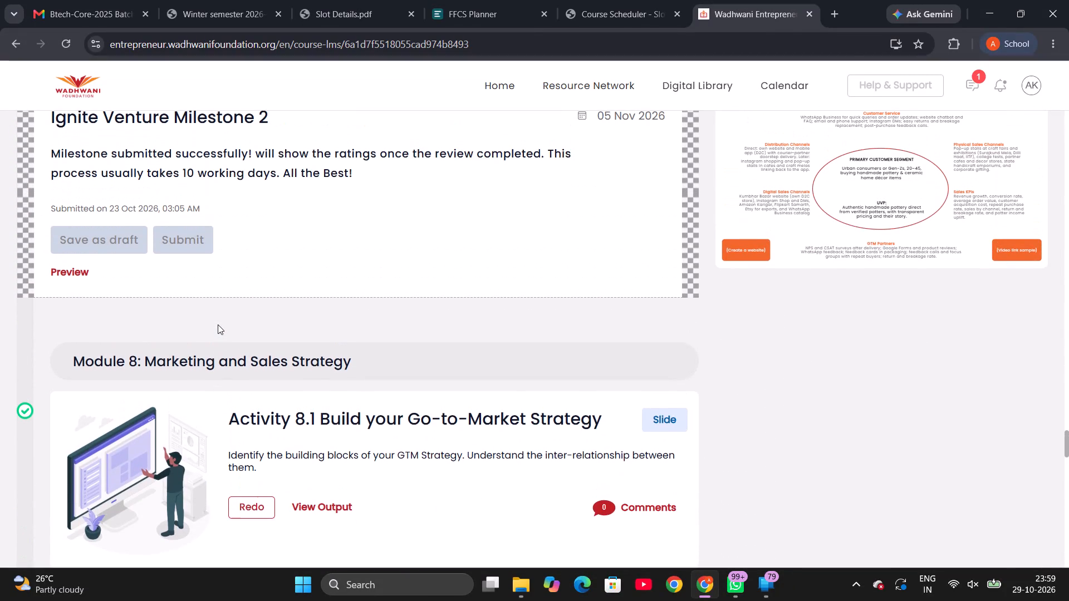
scroll(209, 318, "down", 8)
scroll(209, 318, "up", 2)
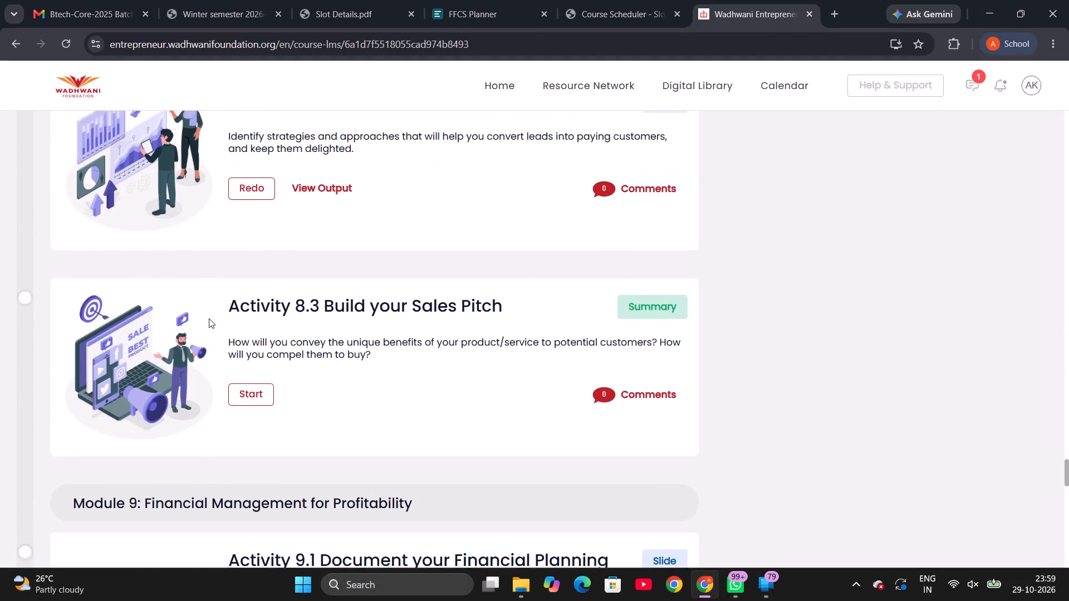
scroll(209, 318, "up", 6)
scroll(199, 257, "down", 3)
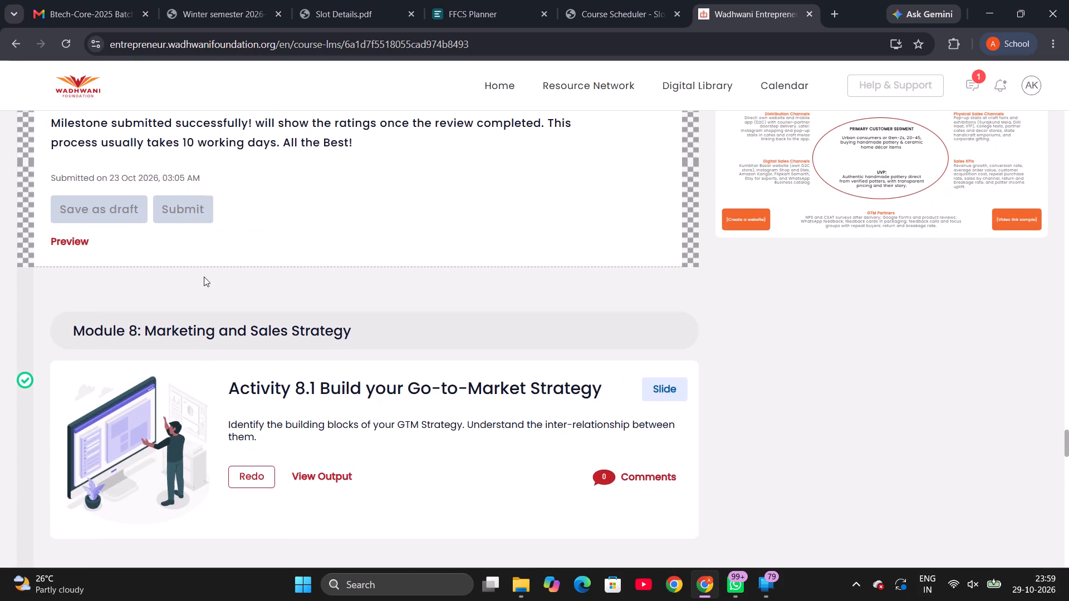
scroll(204, 277, "down", 5)
scroll(206, 286, "up", 3)
scroll(213, 311, "down", 5)
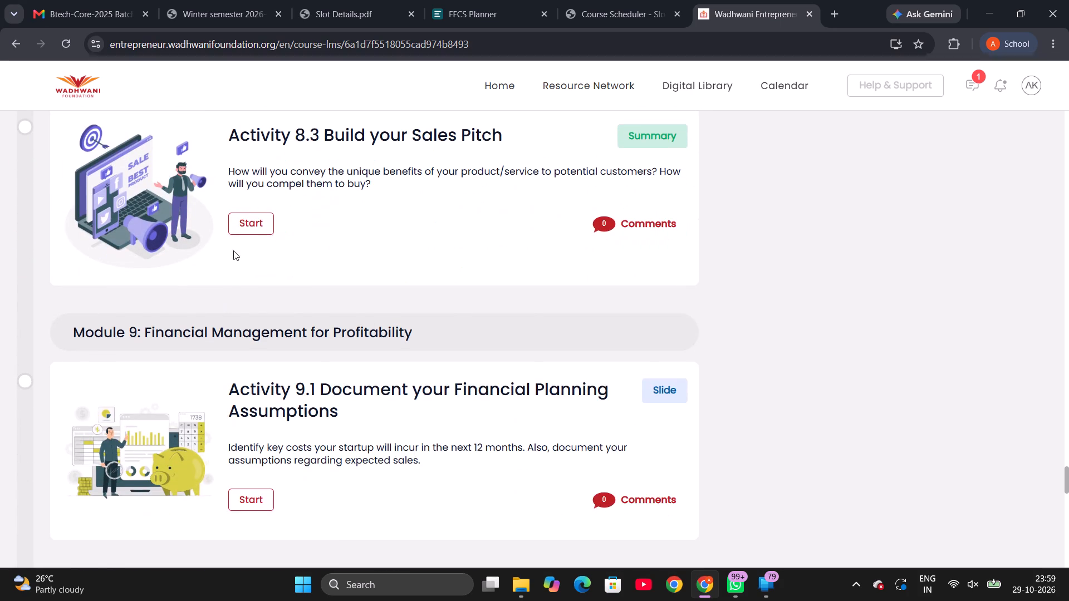
left_click(253, 230)
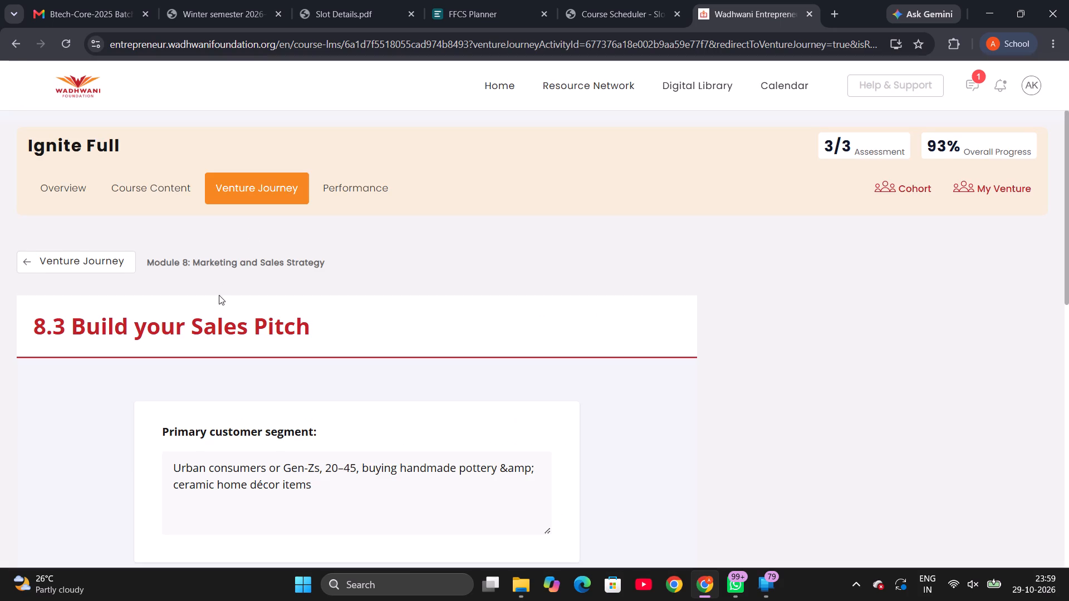
Go to question 1 of Activity 8.3 and activate the answer box for the sales pitch video script.
scroll(222, 303, "down", 11)
left_click(202, 445)
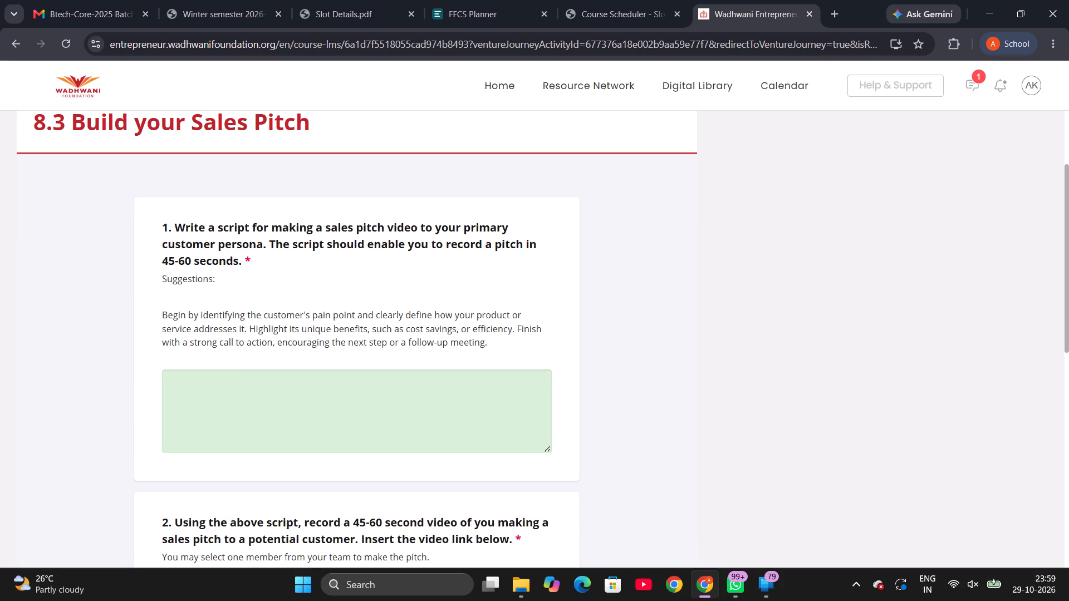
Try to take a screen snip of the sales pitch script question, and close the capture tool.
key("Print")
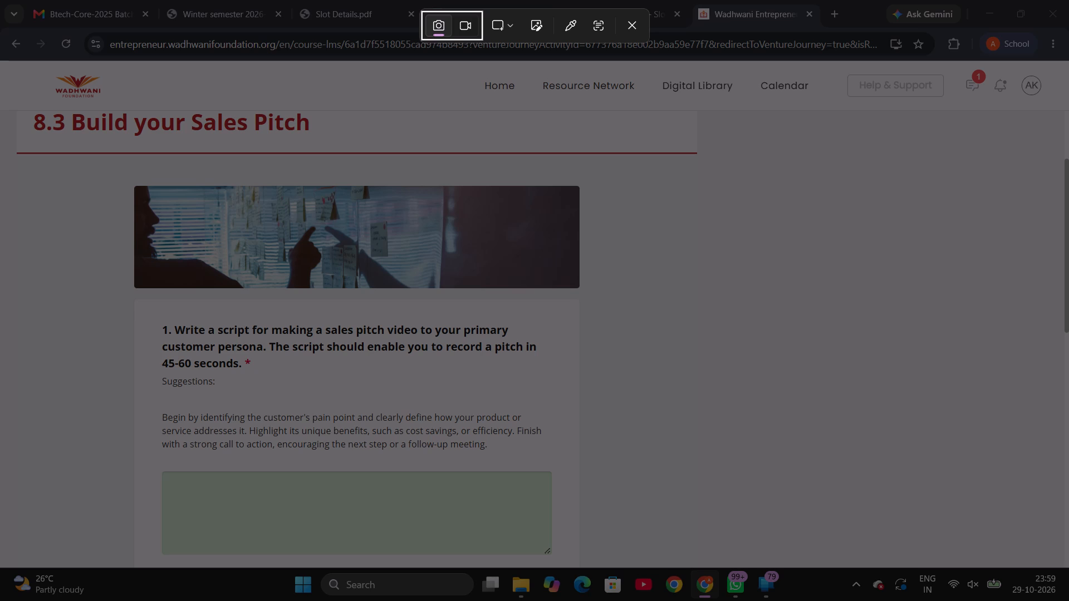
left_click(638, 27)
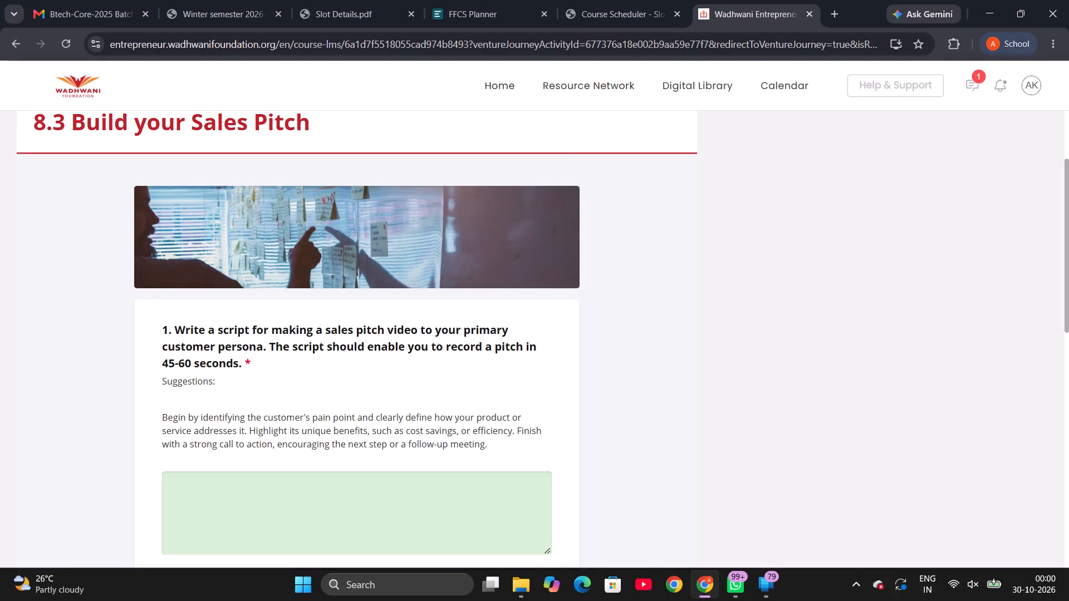
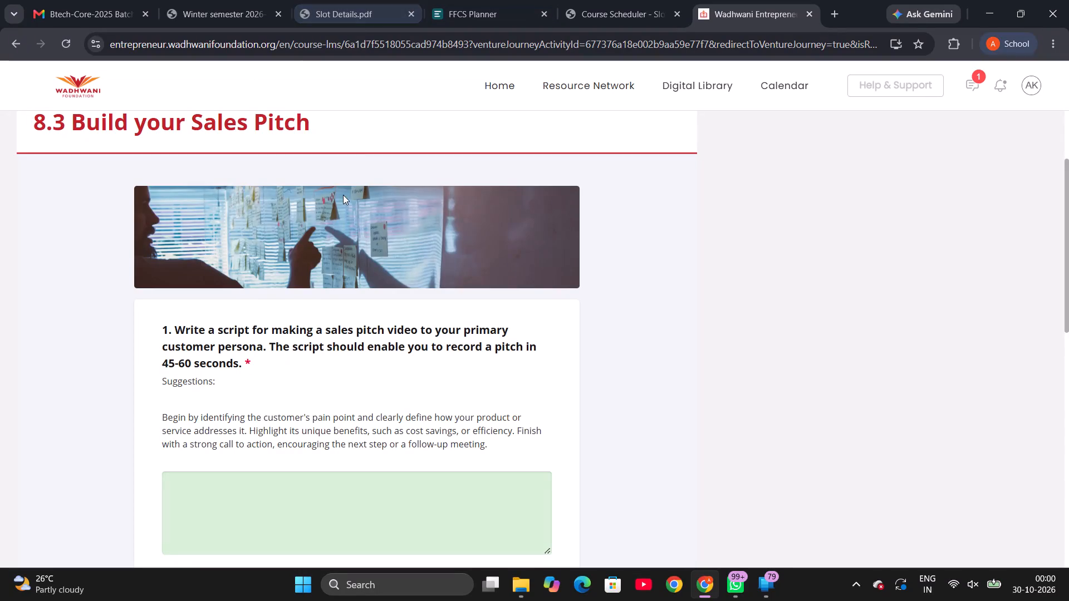
Look through the remaining questions of Activity 8.3 Build your Sales Pitch, covering the pitch video link and the promotional website link.
scroll(451, 333, "down", 10)
scroll(451, 342, "up", 2)
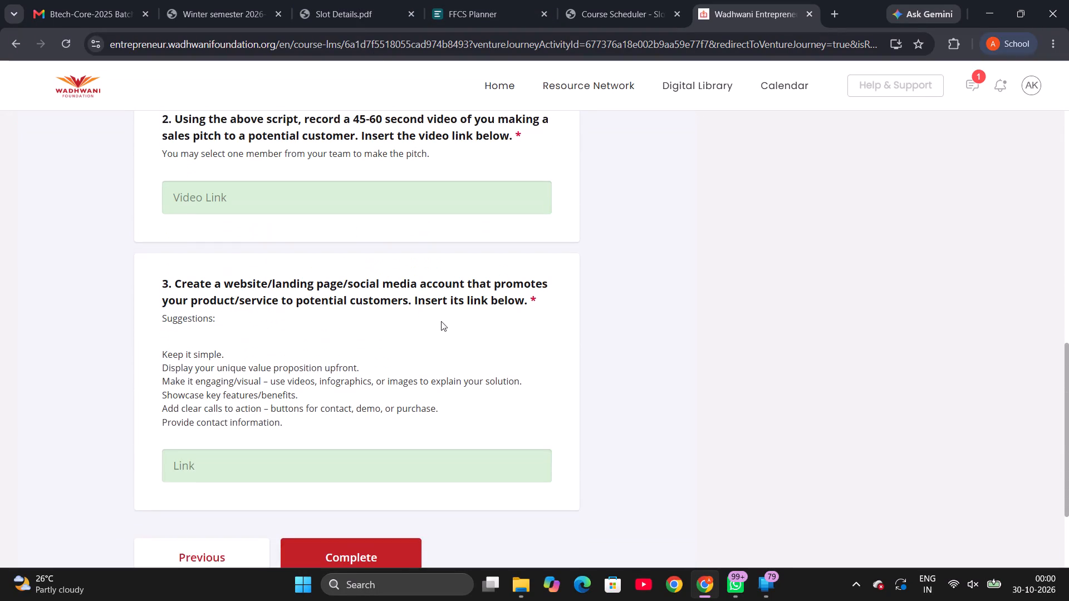
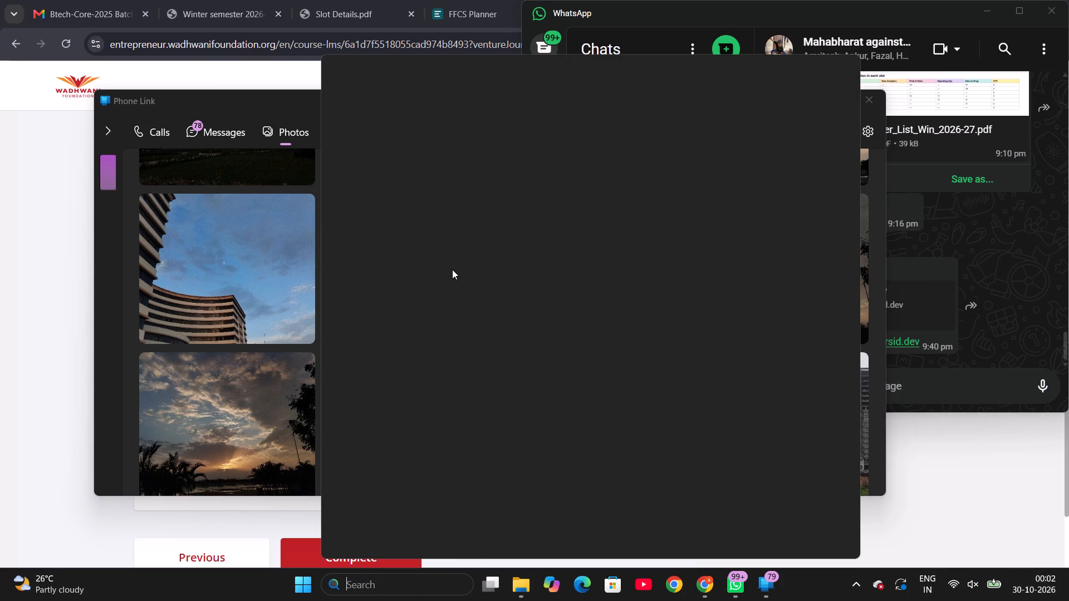
left_click(315, 585)
left_click(305, 587)
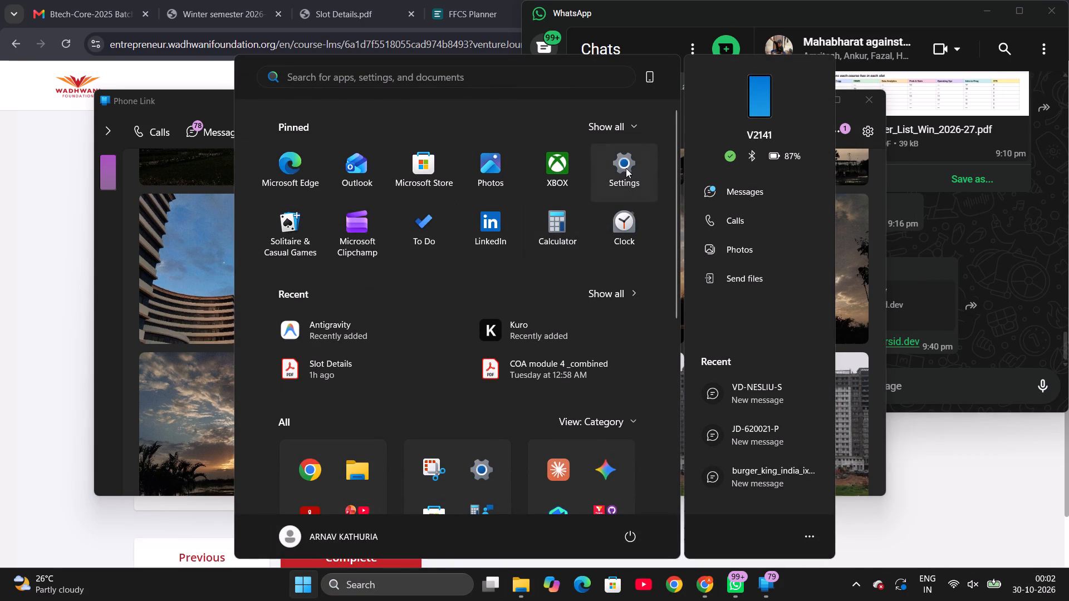
left_click(626, 168)
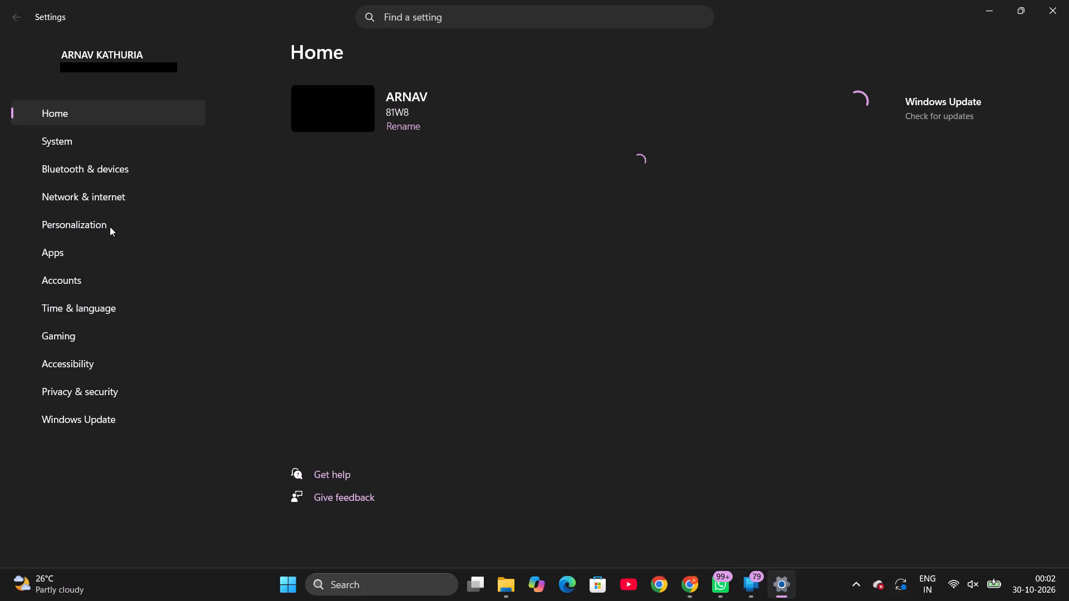
left_click(102, 175)
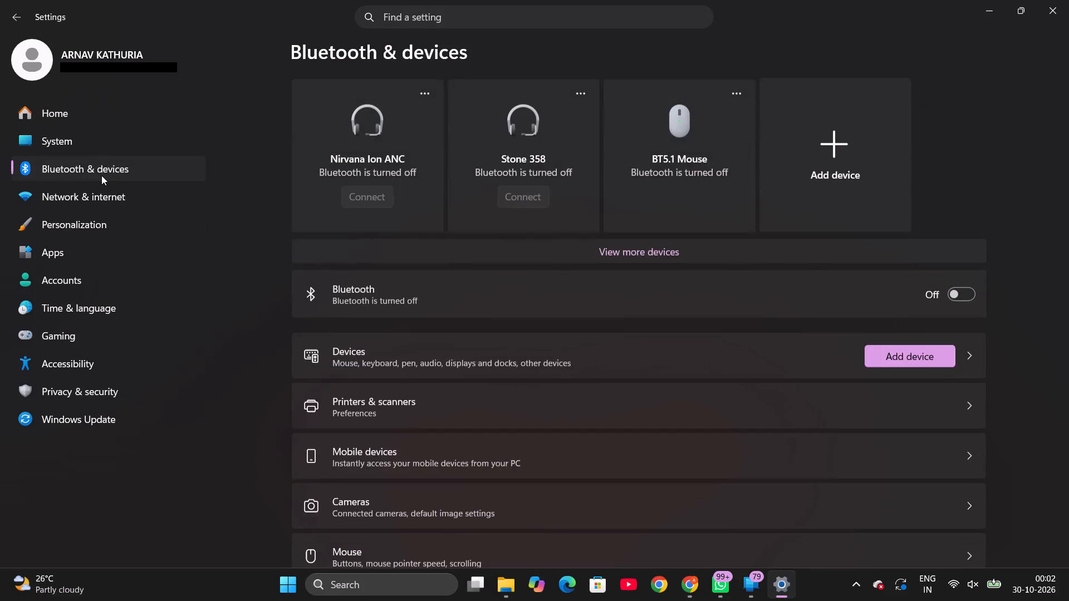
left_click(400, 450)
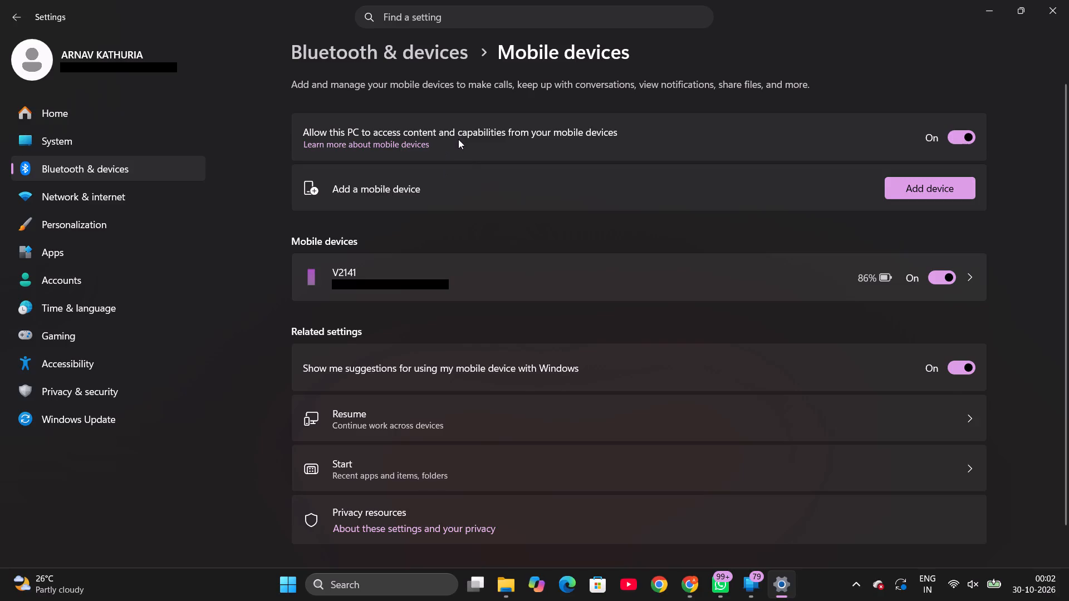
scroll(460, 405, "down", 5)
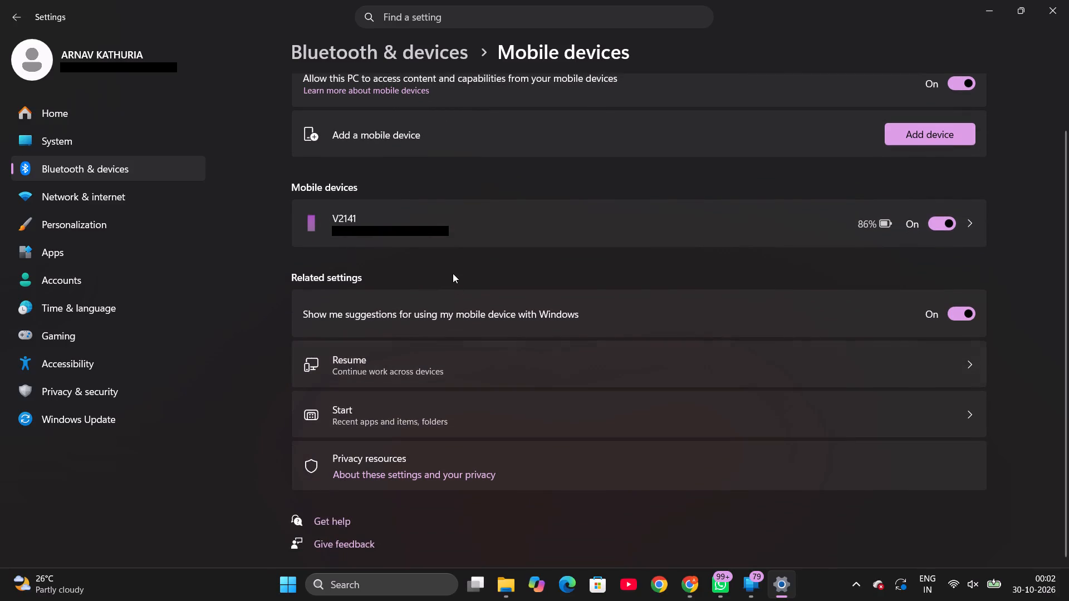
scroll(457, 244, "up", 1)
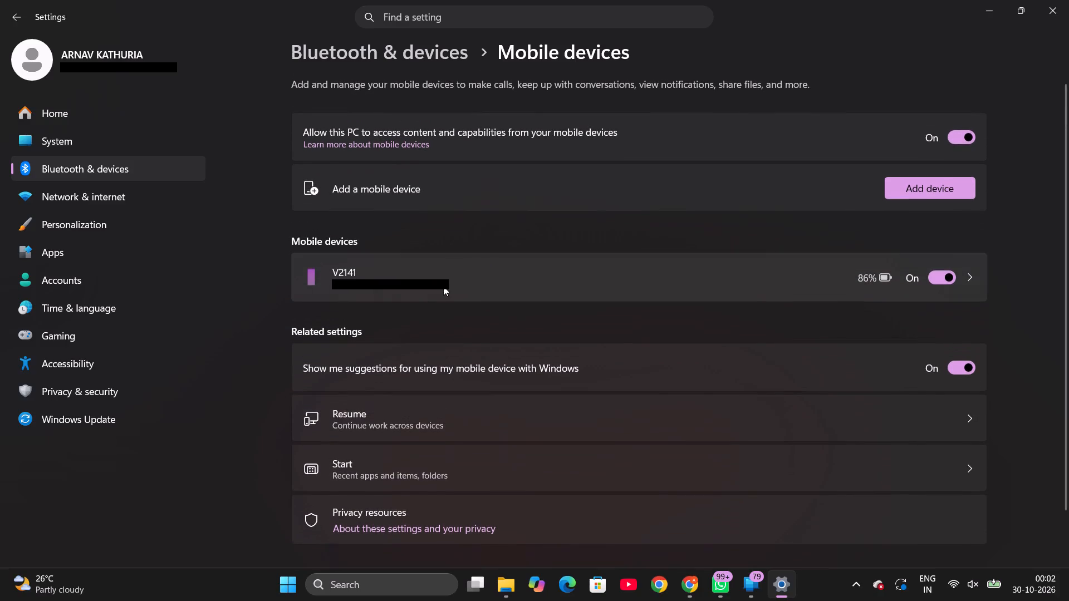
left_click(443, 286)
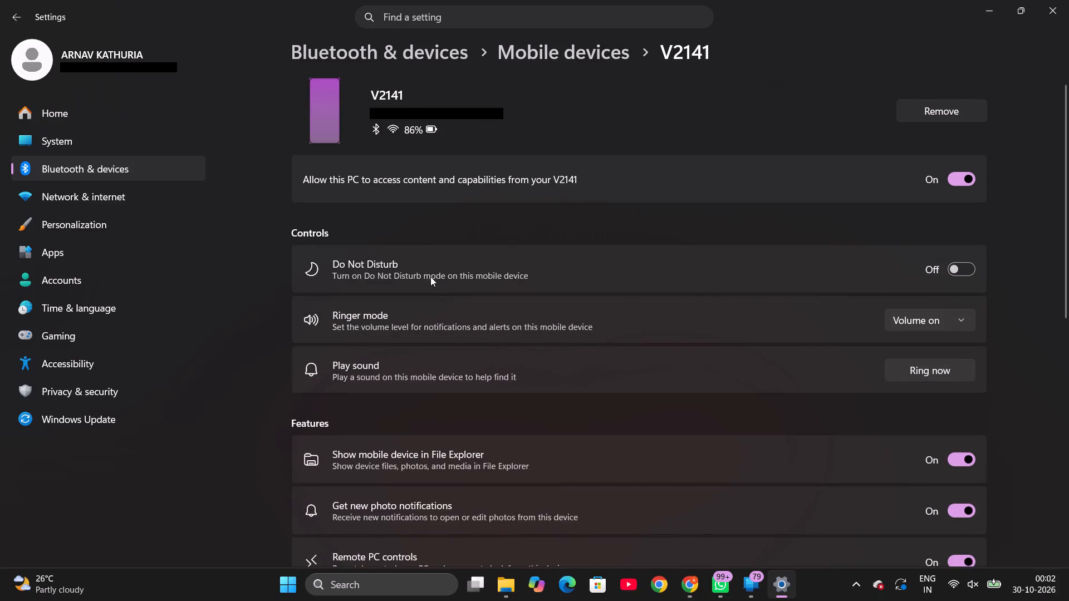
Find where files transferred from V2141 are saved and open that save location in File Explorer.
scroll(433, 327, "down", 1)
left_click(454, 386)
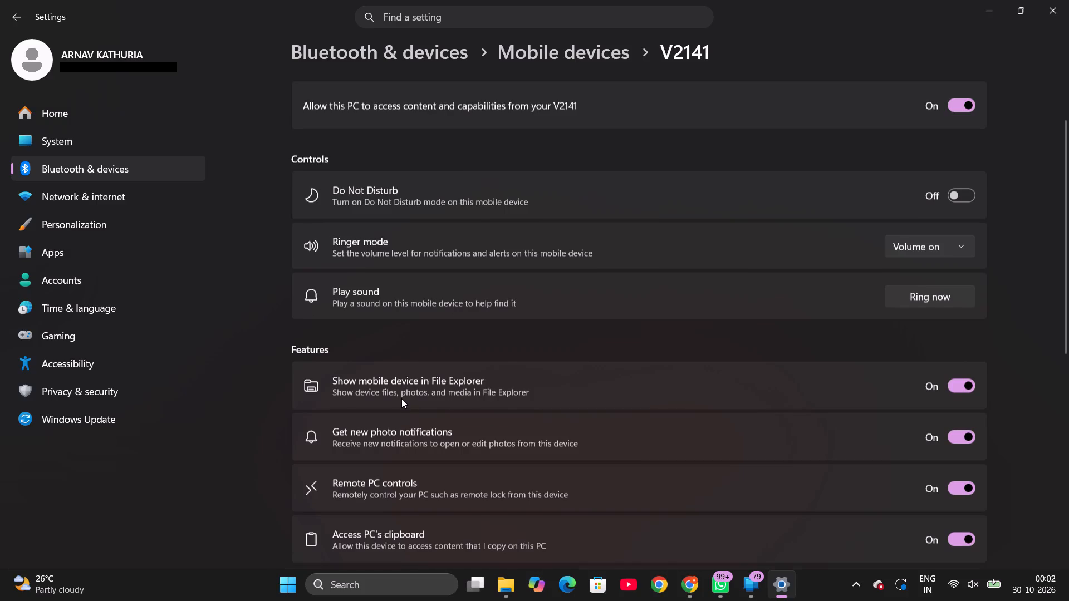
scroll(401, 398, "down", 4)
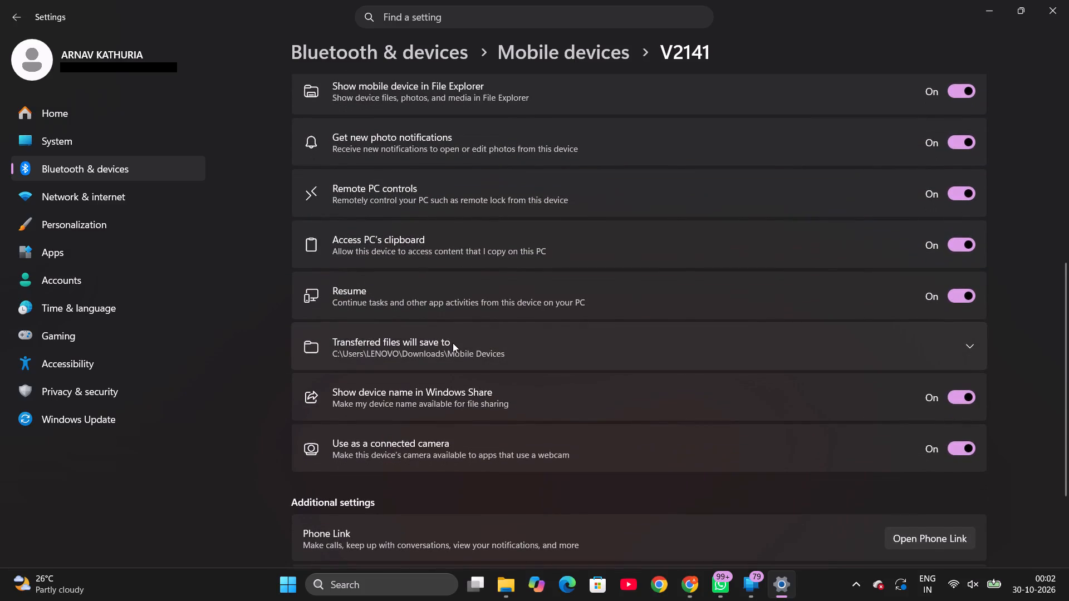
left_click(453, 343)
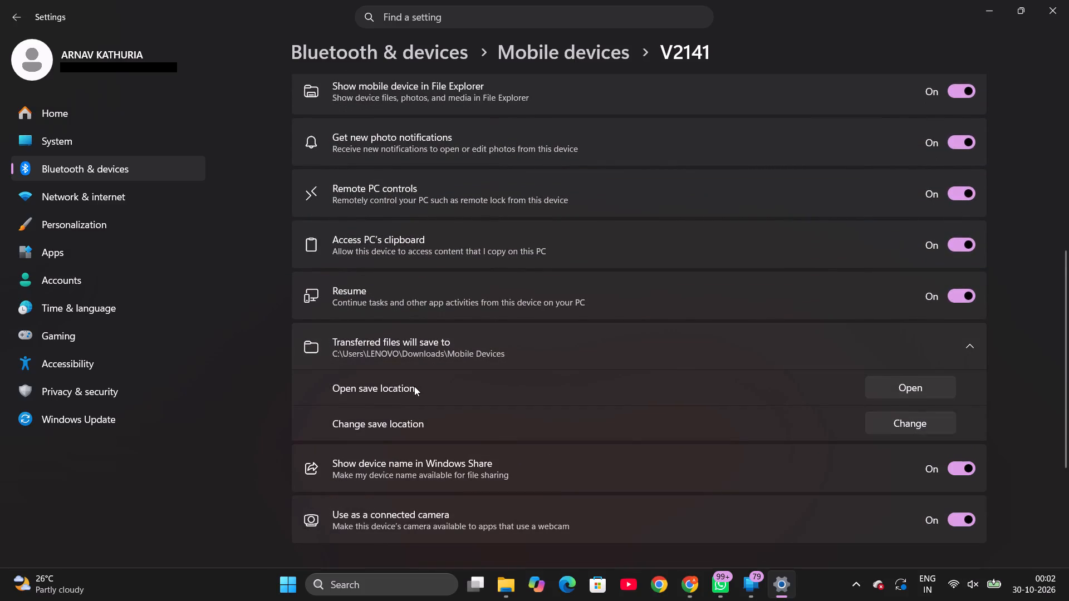
left_click(904, 380)
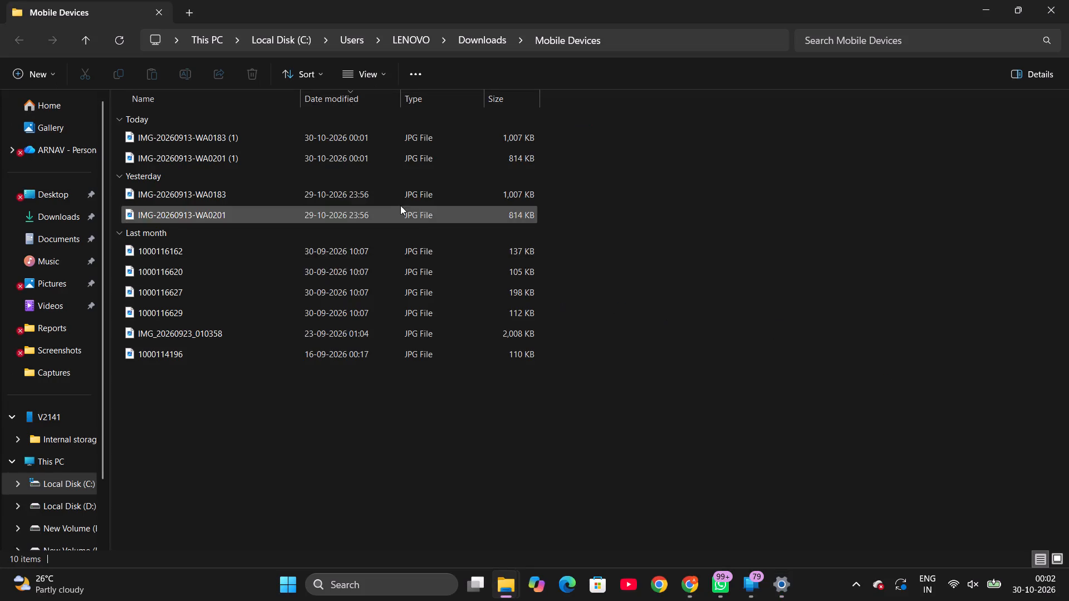
Select today's image IMG-20260913-WA0183 (1) in the Mobile Devices folder.
left_click(280, 140)
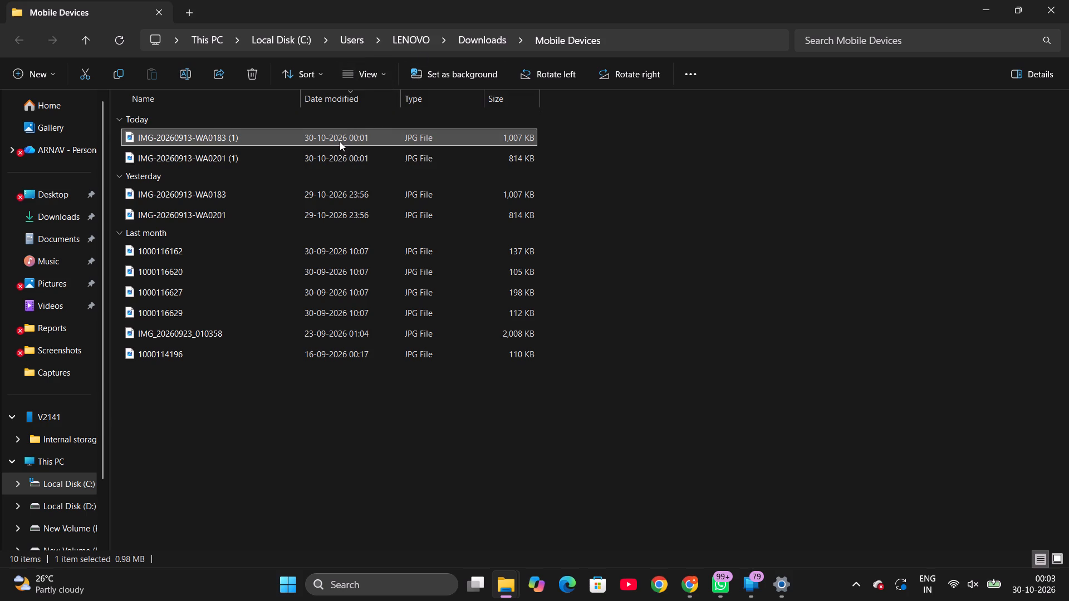
Move IMG-20260913-WA0183 (1) and IMG-20260913-WA0201 (1) from Mobile Devices to the Pictures folder, and minimize the file window.
key("shift+Down")
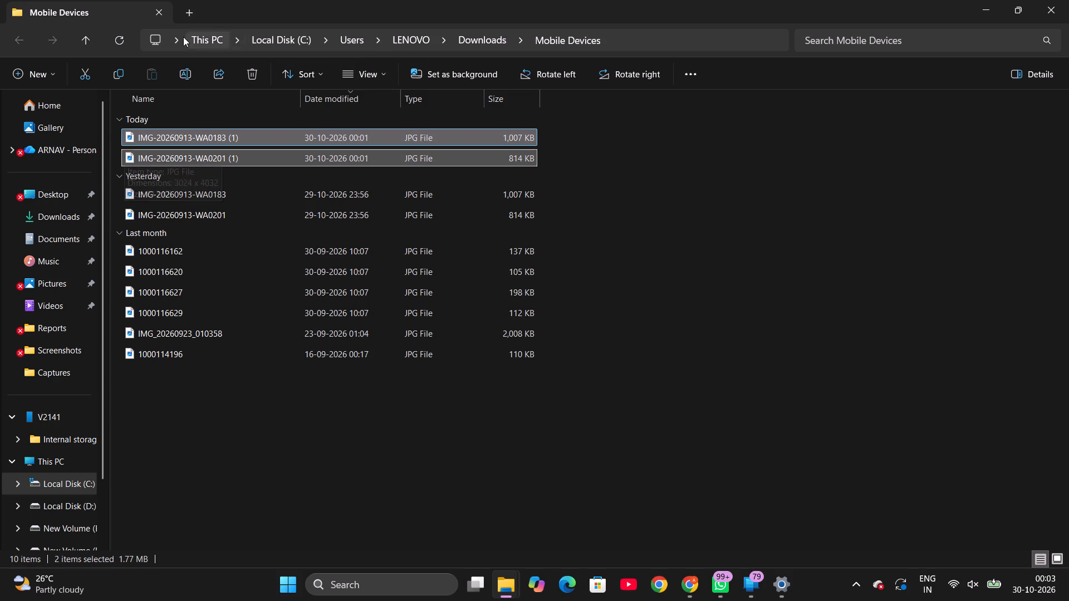
left_click(92, 72)
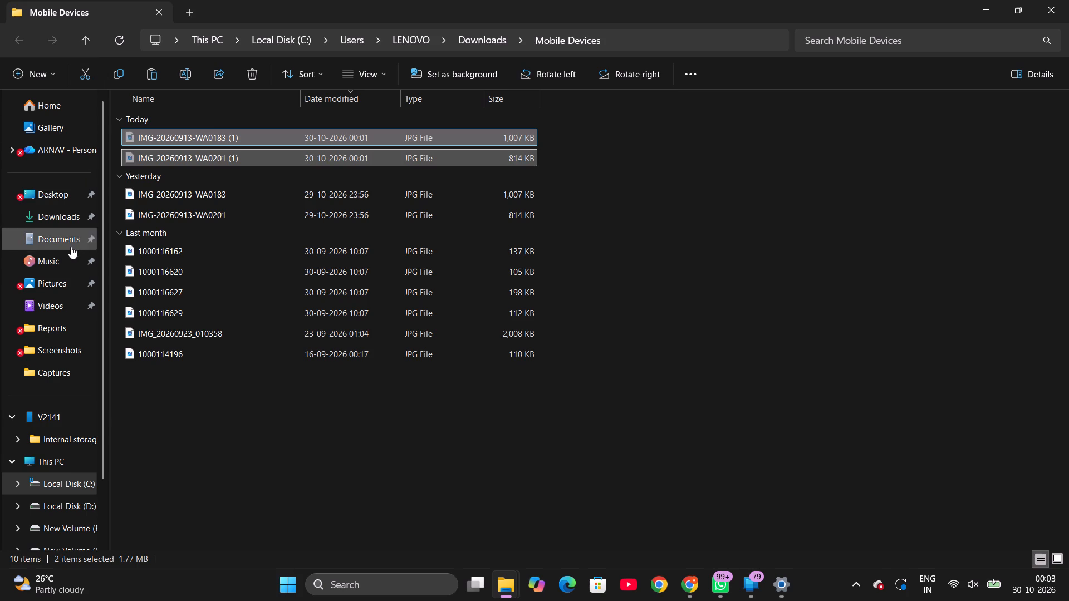
left_click(71, 277)
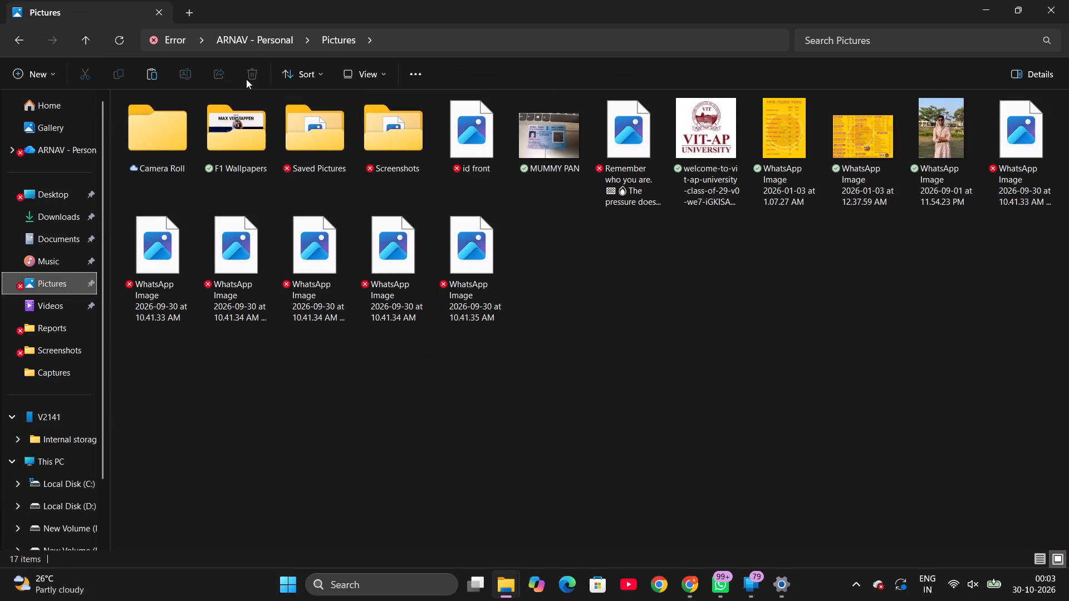
left_click(150, 70)
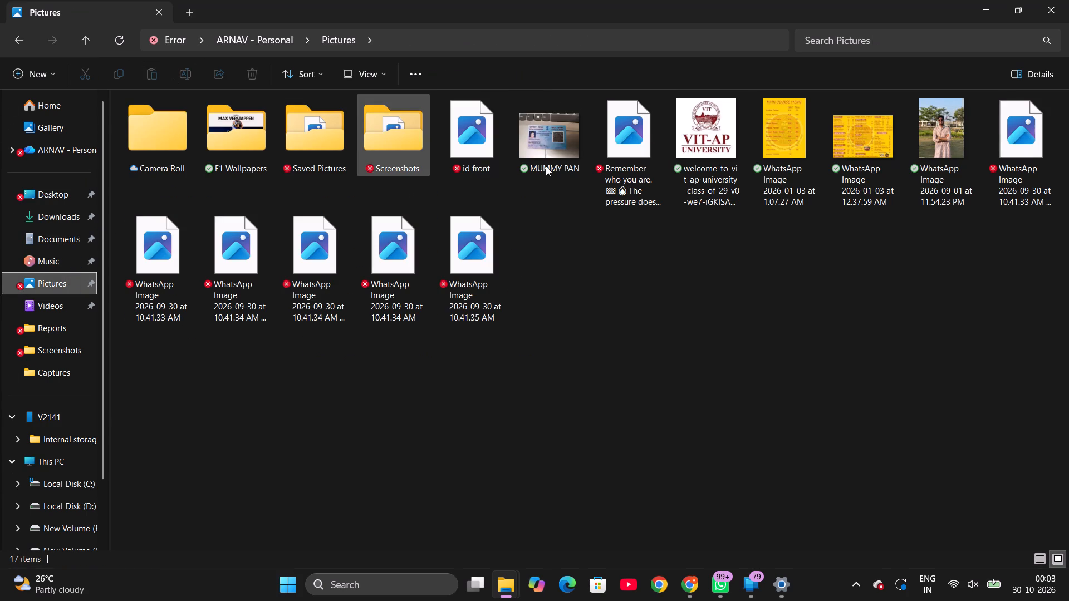
left_click(990, 3)
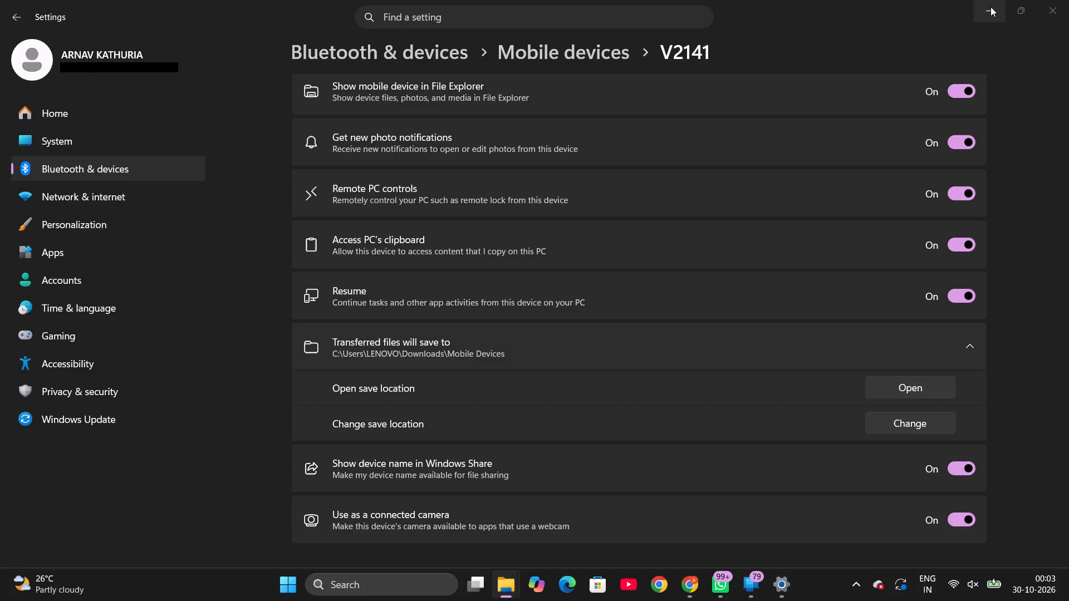
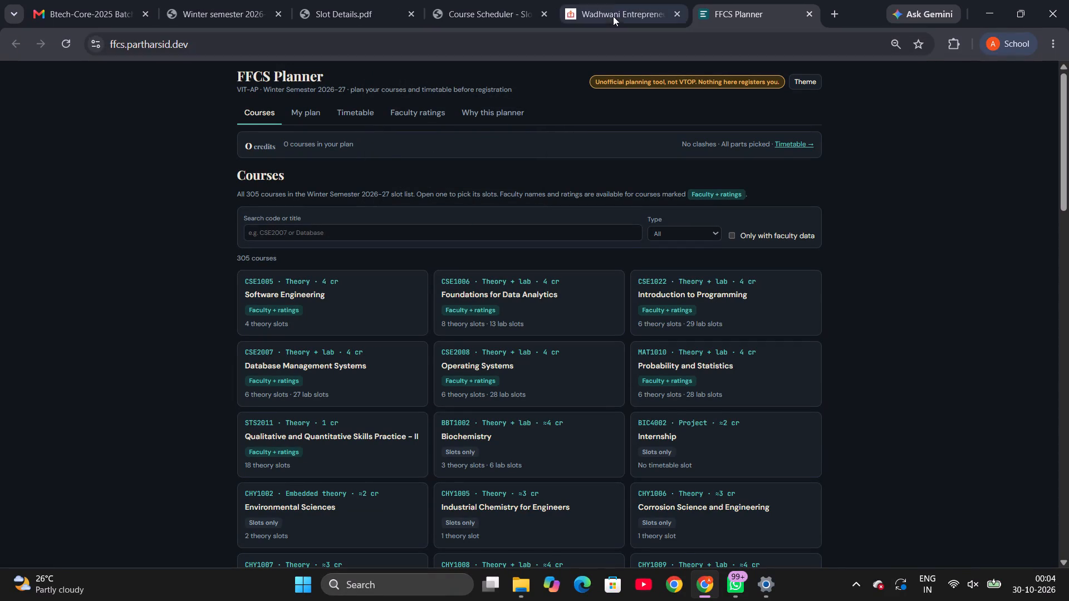
Open the Course Scheduler page in split view beside the FFCS Planner and bring up its Selected Courses list.
right_click(475, 3)
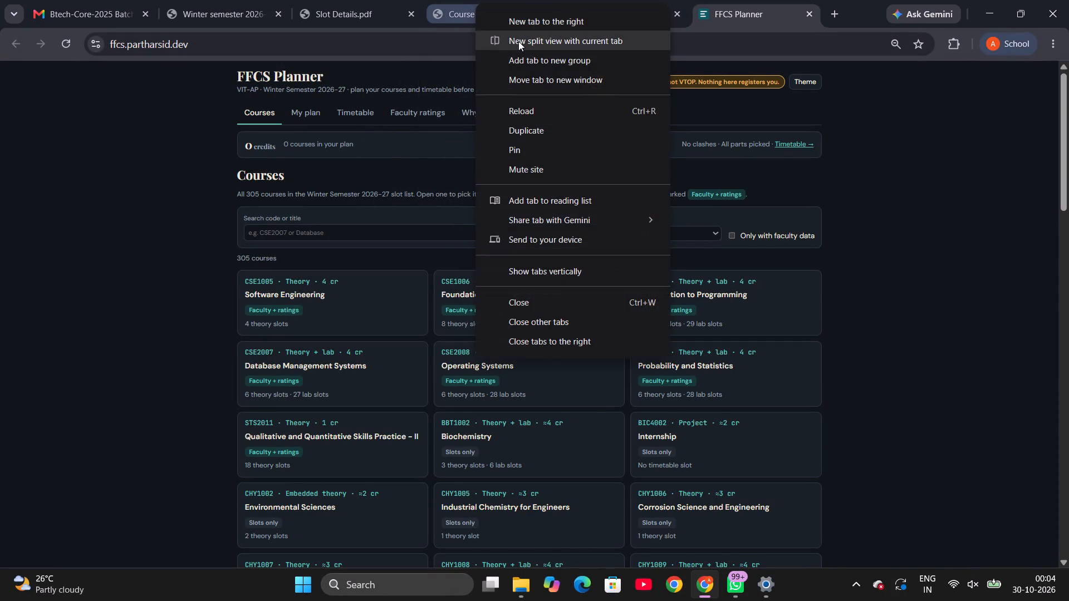
left_click(518, 41)
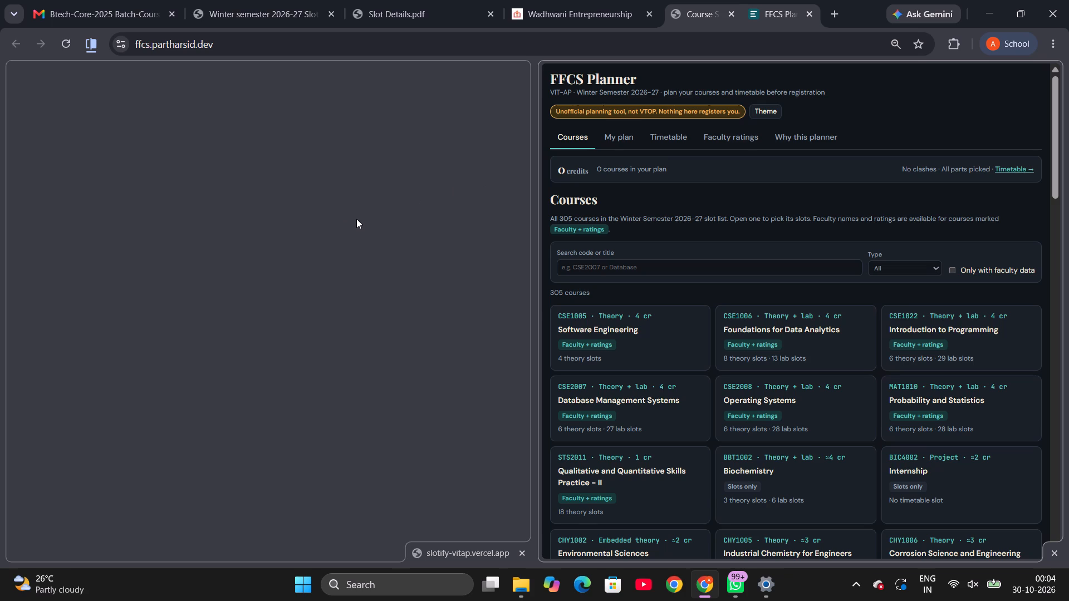
left_click(356, 219)
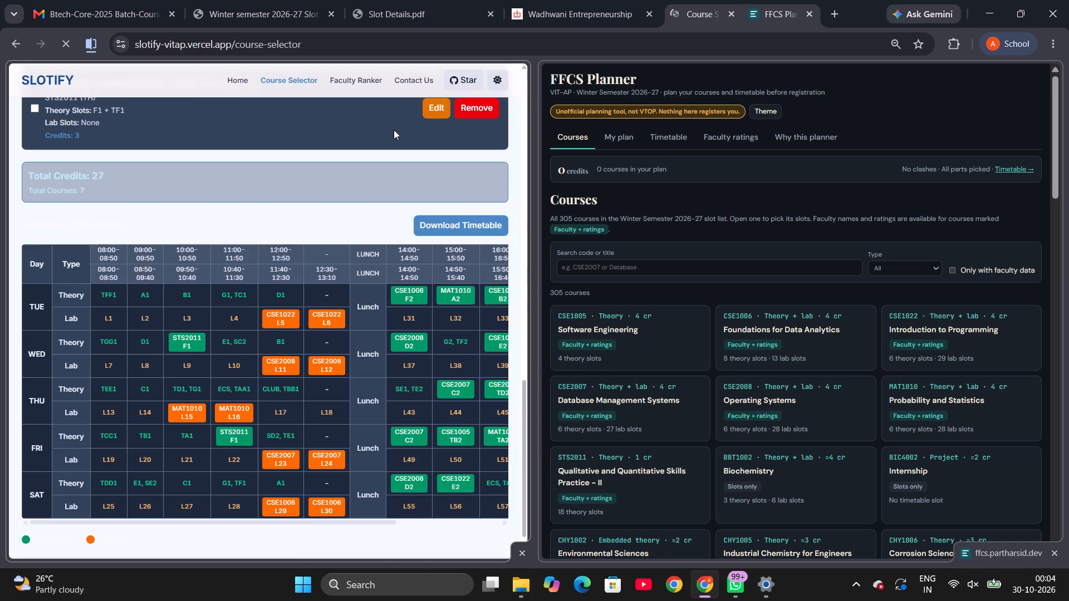
scroll(346, 397, "up", 12)
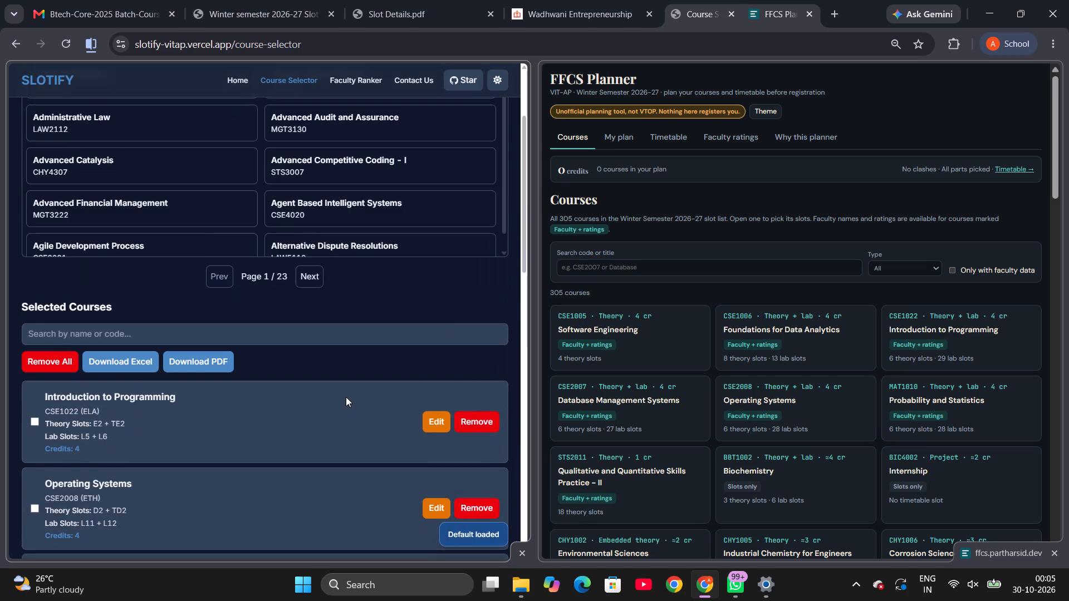
scroll(346, 397, "down", 2)
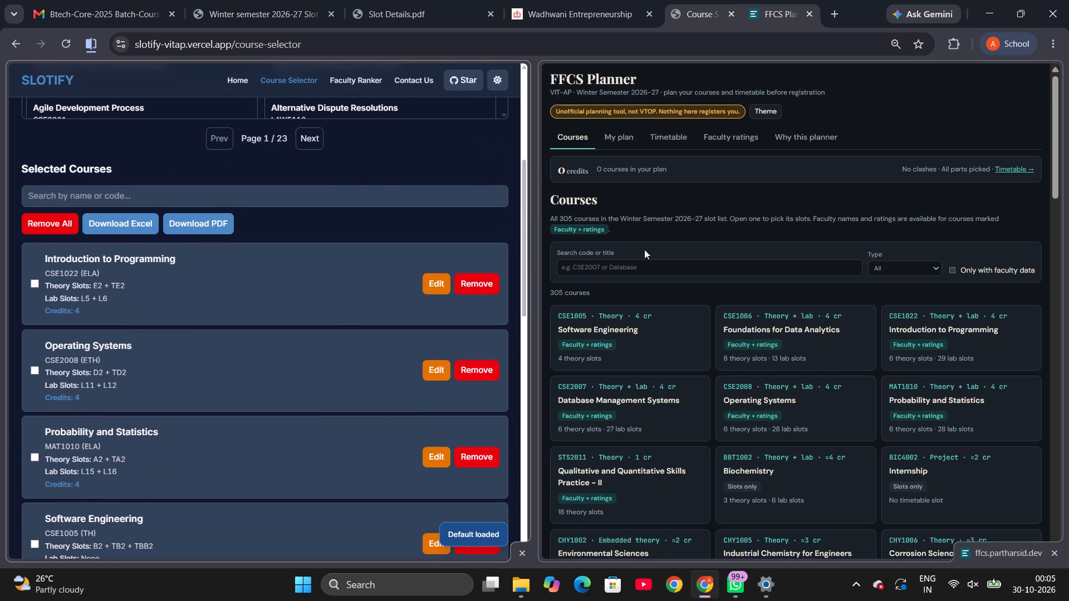
Find Introduction to Programming (CSE1022) in the FFCS Planner, filter its theory sections by e2, and pick the E2+TE2 section in CB-114.
left_click(643, 270)
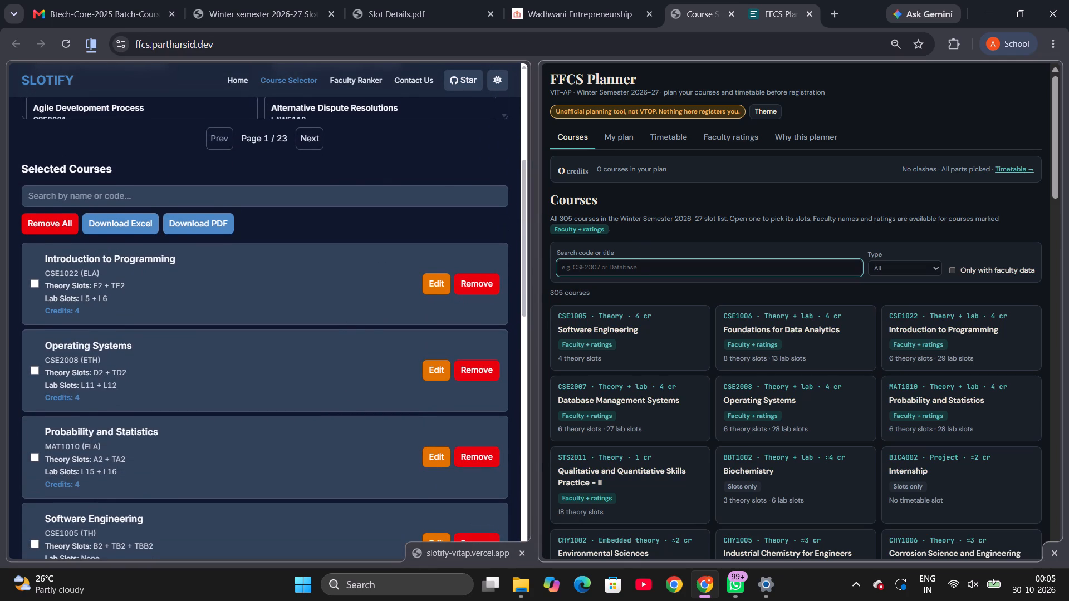
key("i")
type("ntroduction to programming")
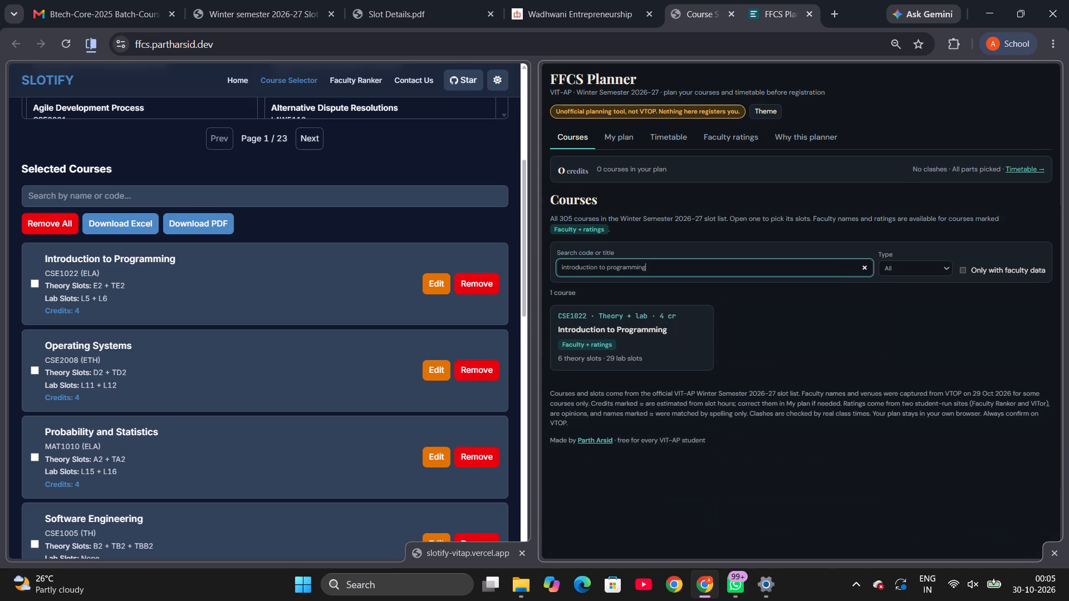
left_click(656, 338)
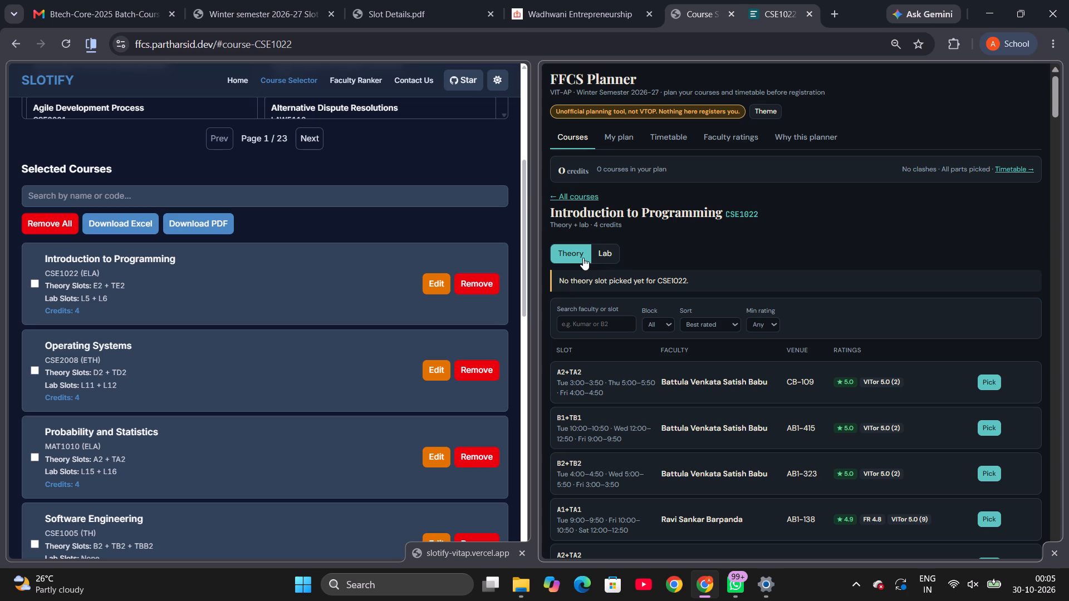
left_click(622, 325)
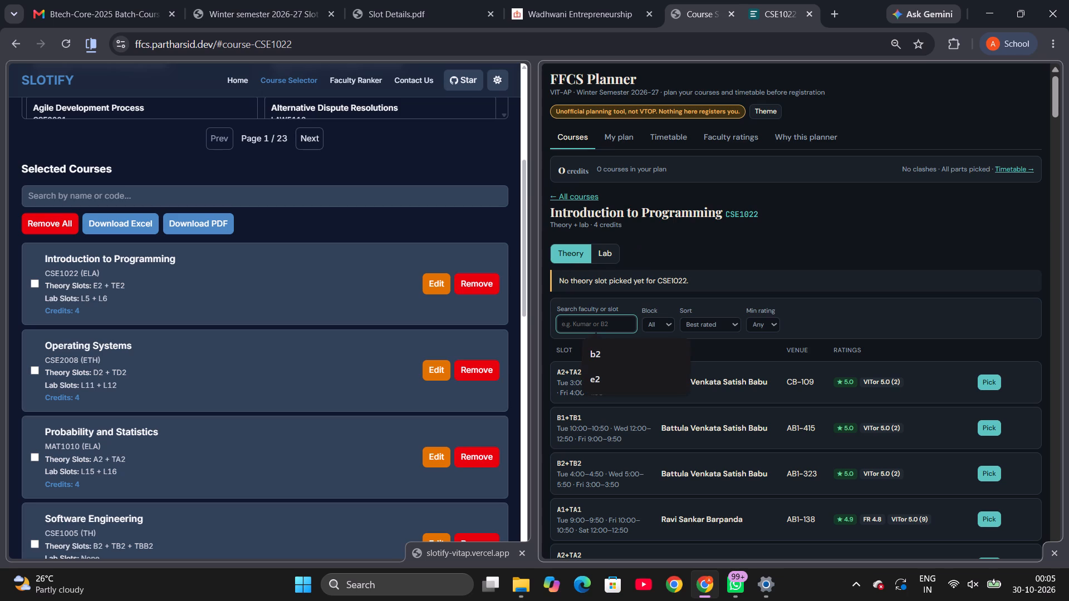
type("e2")
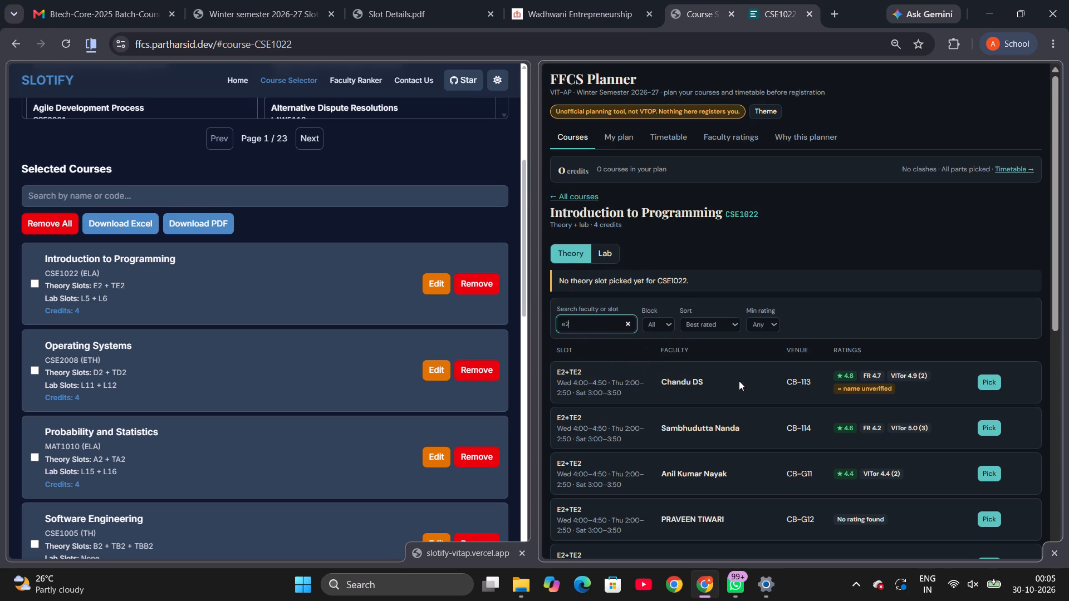
left_click(987, 424)
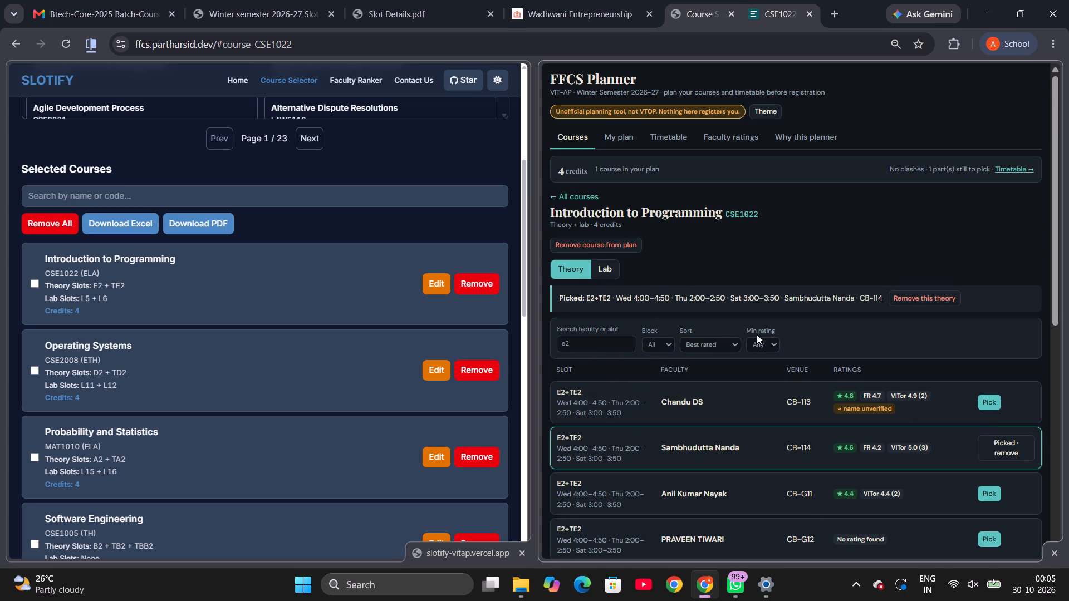
left_click(605, 266)
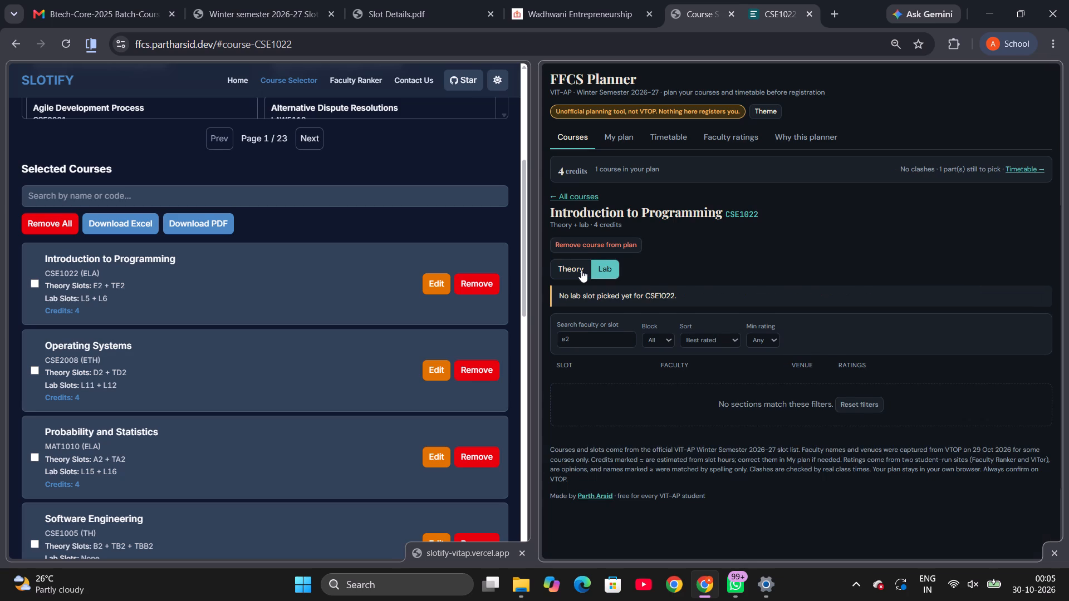
left_click(581, 270)
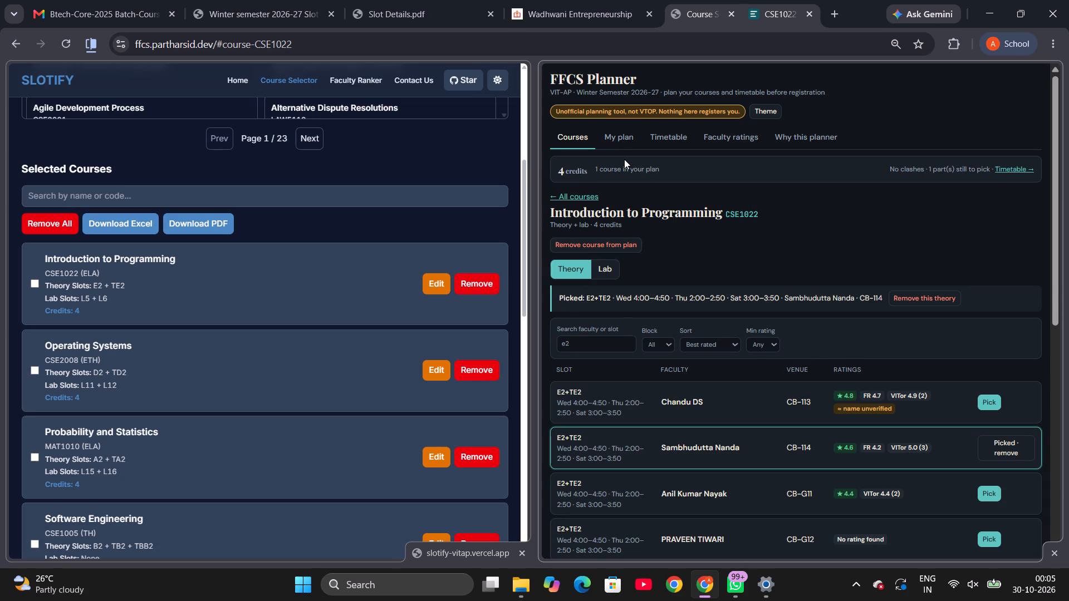
Search the planner's courses for operating, open Operating Systems CSE2008, and filter its theory sections by slot d2.
left_click(582, 194)
left_click(621, 264)
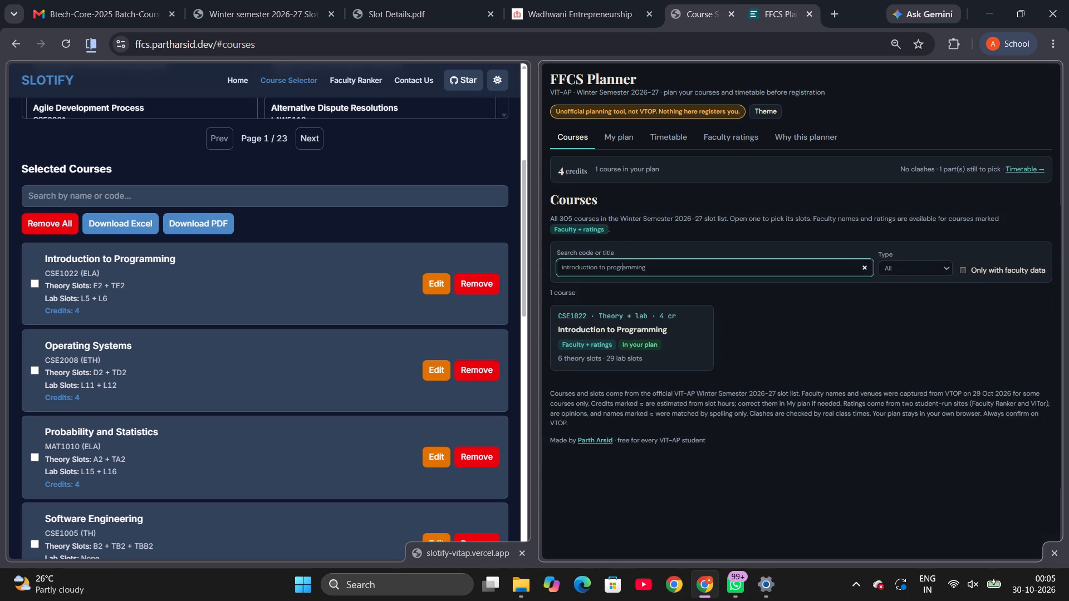
key("ctrl+a")
key("BackSpace")
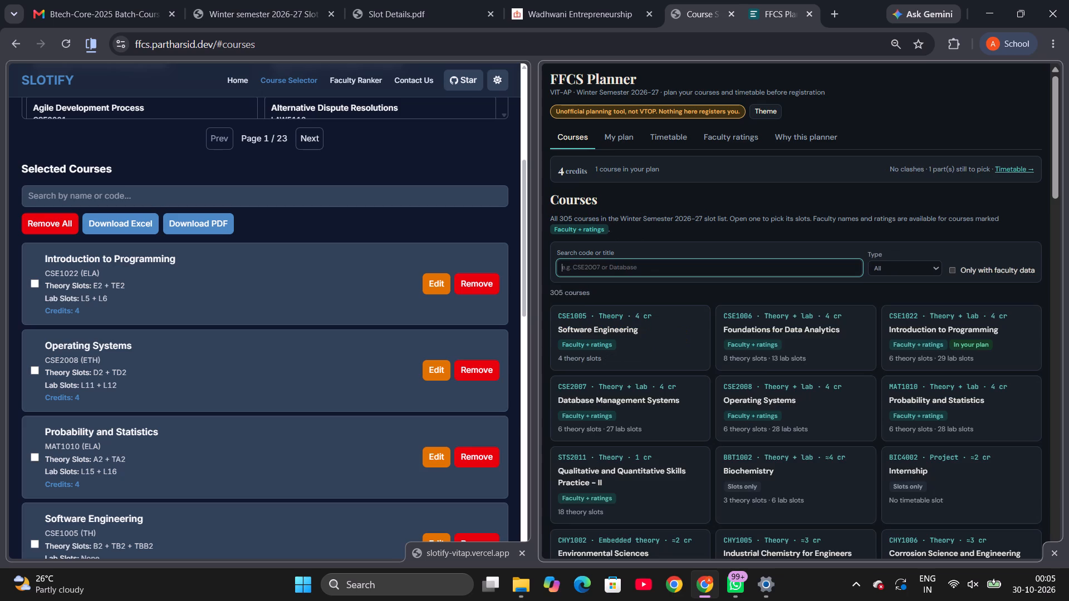
type("operating")
key("space")
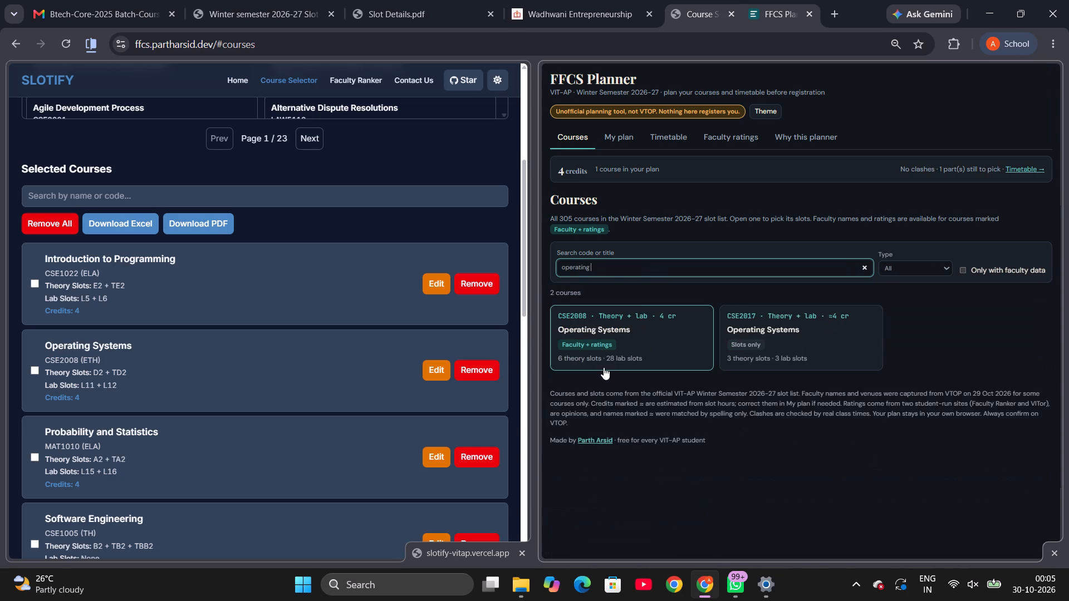
left_click(611, 353)
left_click(623, 322)
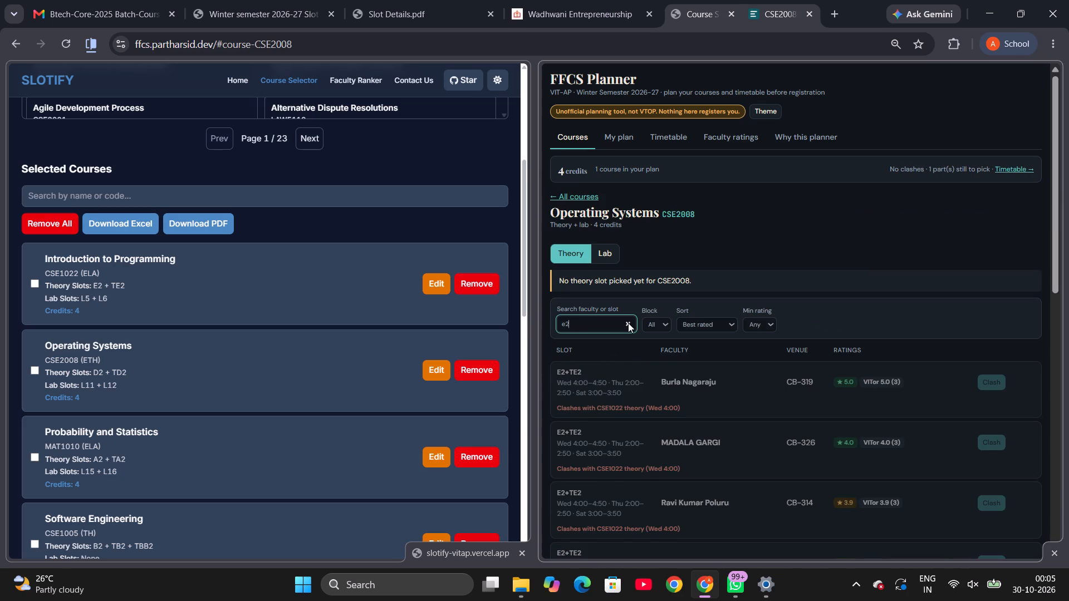
left_click(628, 323)
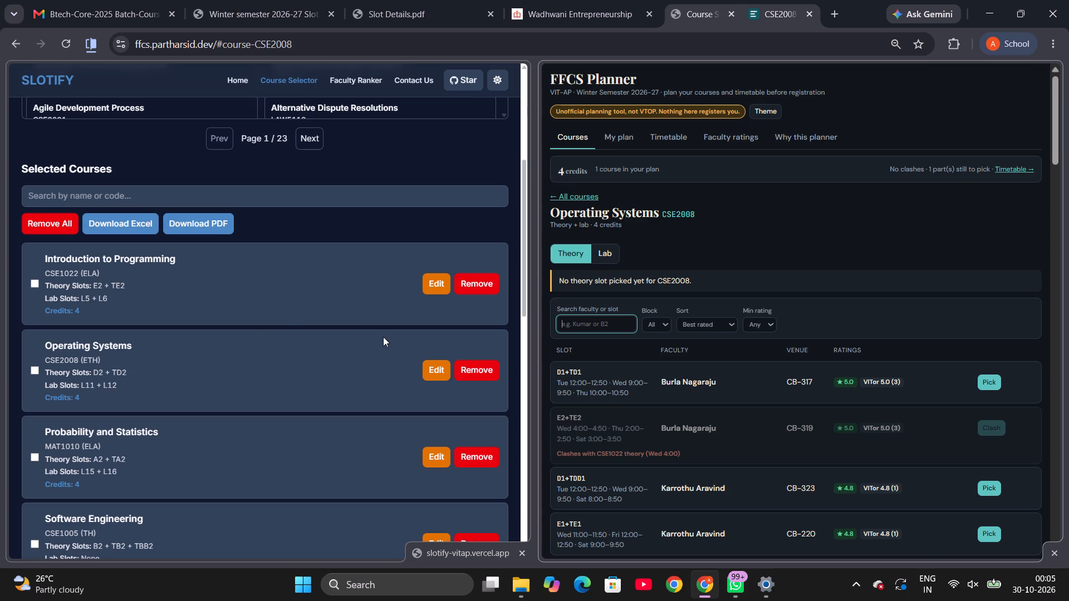
type("d1")
key("BackSpace")
key("2")
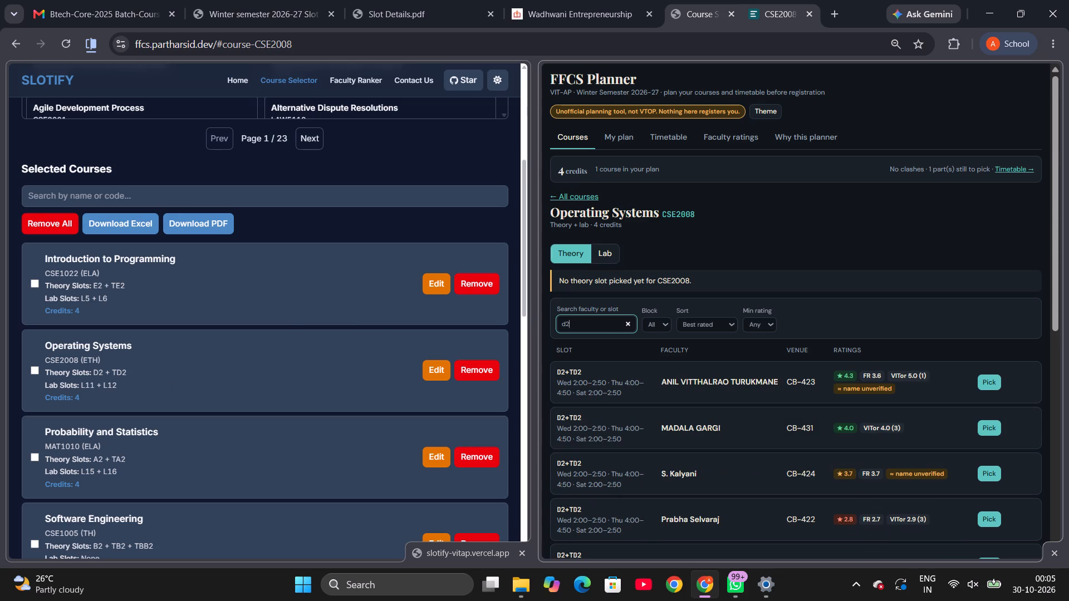
Compare the filtered Operating Systems theory sections and pick the D2+TD2 section in CB-423.
scroll(699, 439, "down", 1)
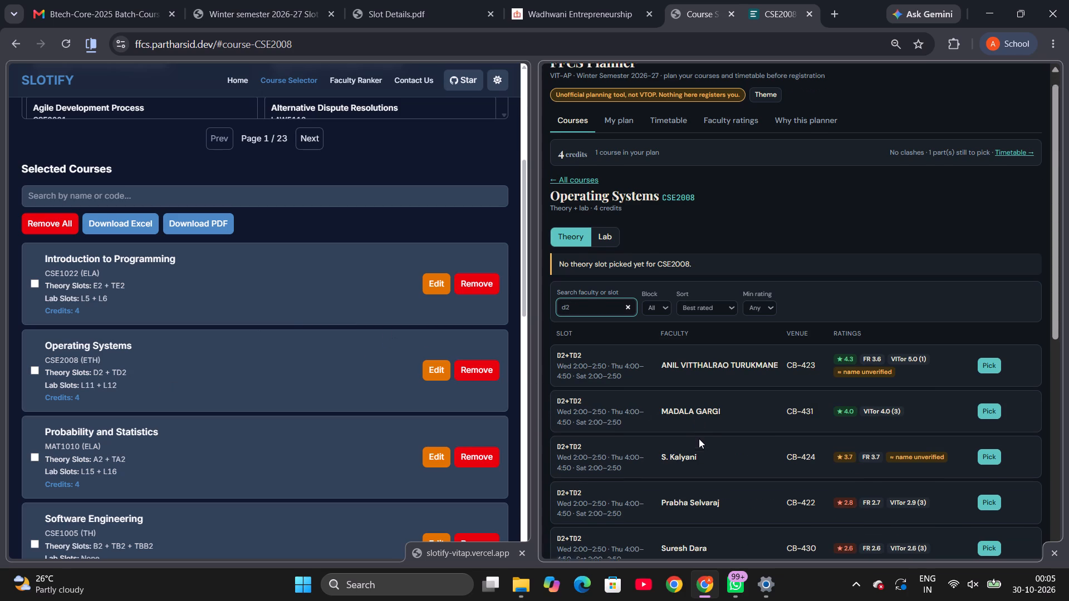
scroll(699, 439, "down", 2)
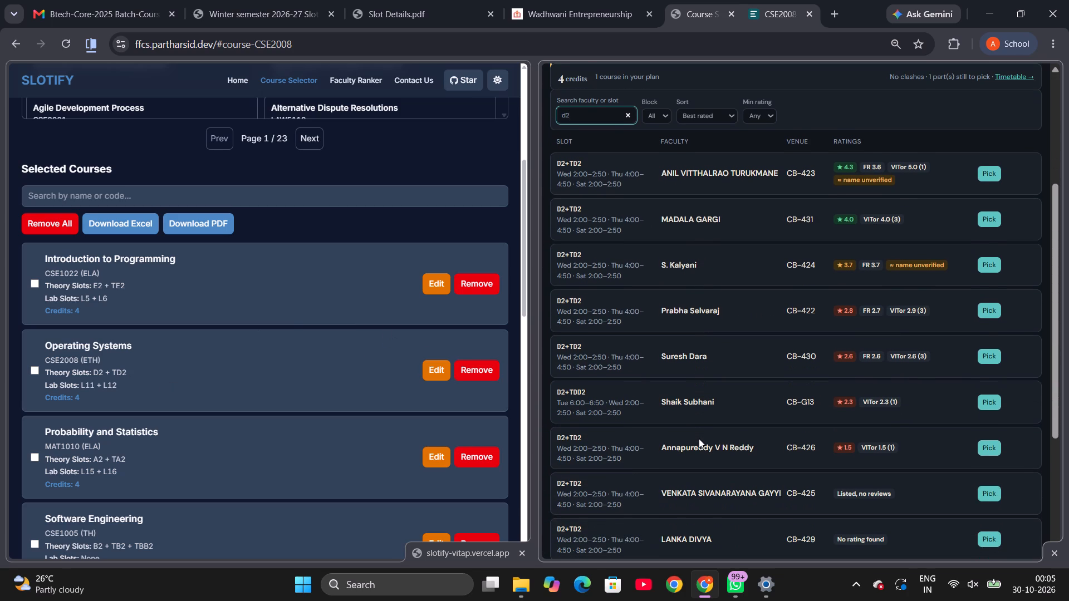
scroll(699, 439, "down", 3)
scroll(739, 442, "up", 3)
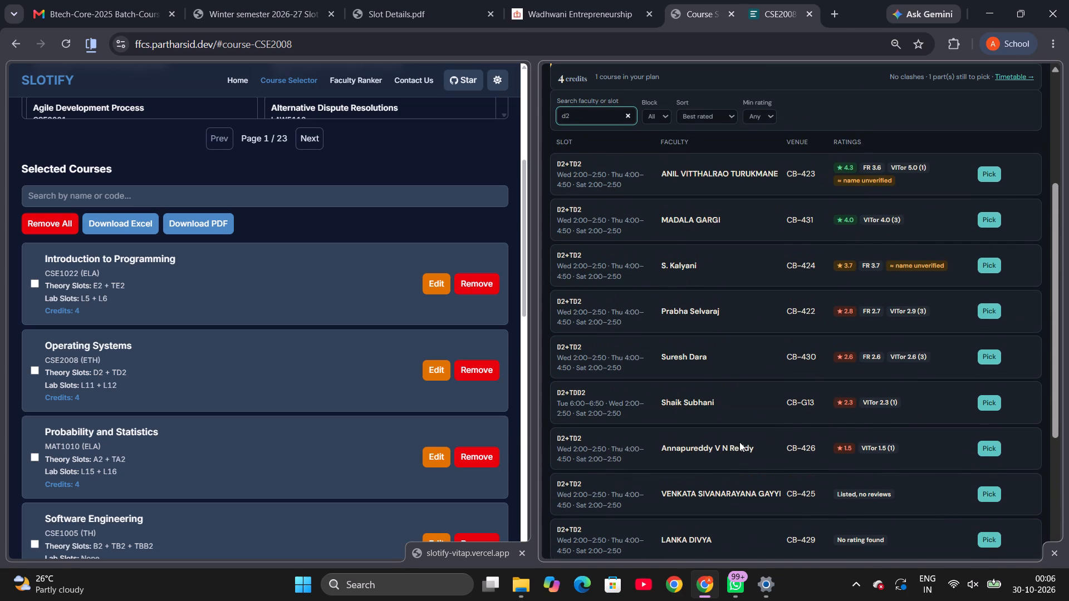
scroll(739, 442, "down", 2)
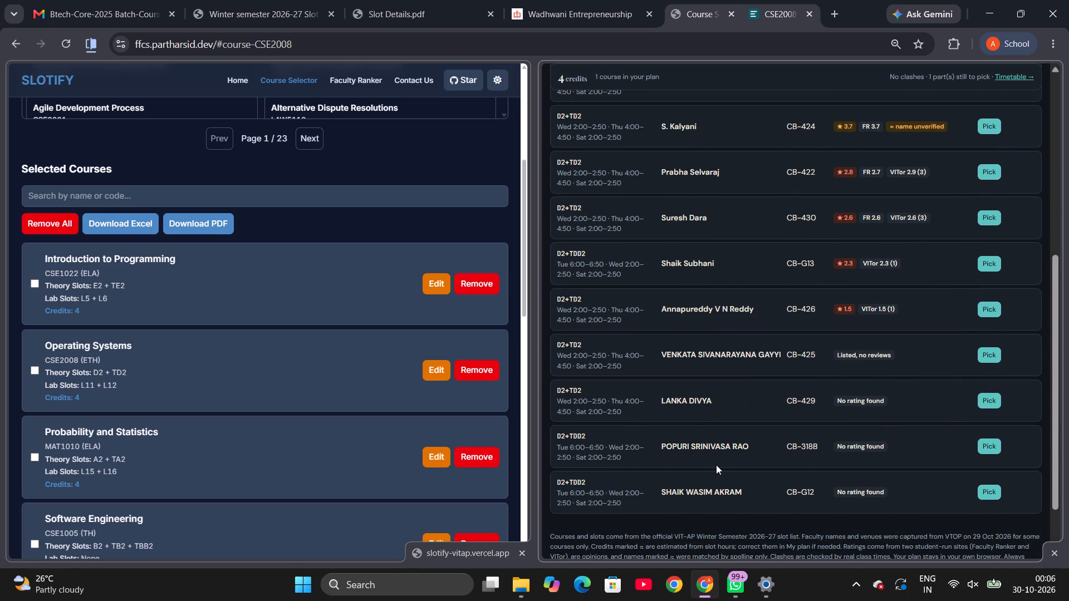
scroll(717, 462, "up", 3)
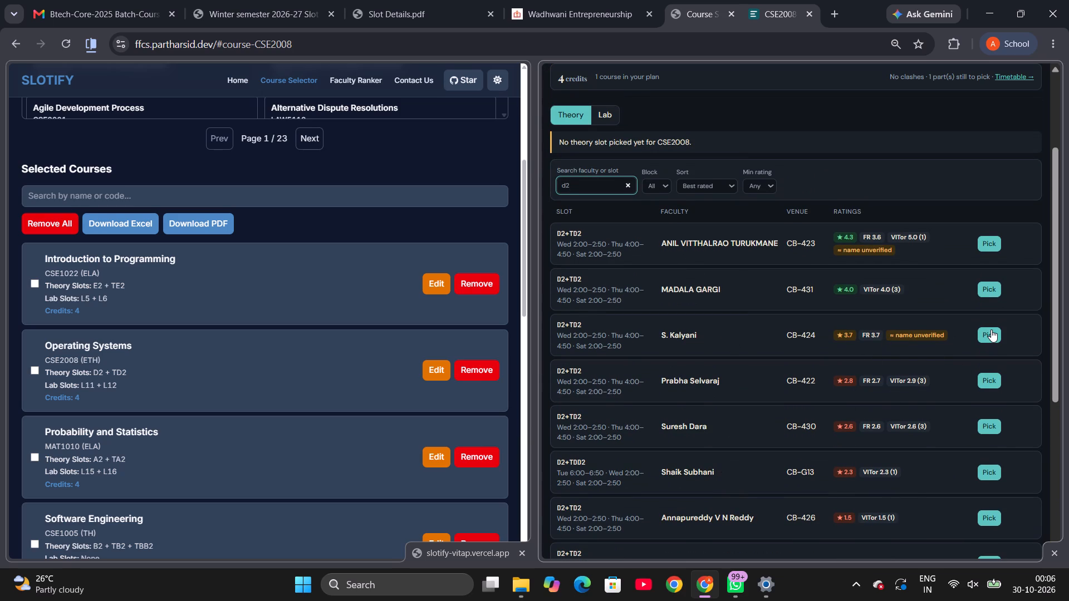
left_click(991, 242)
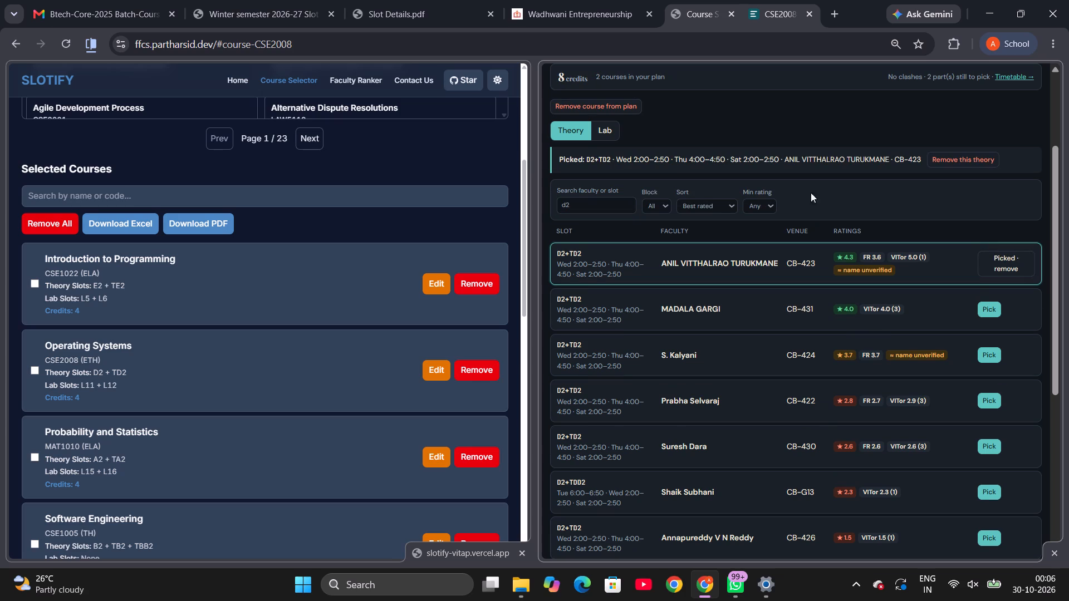
Review the picked courses in the planner's timetable and in My plan.
scroll(631, 139, "up", 3)
left_click(666, 137)
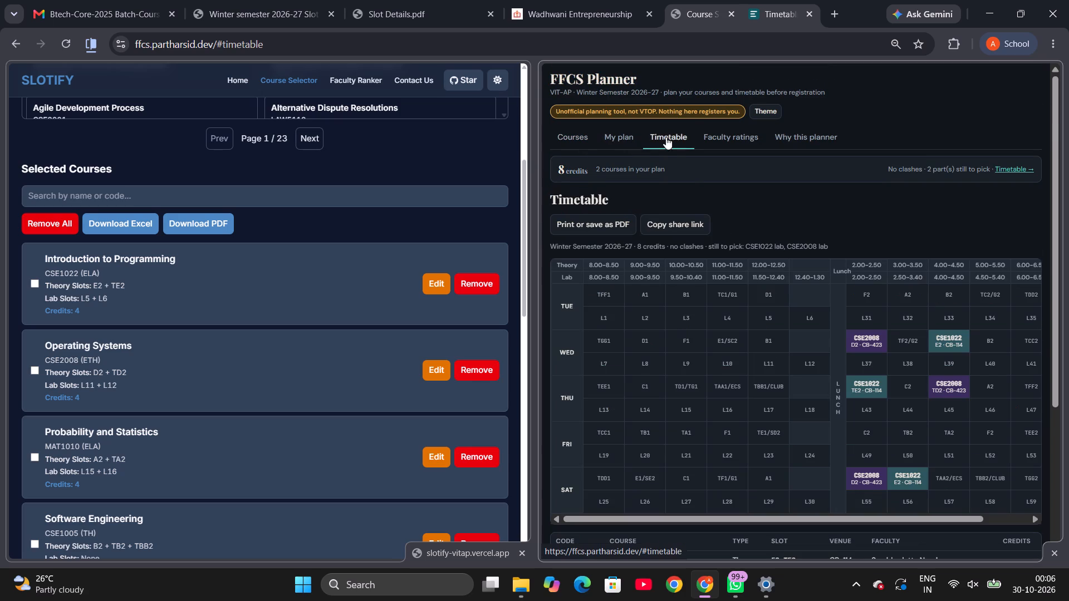
left_click(579, 131)
left_click(621, 139)
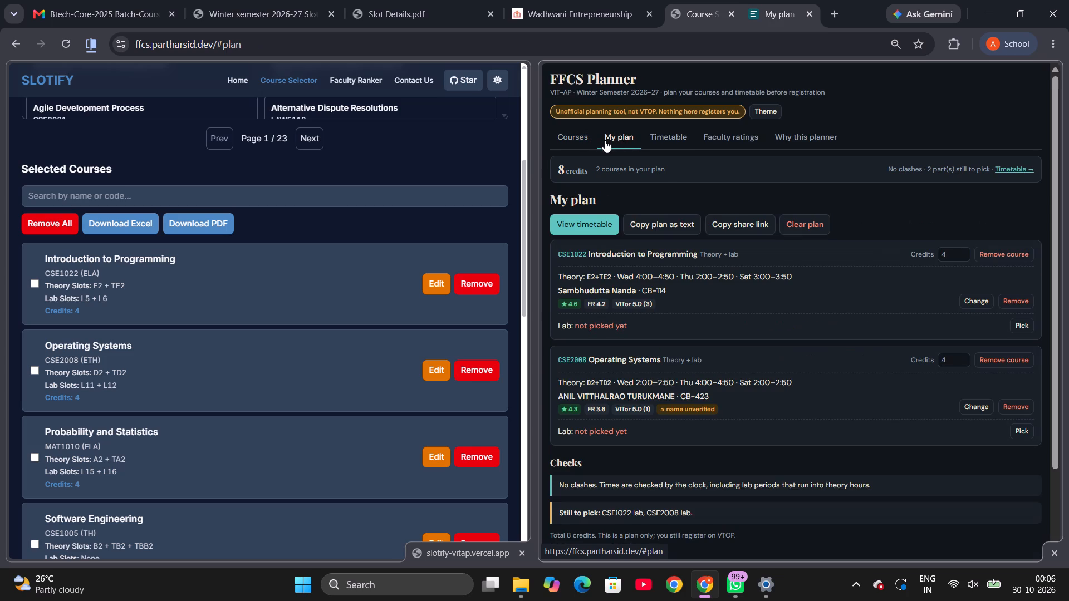
Replace the course search with probability and open Probability and Statistics (MAT1010).
left_click(581, 139)
left_click(862, 267)
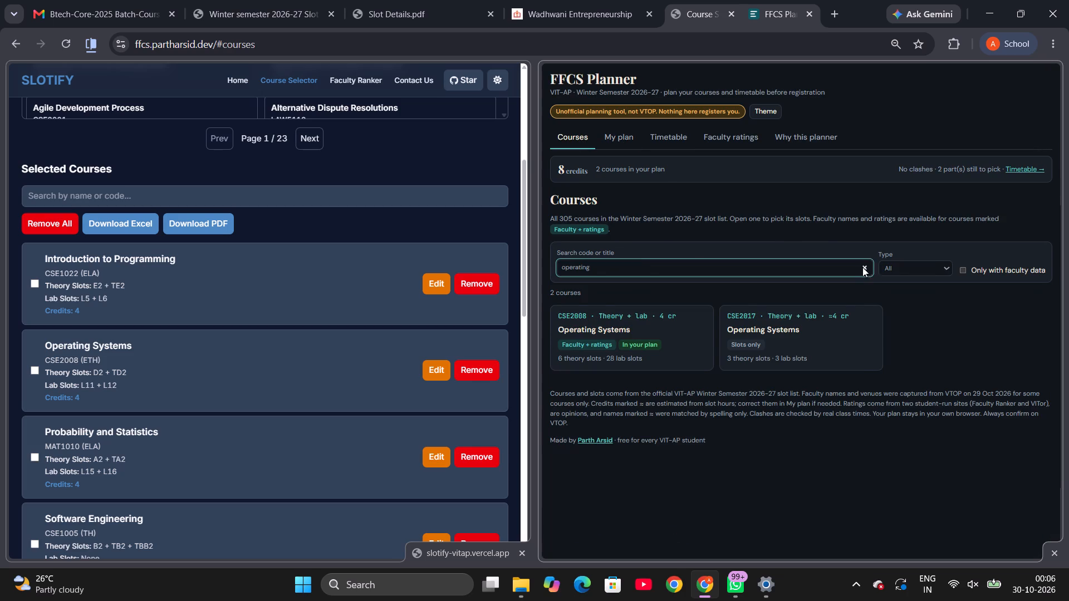
scroll(257, 411, "down", 1)
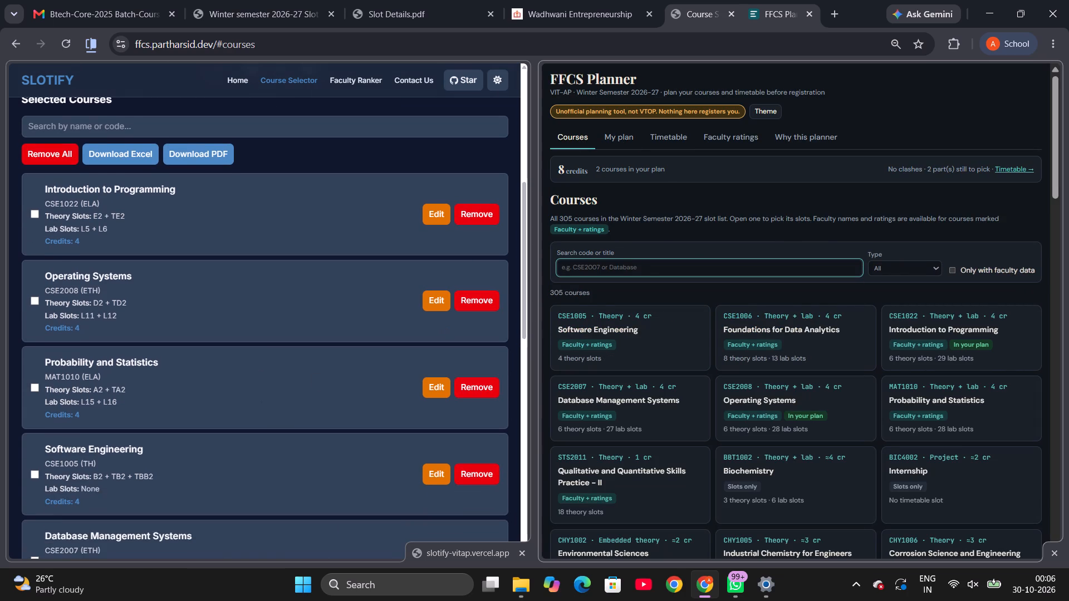
type("proa")
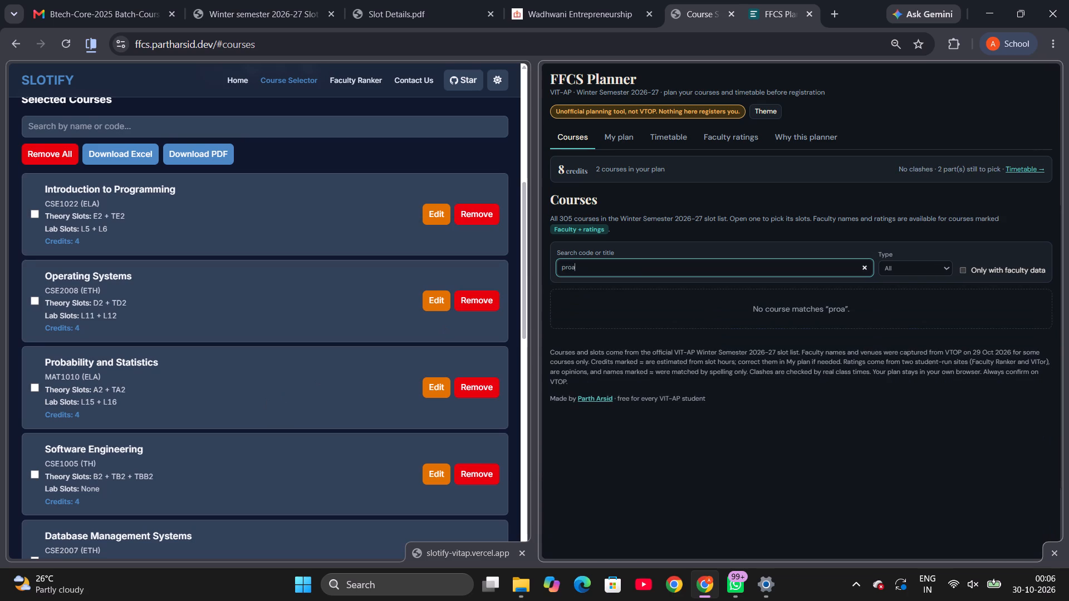
key("BackSpace")
type("babilty")
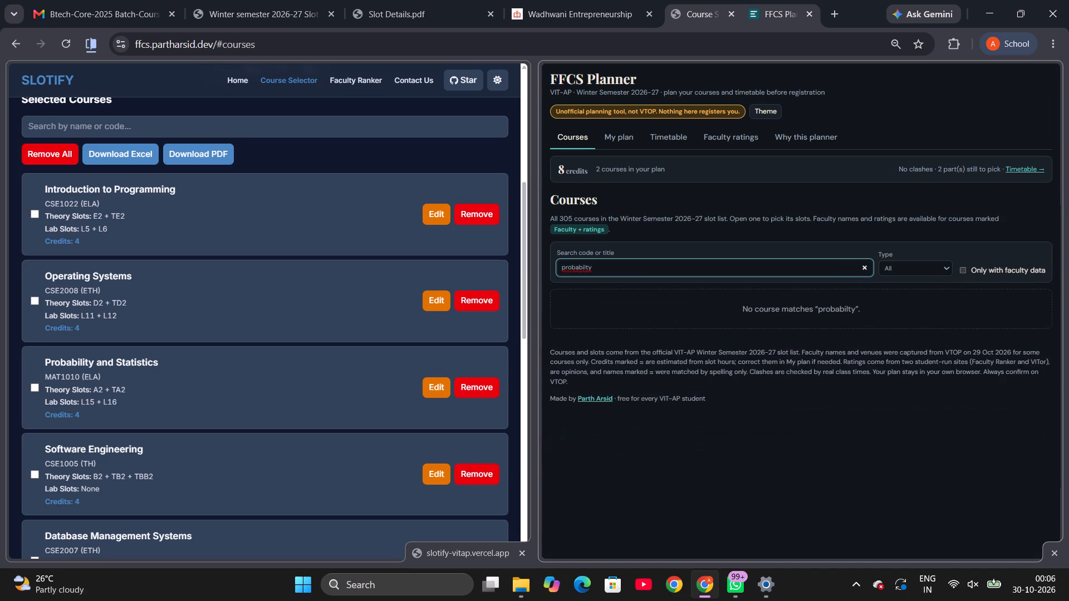
key("Left")
key("Left")
key("i")
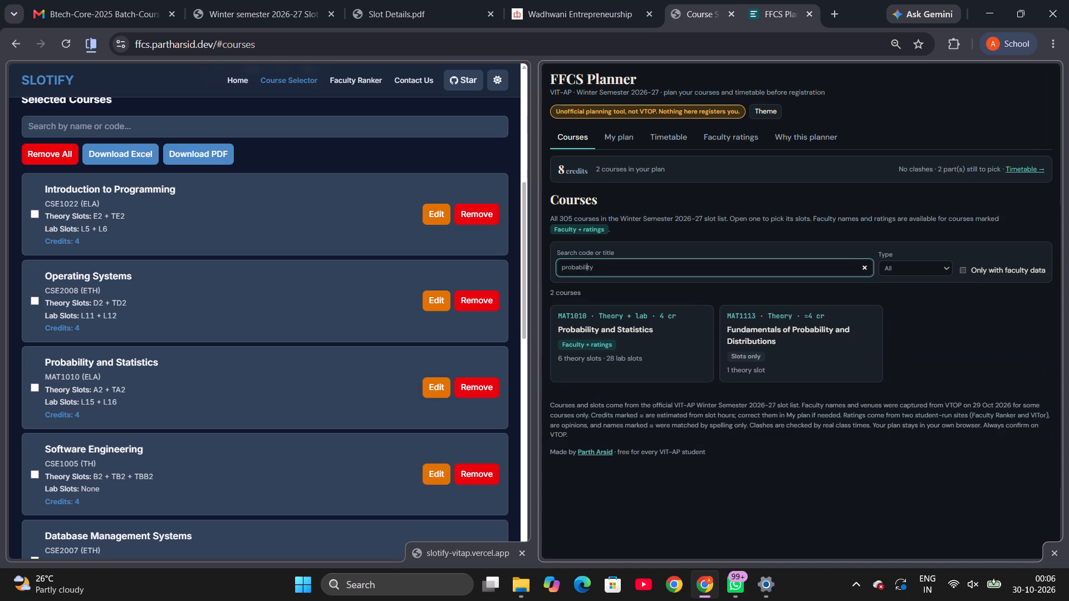
left_click(684, 347)
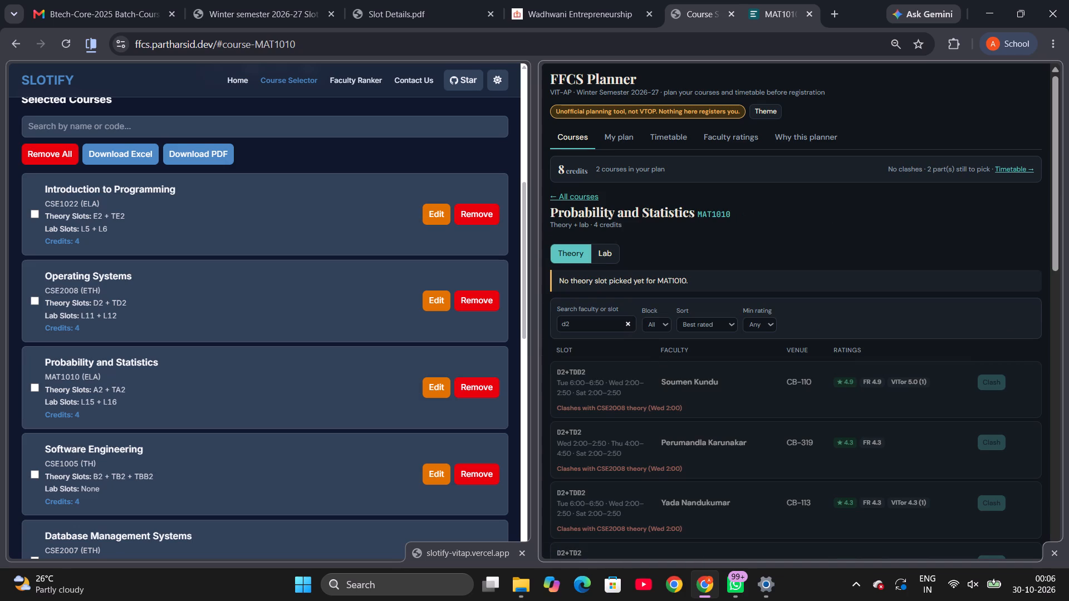
Replace the d2 filter on Probability and Statistics theory sections with a2, pick the A2+TA2 section in CB-217, and clear the filter.
left_click(628, 323)
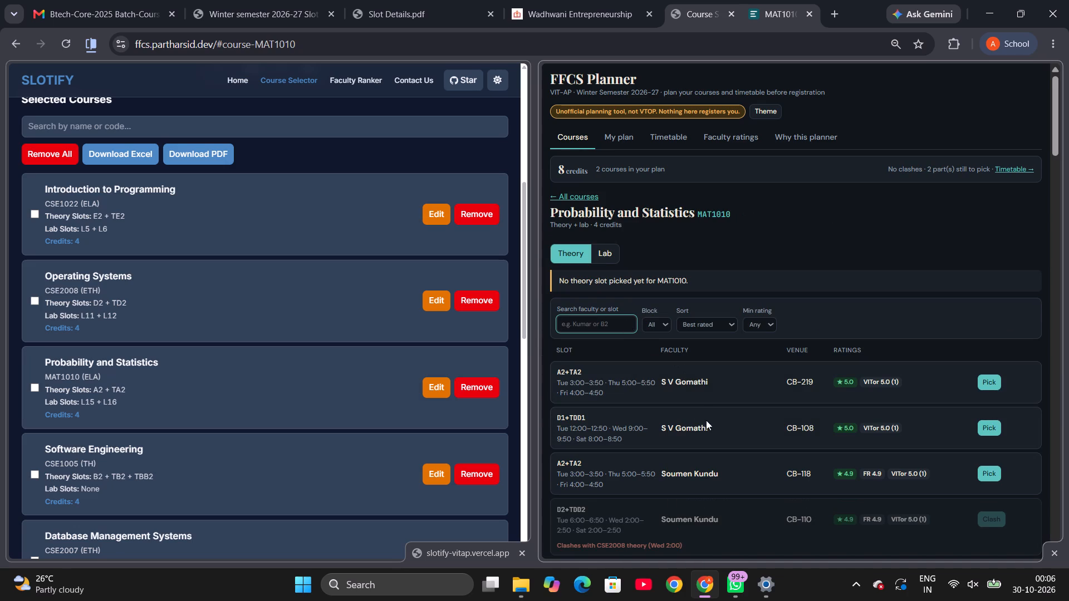
scroll(718, 484, "down", 1)
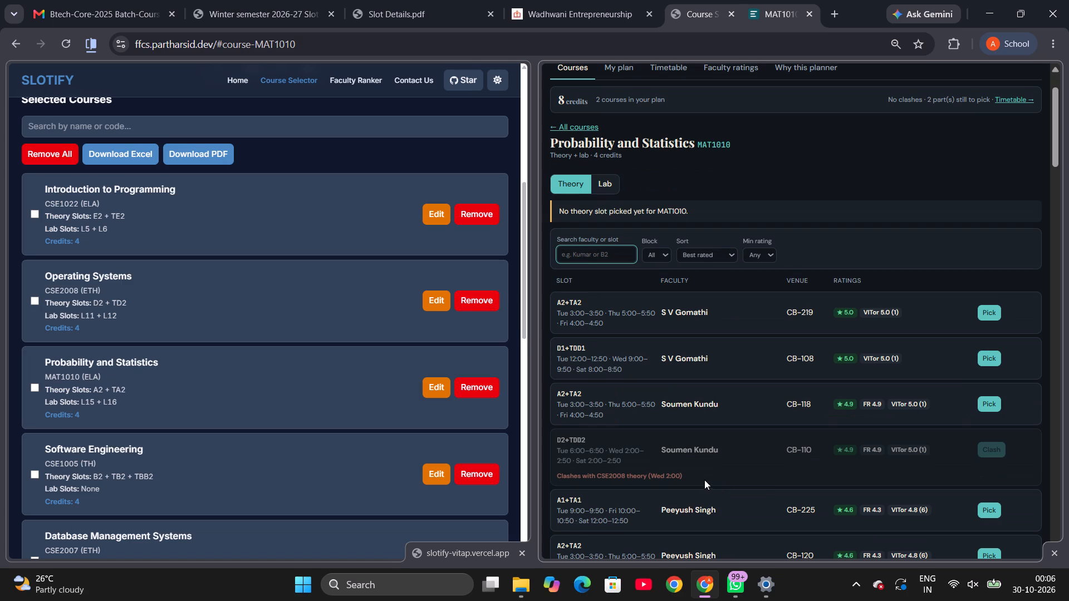
scroll(645, 472, "down", 3)
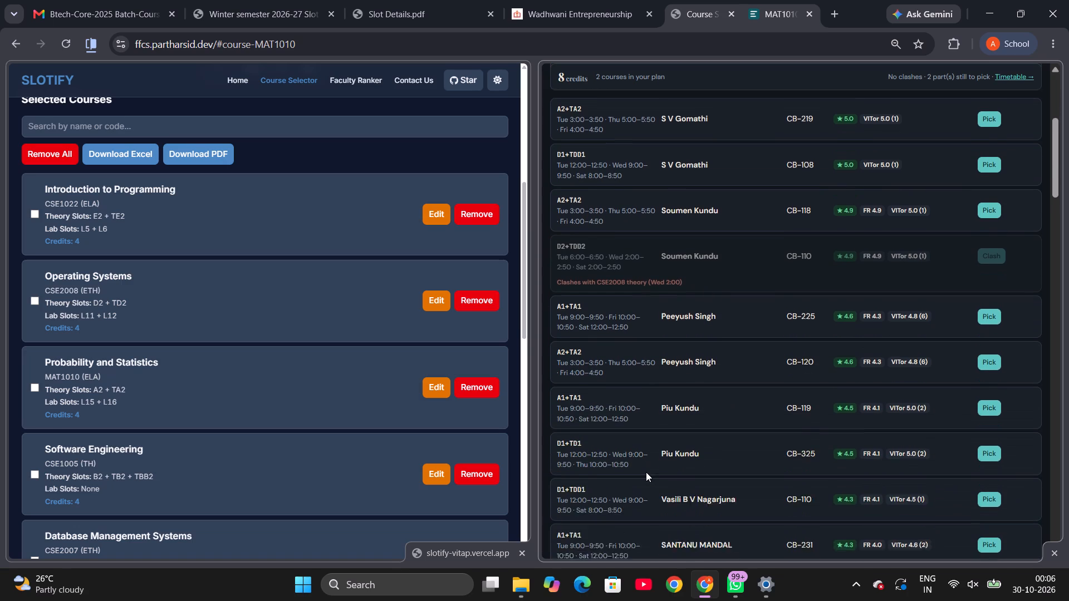
scroll(646, 466, "up", 4)
type("a2")
scroll(702, 457, "down", 2)
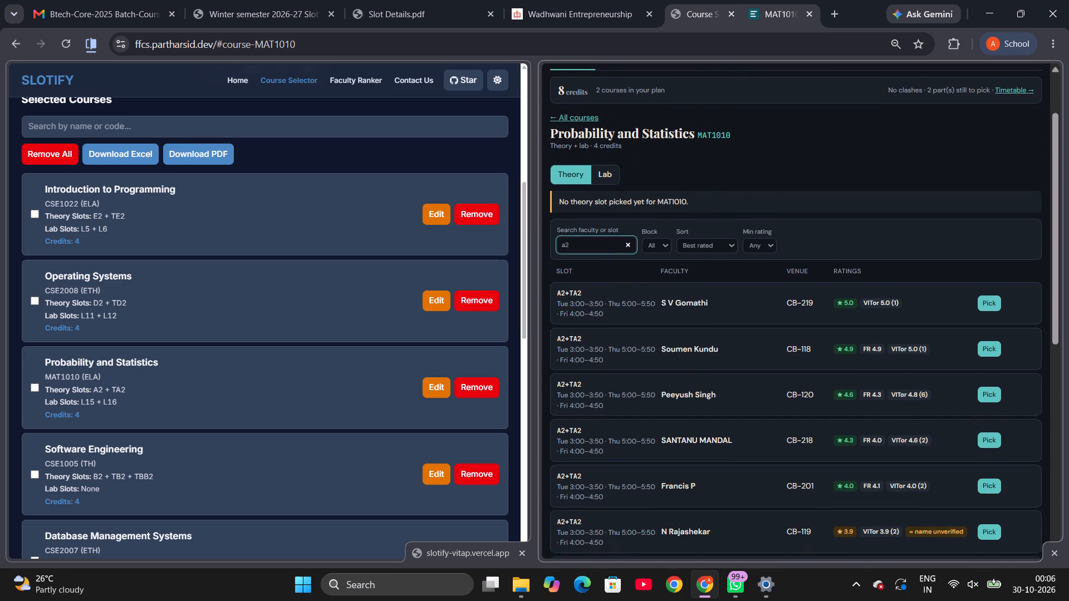
scroll(703, 459, "down", 1)
left_click(998, 449)
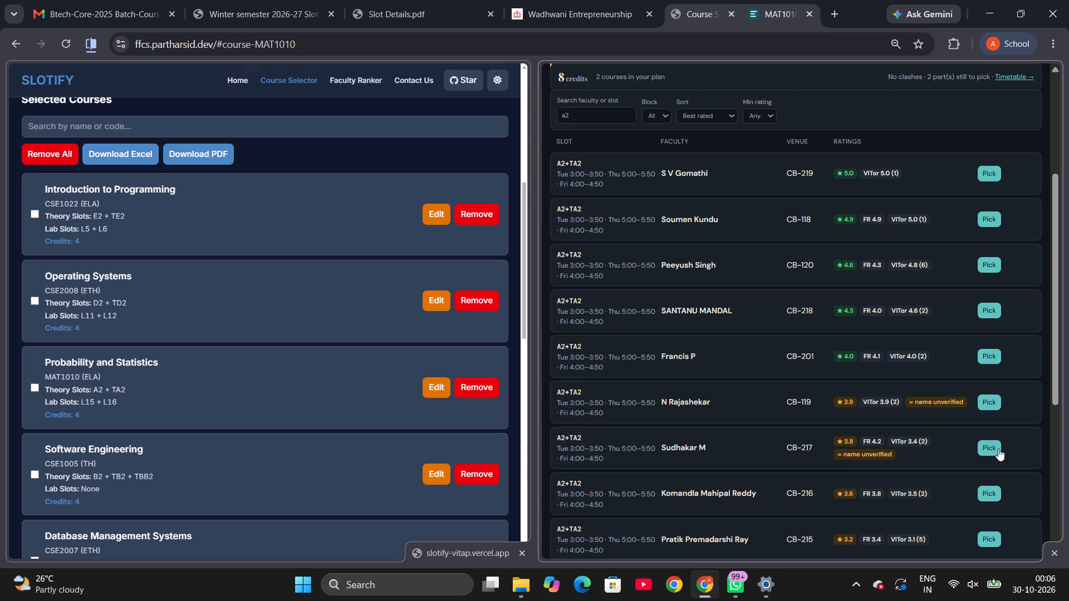
scroll(760, 351, "up", 4)
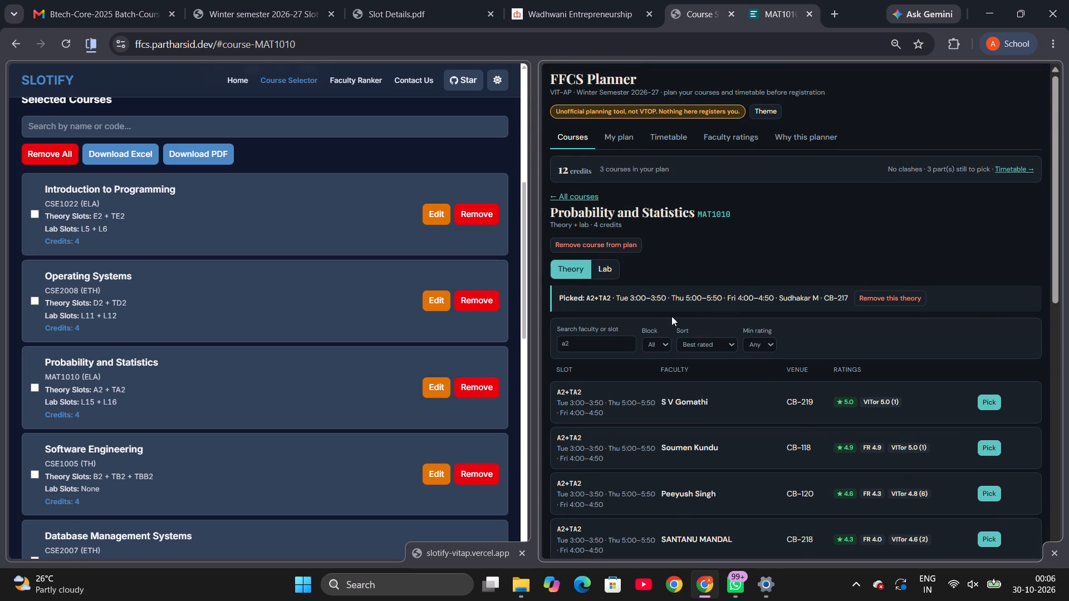
left_click(627, 344)
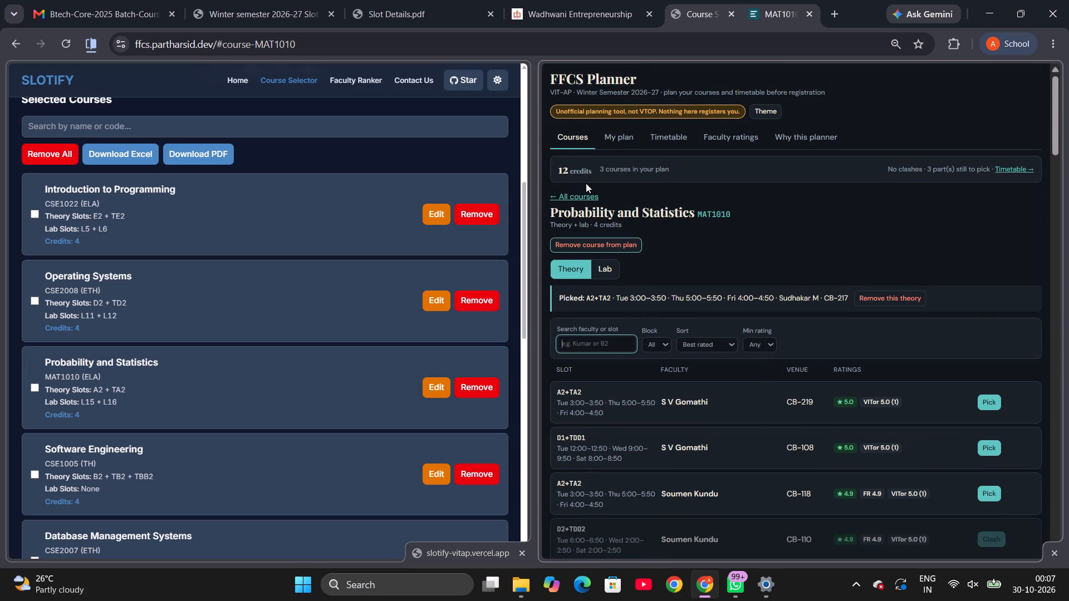
Return to the course list, replace the search with software, and open Software Engineering (CSE1005).
left_click(572, 196)
left_click(620, 268)
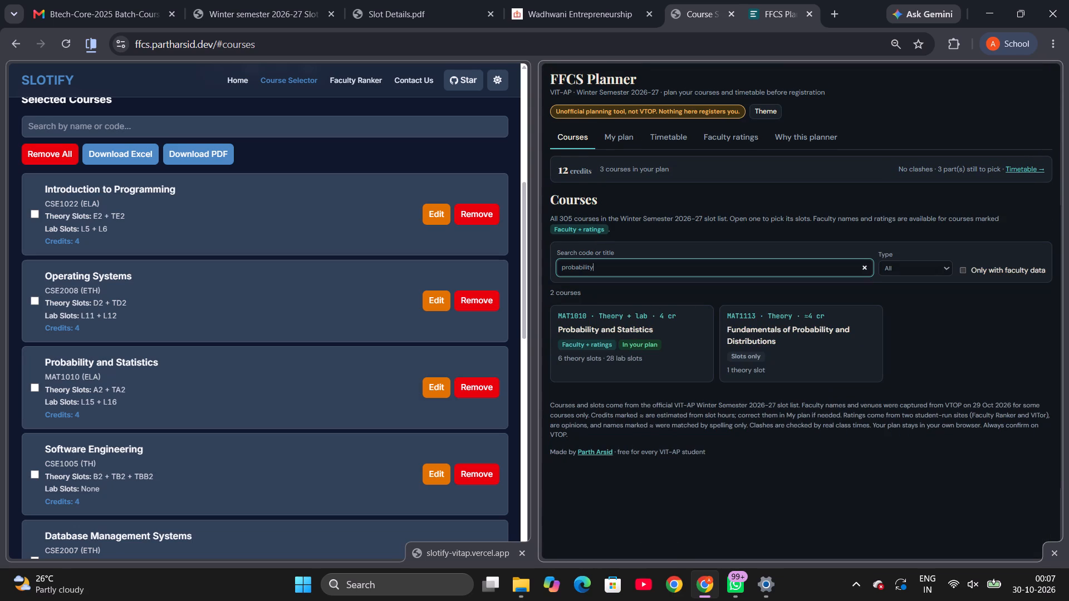
left_click_drag(620, 268, 491, 267)
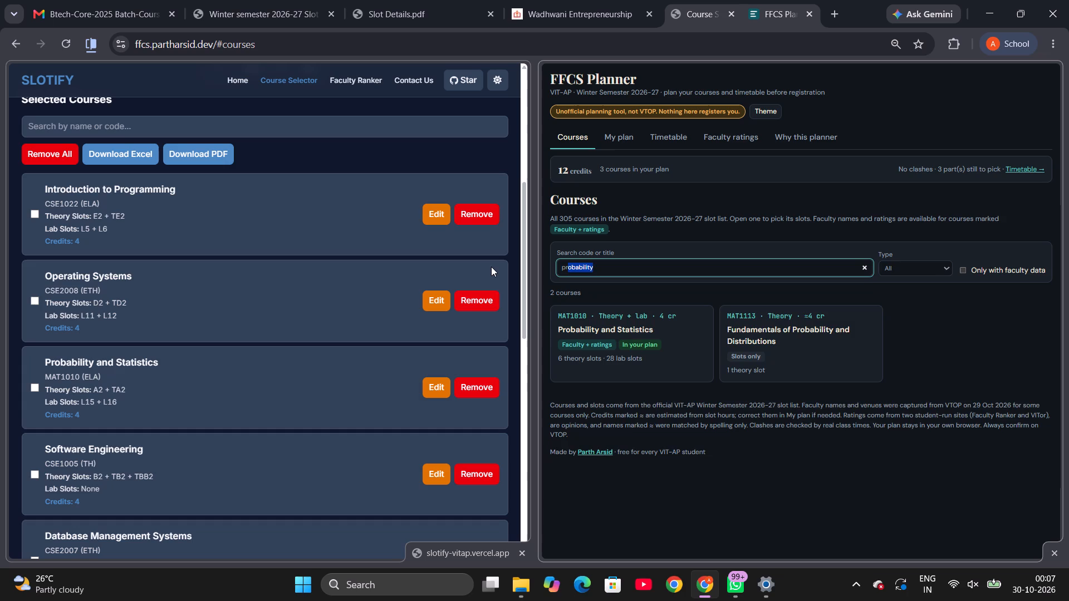
type("spo")
key("BackSpace")
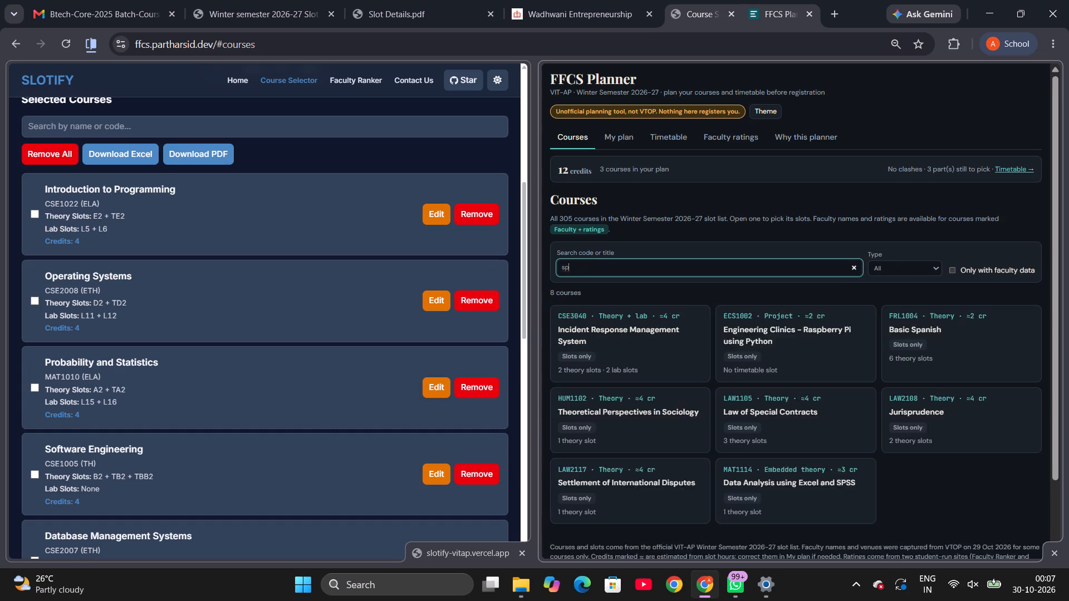
key("BackSpace")
type("oftware")
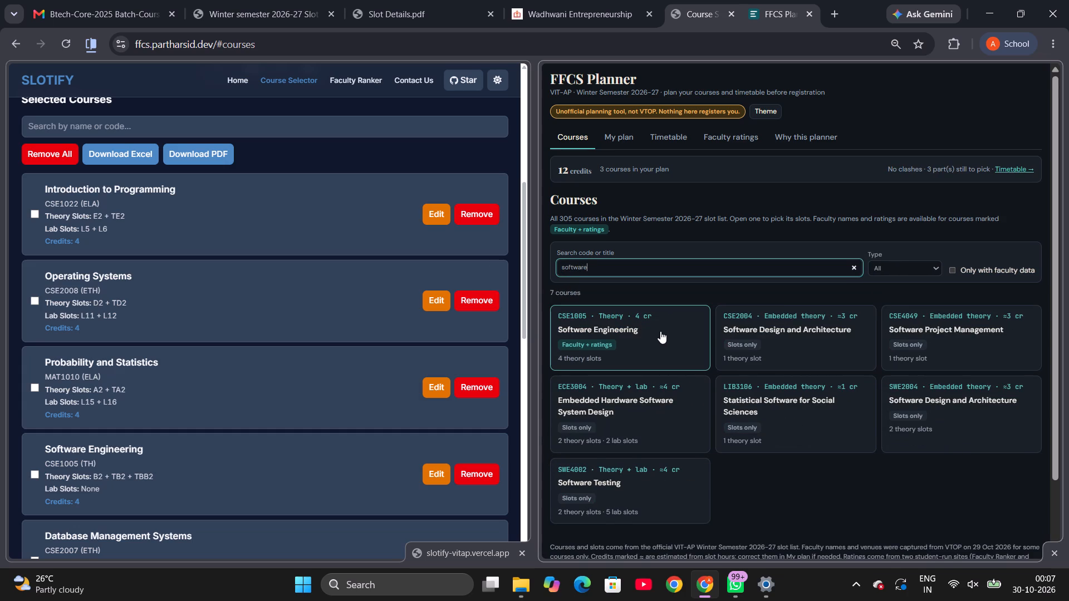
left_click(660, 331)
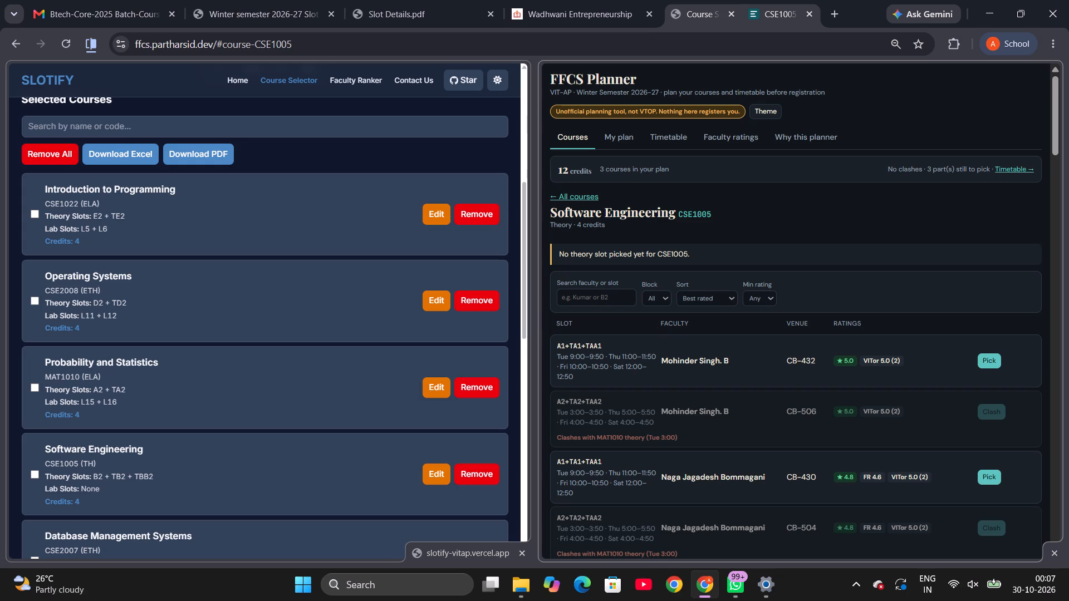
Filter the Software Engineering theory sections by slot b2, pick the B2+TB2+TBB2 section in CB-518, and clear the filter.
left_click(612, 294)
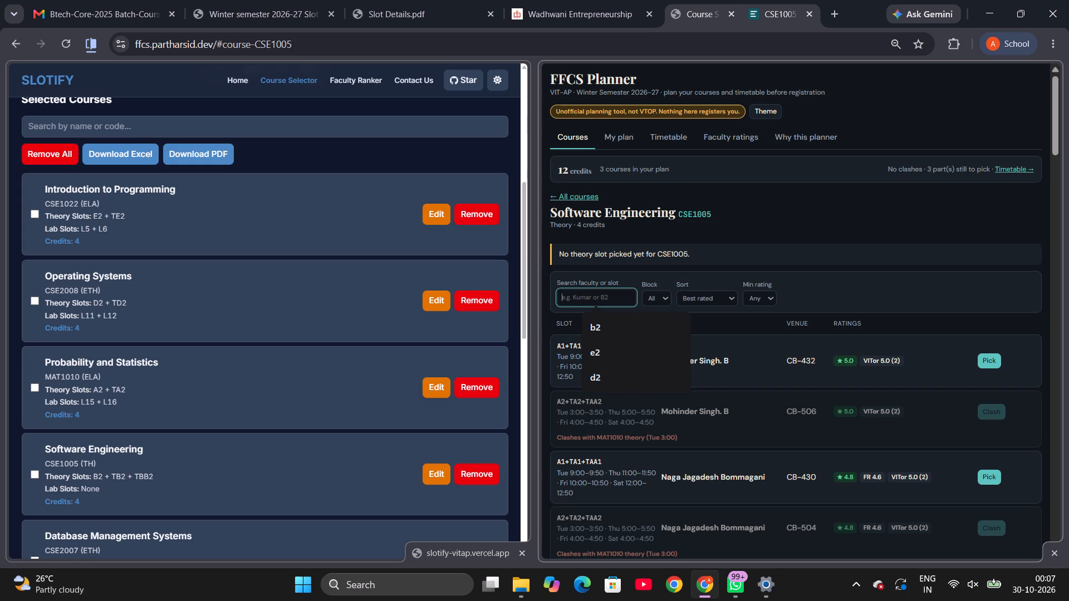
left_click(601, 327)
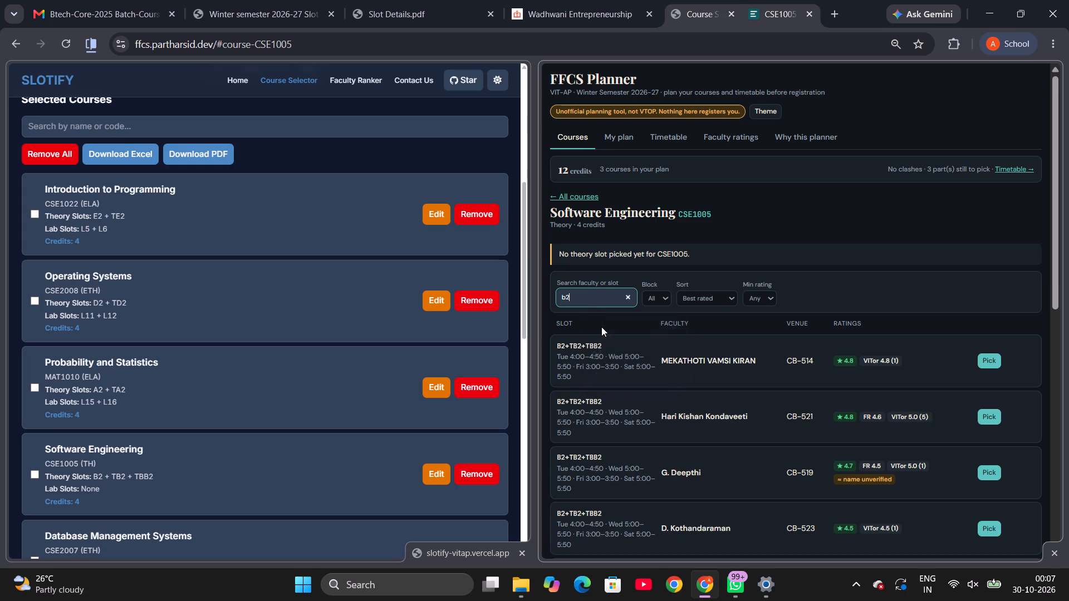
scroll(727, 404, "down", 1)
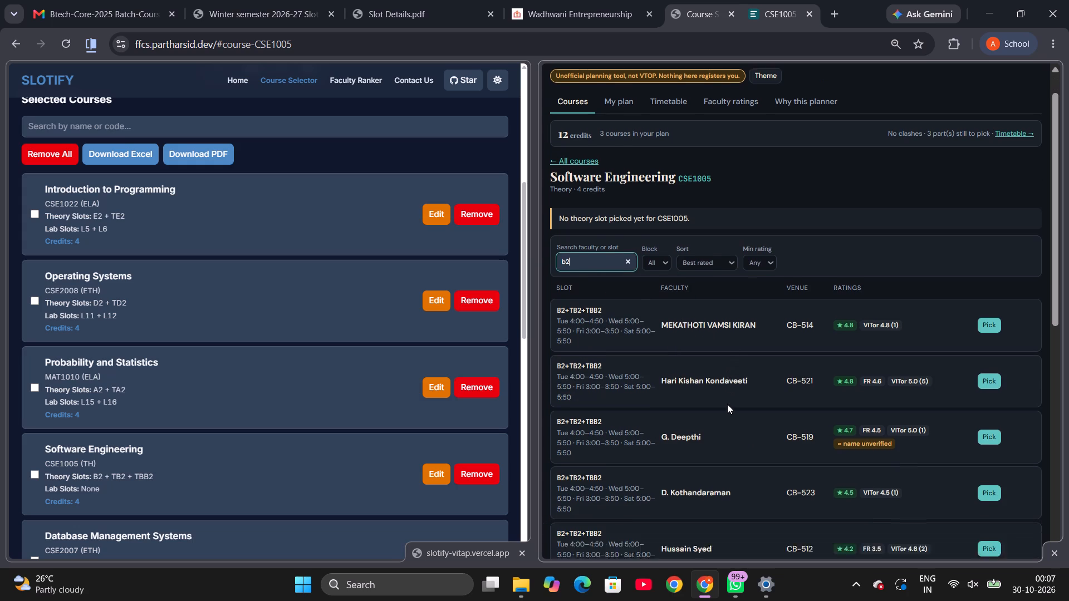
scroll(727, 404, "down", 2)
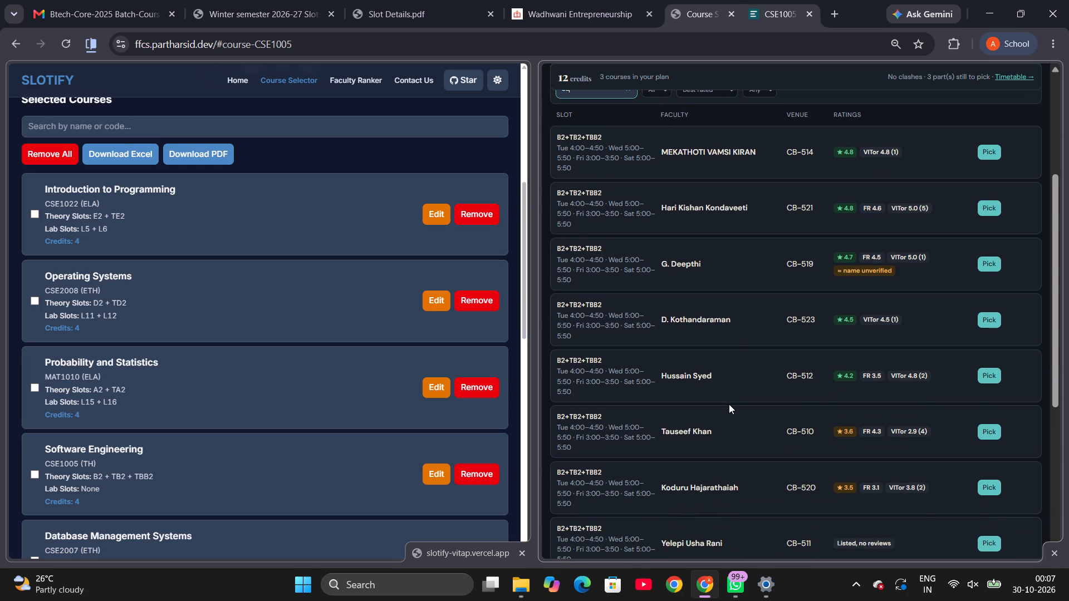
scroll(729, 403, "down", 3)
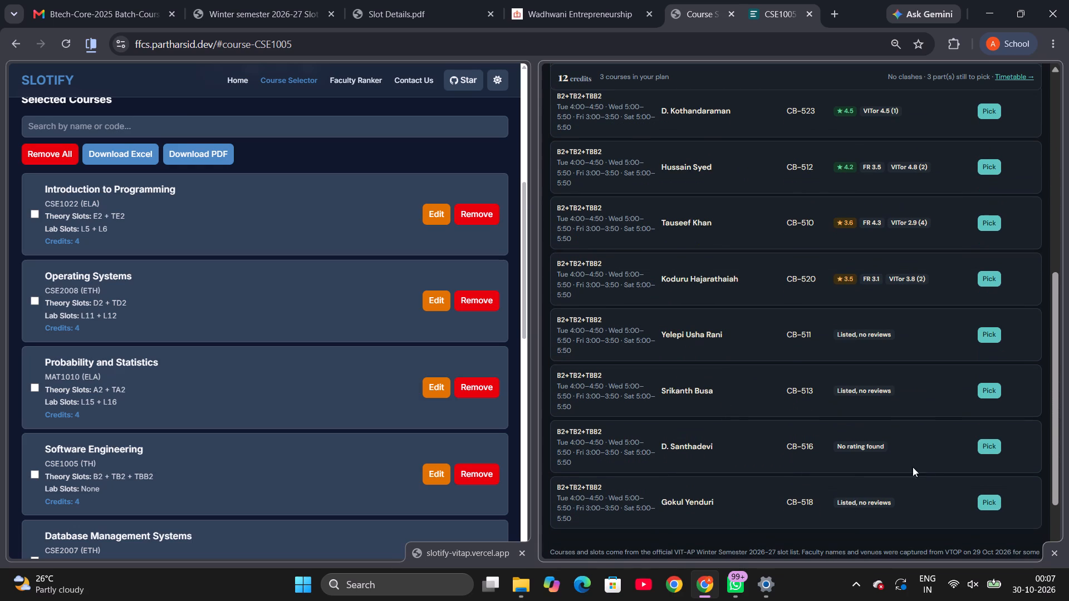
left_click(997, 497)
scroll(795, 315, "up", 4)
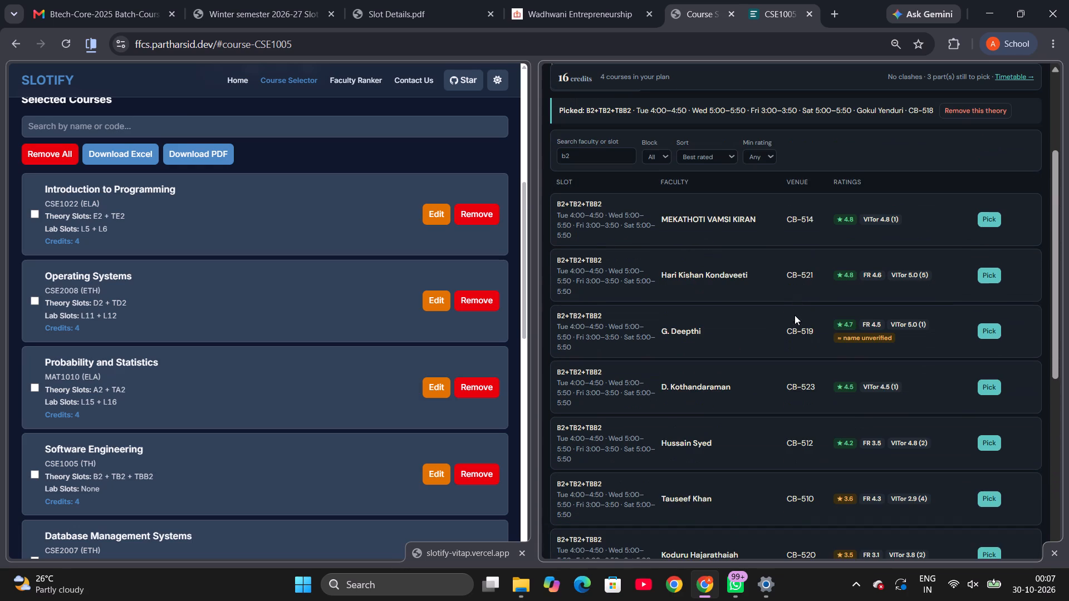
left_click(627, 176)
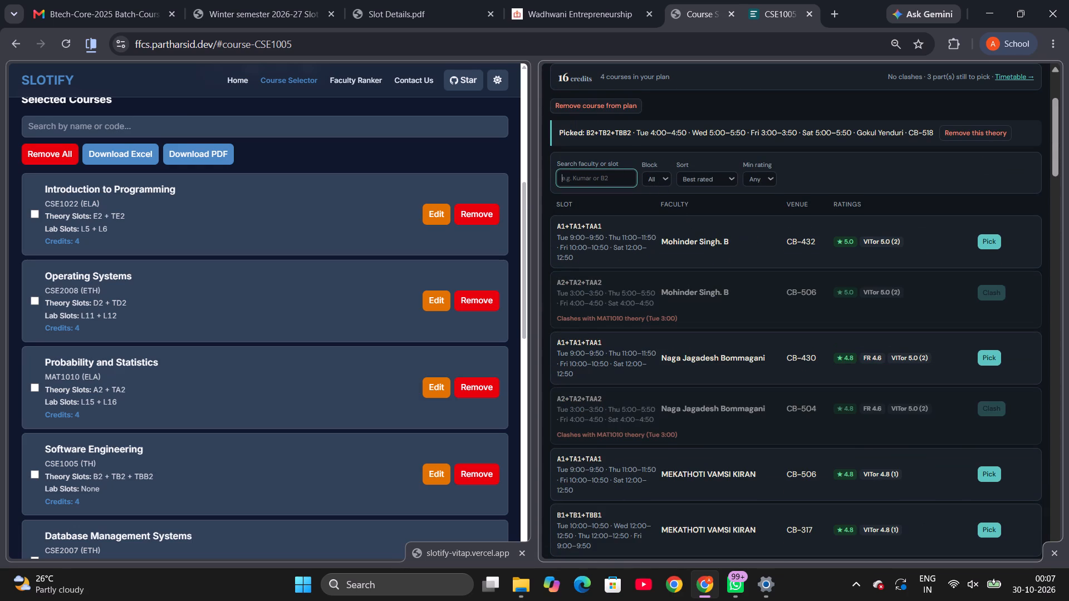
Return to the course list, replace the search with database, and open Database Management Systems (CSE2007).
scroll(614, 183, "up", 3)
scroll(369, 363, "down", 3)
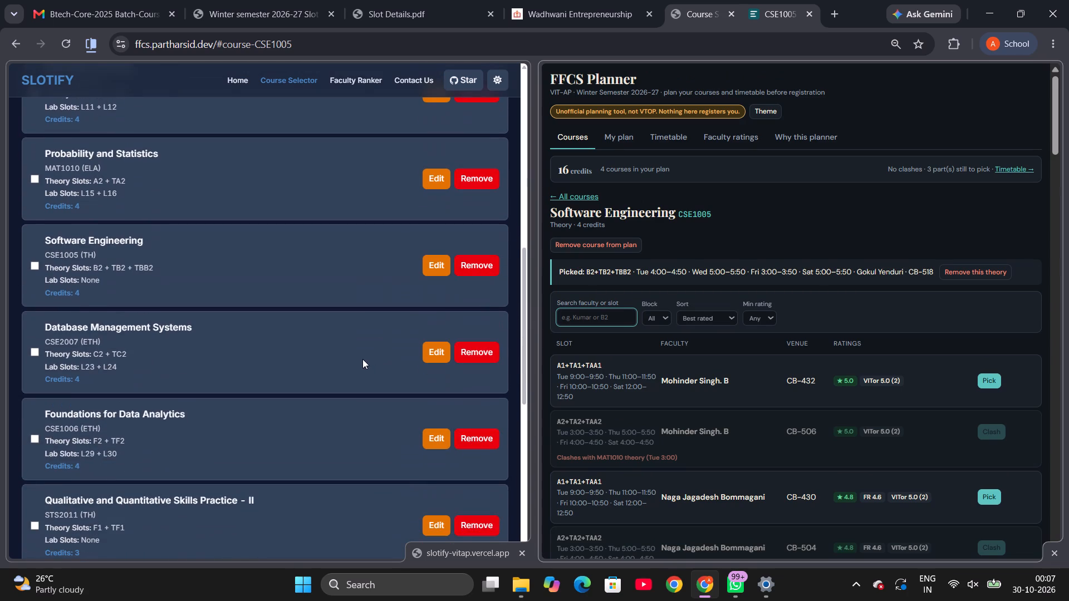
left_click(576, 195)
left_click_drag(603, 261, 534, 262)
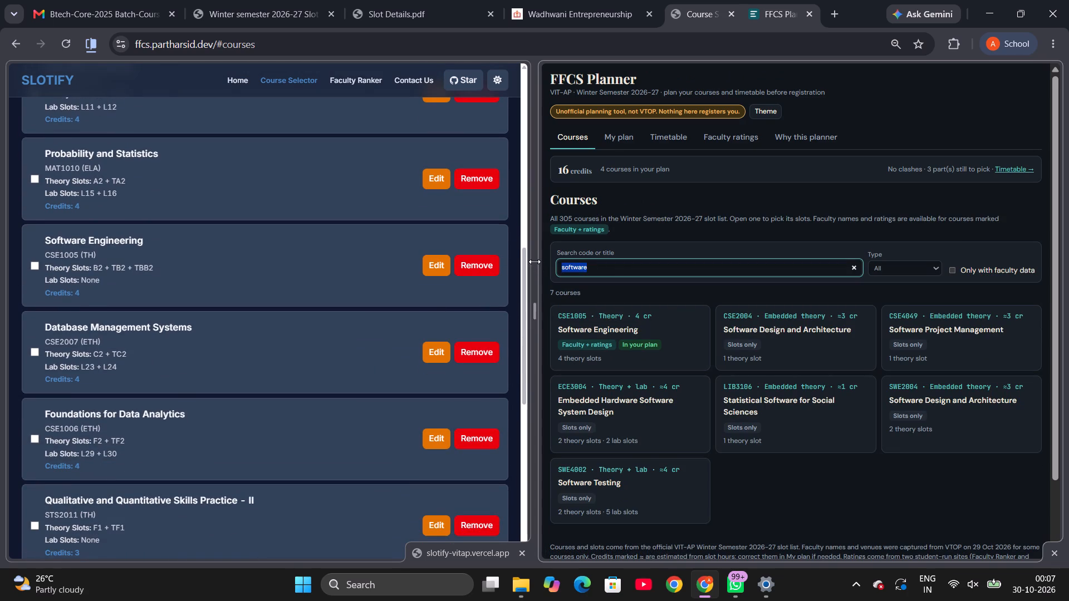
type("da")
type("taba")
type("se")
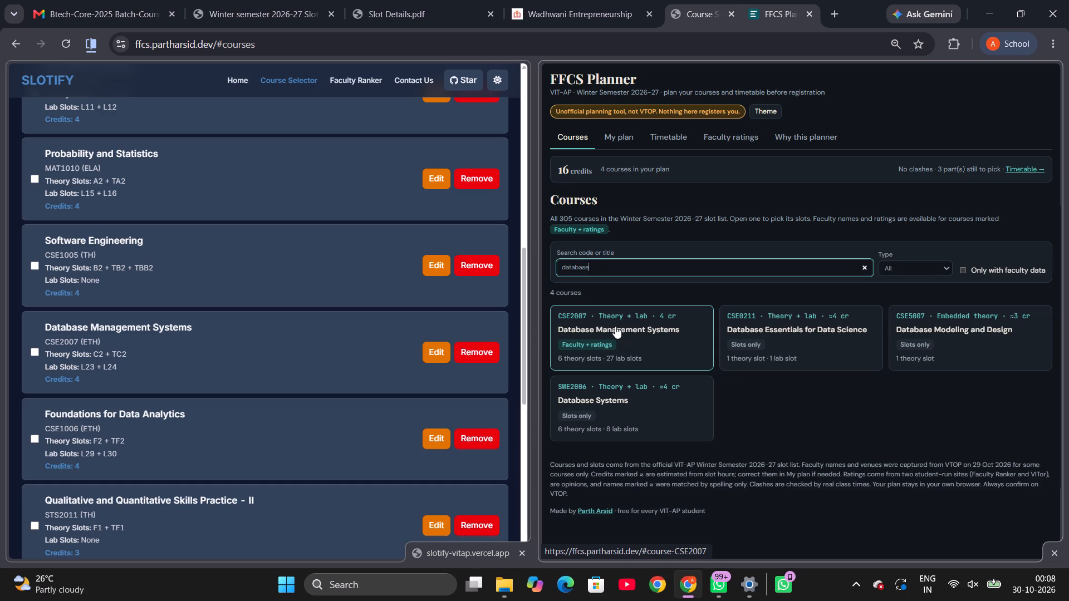
left_click(615, 326)
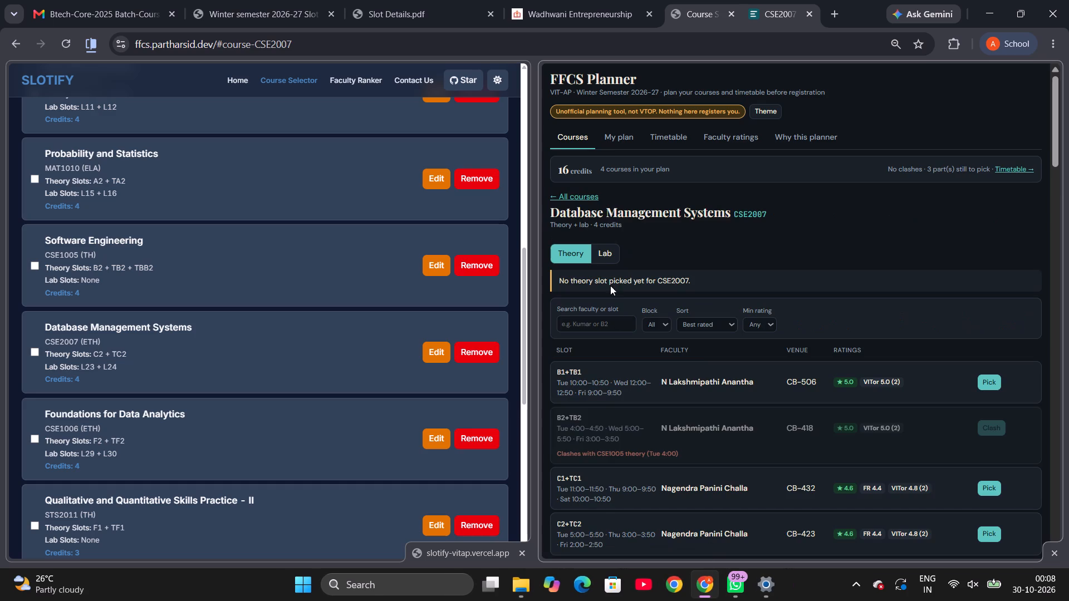
Filter the Database Management Systems theory sections by slot c2, pick the C2+TC2 section in CB-412, and clear the filter.
left_click(608, 321)
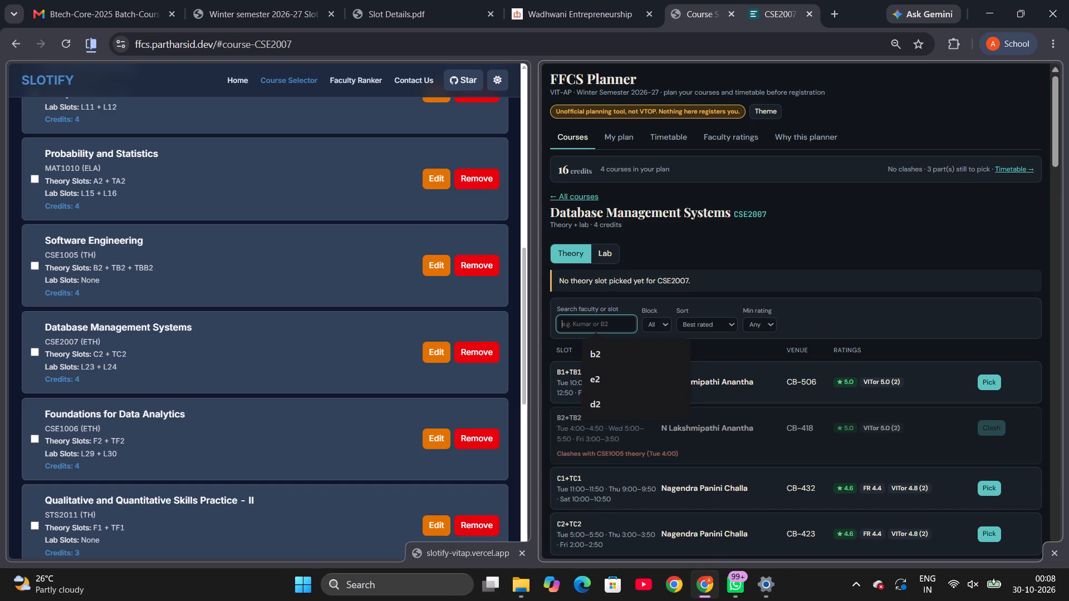
type("c2")
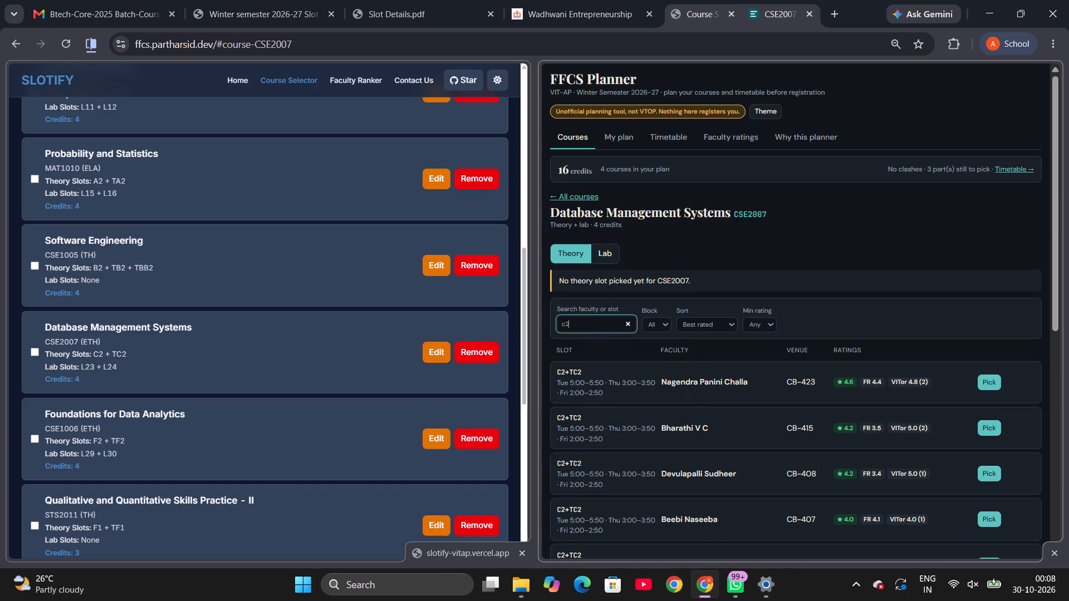
scroll(722, 425, "down", 2)
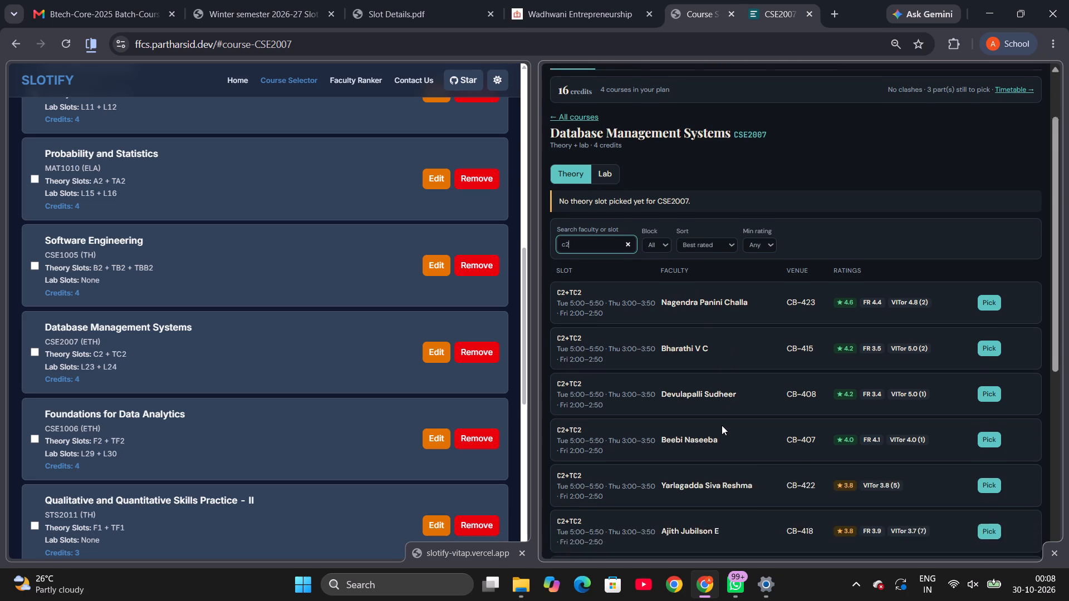
scroll(722, 425, "down", 2)
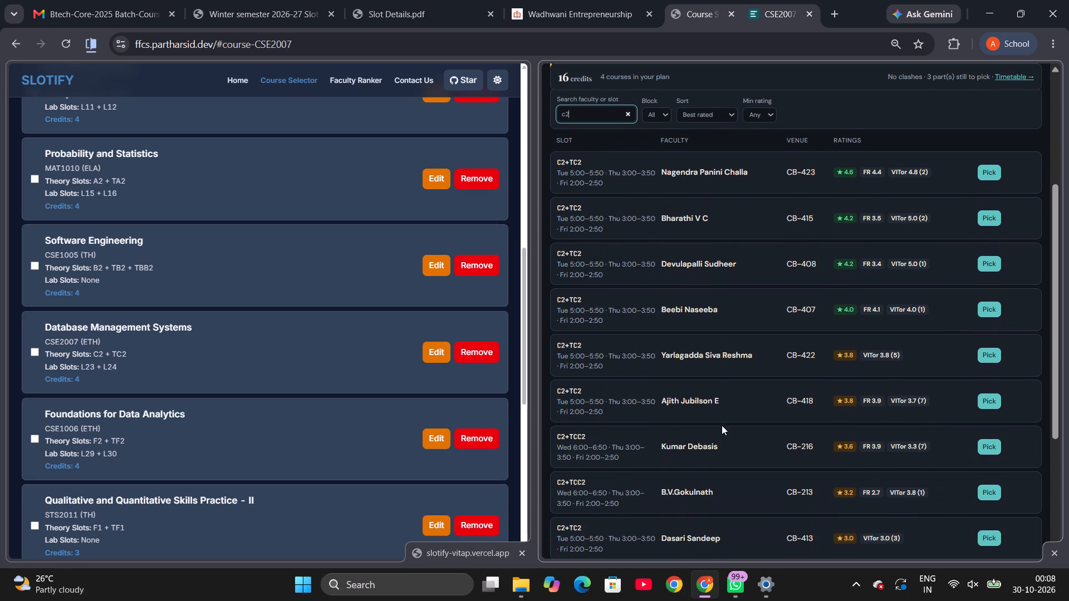
scroll(722, 425, "down", 2)
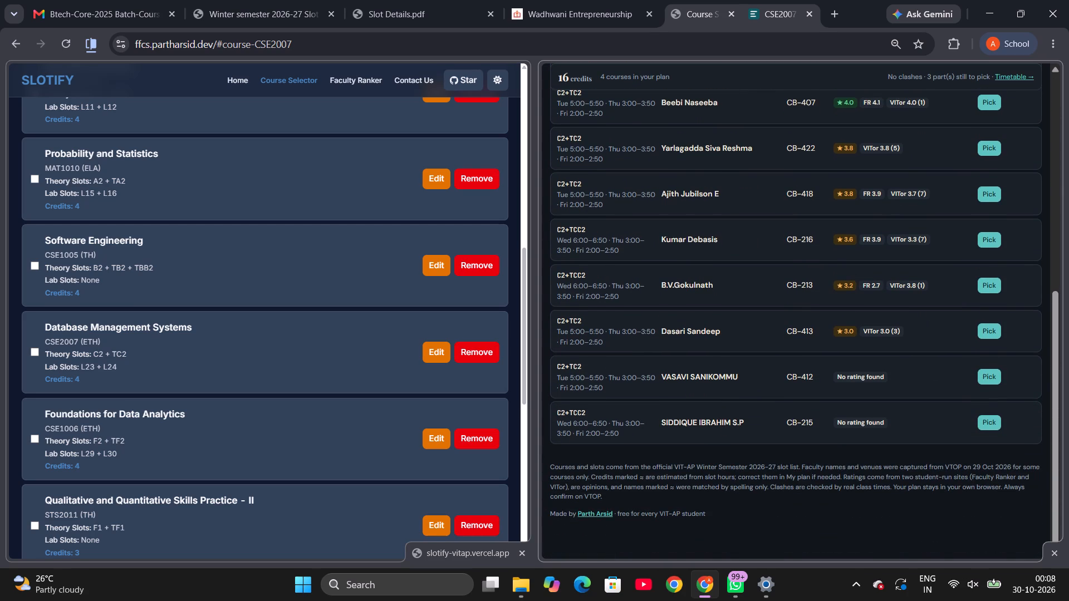
left_click(990, 375)
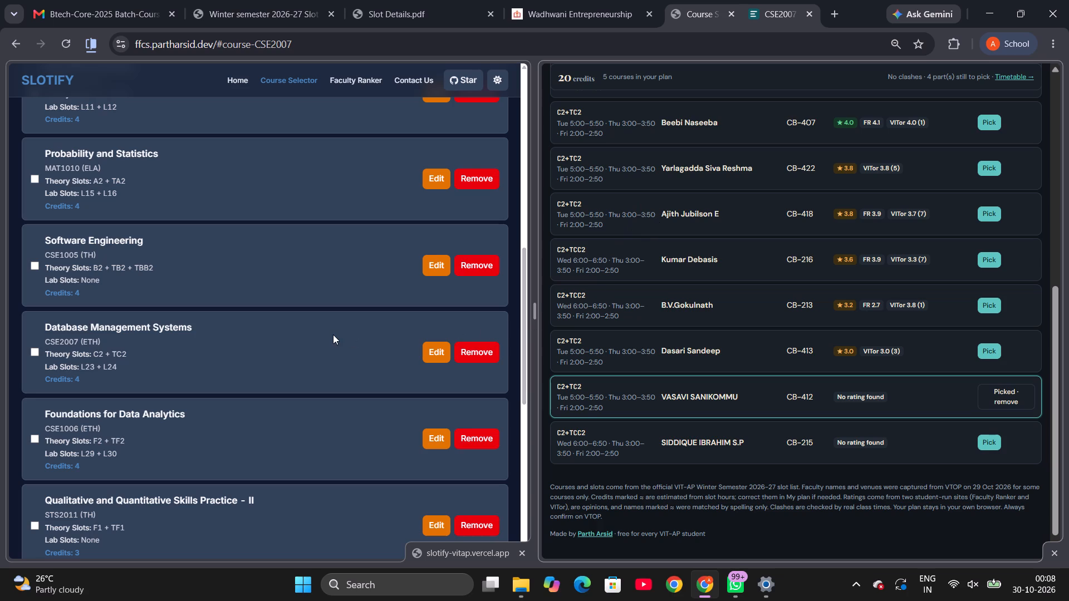
scroll(333, 334, "up", 1)
scroll(333, 334, "down", 2)
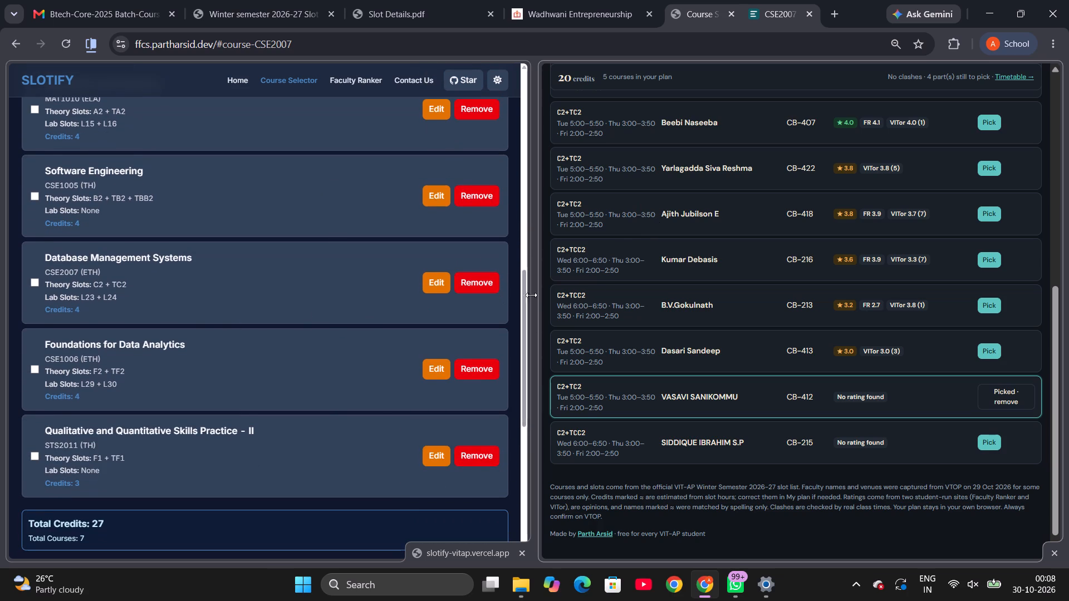
scroll(569, 296, "up", 4)
left_click(629, 205)
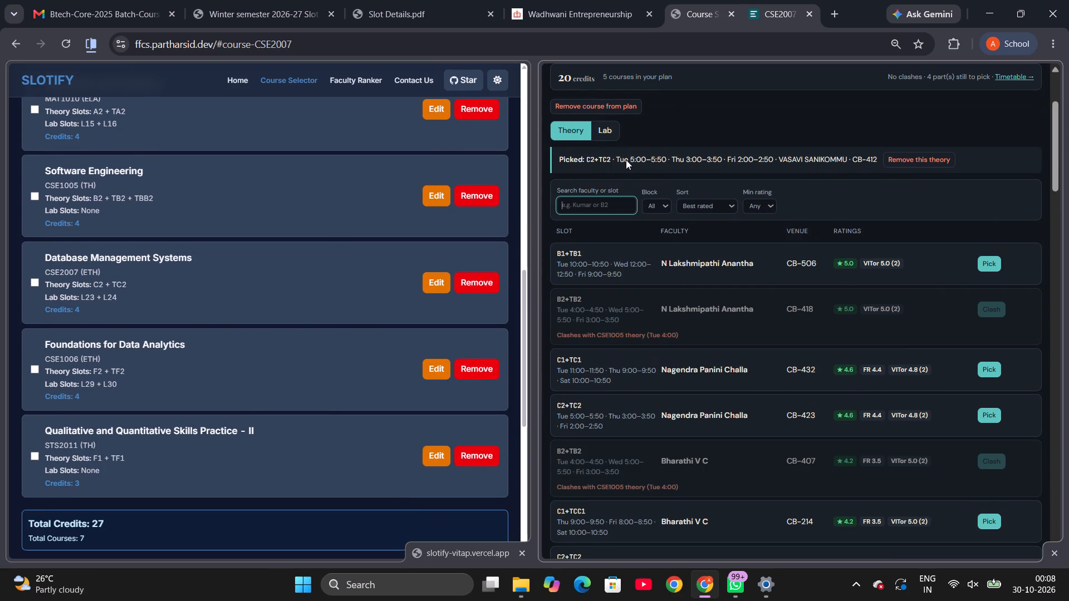
Return to the course list, replace the search with data analytics, and open Foundations for Data Analytics (CSE1006).
scroll(595, 137, "up", 2)
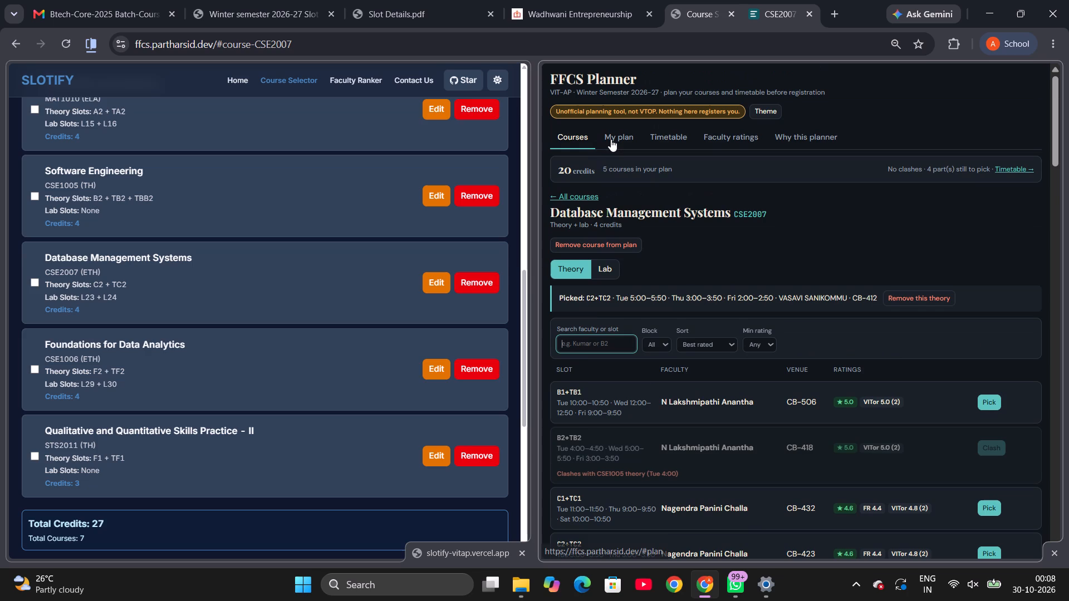
left_click(577, 191)
left_click_drag(597, 265, 597, 266)
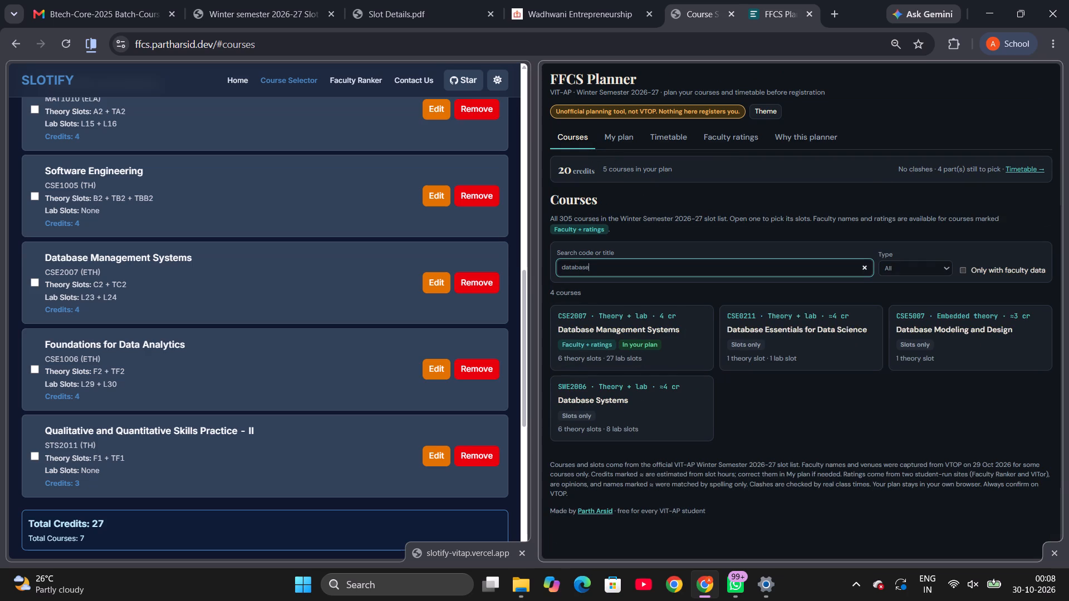
left_click_drag(597, 266, 537, 266)
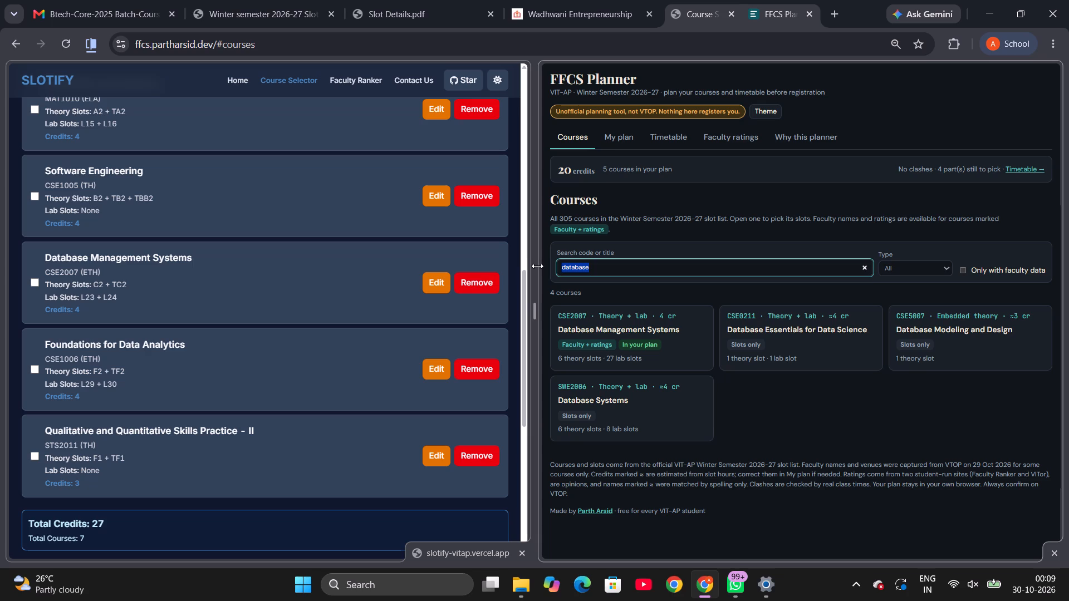
type("datab a")
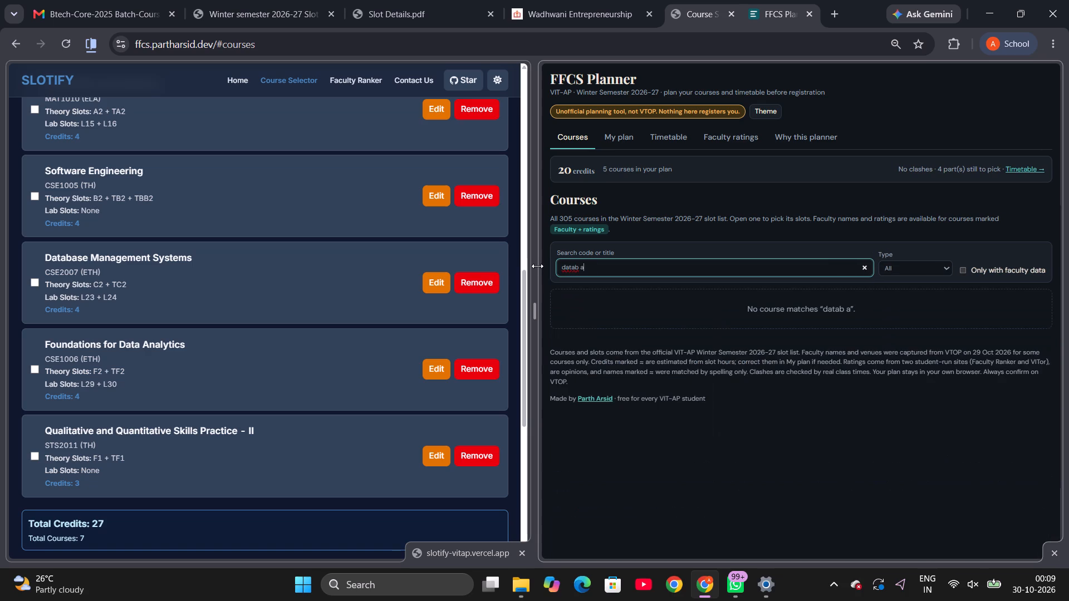
key("BackSpace")
key("BackSpace")
key("BackSpace")
key("space")
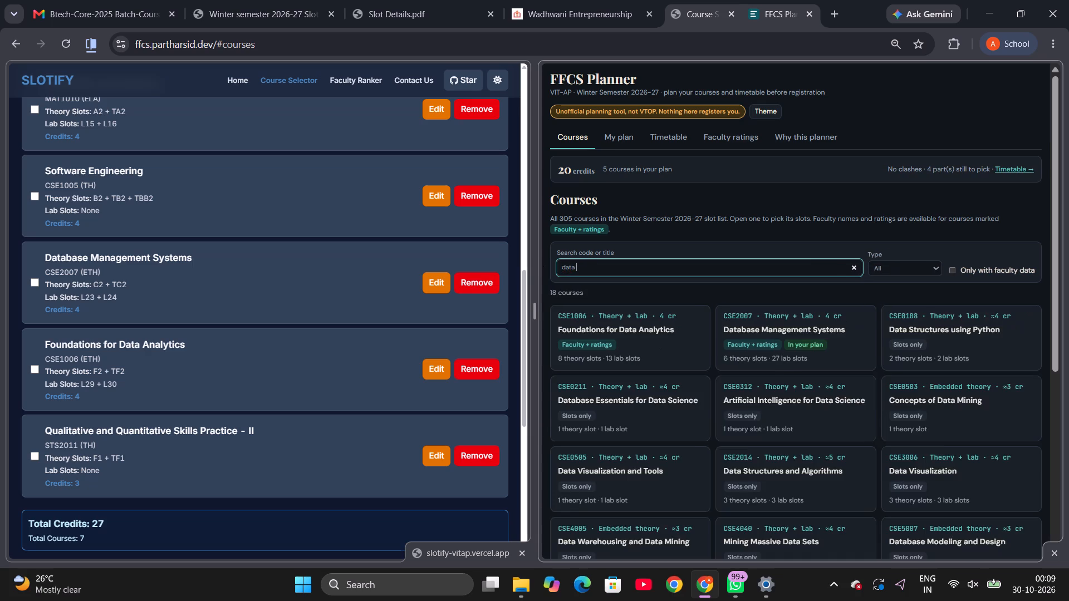
type("analytics")
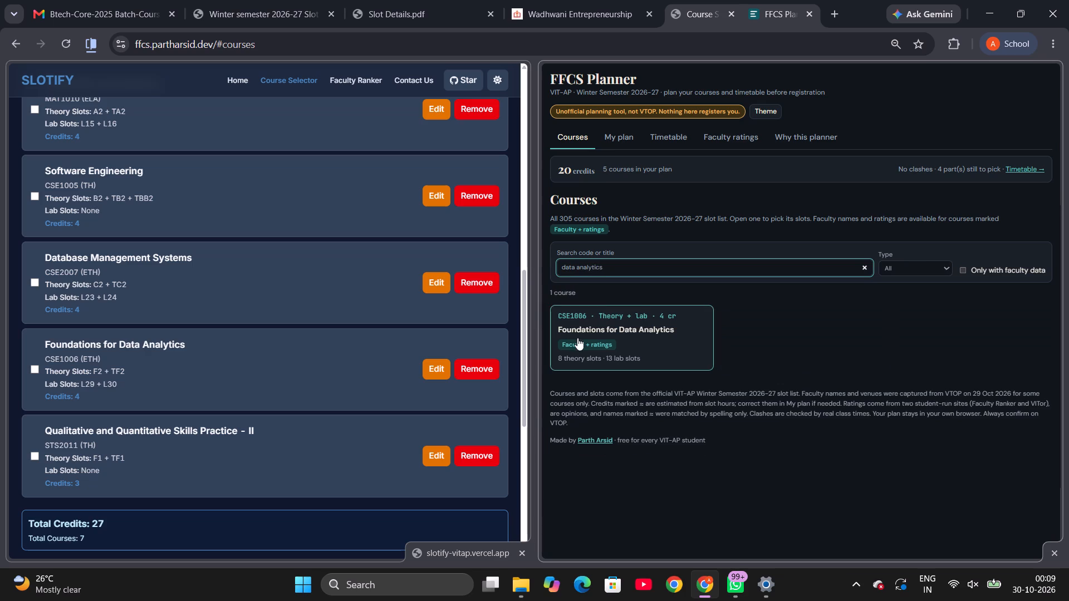
left_click(580, 336)
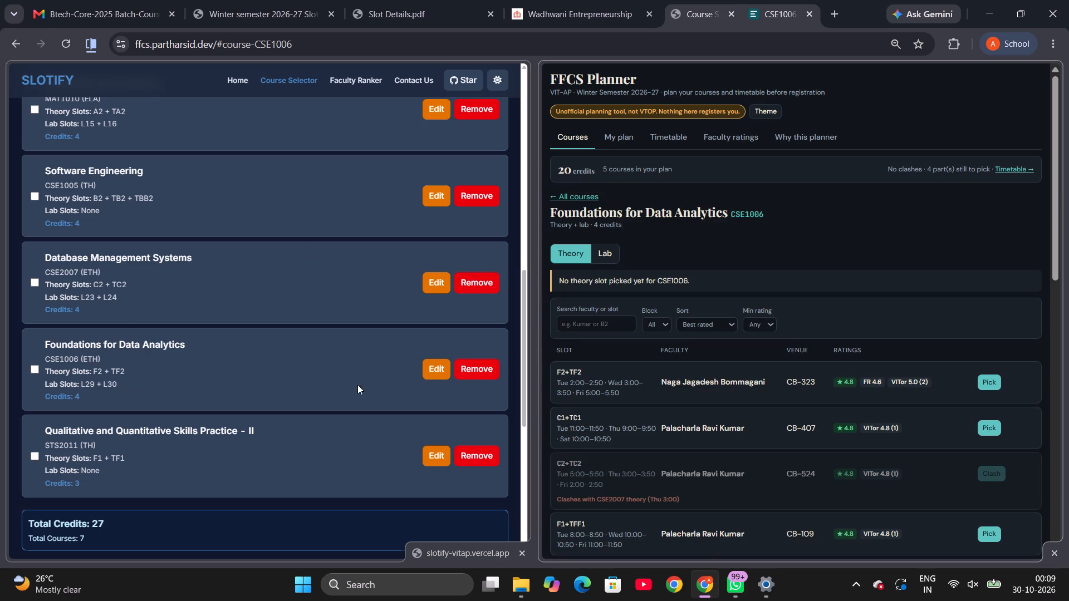
Filter the Foundations for Data Analytics theory sections by slot f2, pick the F2+TF2 section in CB-319, and clear the filter.
left_click(591, 323)
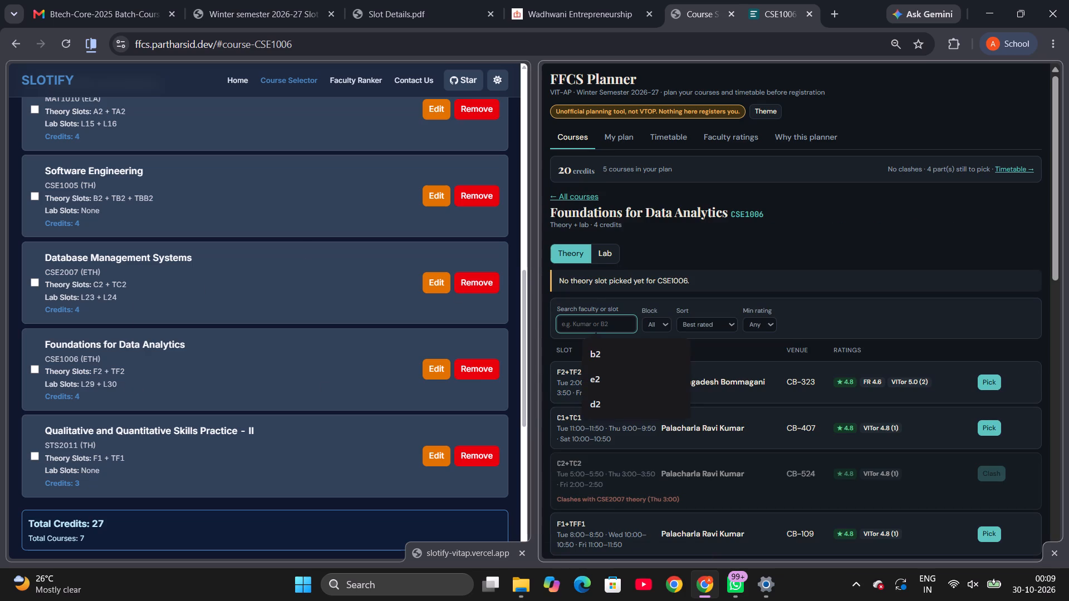
type("f2")
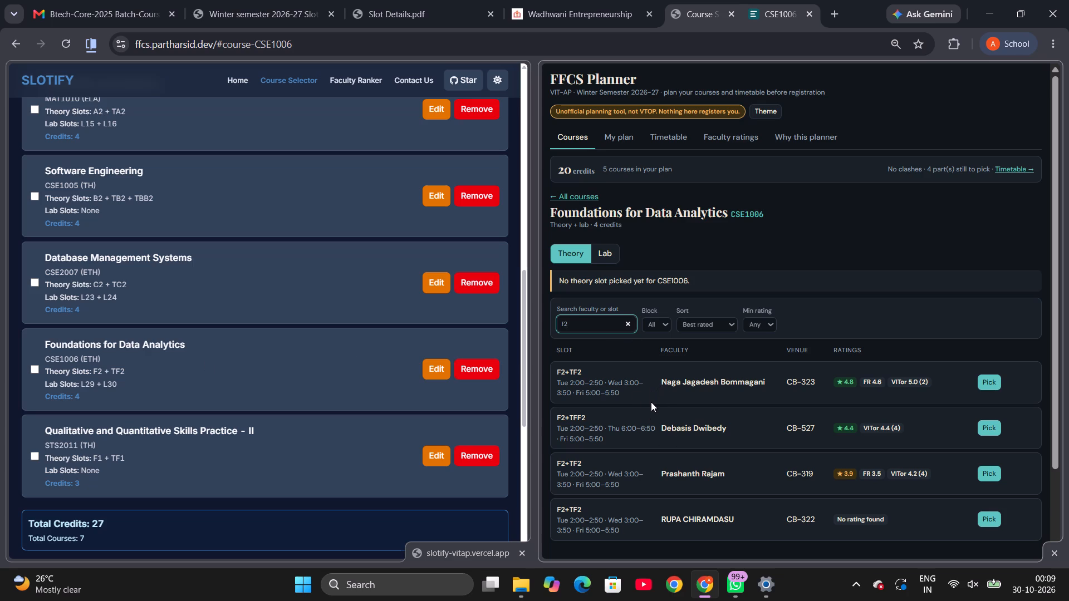
scroll(651, 402, "down", 1)
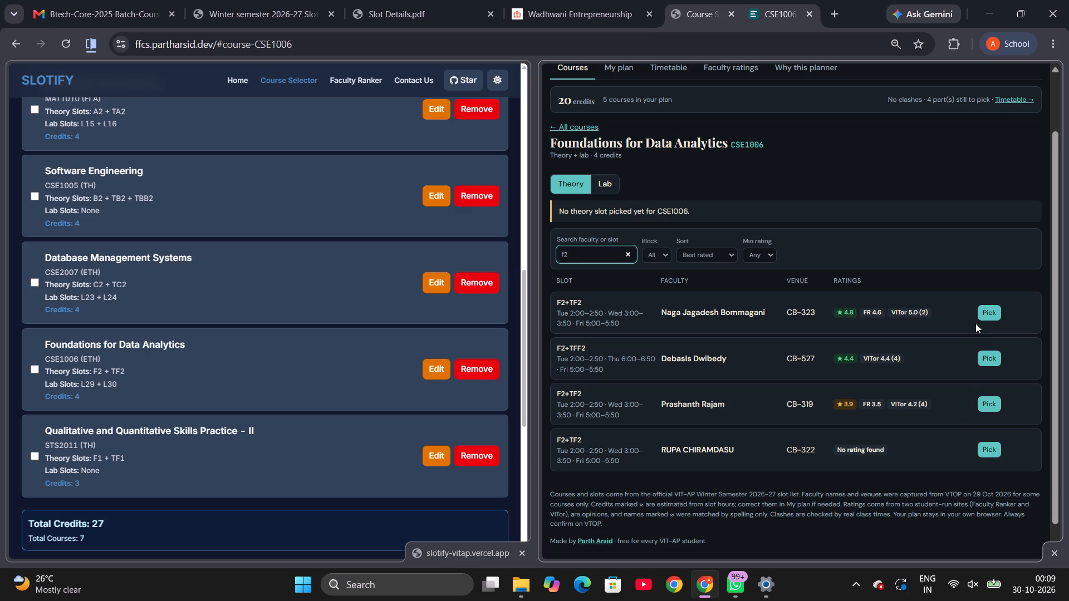
left_click(984, 400)
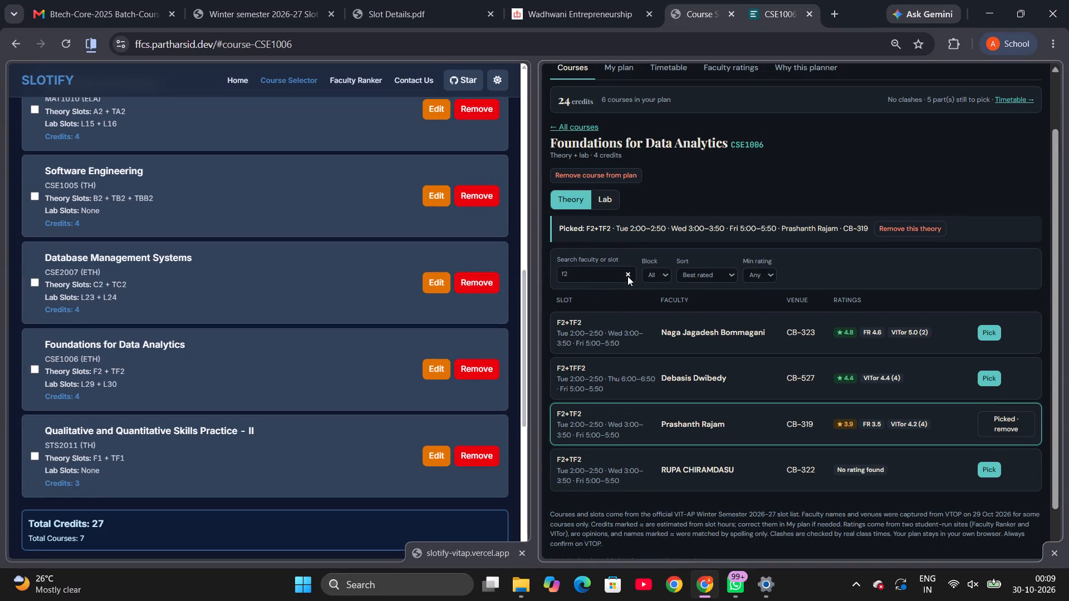
left_click(627, 276)
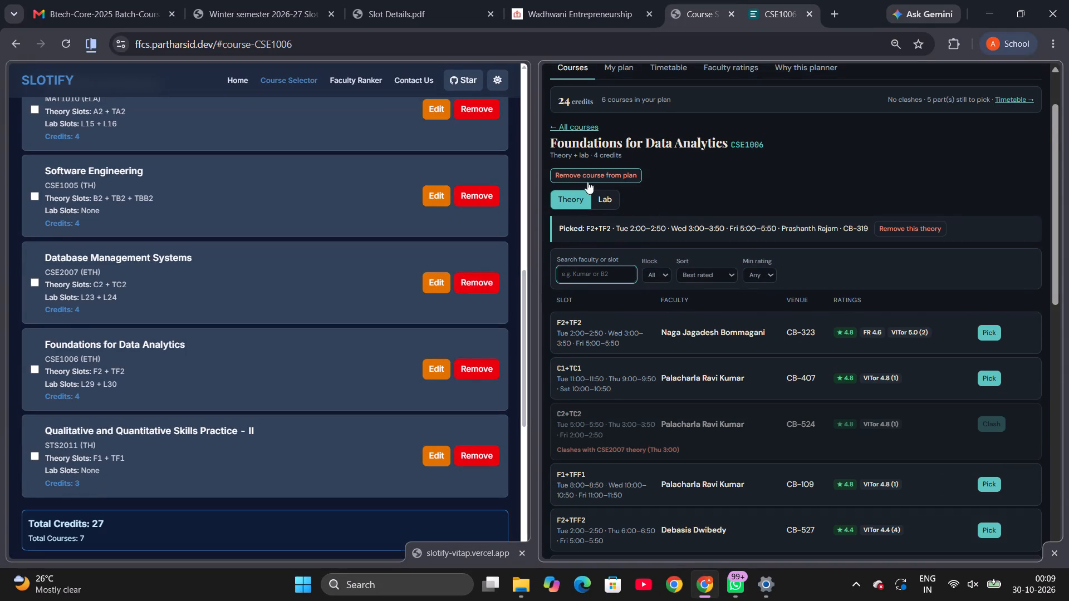
Return to the course list, replace the search with sts2011, and open Qualitative and Quantitative Skills Practice - II (STS2011).
left_click(582, 123)
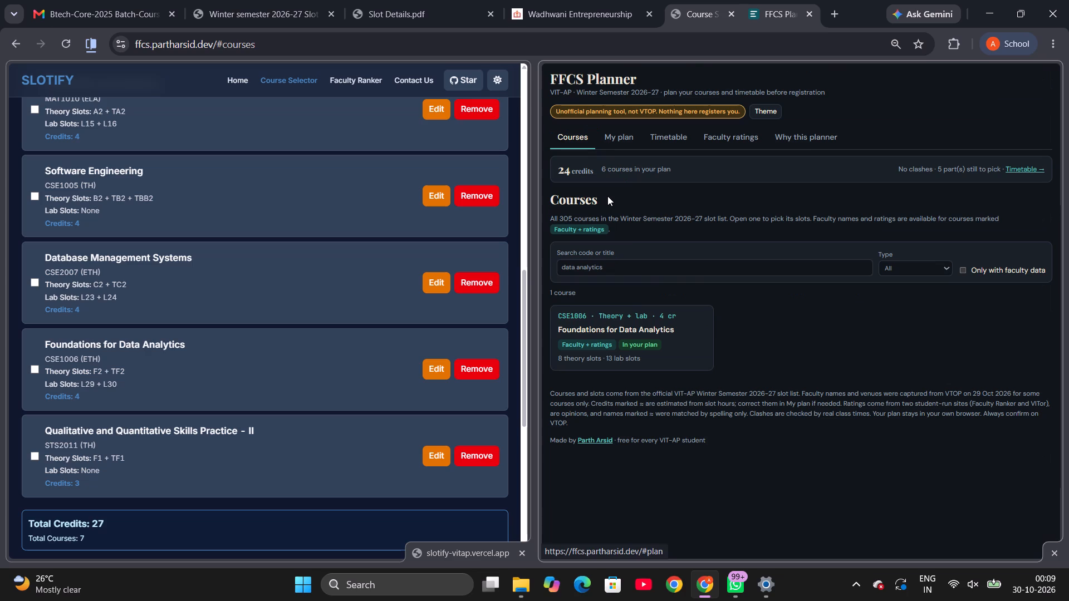
left_click_drag(639, 265, 516, 263)
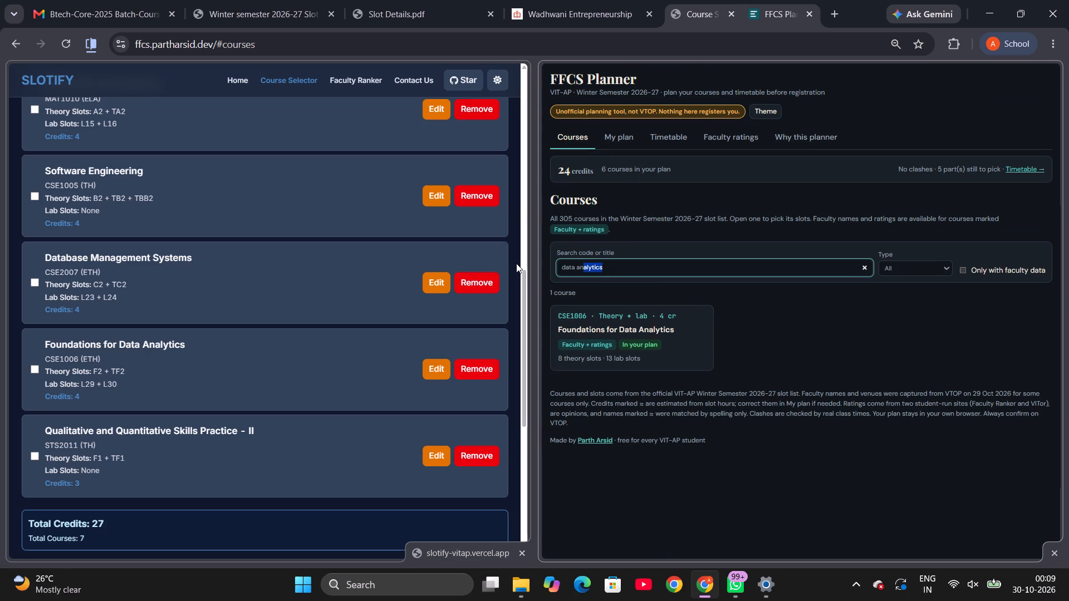
type("sts")
key("space")
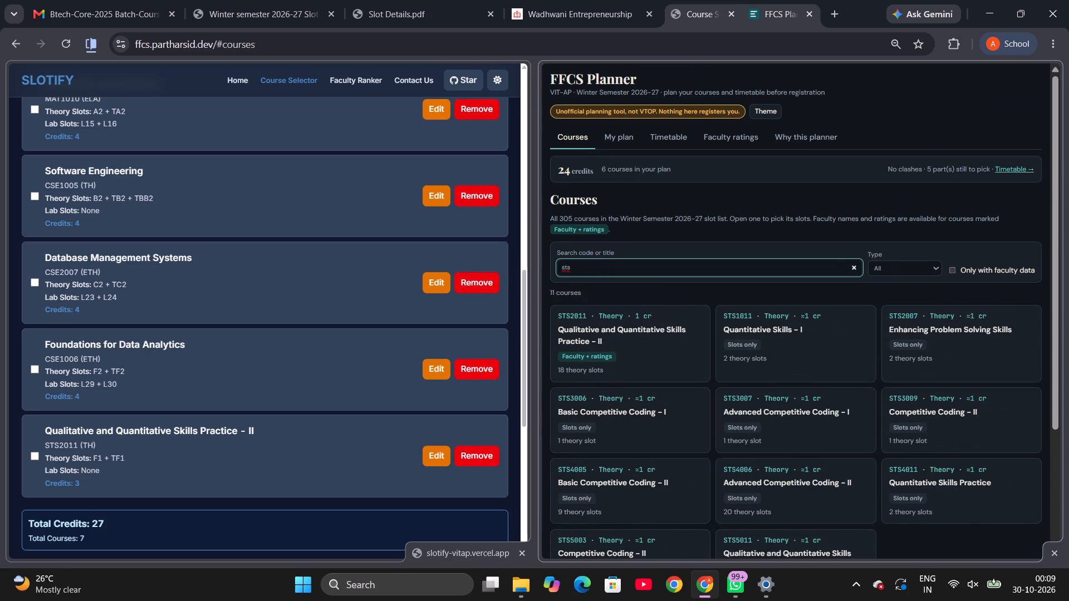
type("2011")
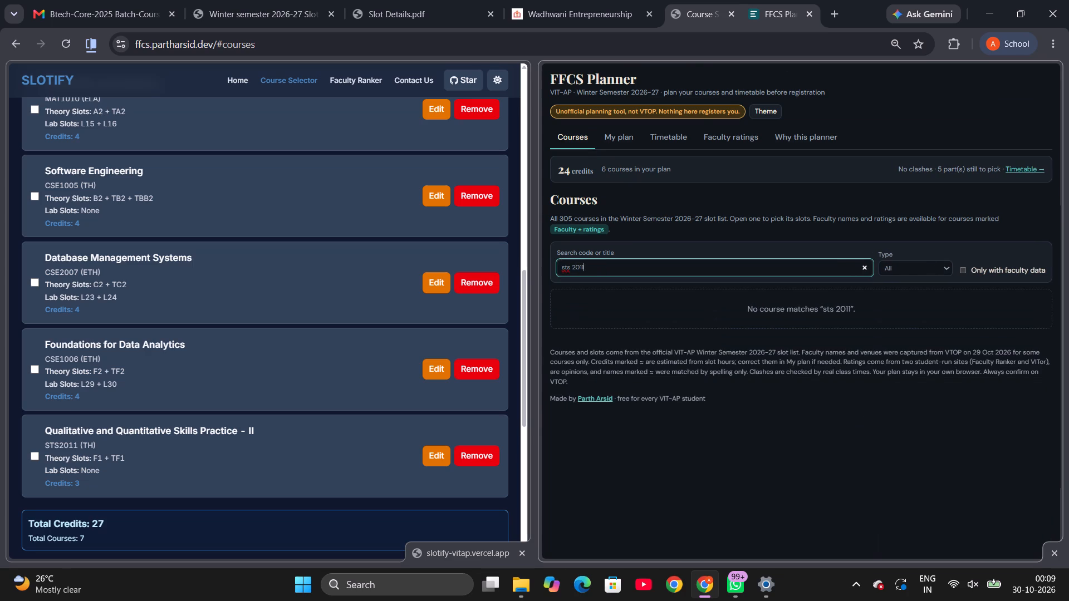
key("BackSpace")
key("BackSpace")
key("BackSpace")
key("BackSpace")
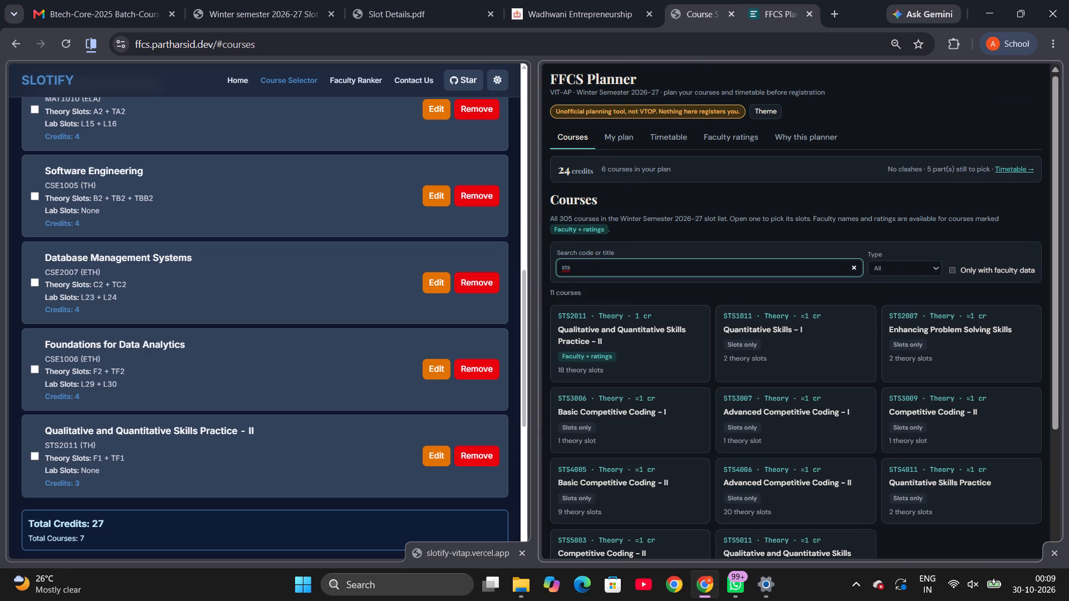
key("BackSpace")
type("2011")
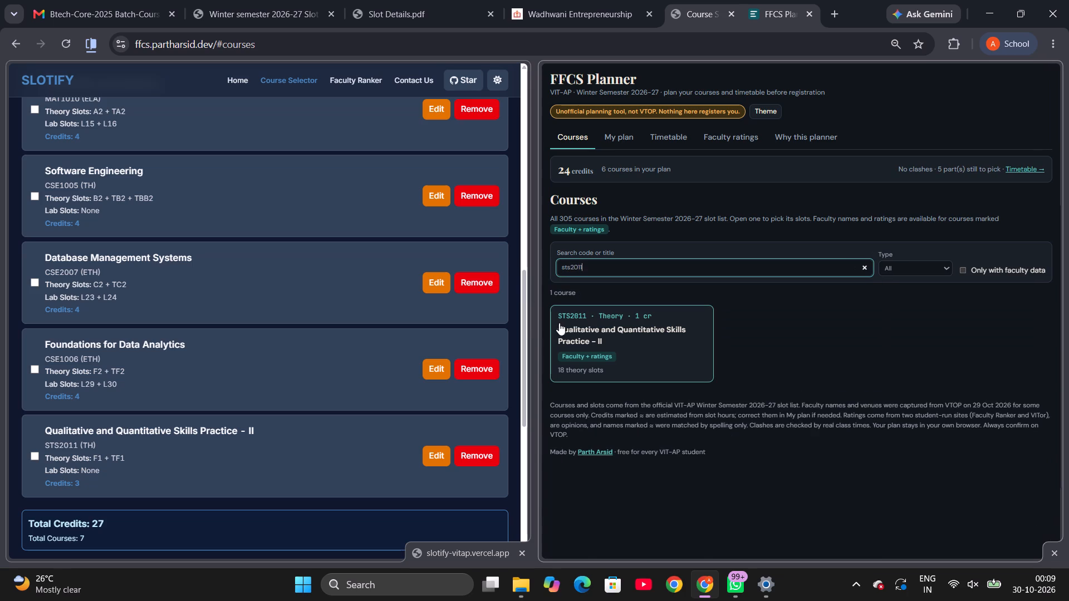
left_click(619, 338)
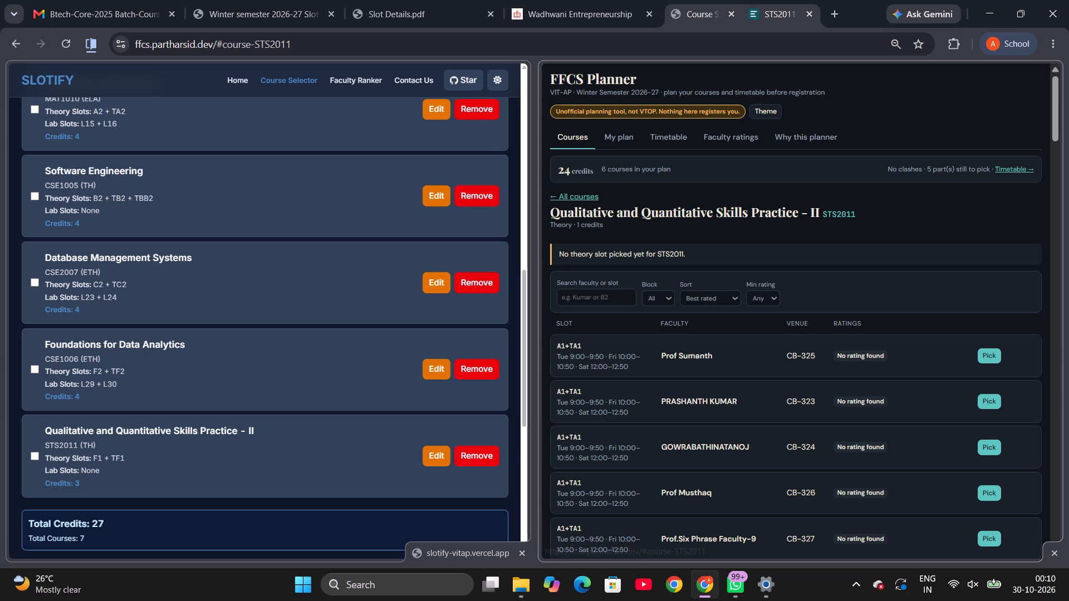
Filter the Qualitative and Quantitative Skills Practice - II theory sections by slot f1 and review the matching sections.
scroll(674, 380, "down", 1)
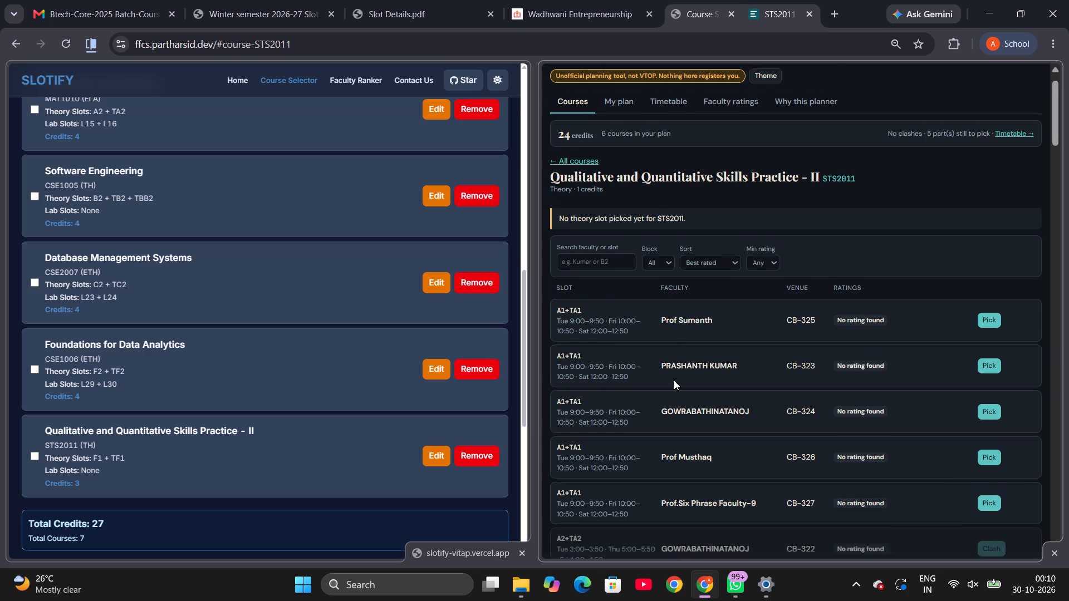
scroll(681, 388, "down", 1)
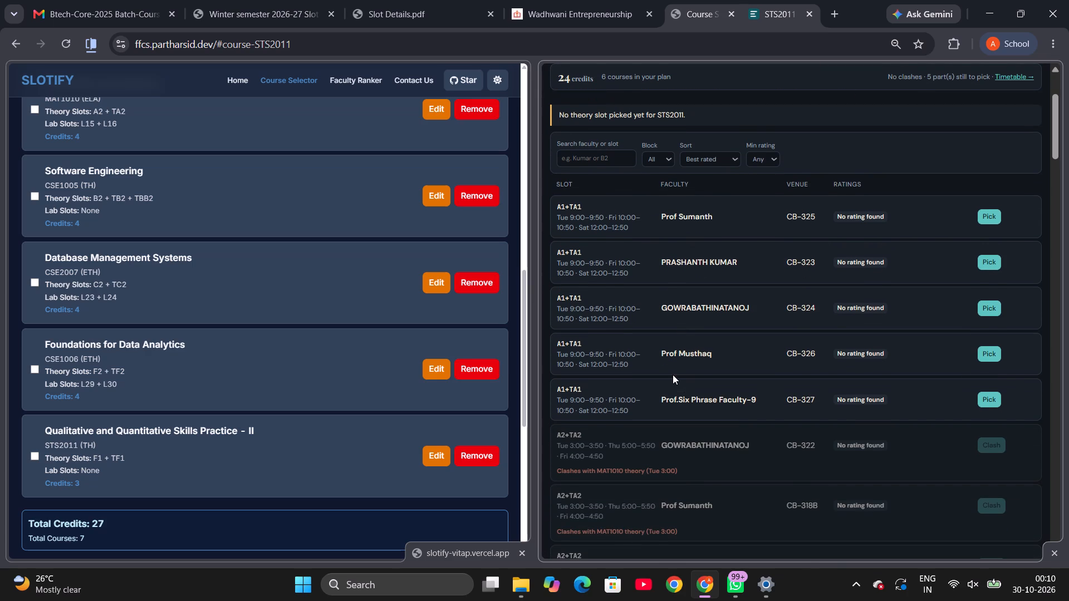
scroll(673, 375, "up", 1)
left_click(611, 228)
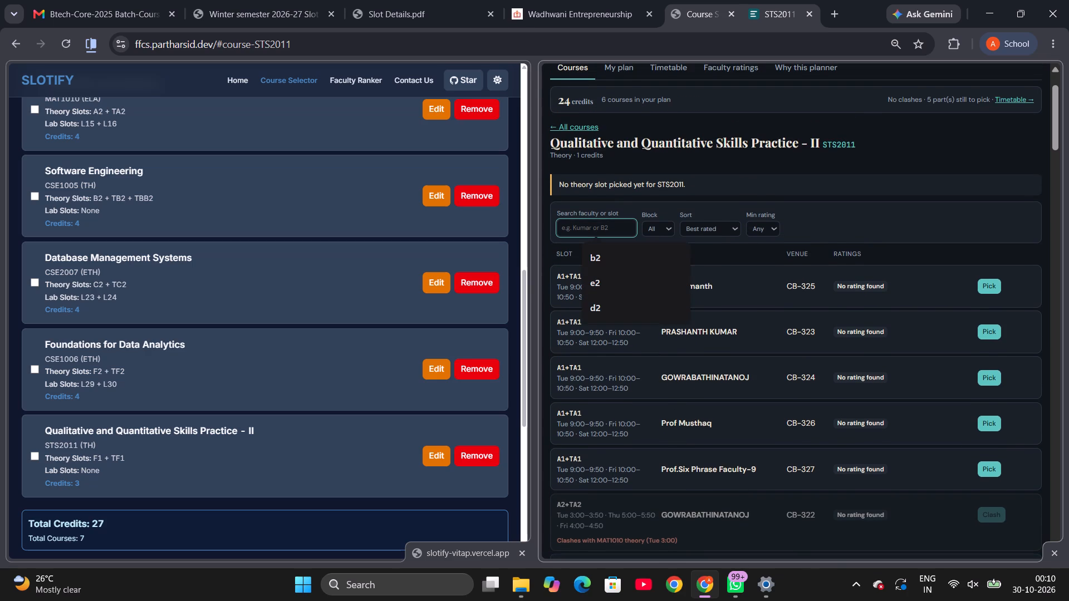
type("f1")
key("Return")
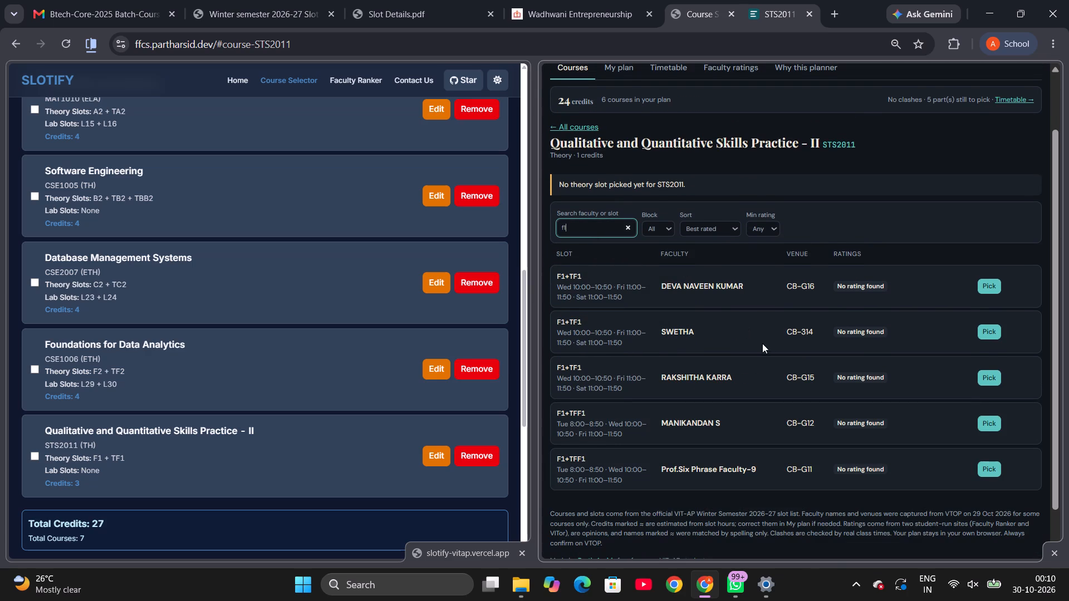
scroll(717, 371, "down", 1)
scroll(717, 371, "up", 1)
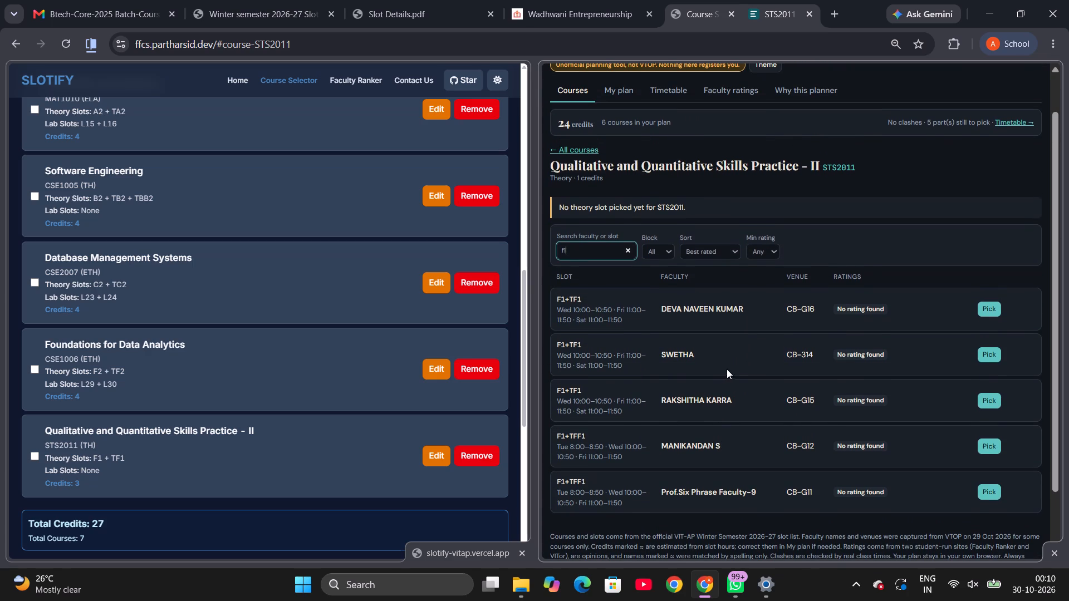
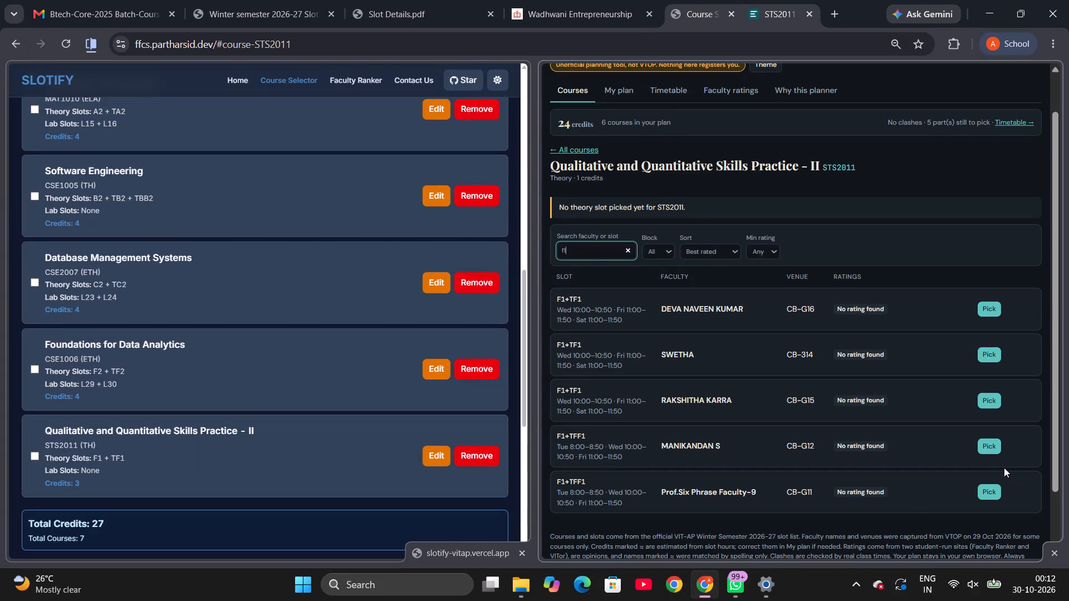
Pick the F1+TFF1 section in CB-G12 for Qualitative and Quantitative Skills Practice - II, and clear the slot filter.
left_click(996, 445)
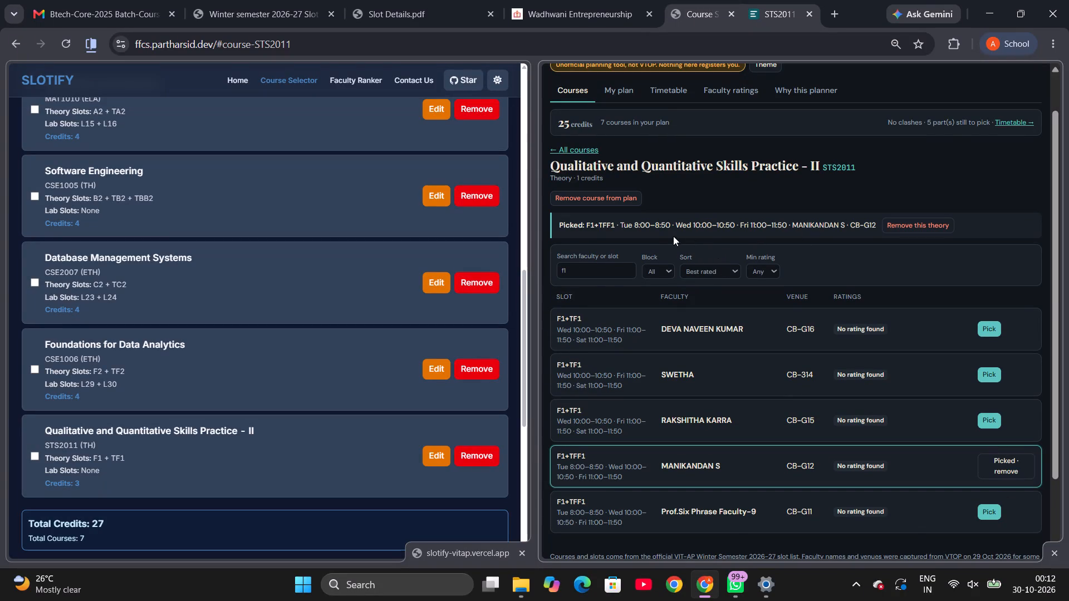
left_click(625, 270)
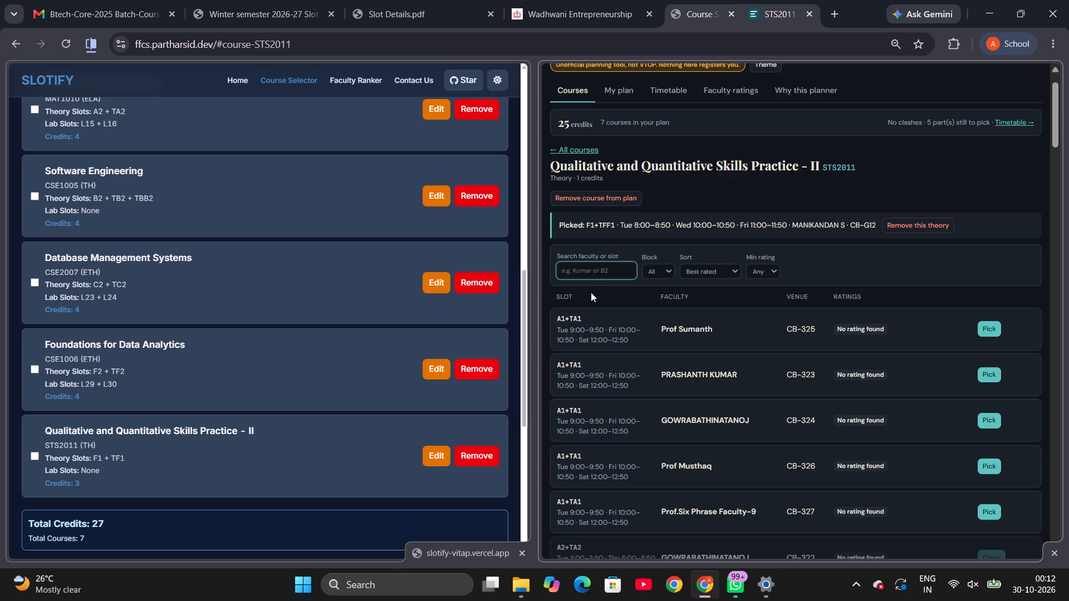
Open the planner's timetable for the current course picks.
left_click(665, 86)
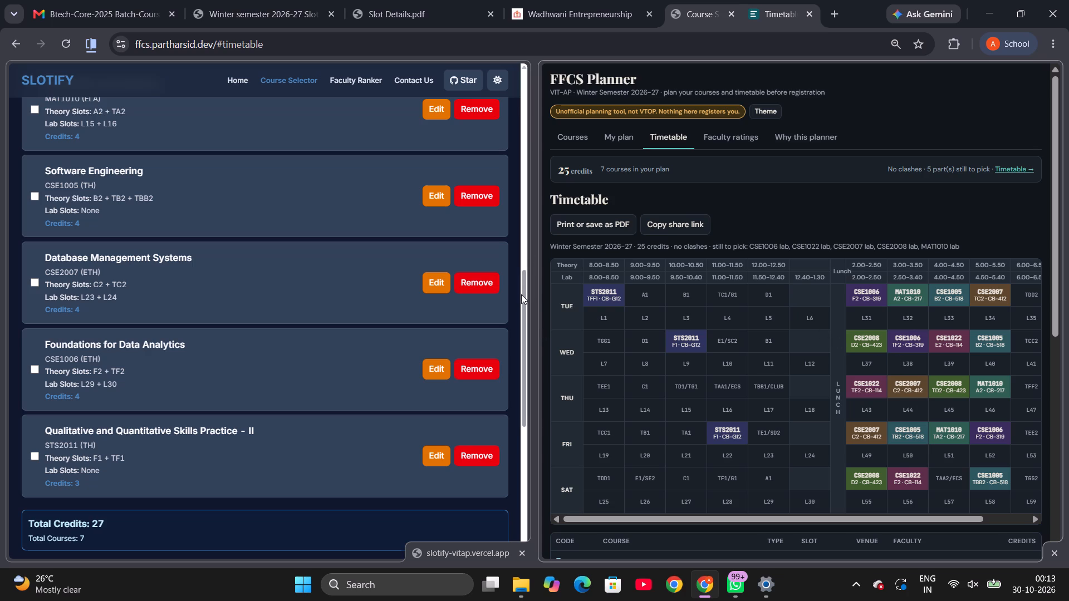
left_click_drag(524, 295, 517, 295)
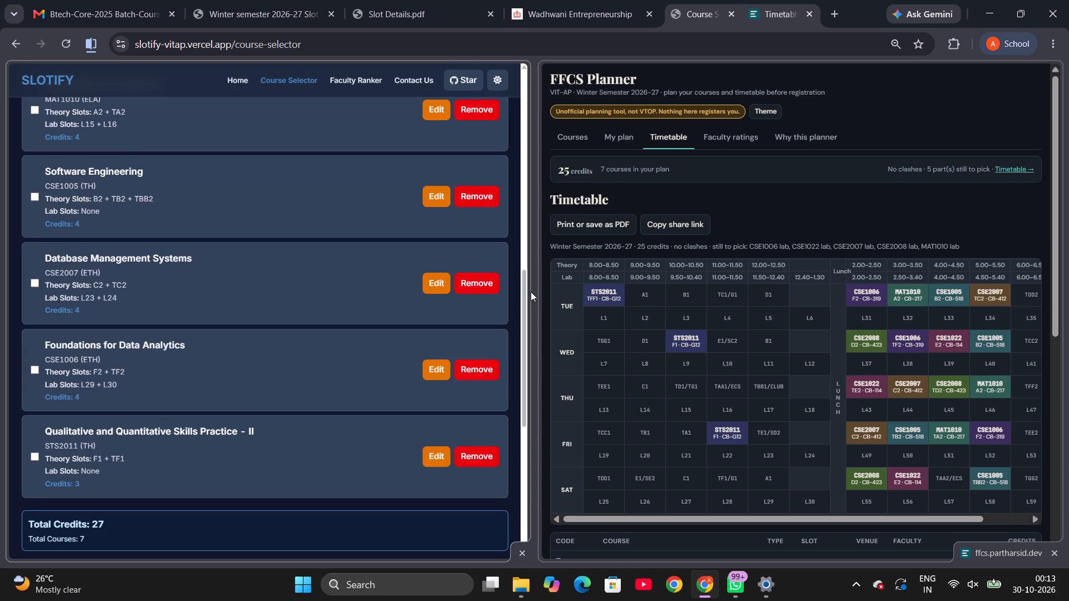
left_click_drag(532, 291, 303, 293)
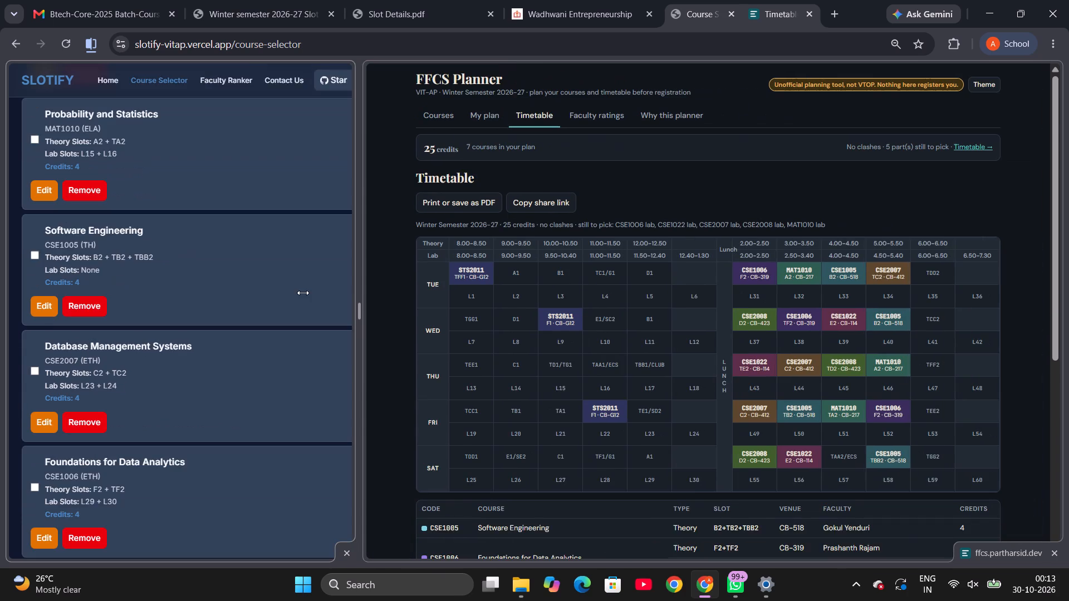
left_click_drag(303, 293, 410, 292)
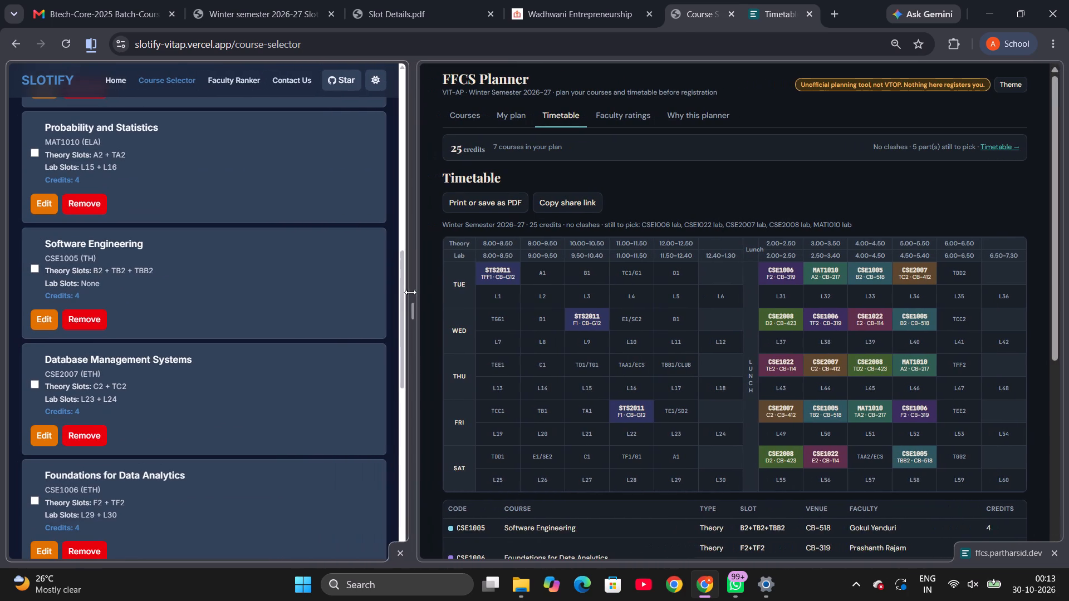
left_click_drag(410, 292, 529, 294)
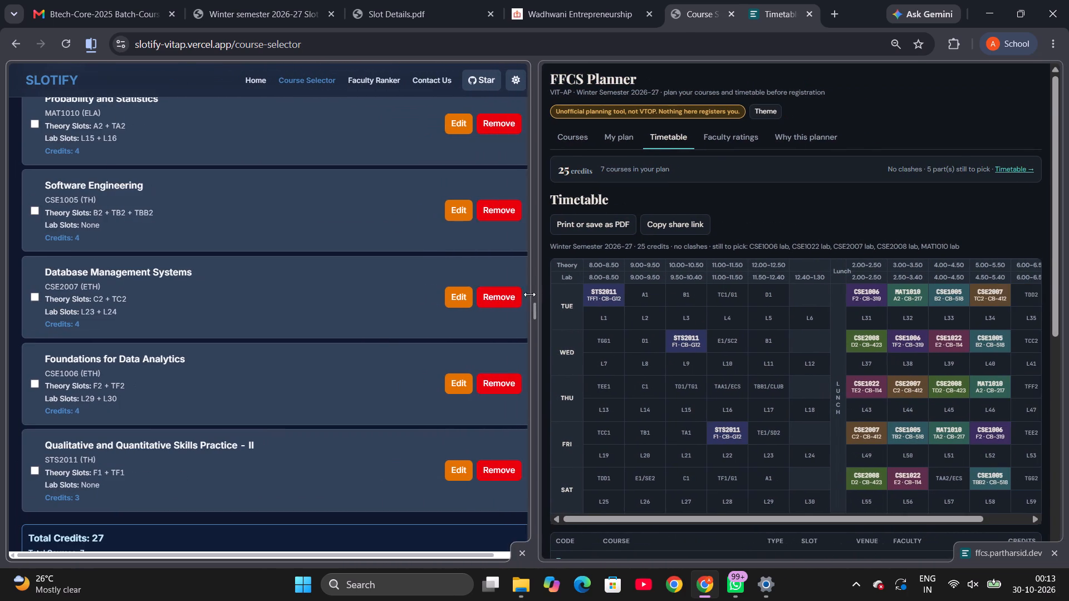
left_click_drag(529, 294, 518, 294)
Separate the split view into individual tabs and bring the FFCS Planner timetable to the front.
right_click(691, 16)
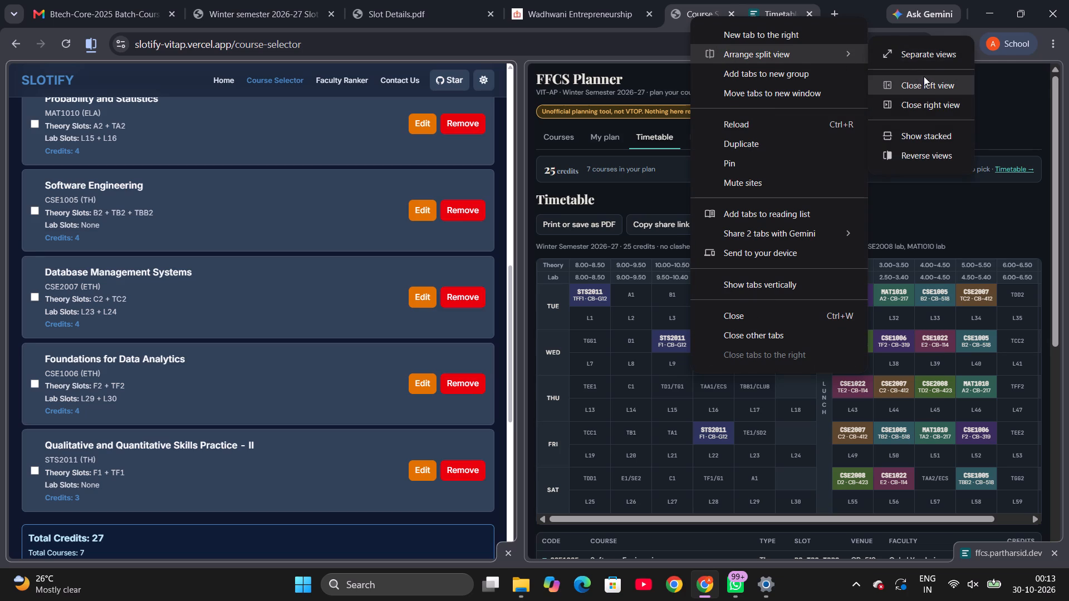
left_click(923, 53)
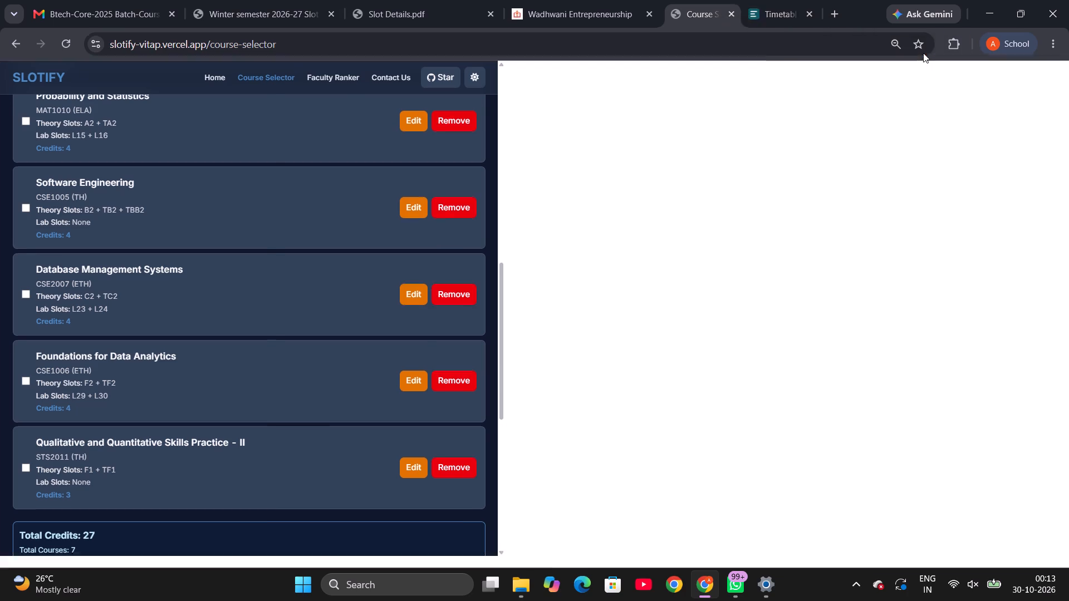
left_click(735, 4)
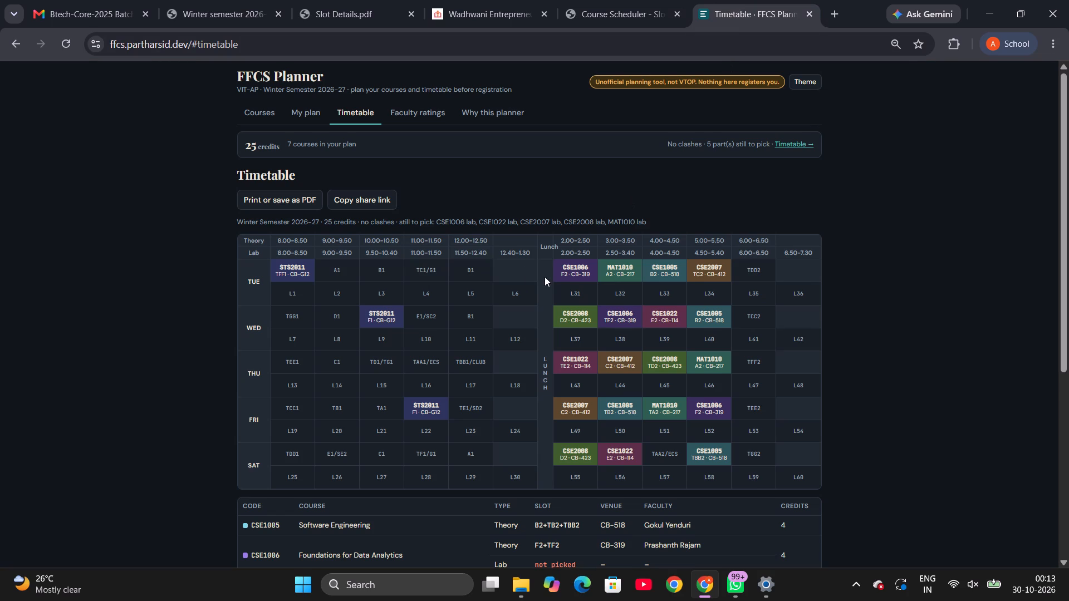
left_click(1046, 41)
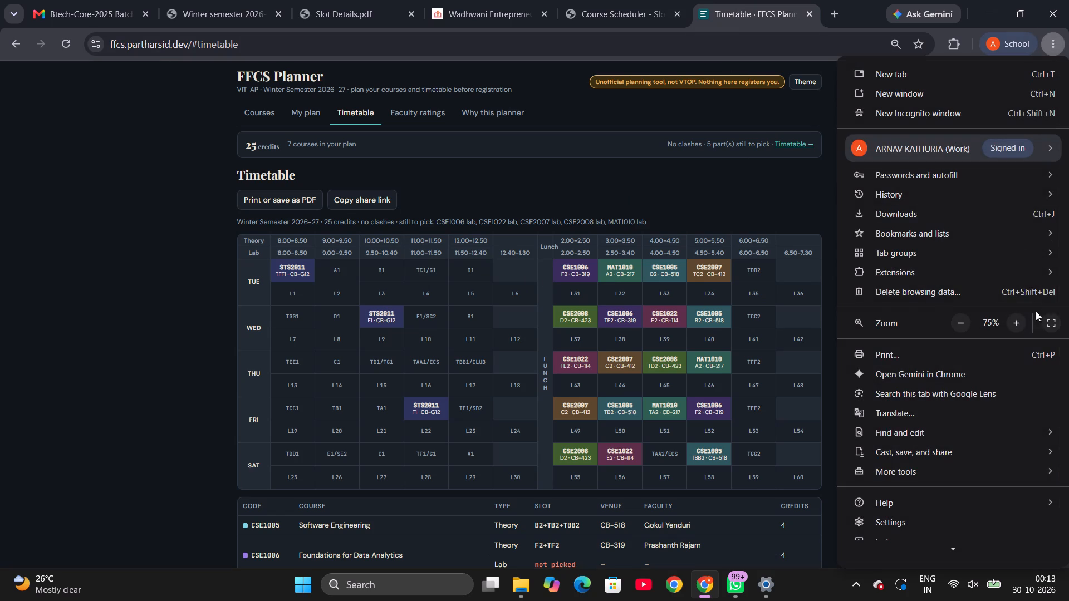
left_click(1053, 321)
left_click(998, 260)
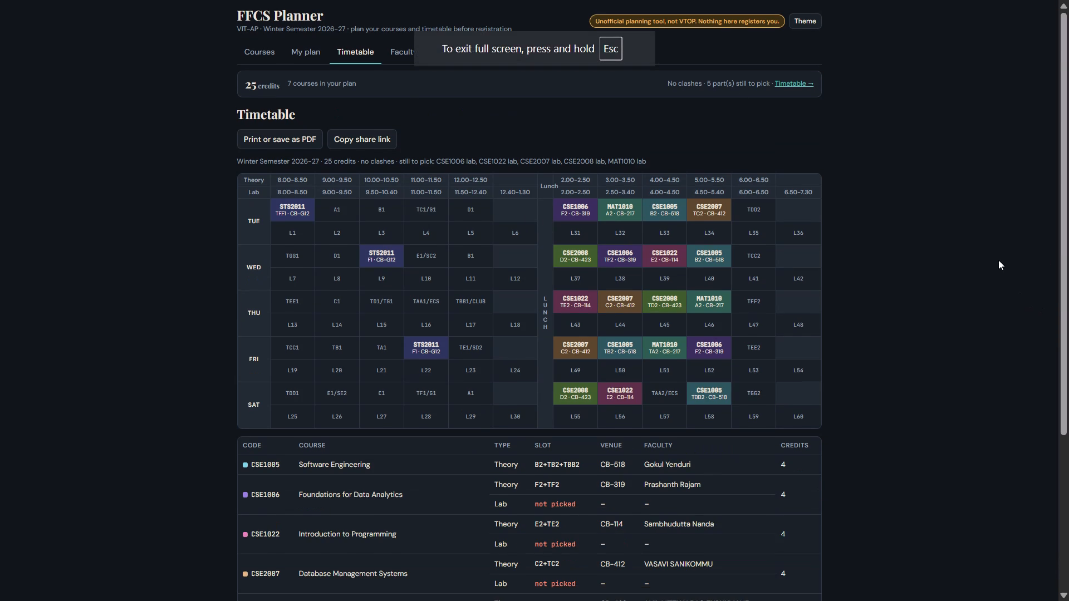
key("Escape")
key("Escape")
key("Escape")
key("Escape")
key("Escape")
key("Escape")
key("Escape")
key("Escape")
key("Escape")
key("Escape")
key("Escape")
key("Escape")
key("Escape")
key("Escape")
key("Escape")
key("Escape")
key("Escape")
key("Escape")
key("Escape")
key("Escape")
Set the timetable page's zoom to 100% and look over the weekly grid.
left_click(1055, 46)
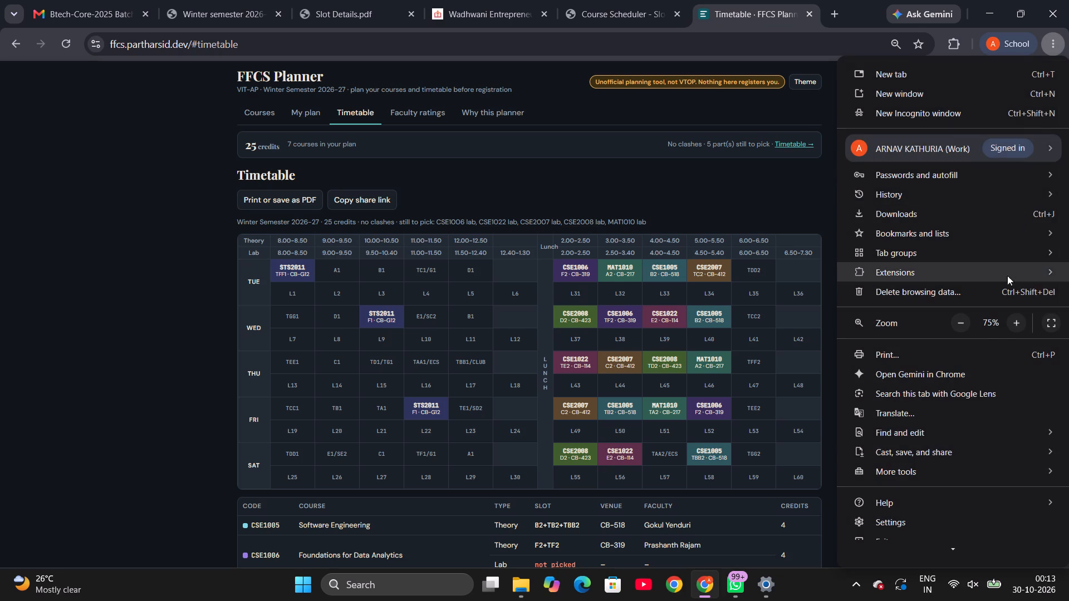
triple_click(1014, 319)
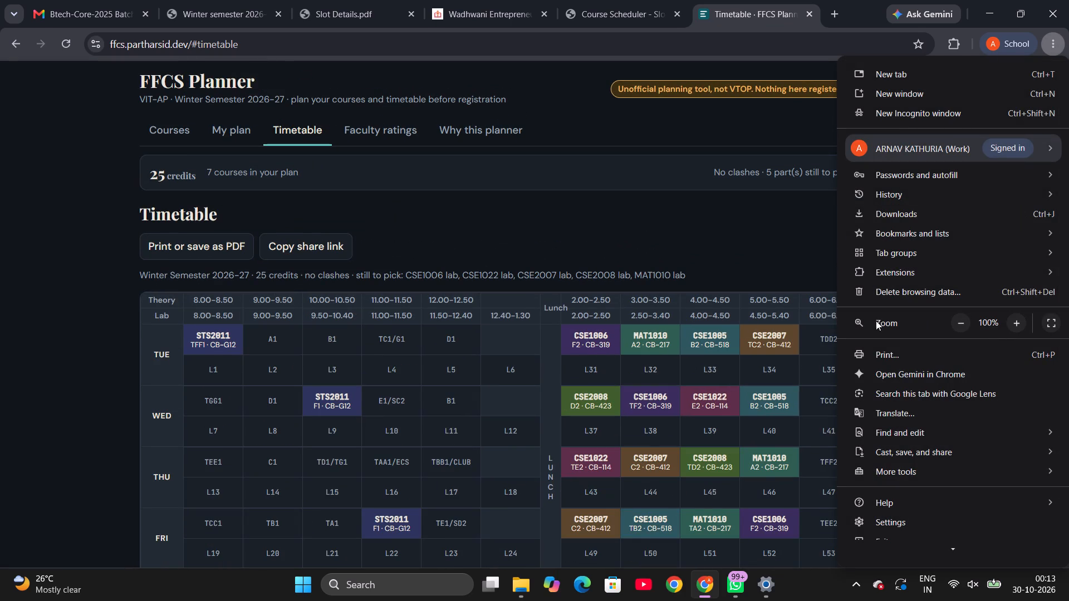
left_click(528, 241)
scroll(714, 254, "down", 4)
scroll(714, 258, "up", 2)
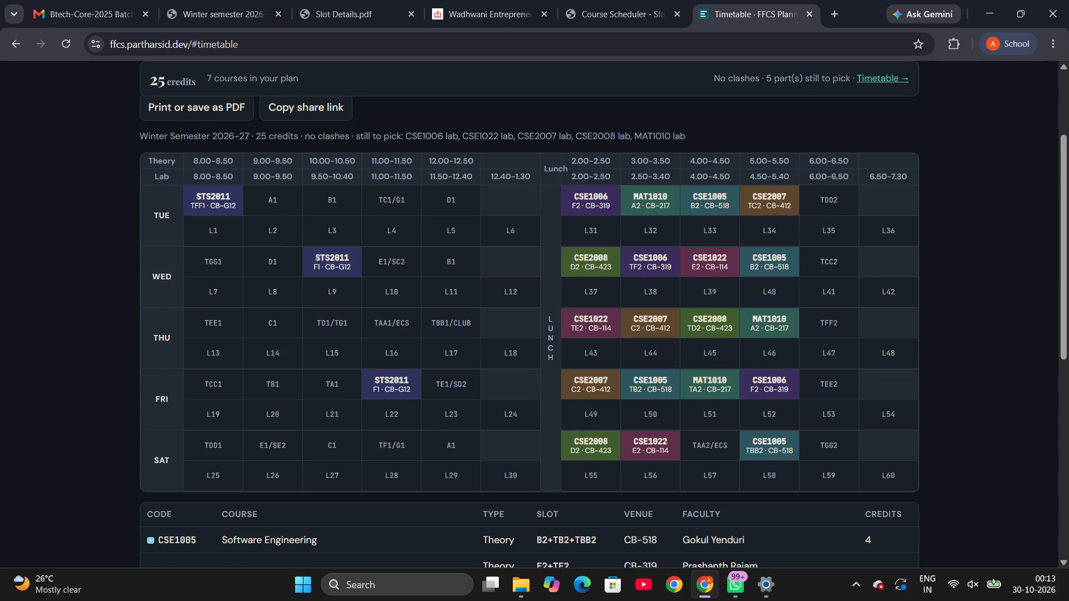
scroll(272, 201, "up", 2)
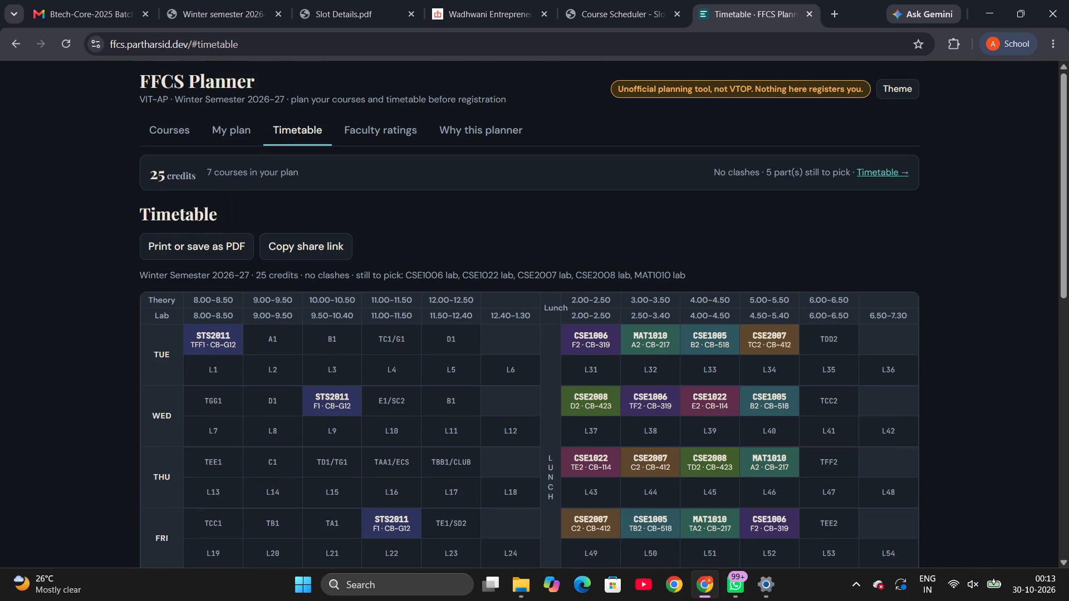
Reopen Qualitative and Quantitative Skills Practice - II, filter by slot f1, change the pick to the F1+TF1 section in CB-G15, and clear the filter.
left_click(193, 129)
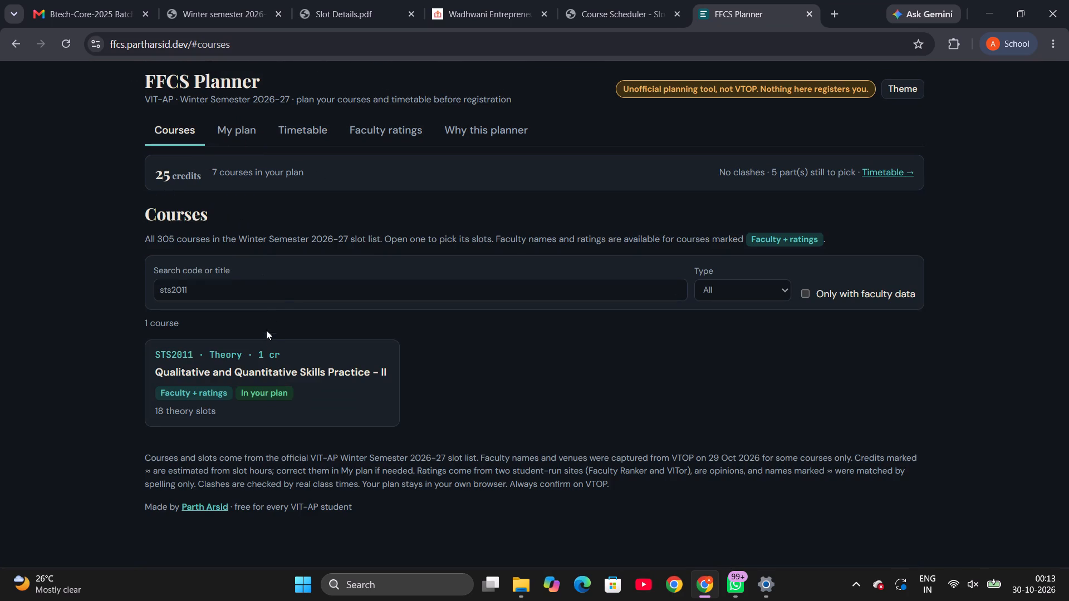
left_click(264, 372)
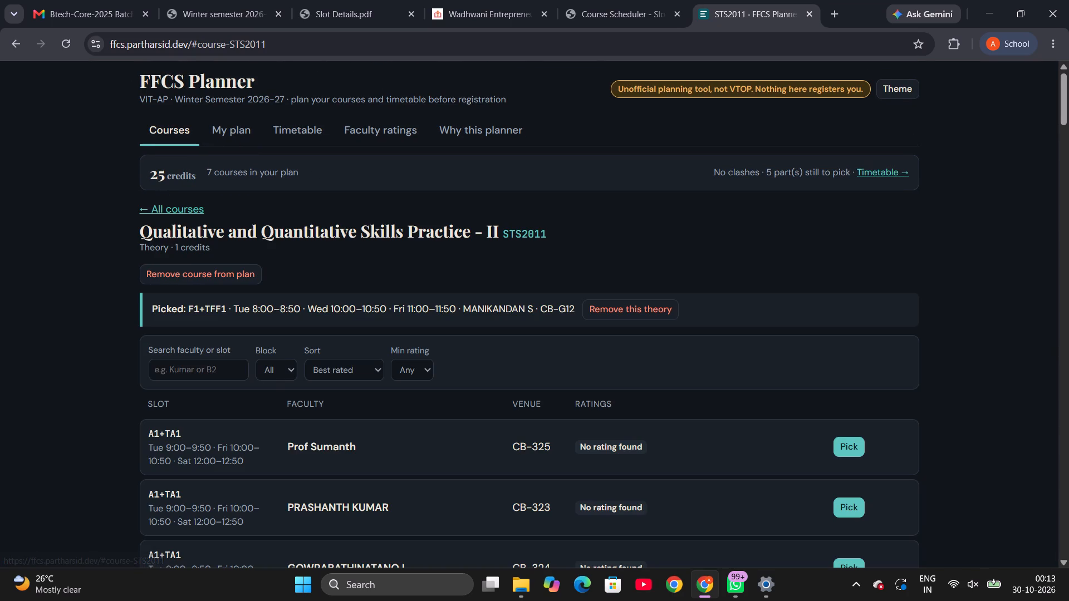
scroll(290, 409, "down", 2)
left_click(210, 226)
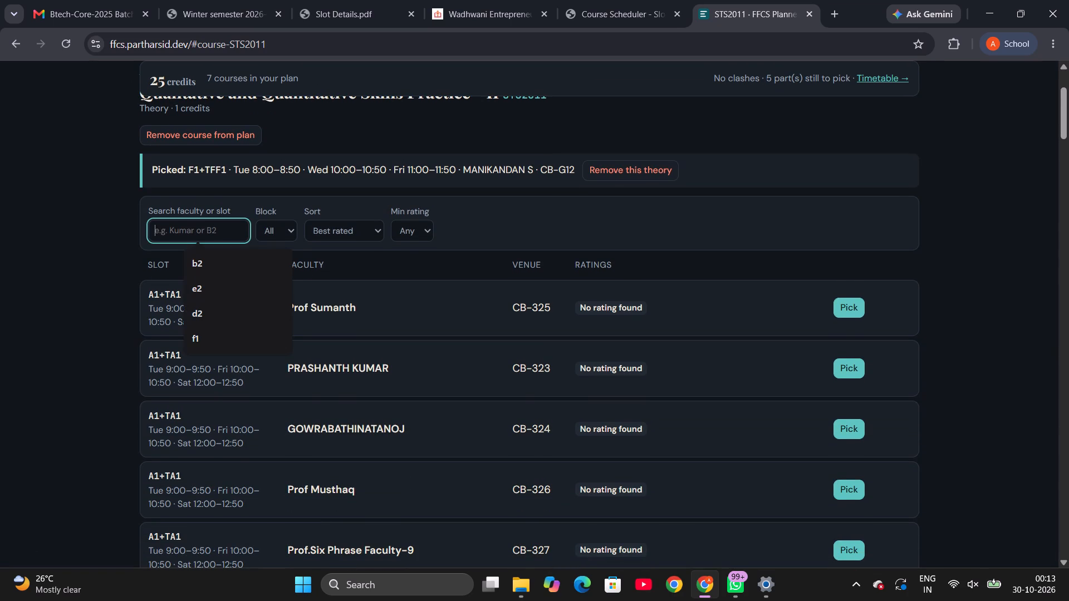
left_click(221, 340)
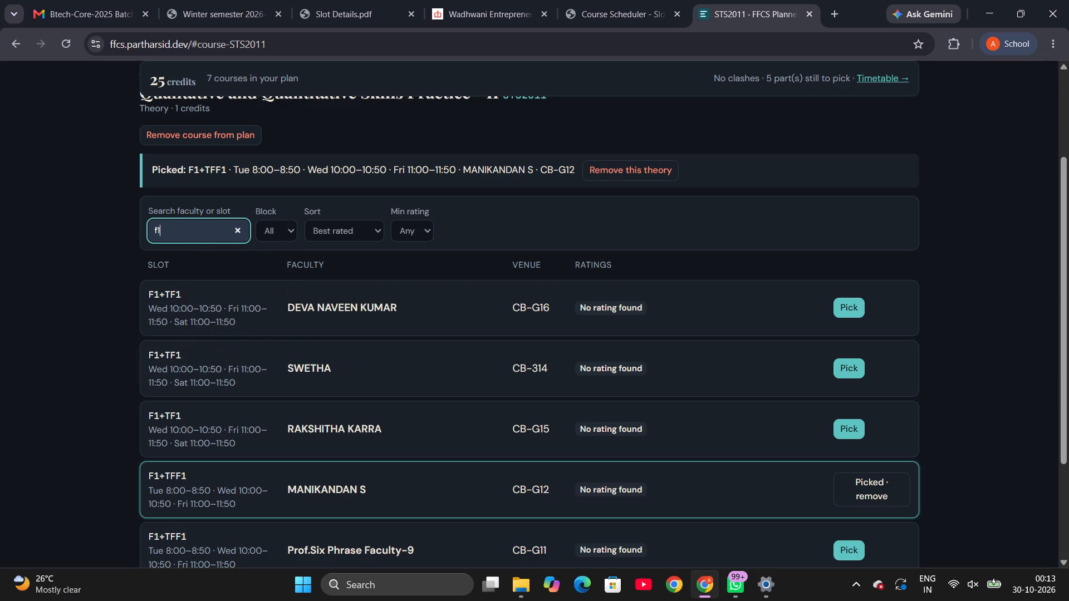
scroll(301, 374, "down", 1)
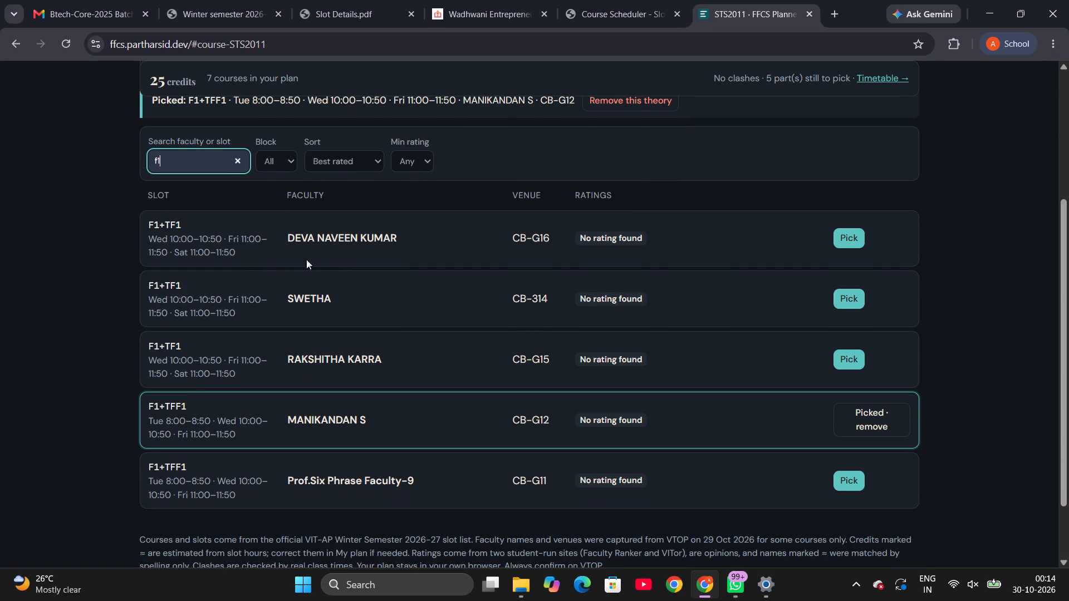
left_click(848, 293)
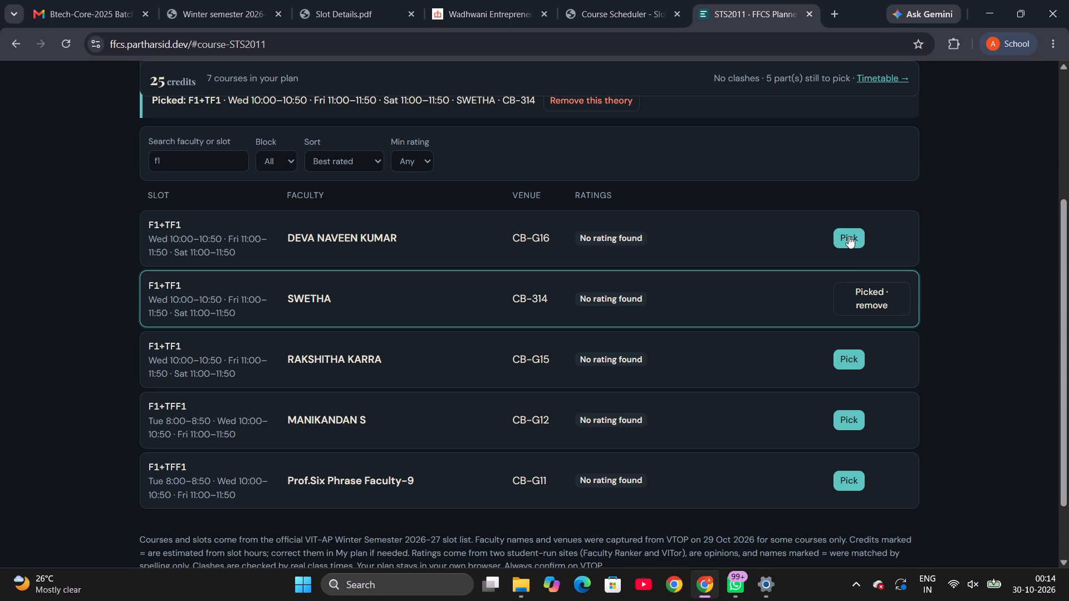
left_click(856, 363)
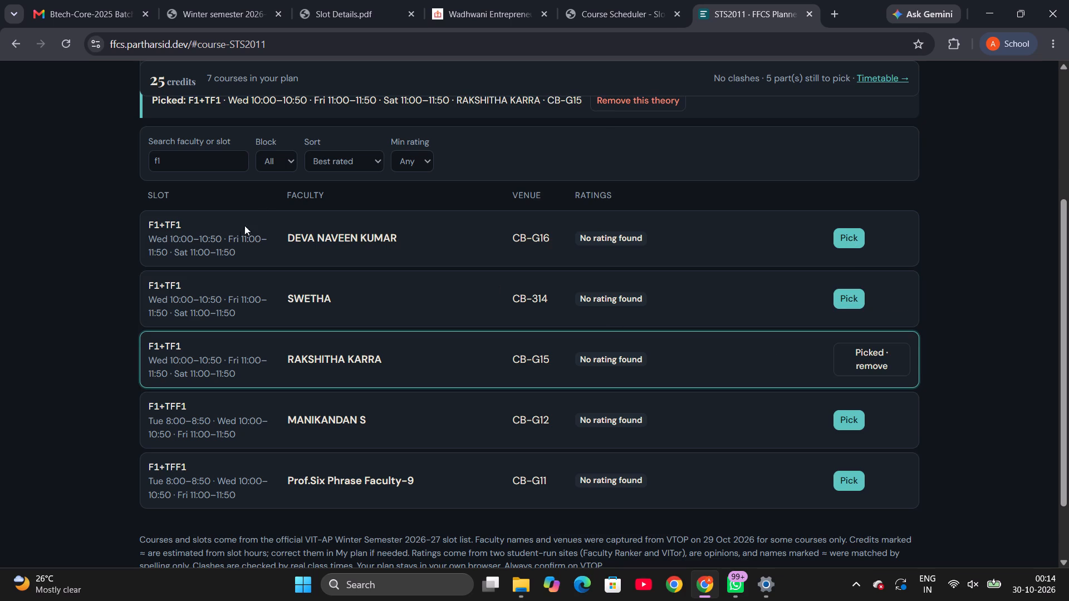
left_click(241, 160)
left_click(238, 160)
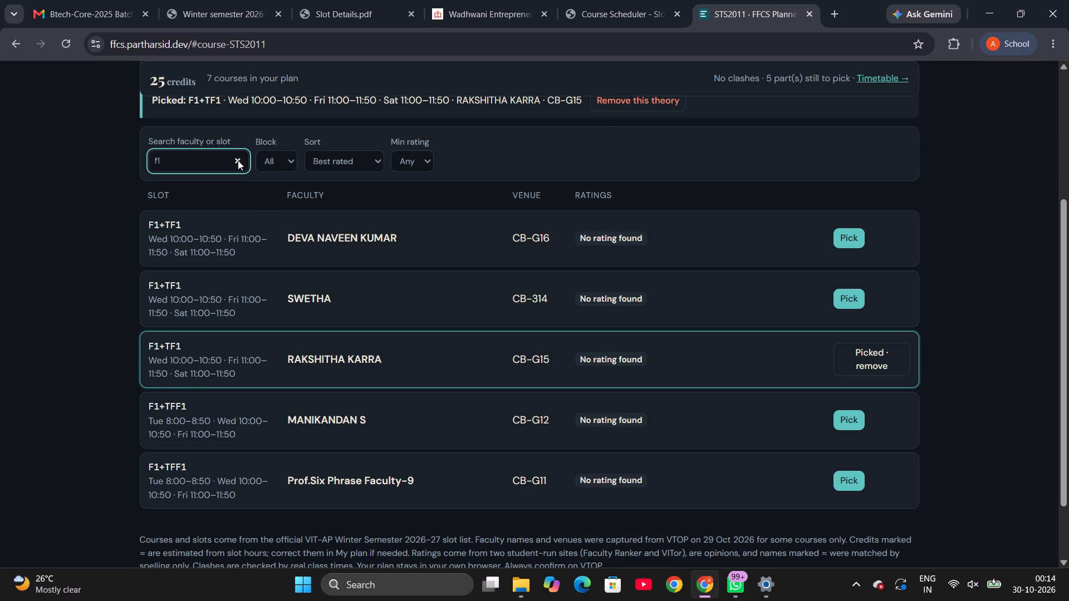
left_click(105, 132)
Review the timetable grid and the course list below it for slots, venues, and faculty.
scroll(106, 134, "up", 3)
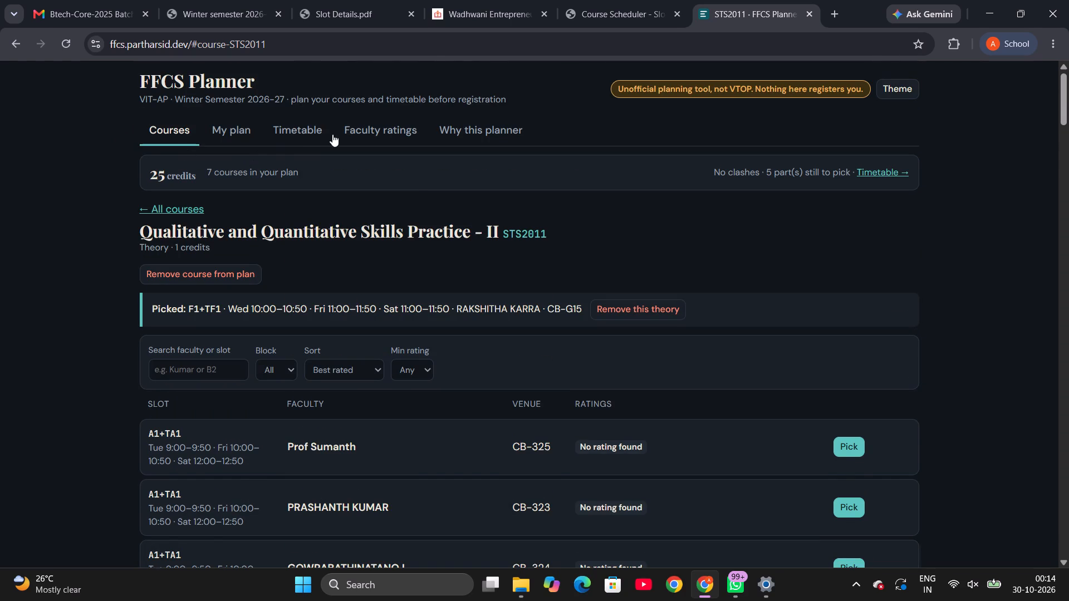
left_click(311, 125)
scroll(285, 277, "down", 5)
scroll(291, 303, "up", 3)
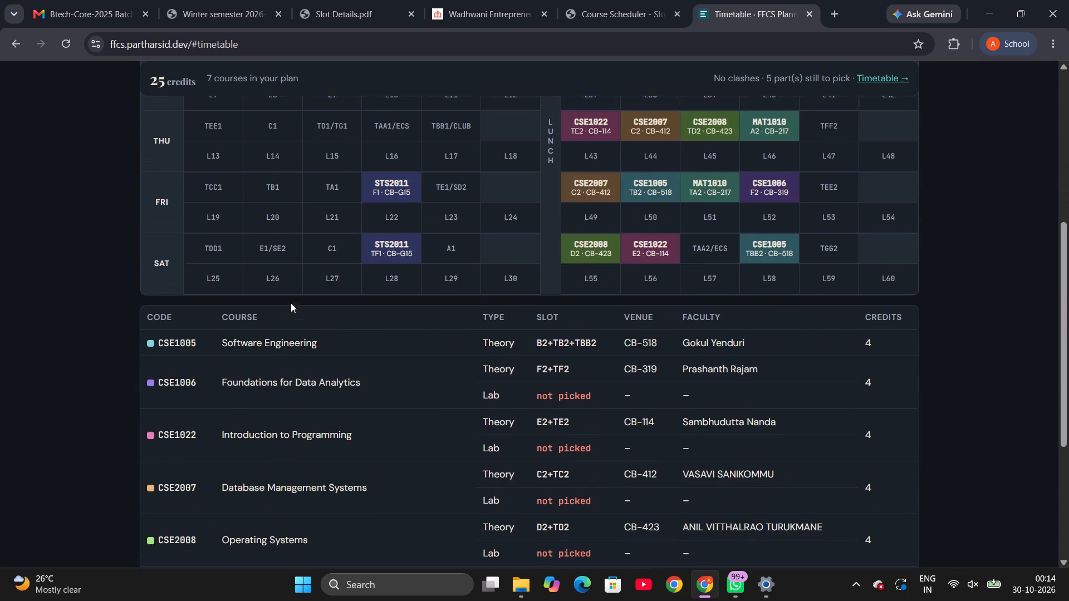
scroll(291, 303, "up", 1)
scroll(291, 303, "down", 2)
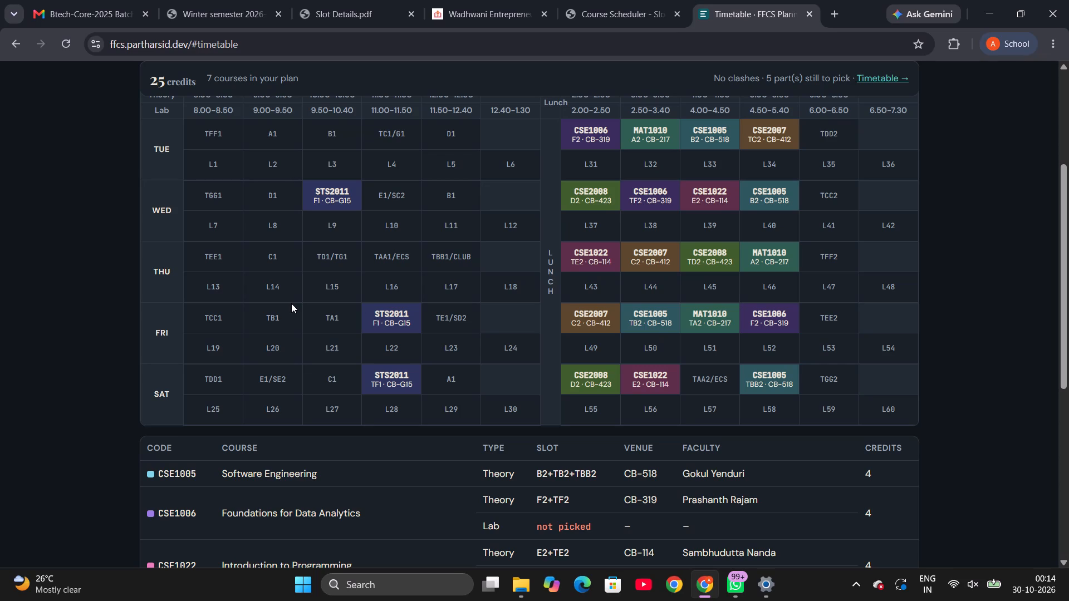
scroll(151, 330, "up", 1)
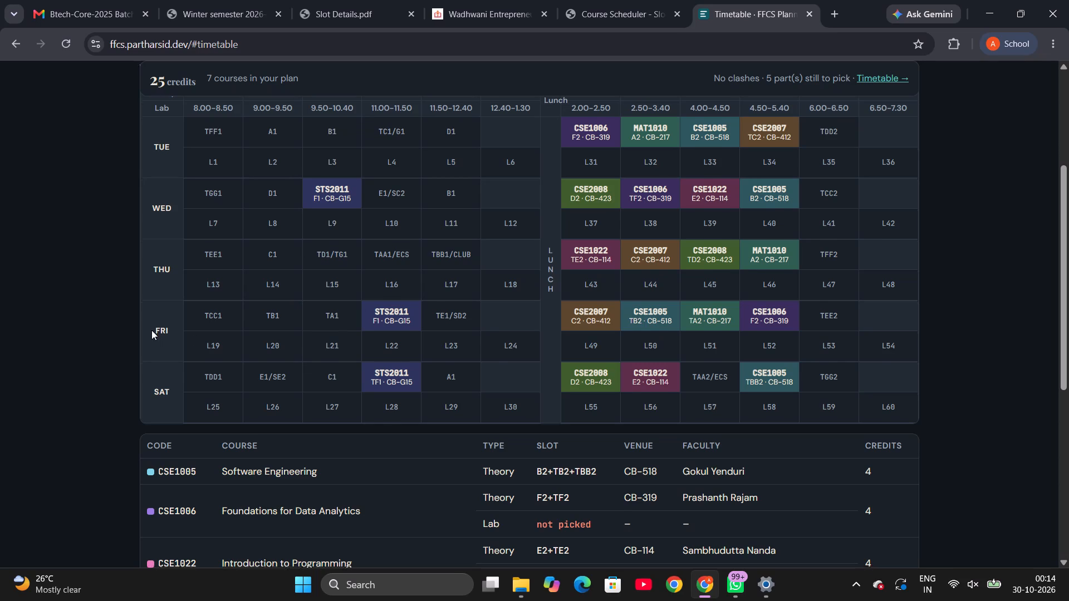
scroll(151, 330, "up", 3)
From the course plan, open the theory section choices for Introduction to Programming (CSE1022).
left_click(222, 136)
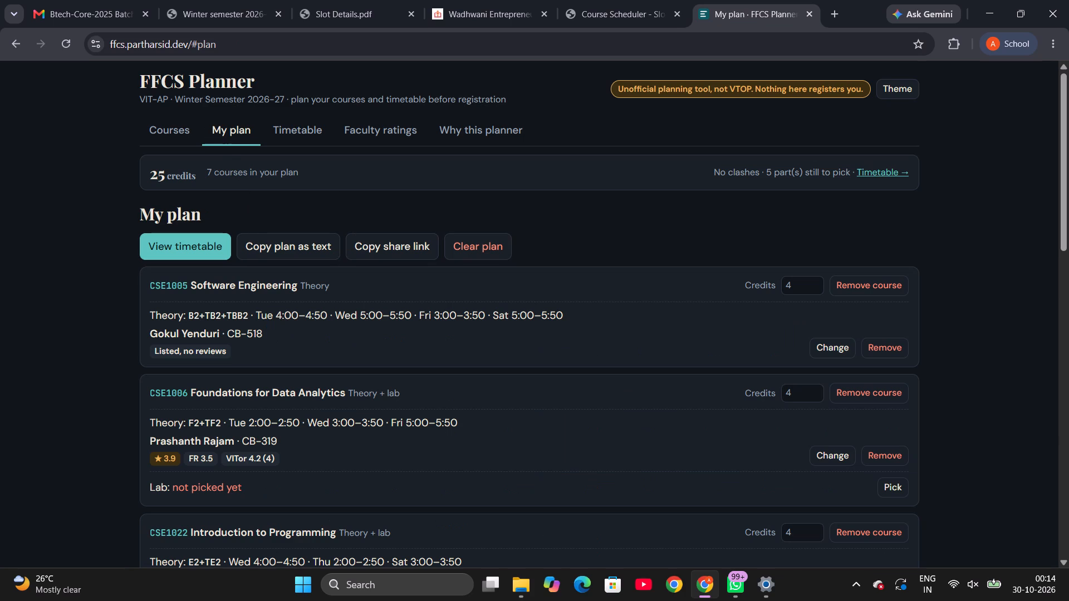
scroll(242, 315, "down", 2)
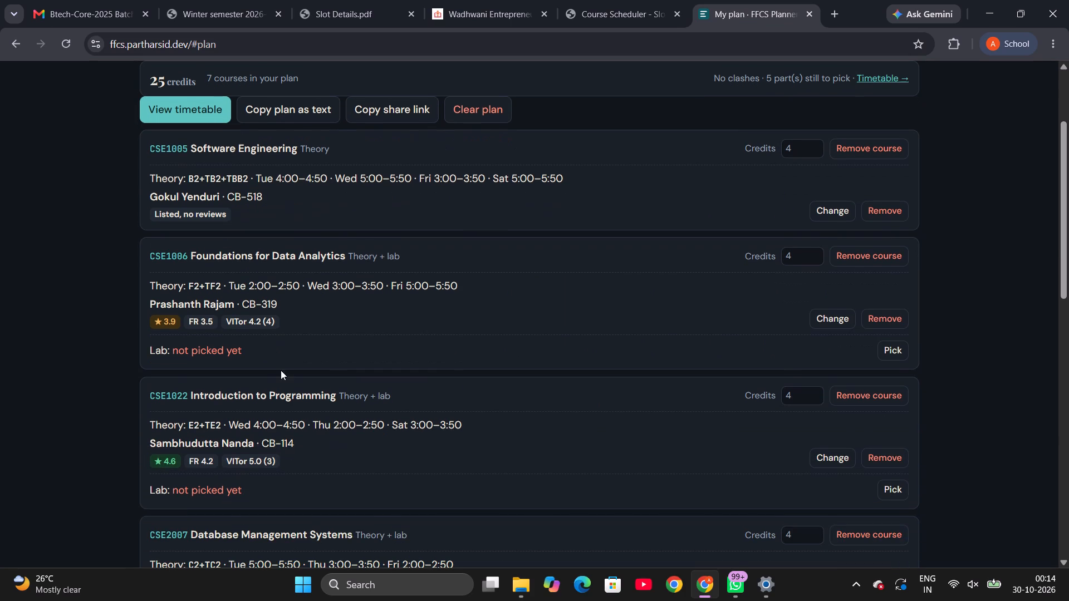
left_click(285, 387)
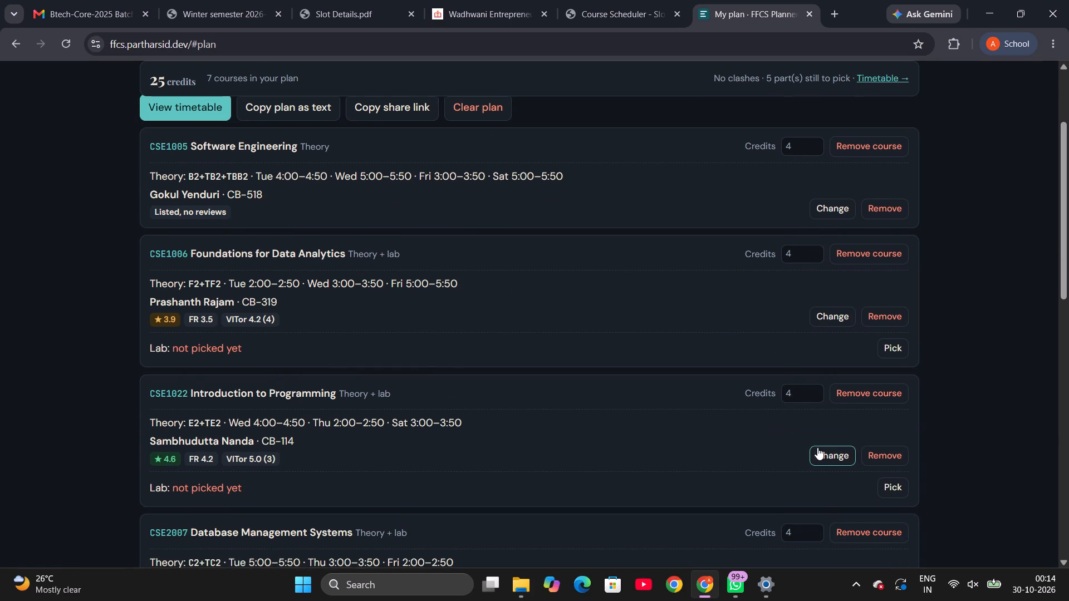
left_click(827, 448)
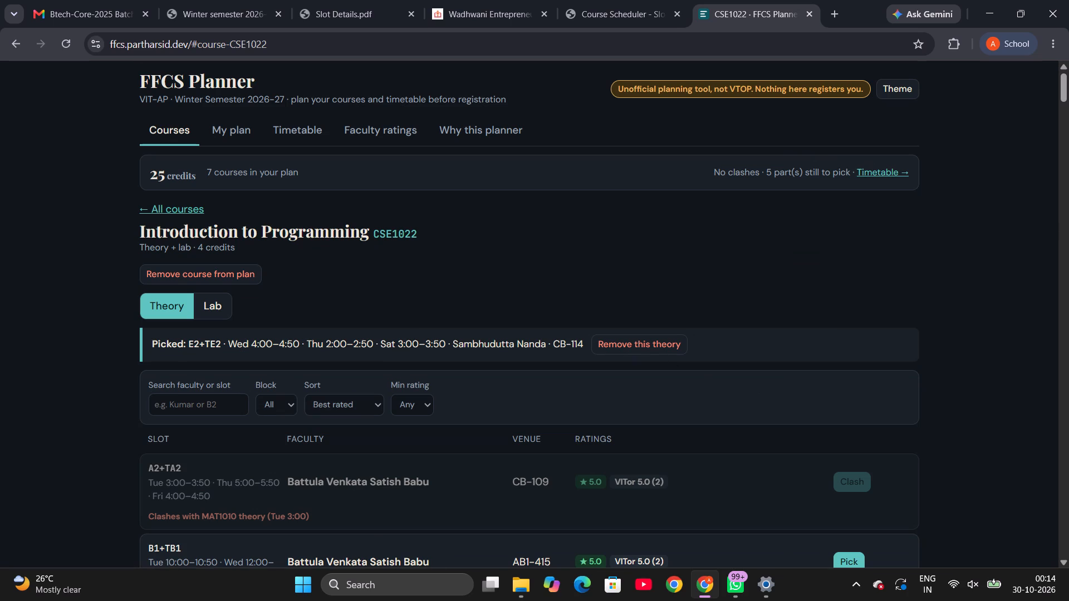
Filter the Introduction to Programming theory sections by slot f2, look through the listed faculty and venues, and clear the filter.
left_click(220, 405)
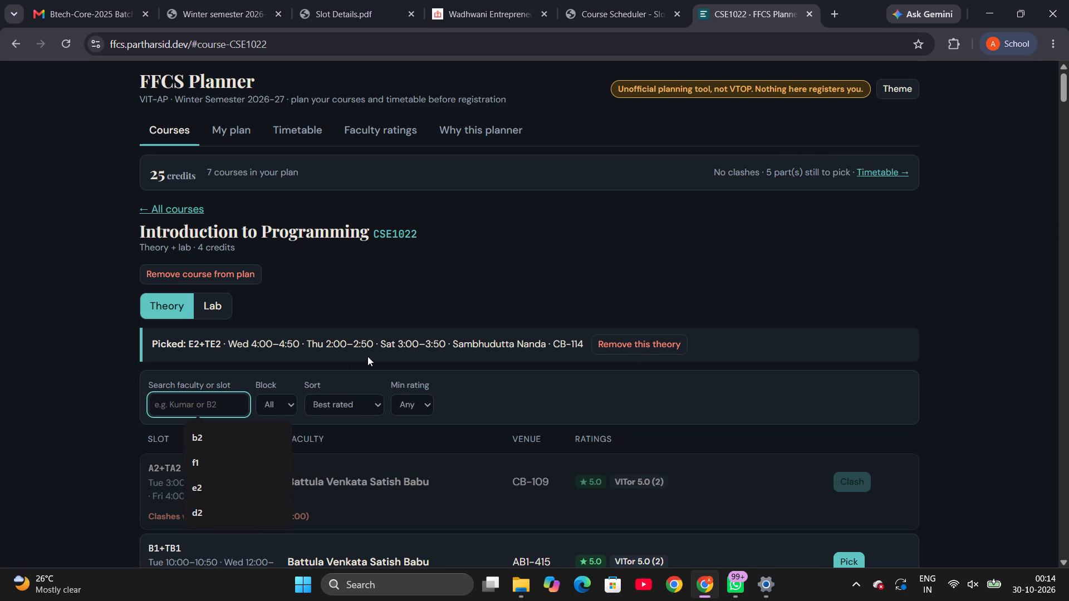
type("f2")
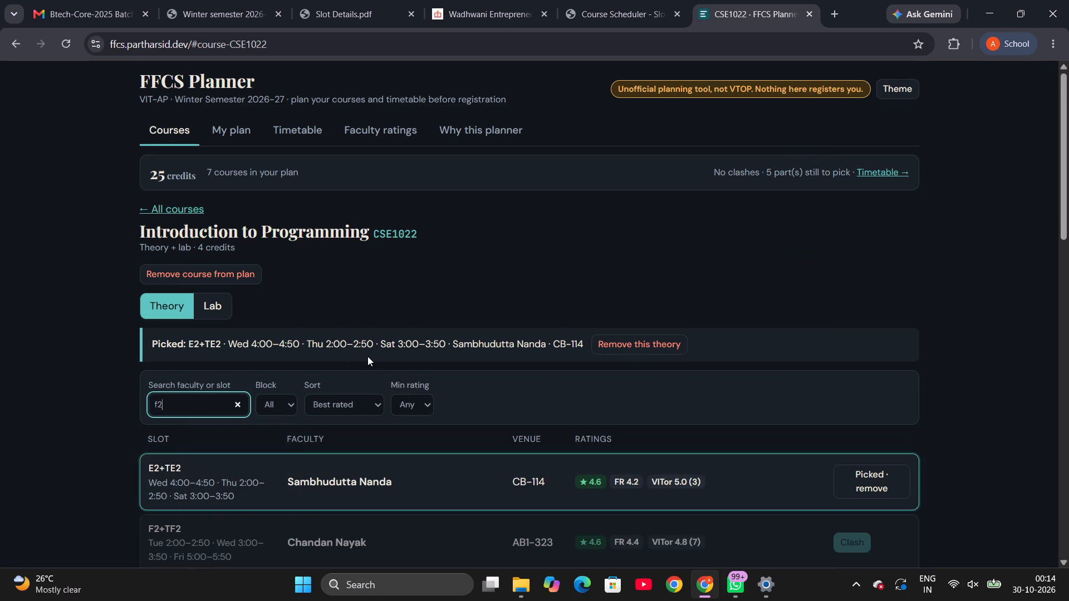
scroll(303, 464, "down", 1)
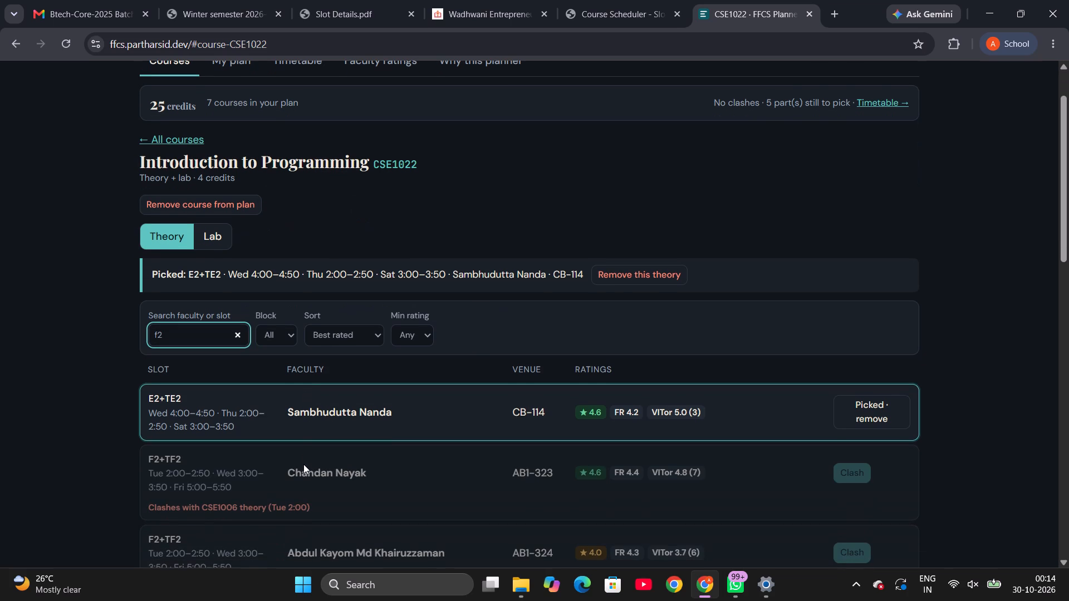
scroll(307, 465, "down", 2)
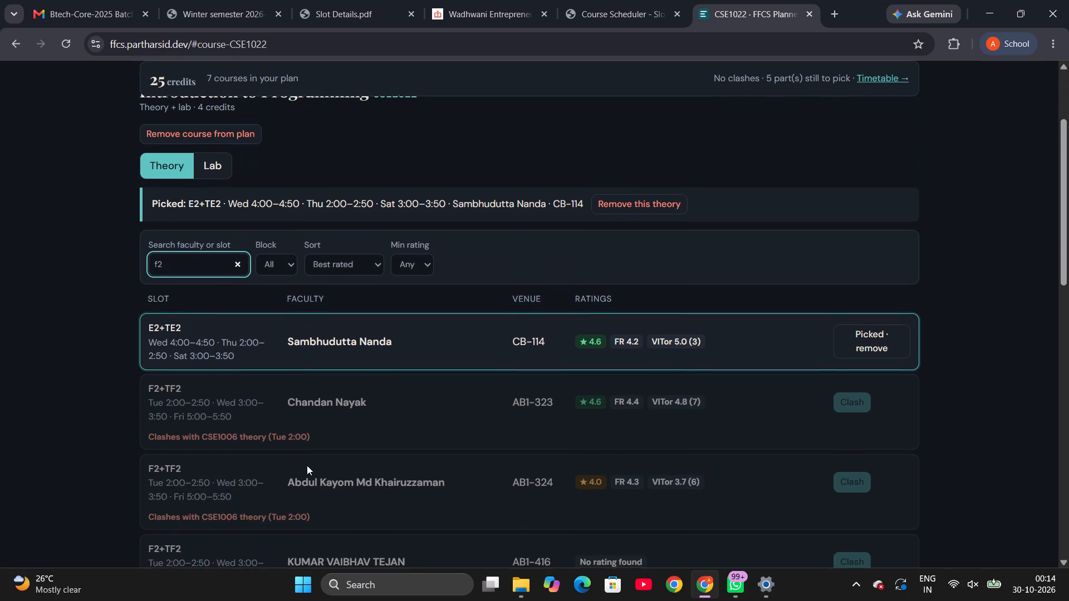
scroll(307, 465, "down", 5)
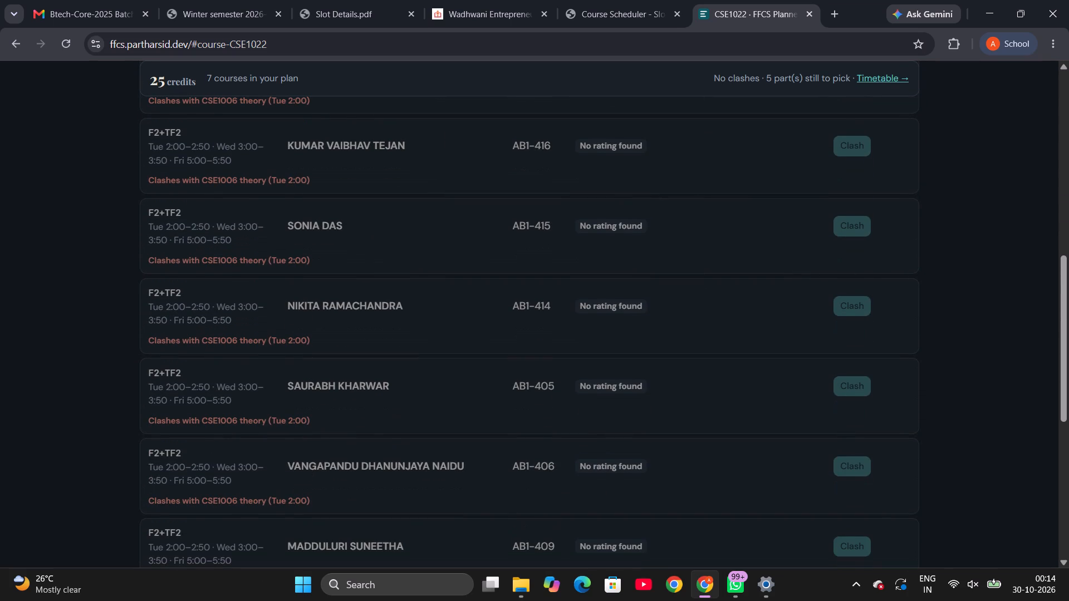
scroll(307, 465, "down", 5)
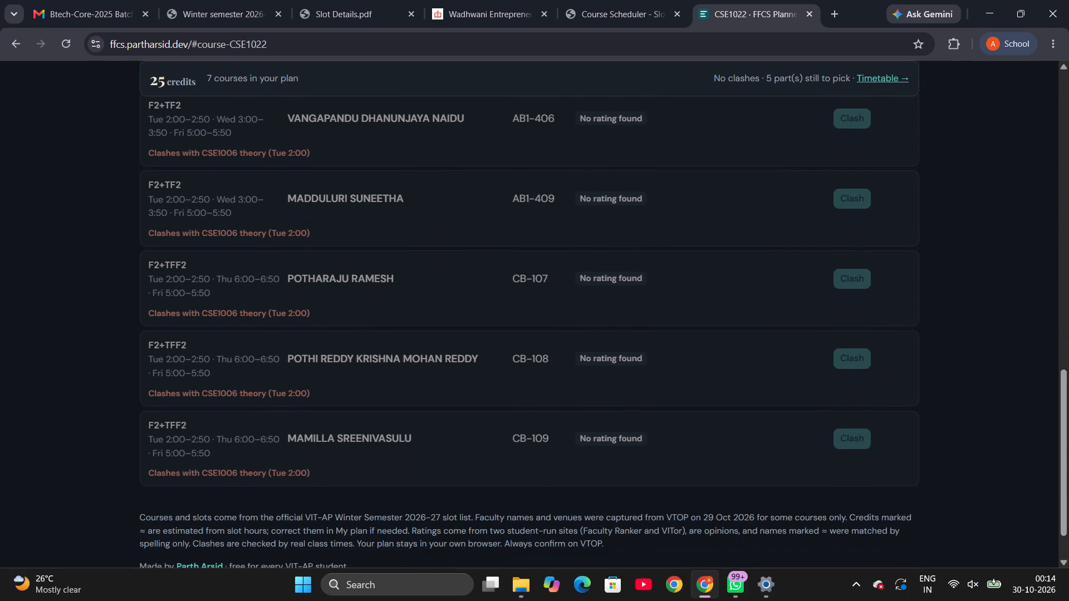
scroll(307, 465, "up", 18)
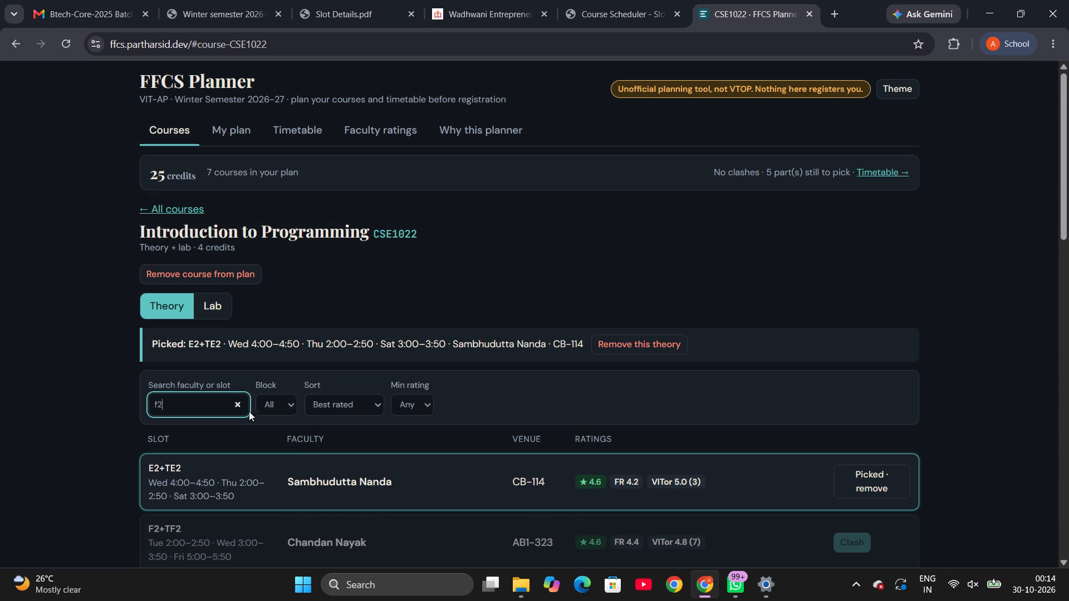
left_click(238, 406)
Return to the timetable and check the weekly grid and the course list for slots, venues, faculty, and unpicked labs.
left_click(293, 125)
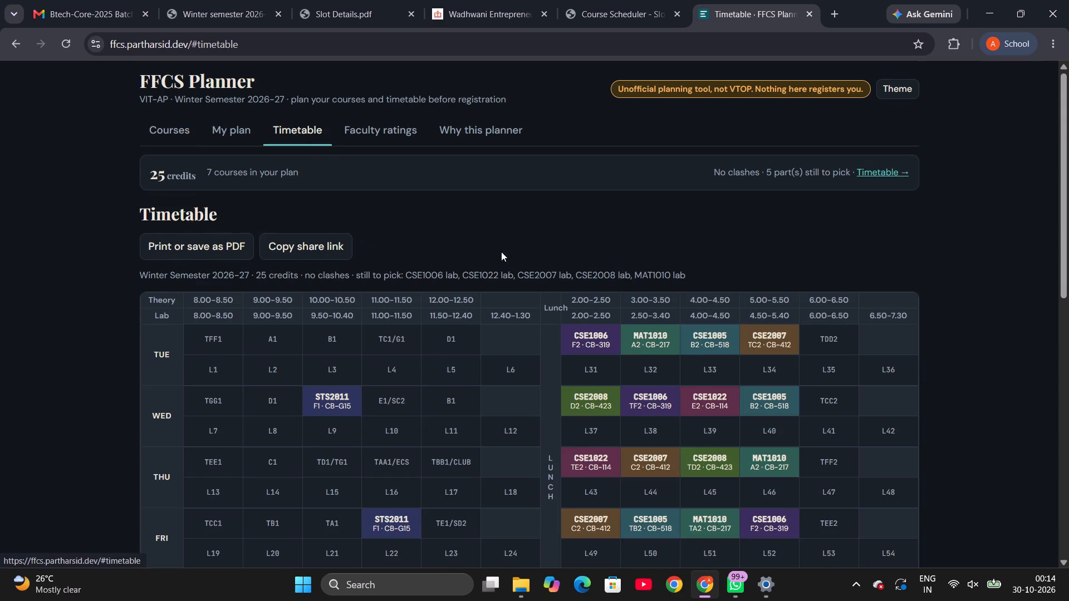
scroll(595, 304, "down", 2)
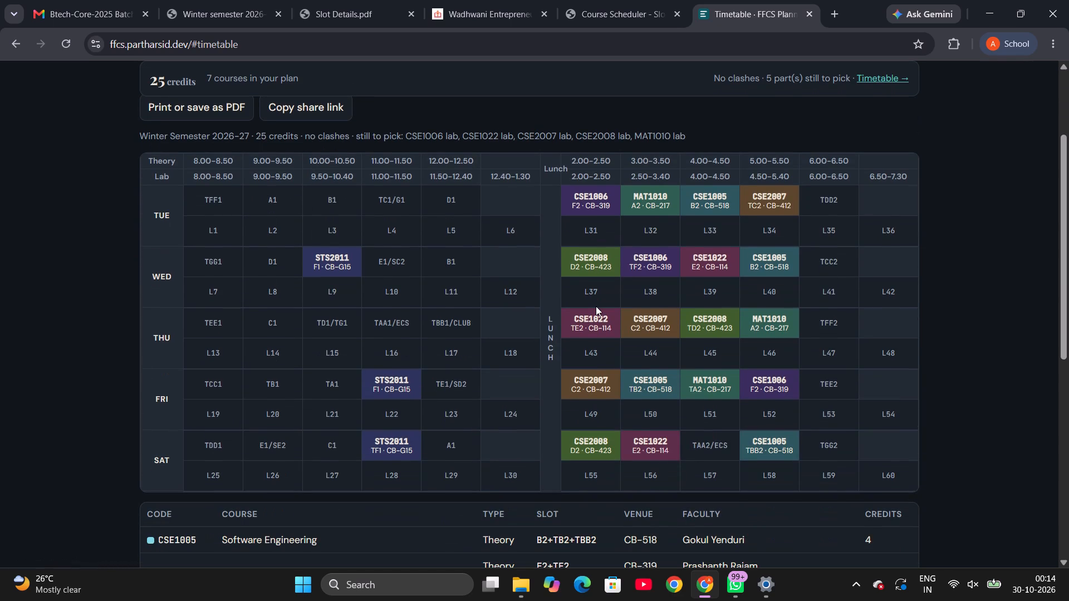
scroll(596, 306, "up", 1)
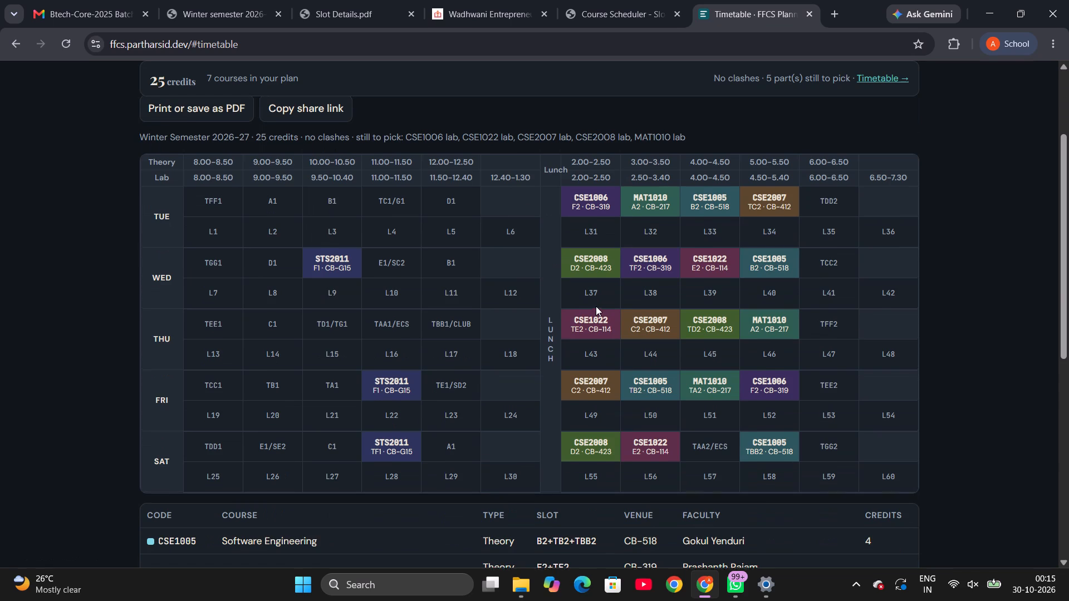
scroll(596, 306, "down", 7)
scroll(596, 306, "up", 1)
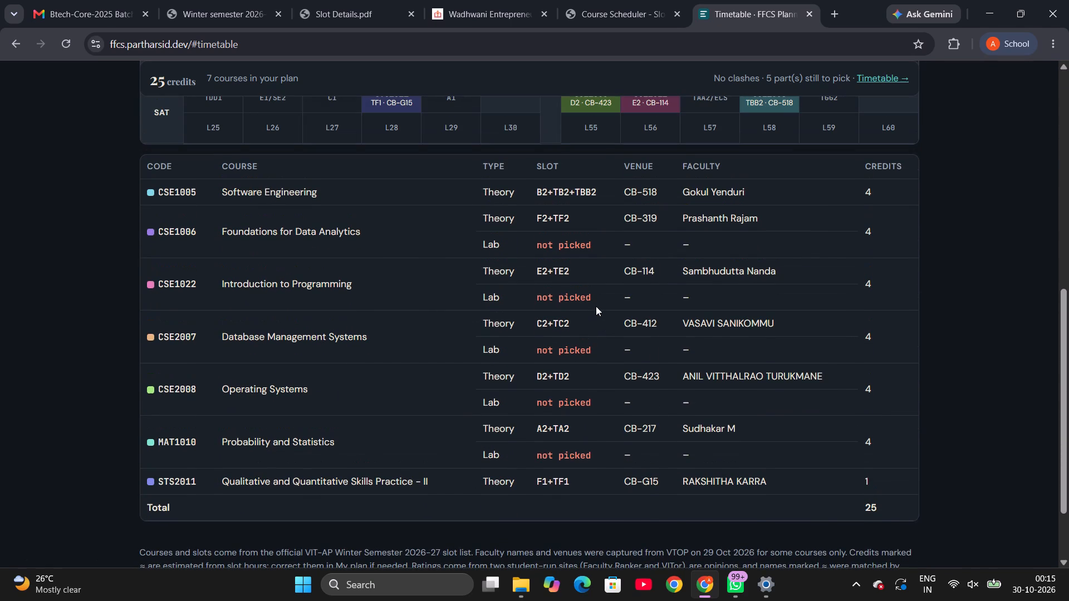
scroll(596, 306, "up", 4)
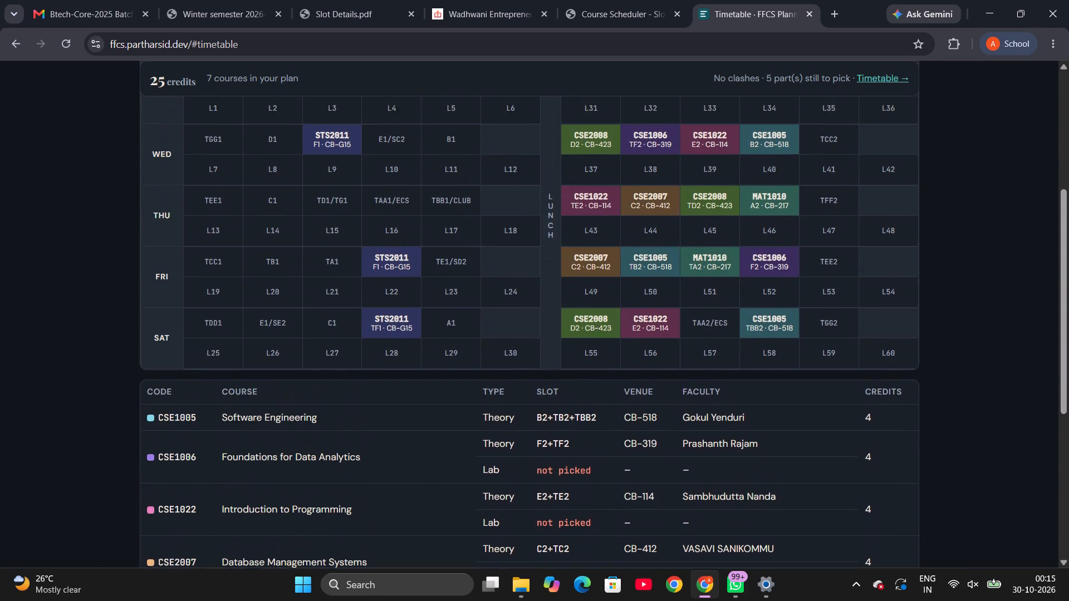
scroll(596, 306, "up", 2)
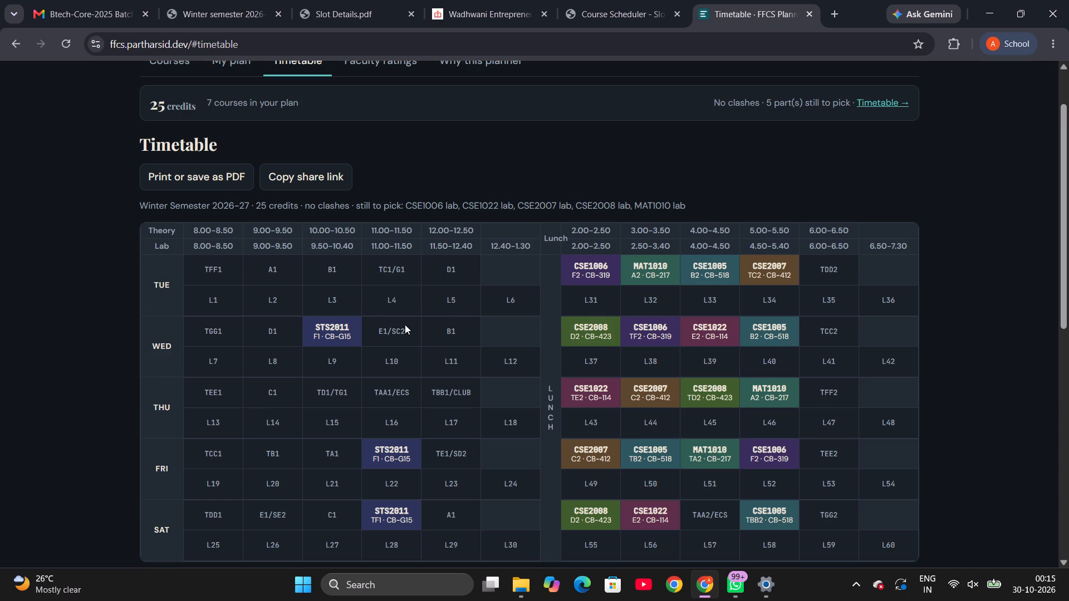
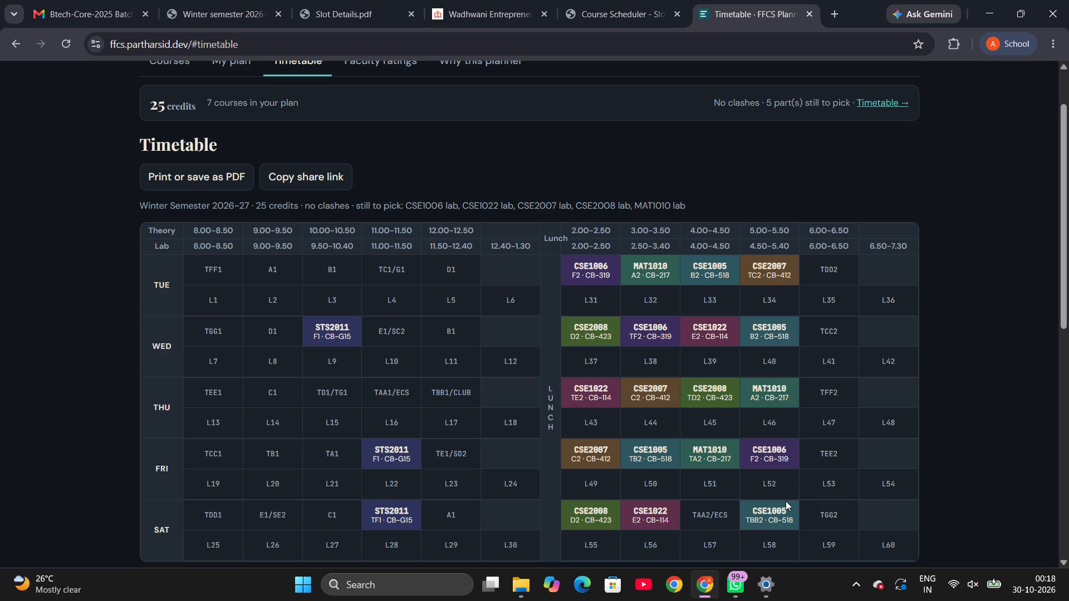
Check the weekly timetable grid together with the course list below it for slots, venues, and faculty.
scroll(784, 501, "down", 1)
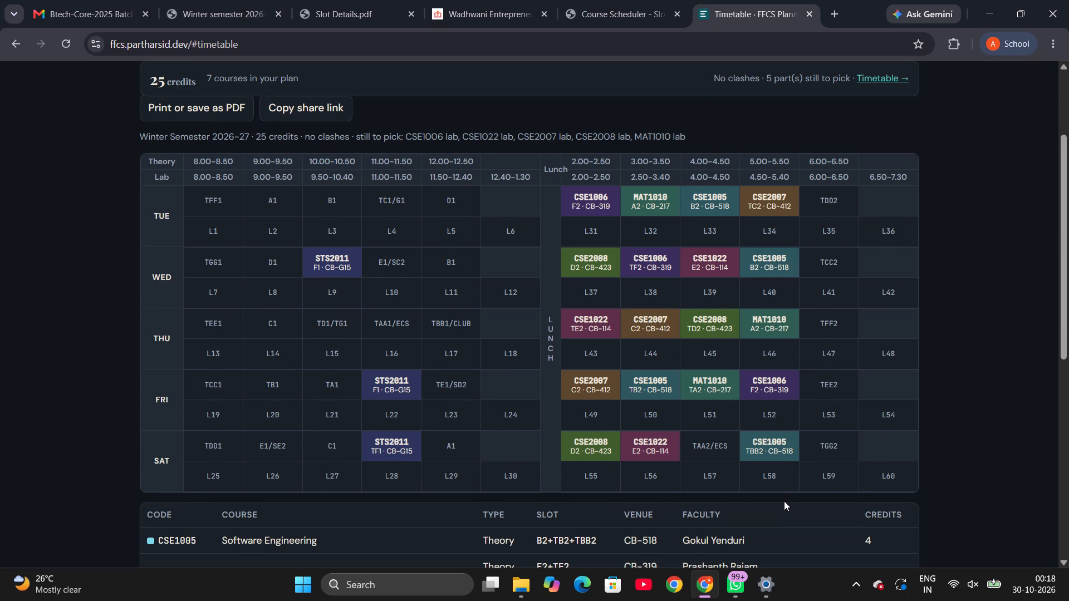
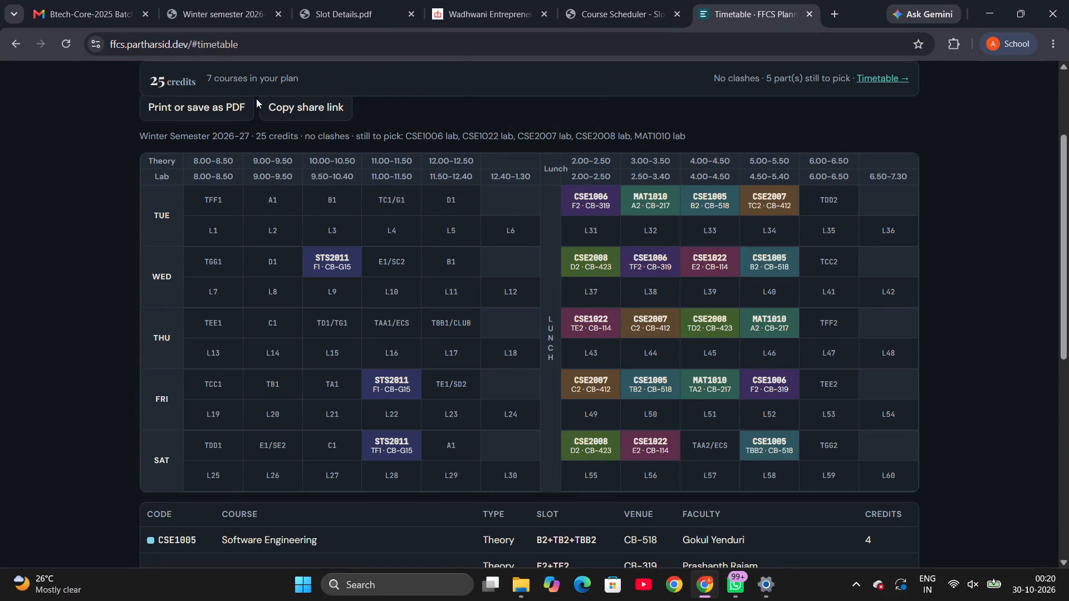
Review the course cards and the checks section in My plan for picked theory slots and missing labs.
scroll(379, 200, "up", 1)
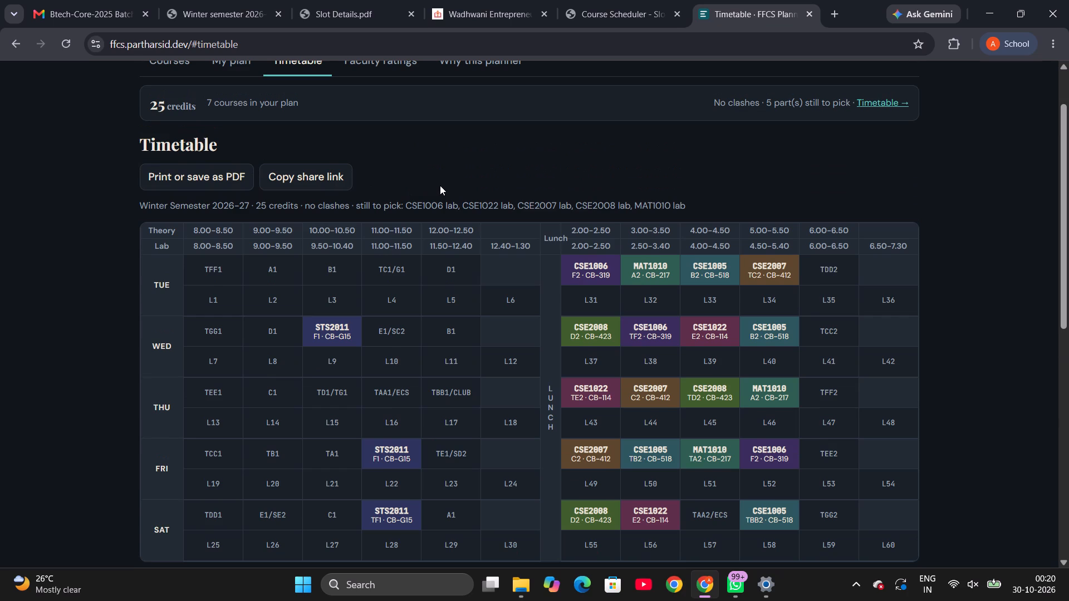
scroll(440, 185, "up", 1)
left_click(239, 126)
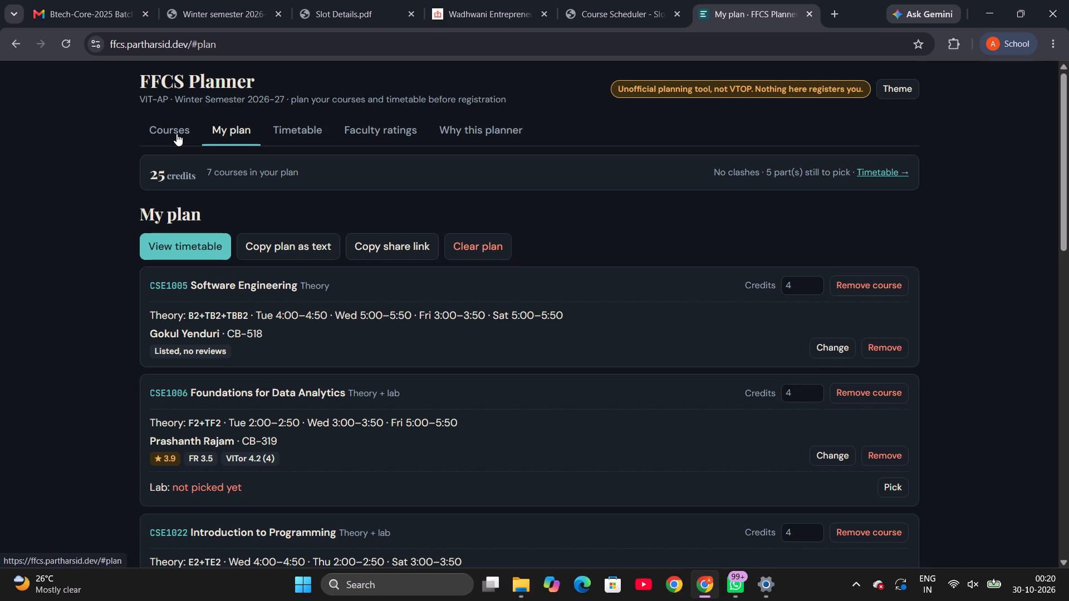
left_click(176, 134)
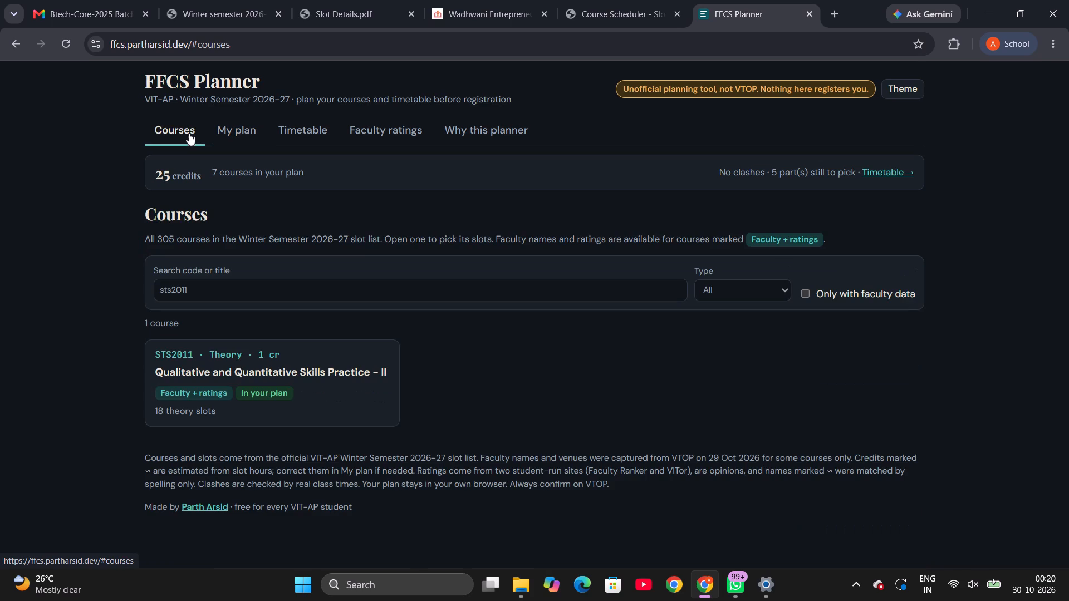
left_click(230, 131)
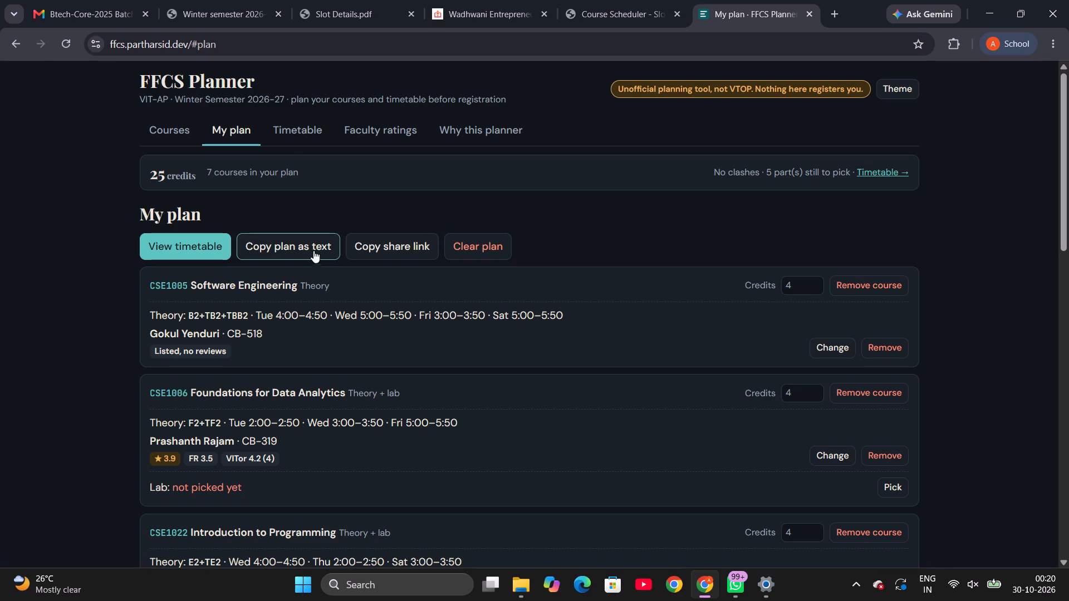
scroll(133, 309, "down", 1)
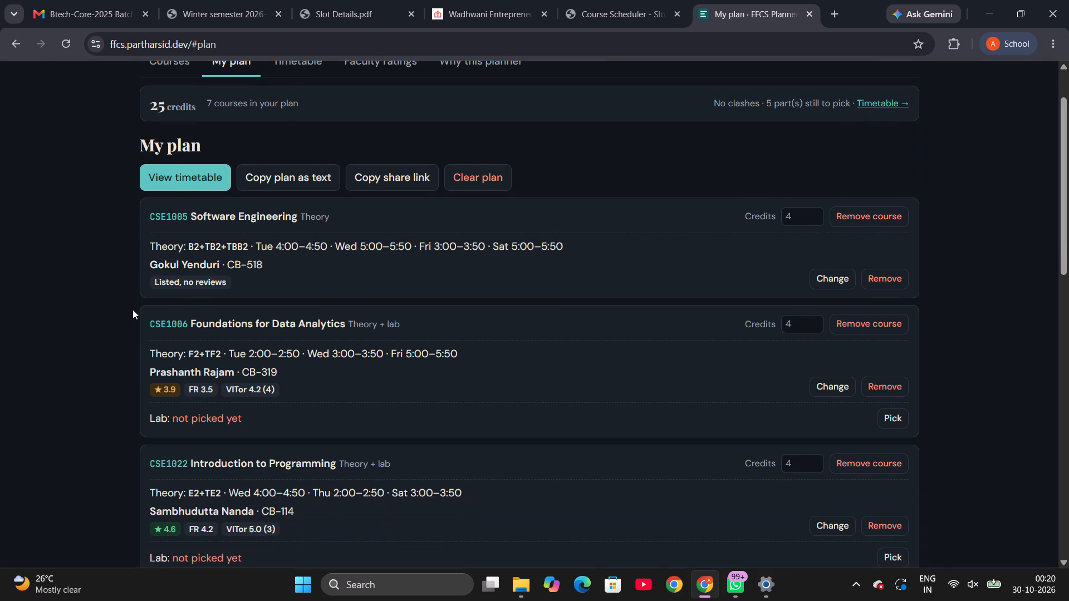
scroll(133, 309, "down", 9)
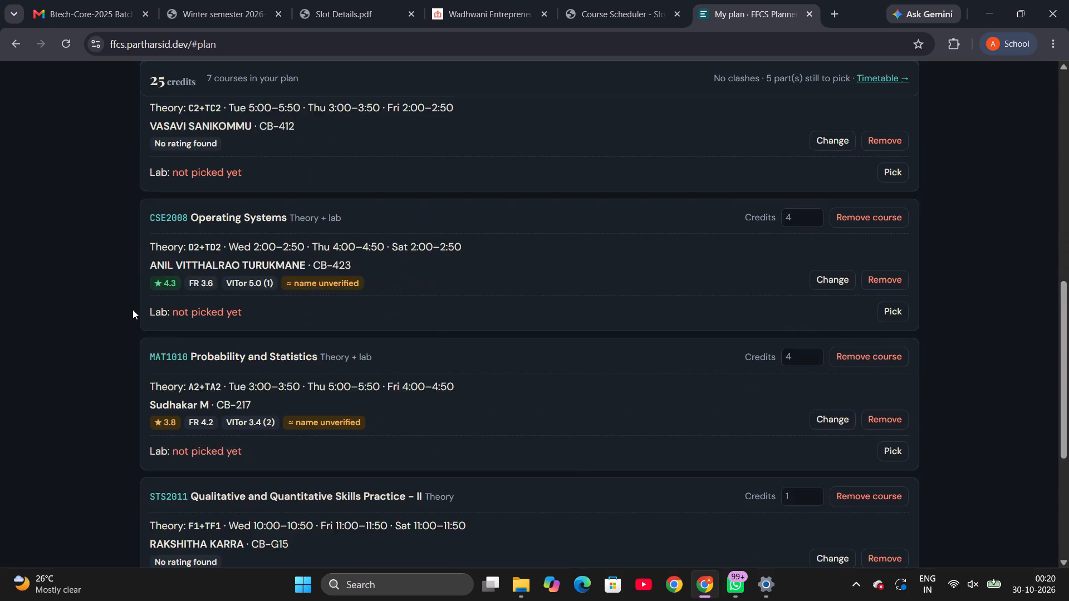
scroll(133, 309, "down", 3)
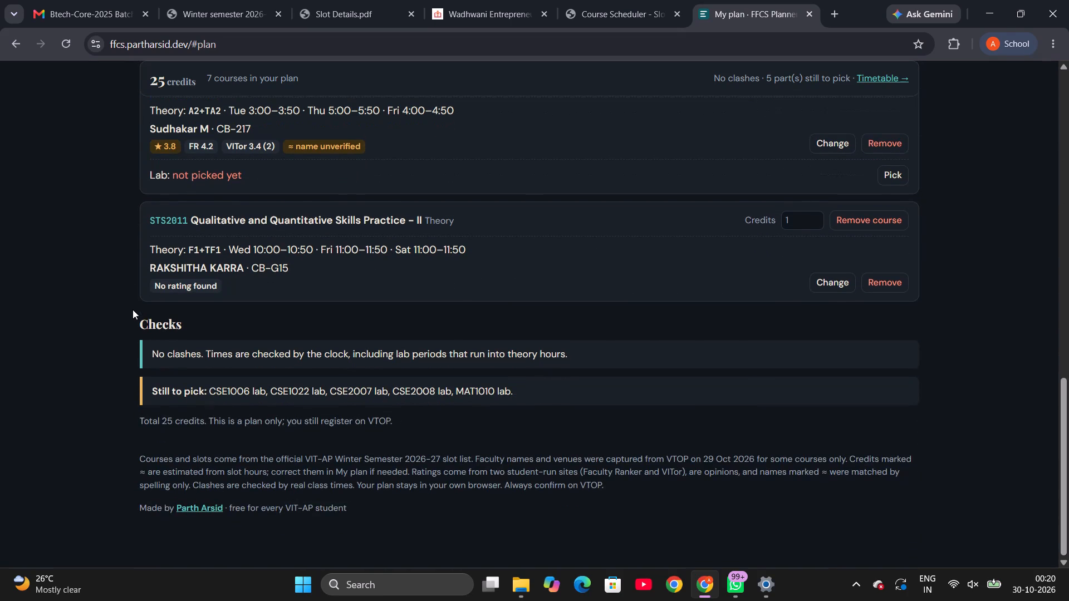
scroll(133, 309, "up", 14)
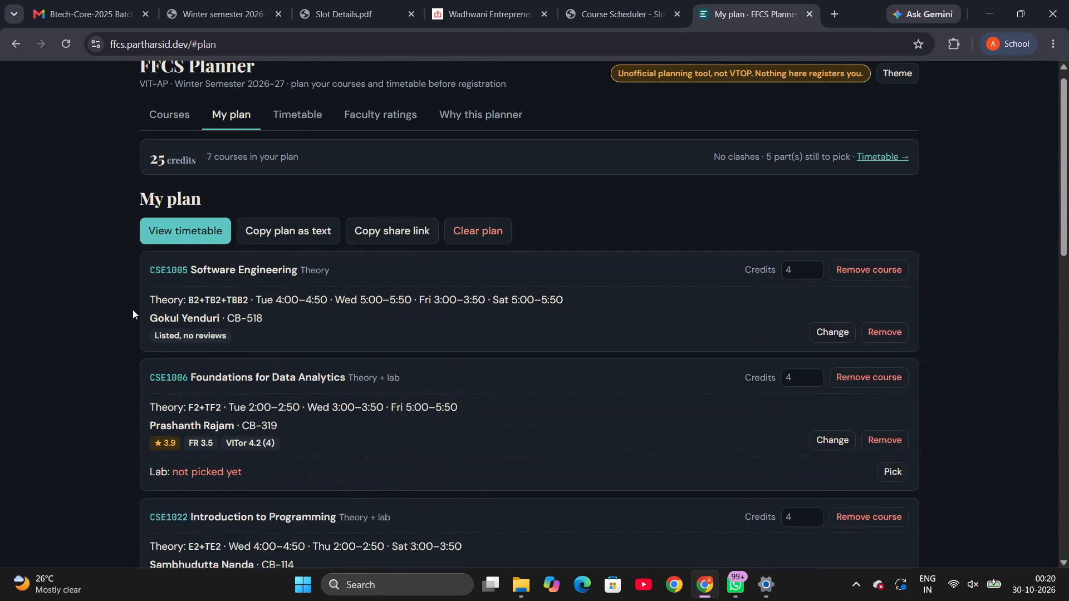
Look over the faculty ratings and recheck the weekly timetable grid for free lab periods.
left_click(365, 132)
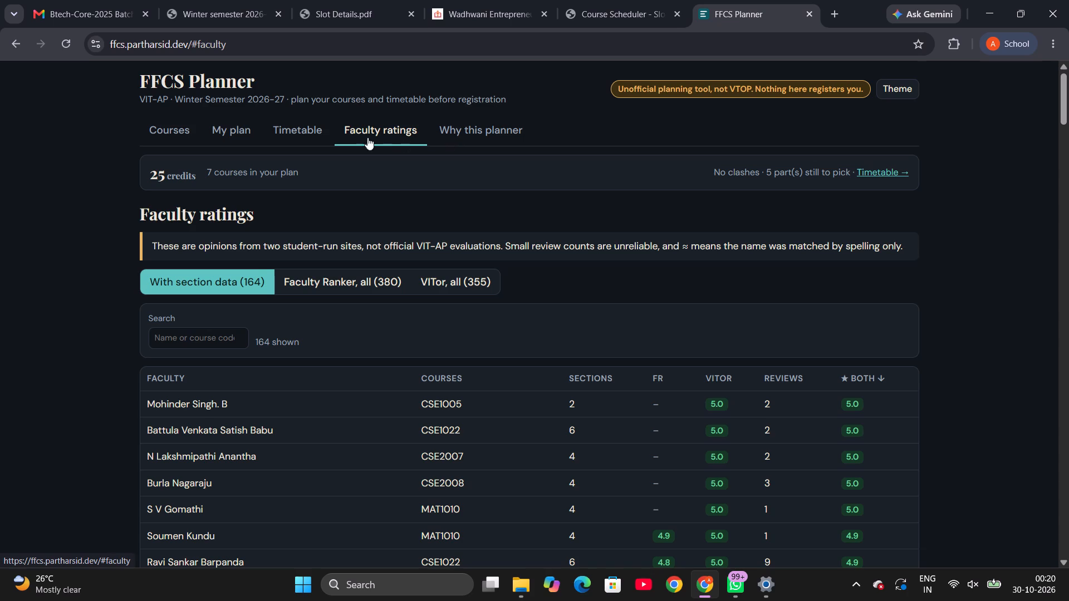
left_click(313, 130)
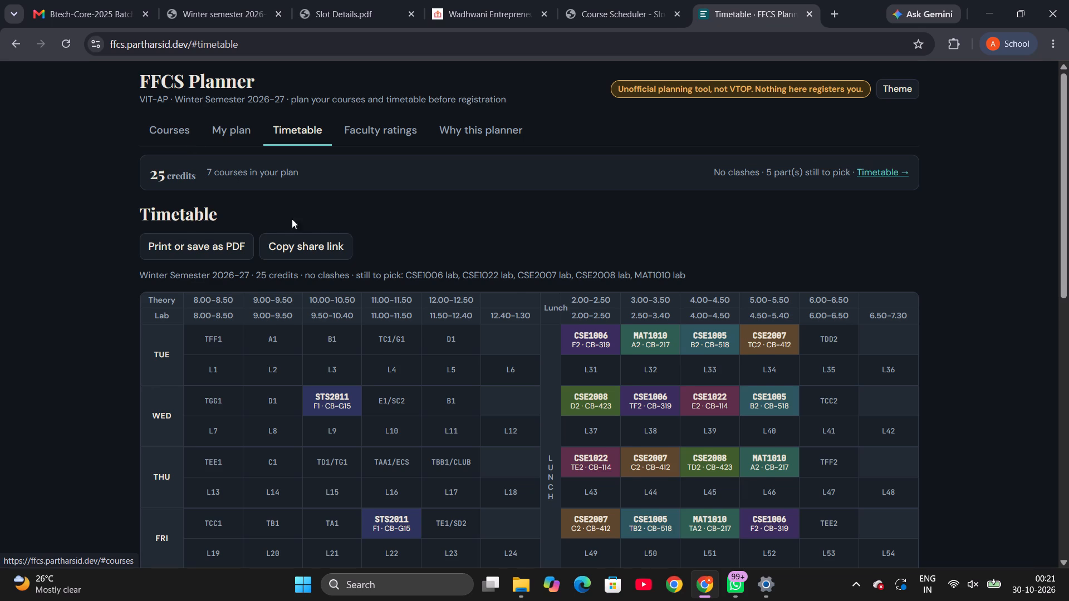
scroll(307, 263, "down", 1)
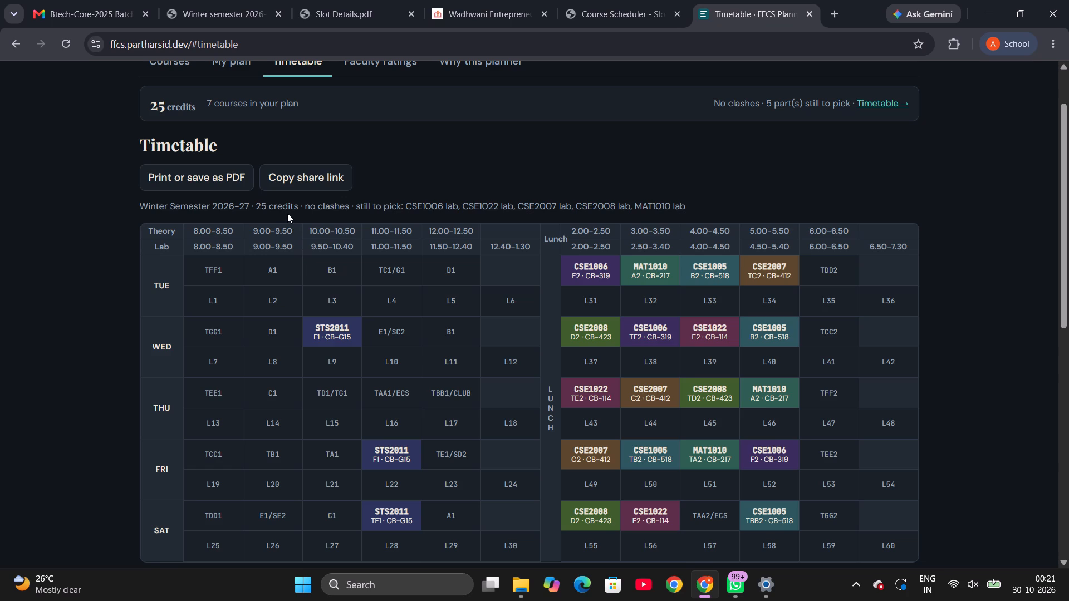
scroll(287, 213, "up", 2)
Search the Foundations for Data Analytics (CSE1006) lab sections for slot L5+L6.
left_click(246, 139)
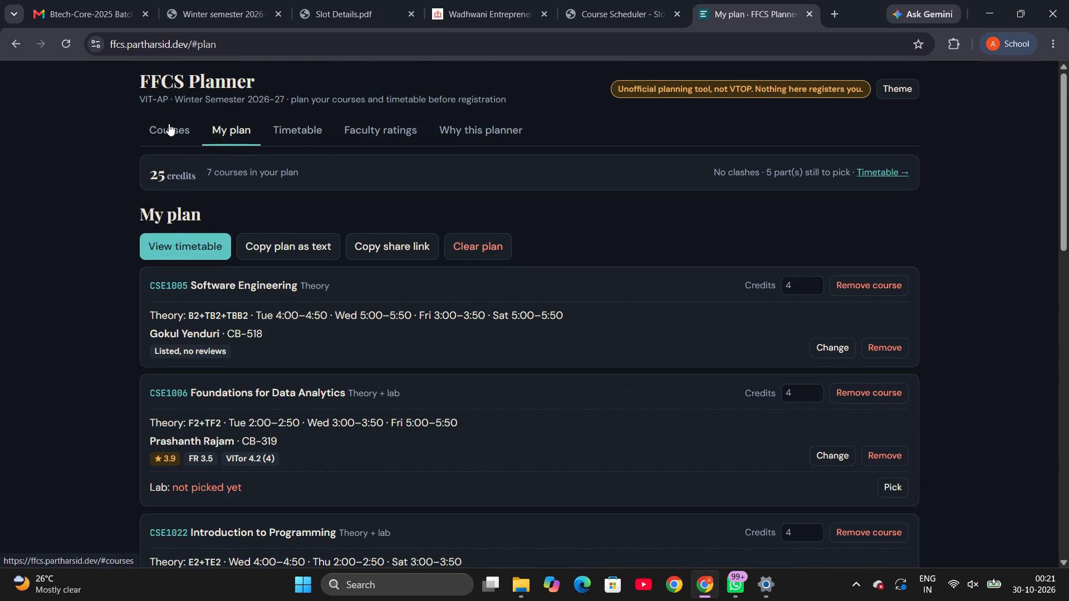
left_click(257, 484)
left_click(897, 487)
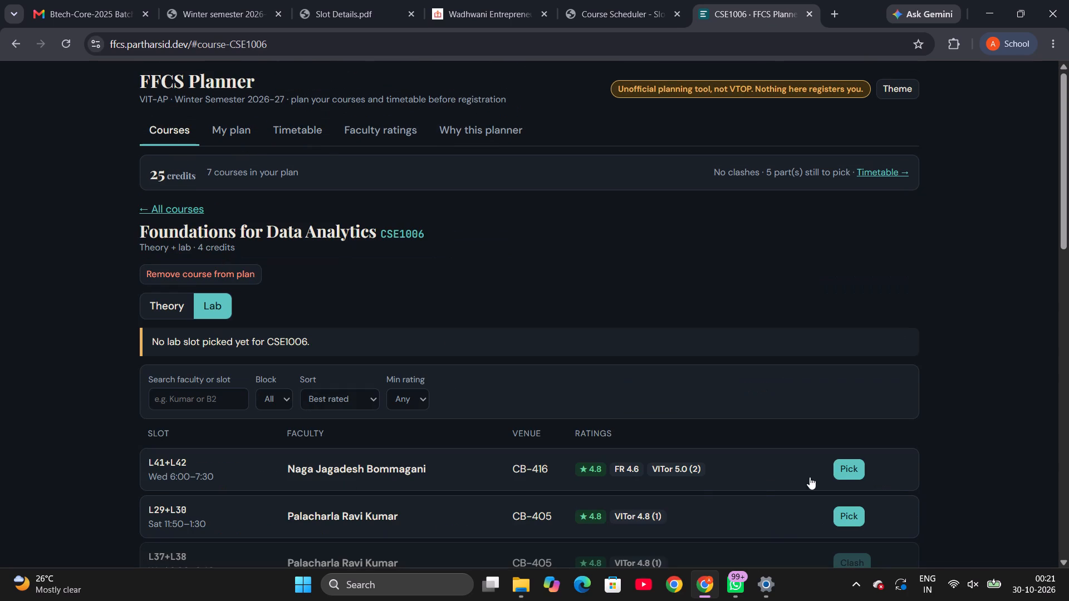
left_click(213, 400)
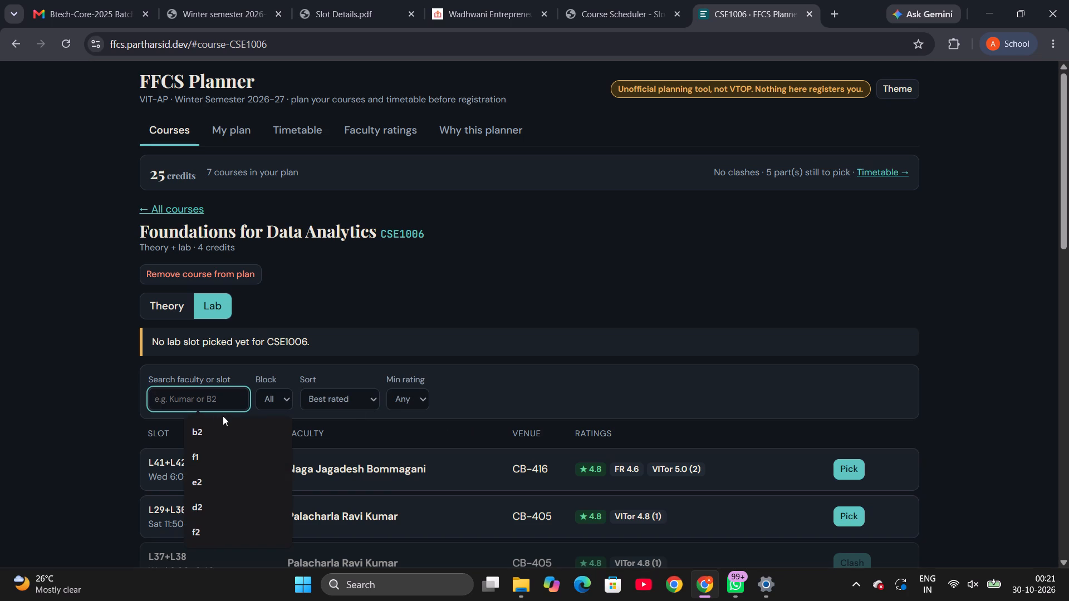
type("l5")
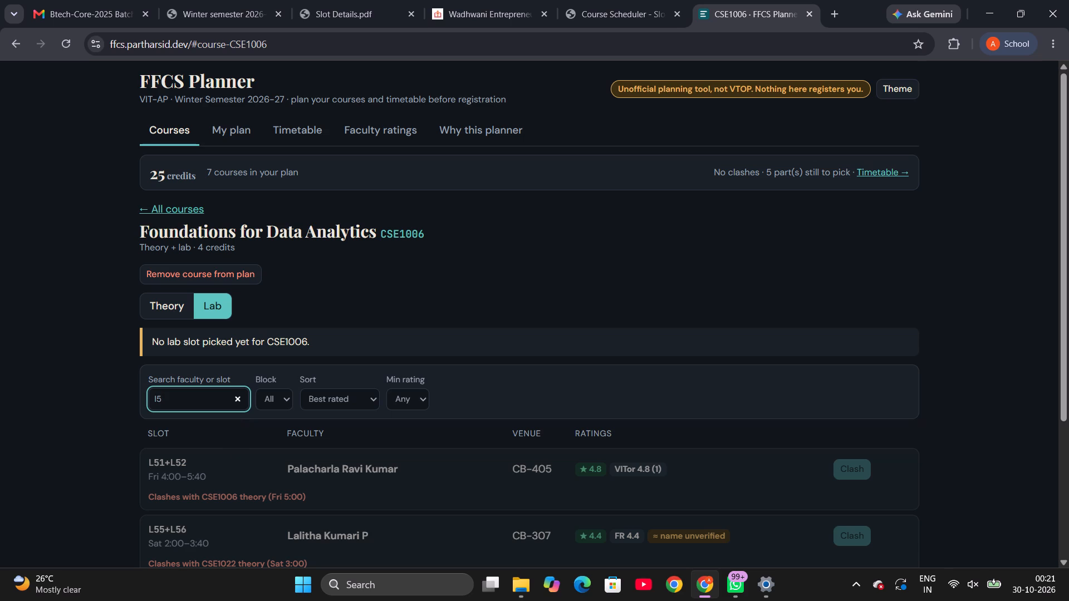
type("+l6")
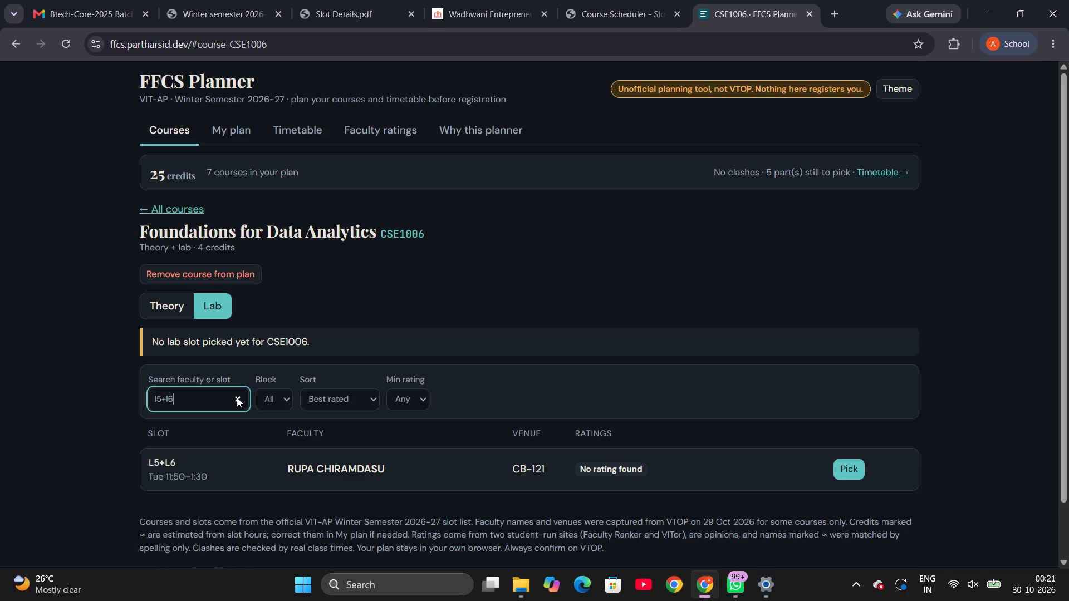
left_click(237, 397)
left_click(171, 202)
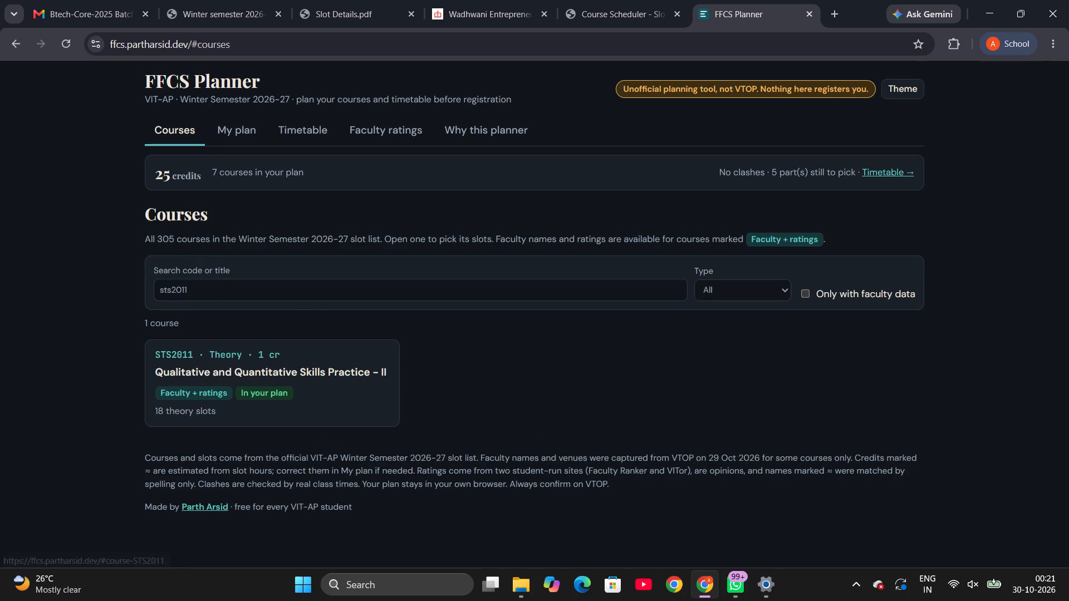
Pick the L5+L6 lab in CB-409 for Introduction to Programming (CSE1022), filtering its lab sections by l5+l6.
left_click(230, 126)
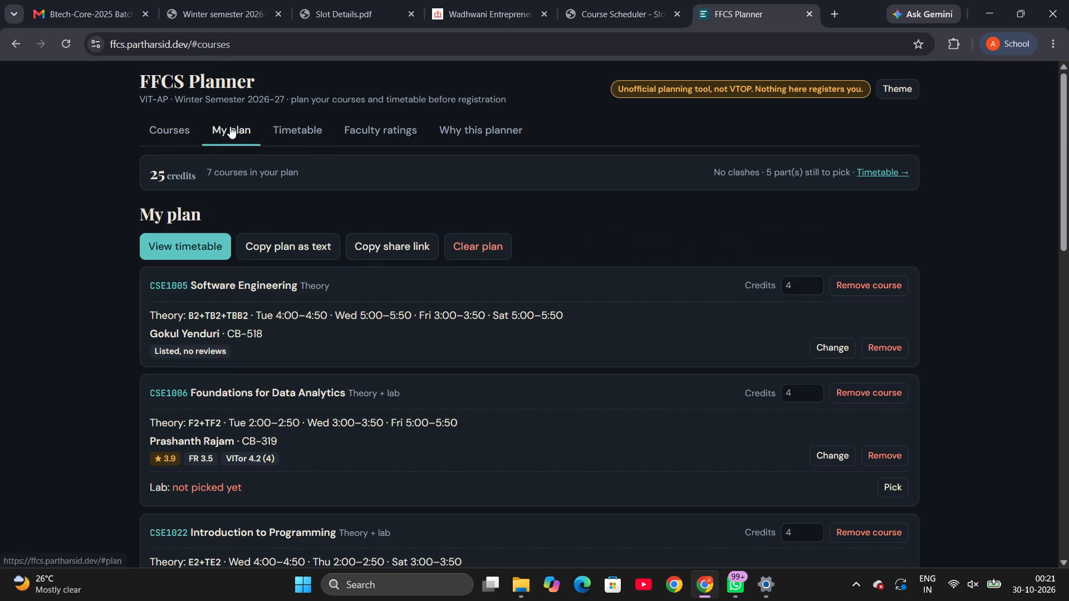
scroll(293, 449, "down", 3)
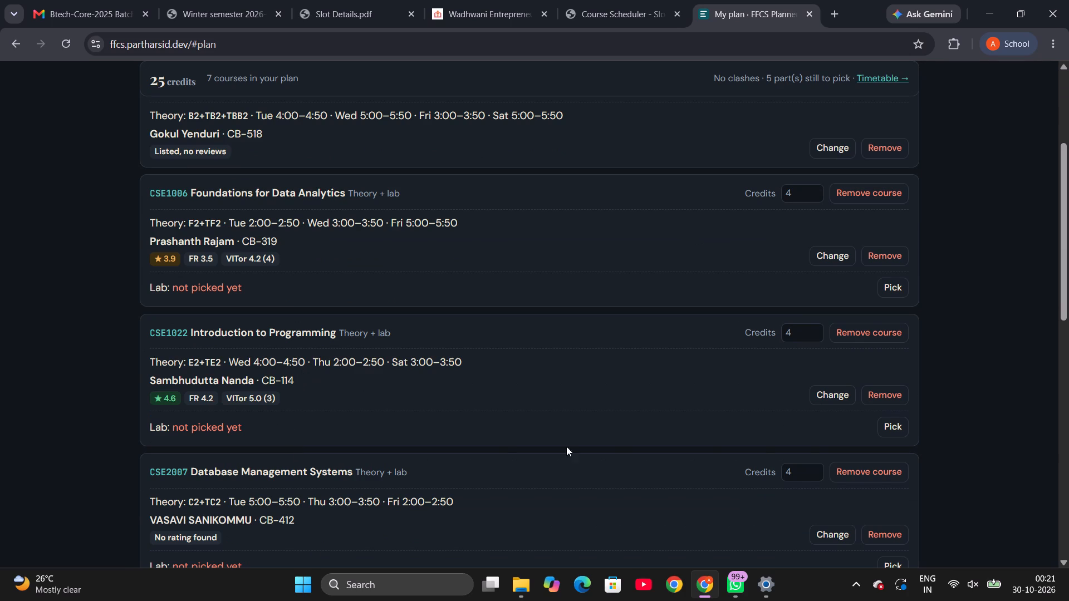
left_click(893, 420)
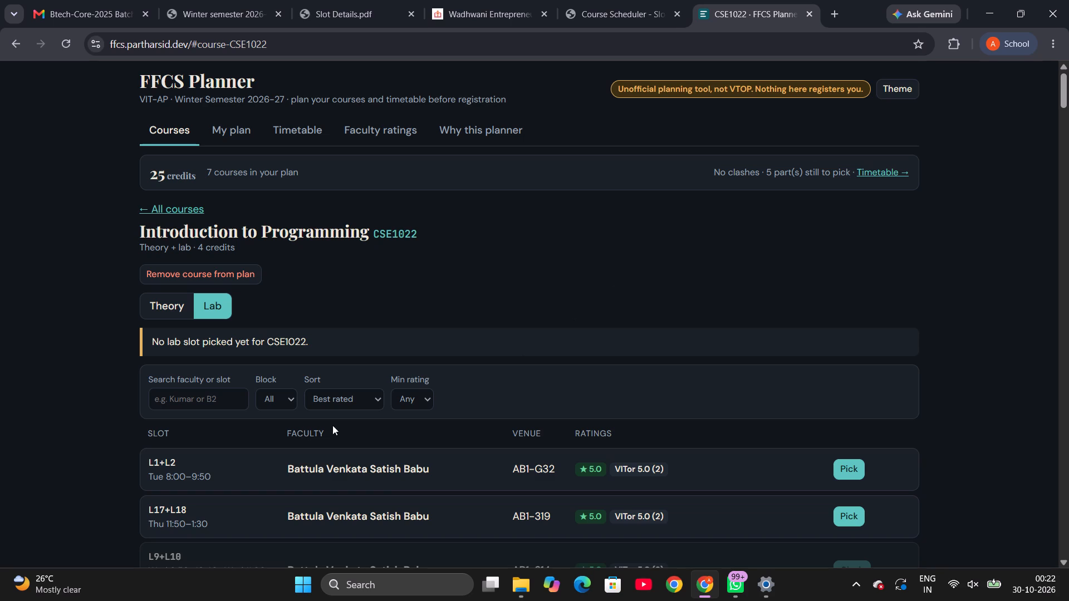
left_click(184, 398)
type("l5")
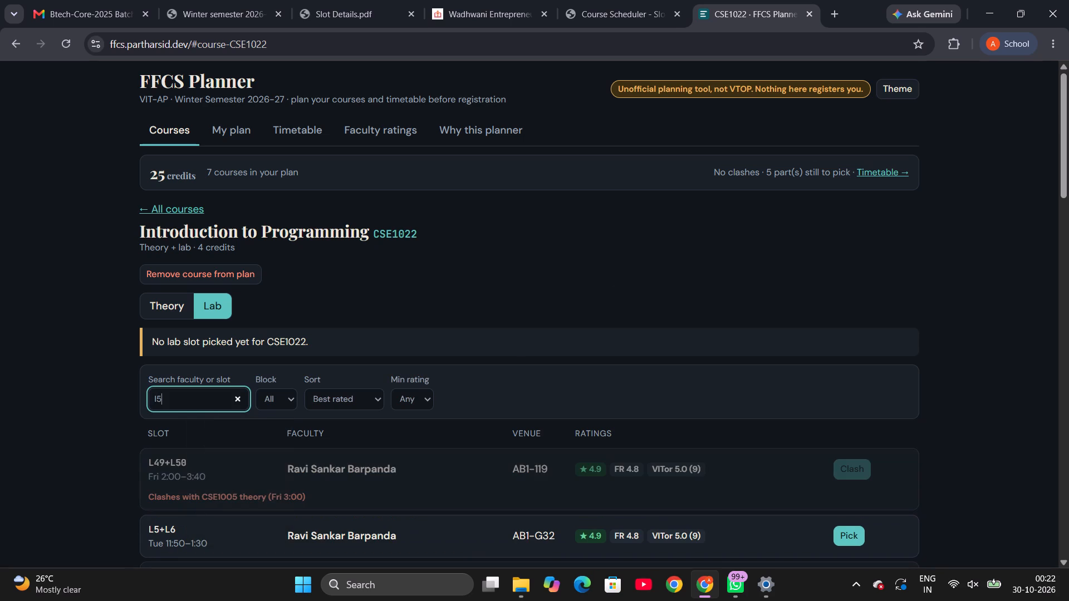
type("+l6")
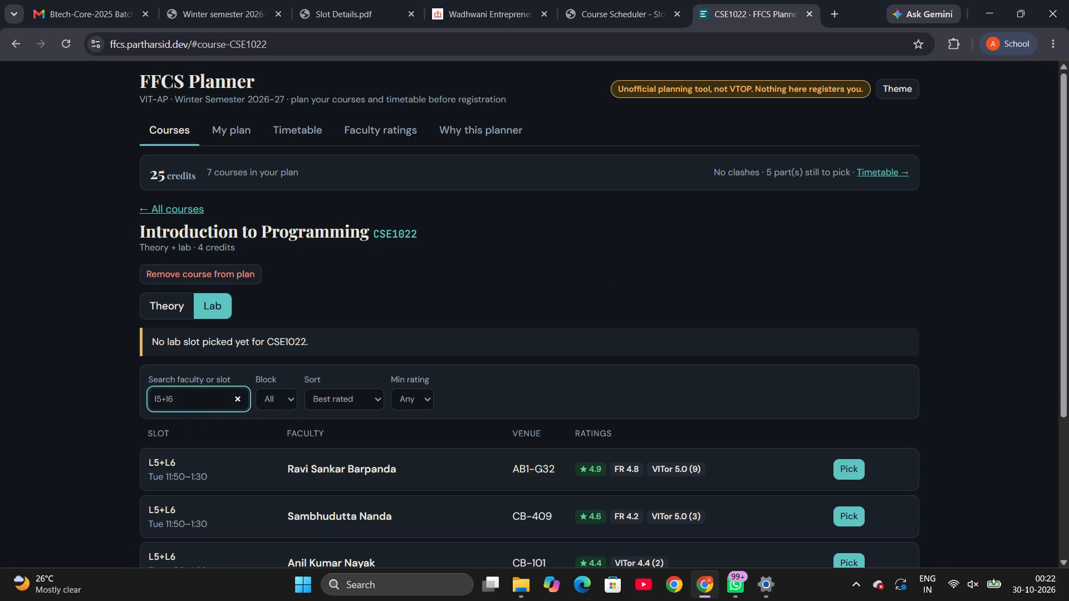
scroll(329, 483, "down", 1)
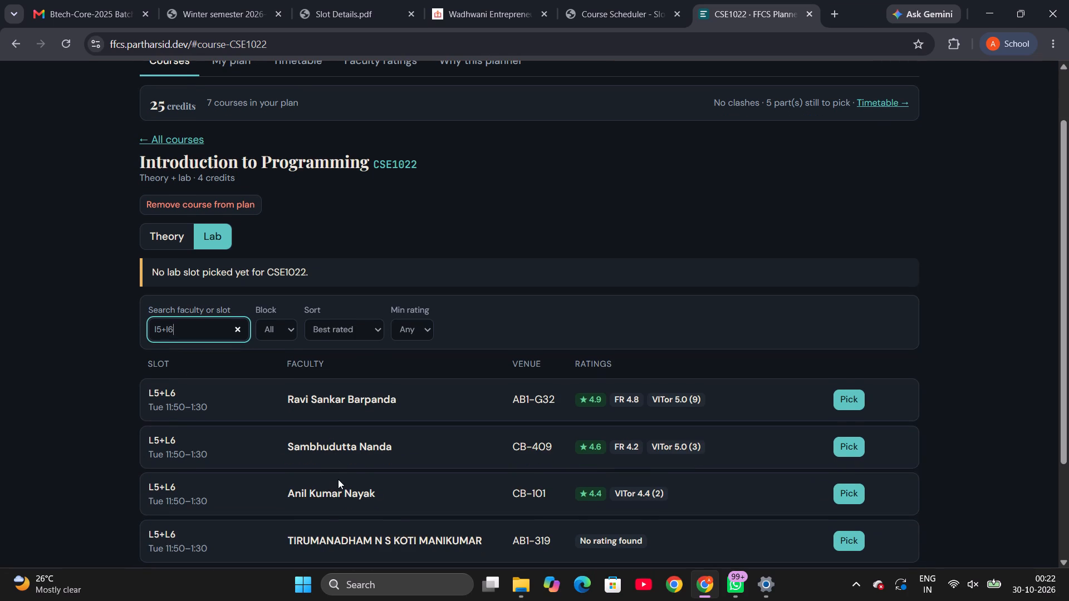
scroll(338, 479, "down", 2)
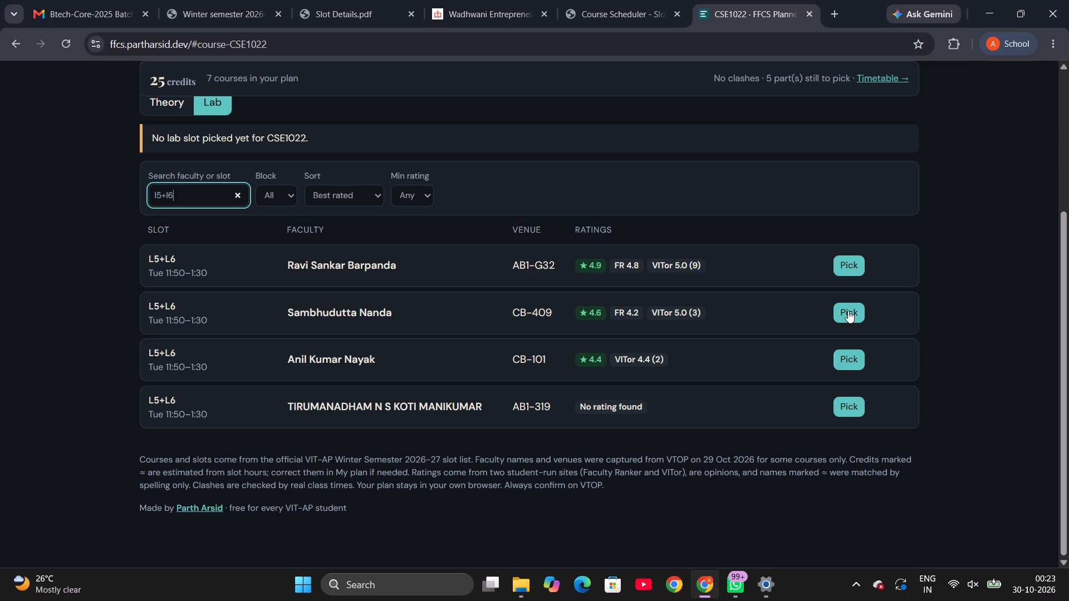
left_click(848, 311)
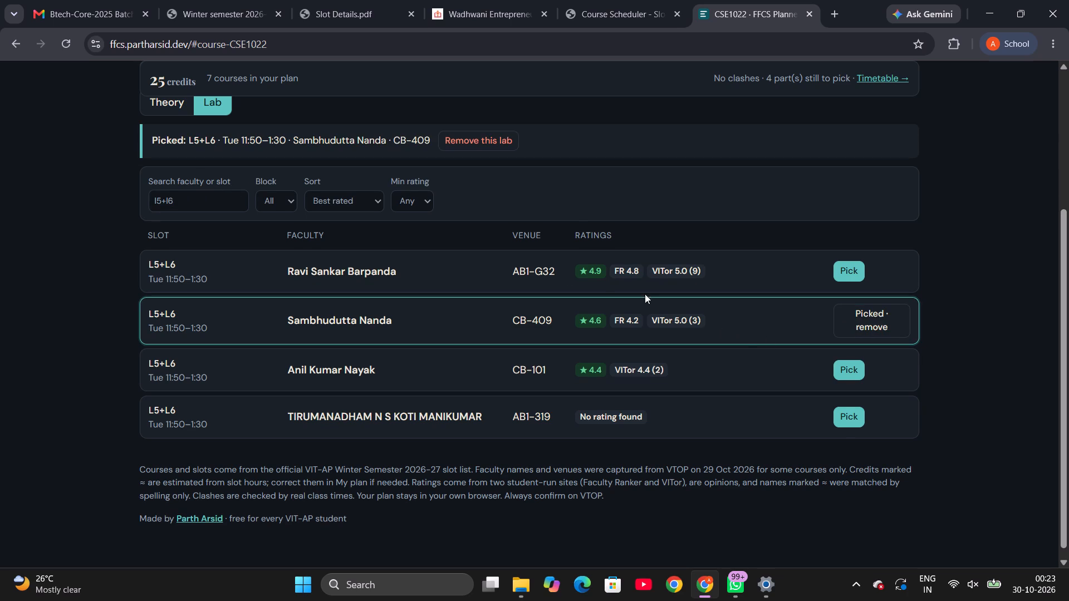
Check the timetable grid and the course cards in My plan for free periods and labs still missing.
scroll(252, 203, "up", 4)
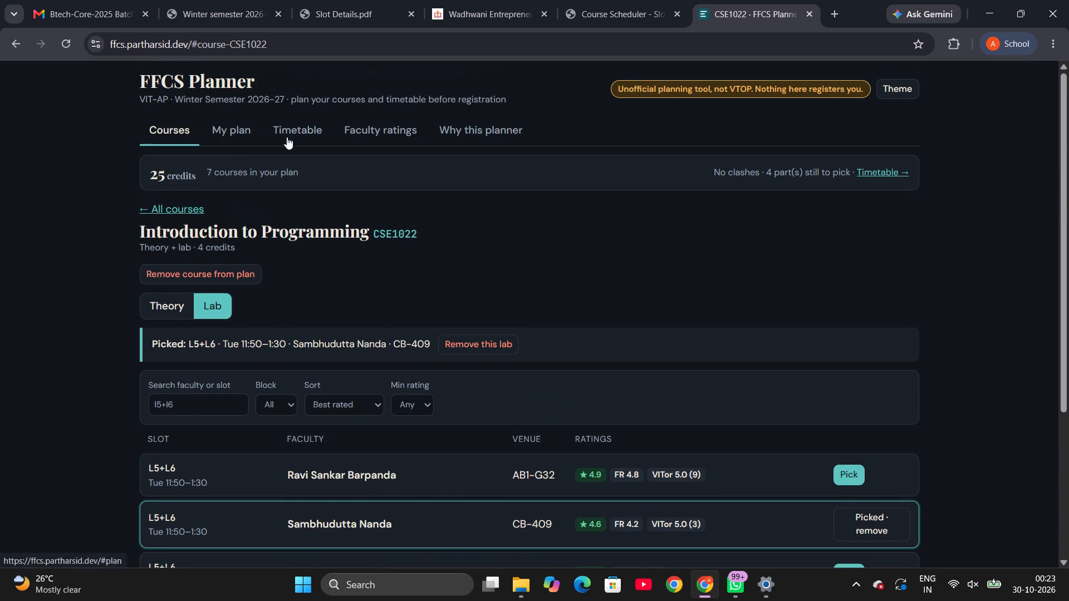
left_click(313, 130)
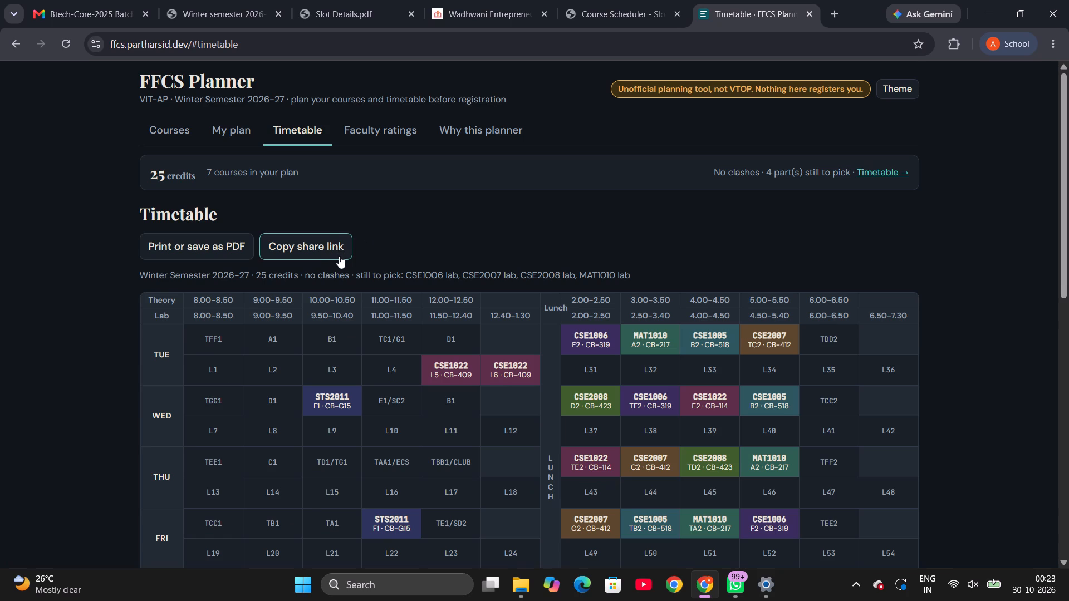
scroll(395, 411, "down", 1)
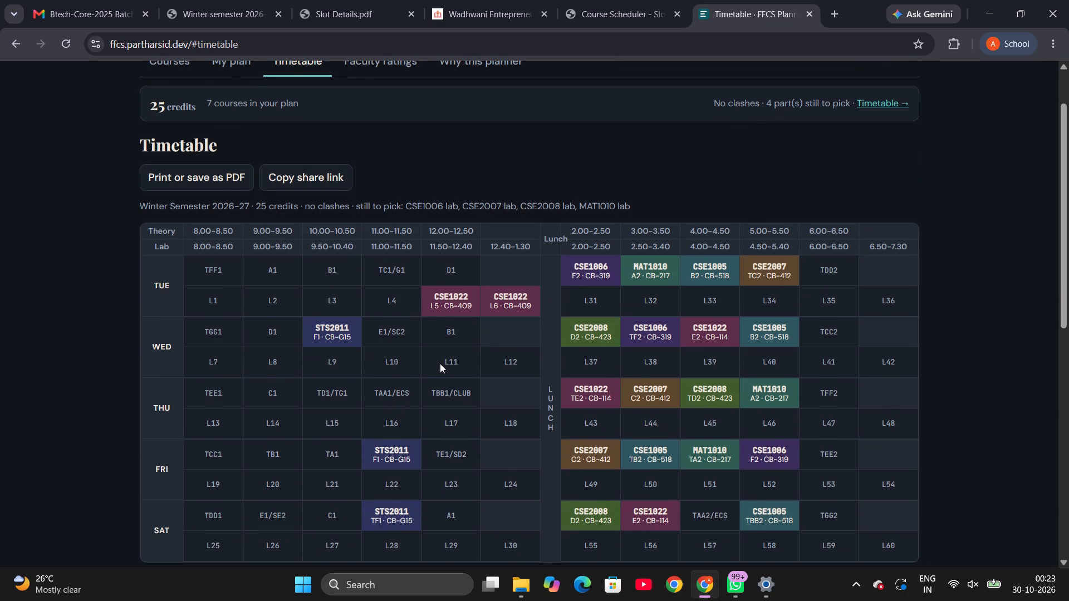
scroll(440, 363, "up", 1)
left_click(224, 131)
scroll(339, 320, "down", 6)
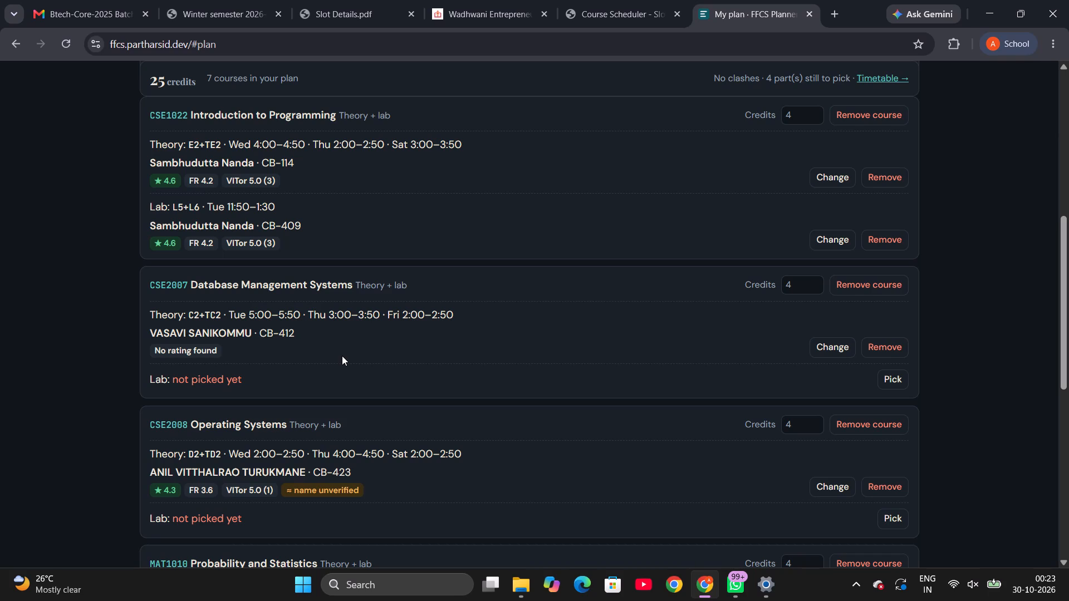
scroll(334, 342, "down", 4)
scroll(334, 342, "up", 4)
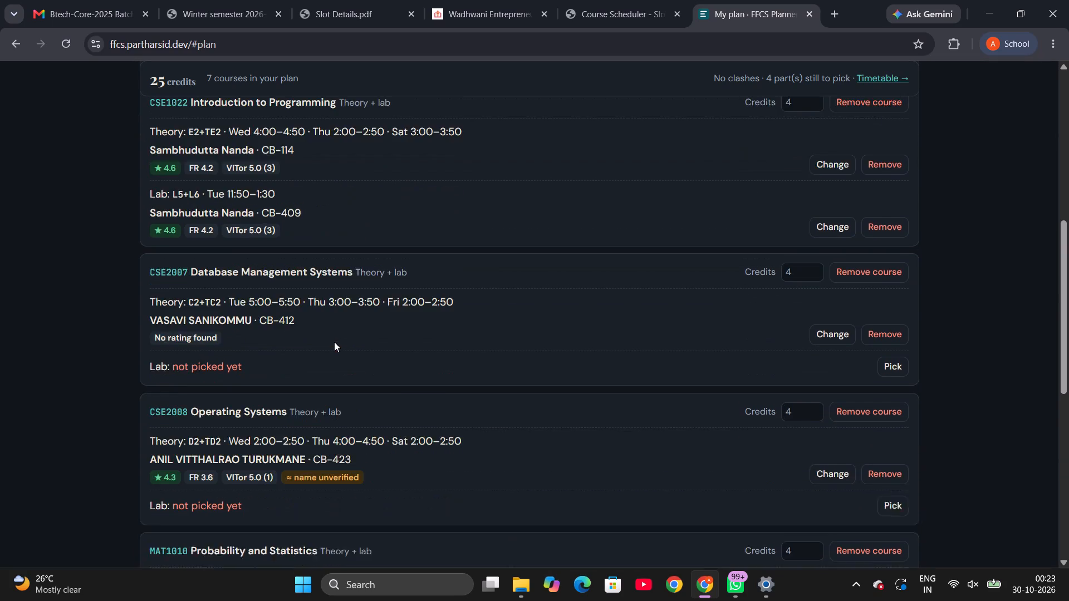
scroll(334, 342, "up", 3)
scroll(330, 198, "up", 2)
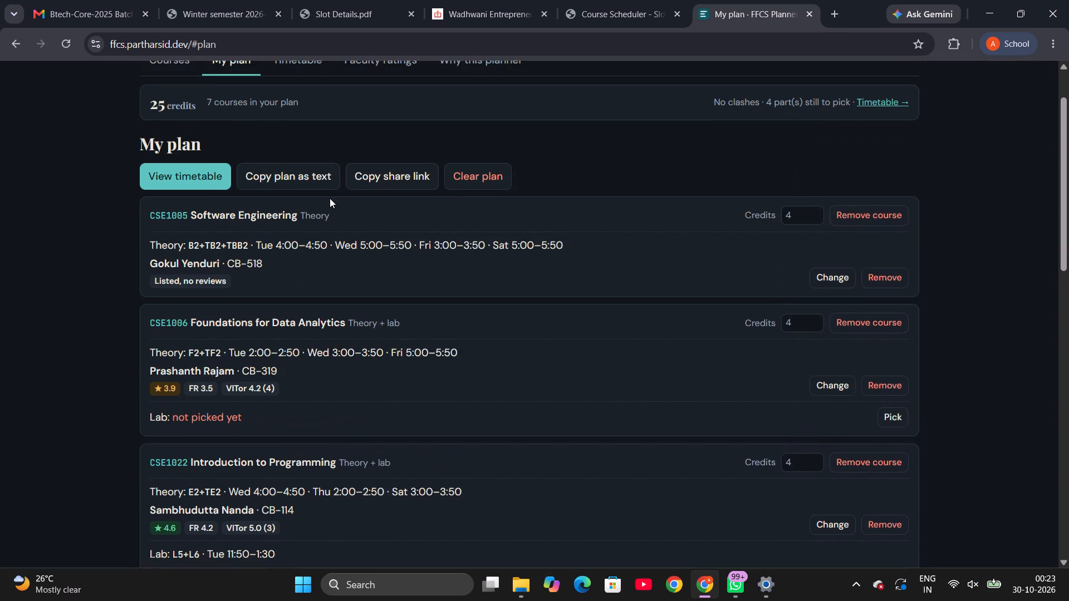
Search the Foundations for Data Analytics (CSE1006) lab sections for slot L11+L12.
left_click(268, 318)
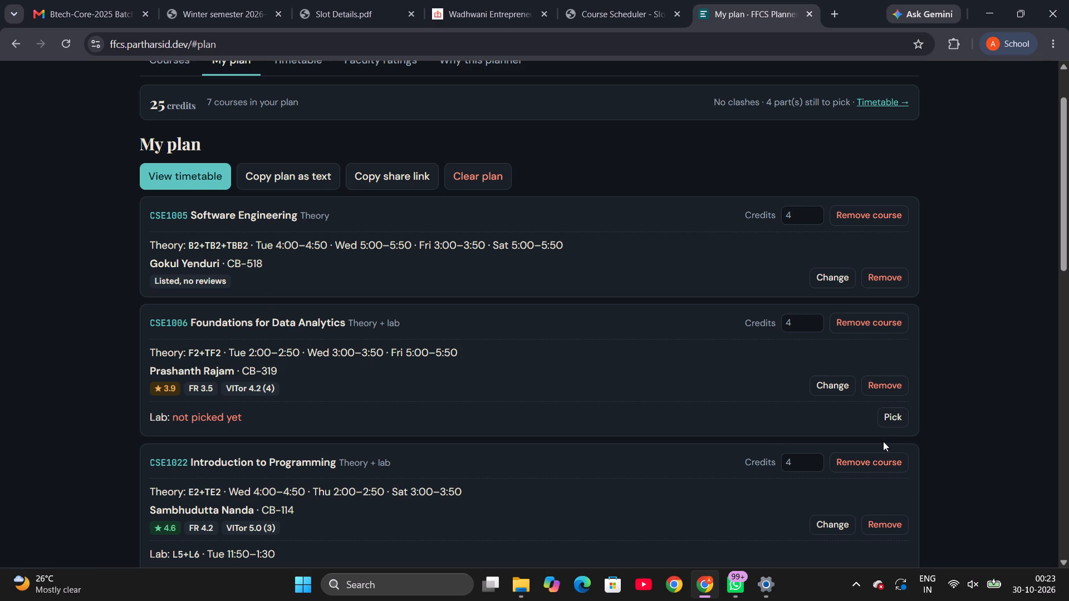
left_click(896, 418)
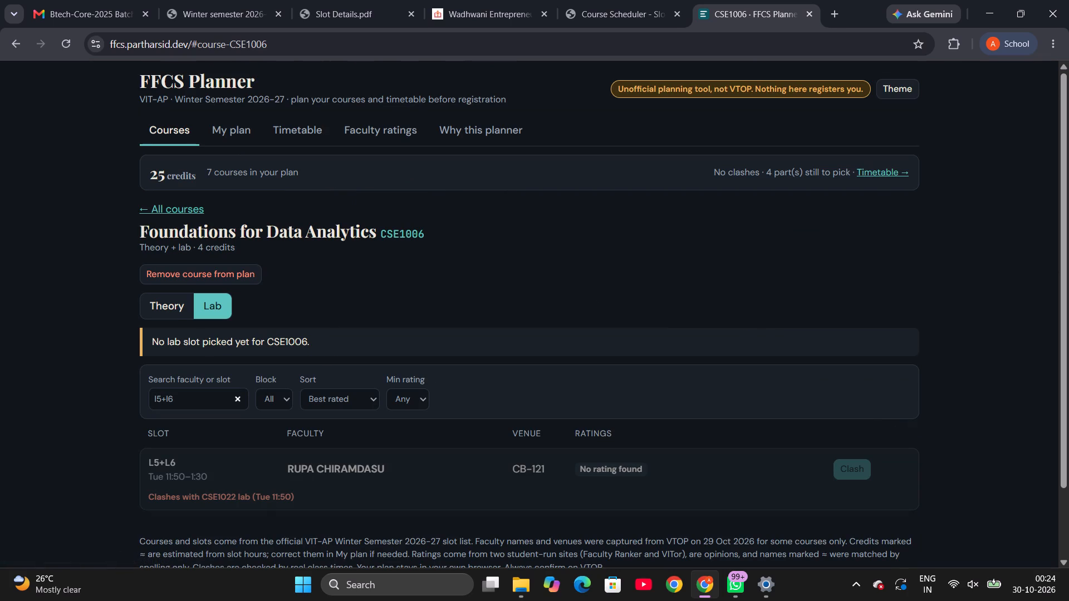
left_click(185, 397)
key("BackSpace")
type("12")
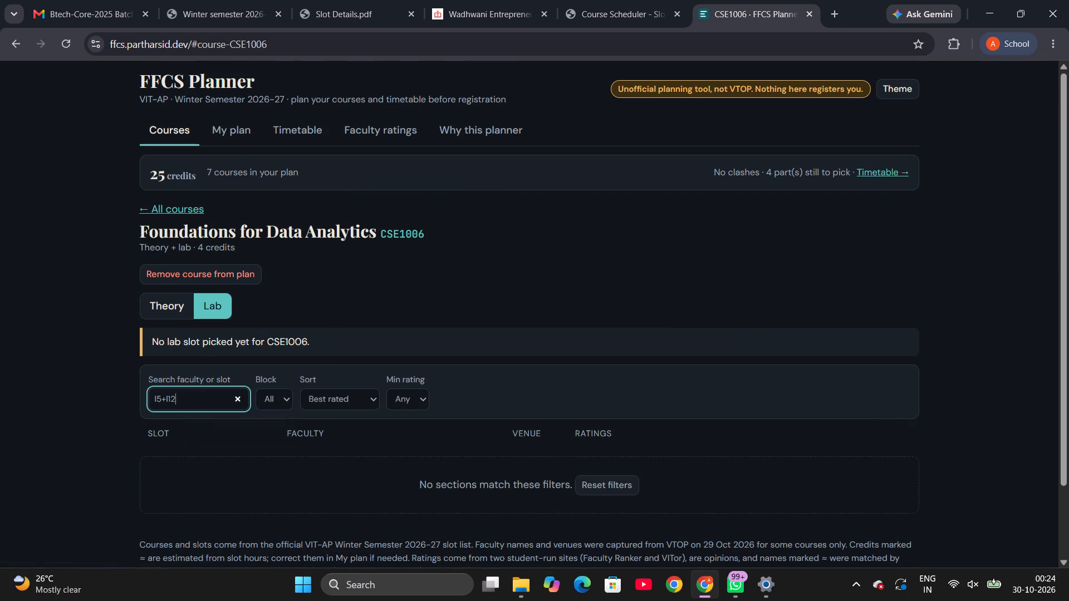
key("Left")
key("Left")
key("Left")
key("Left")
key("BackSpace")
type("11")
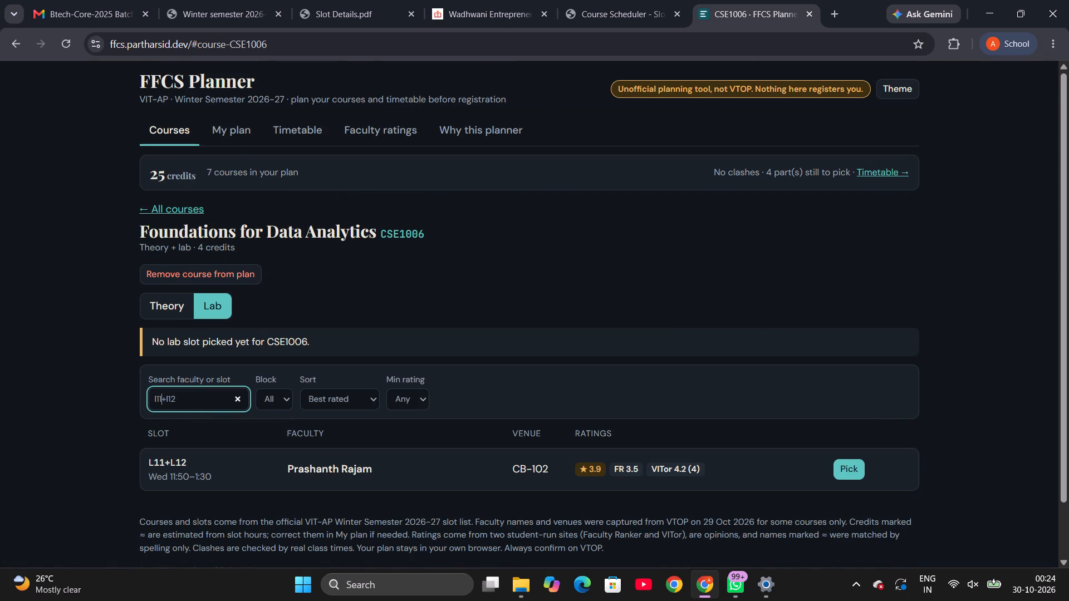
Check the L11+L12 lab sections of Database Management Systems (CSE2007) and Operating Systems (CSE2008), including their faculty ratings.
left_click(175, 205)
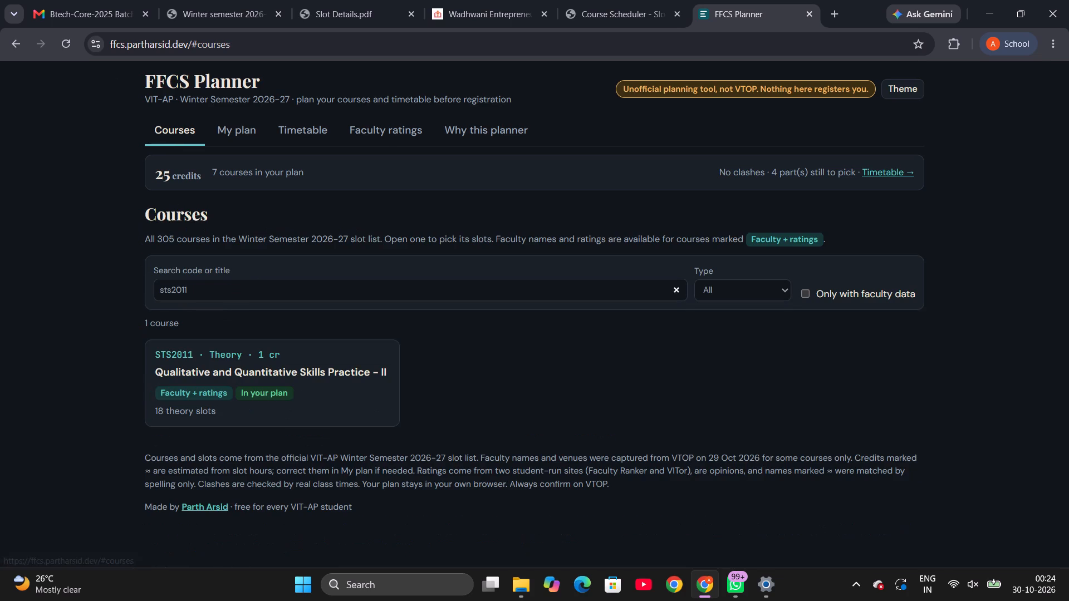
left_click(244, 130)
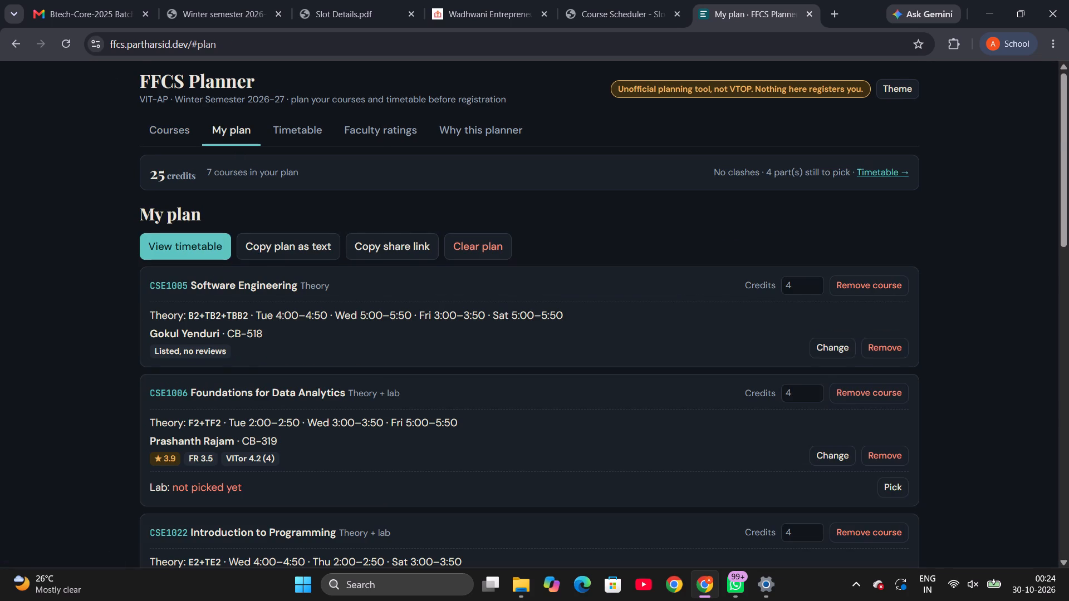
scroll(235, 385, "down", 5)
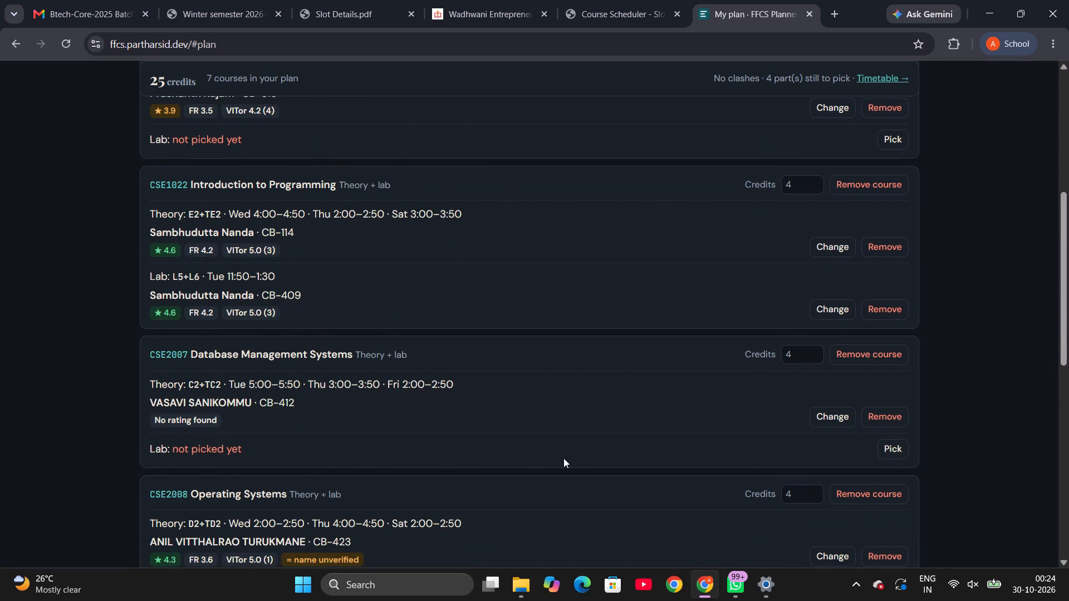
left_click(907, 449)
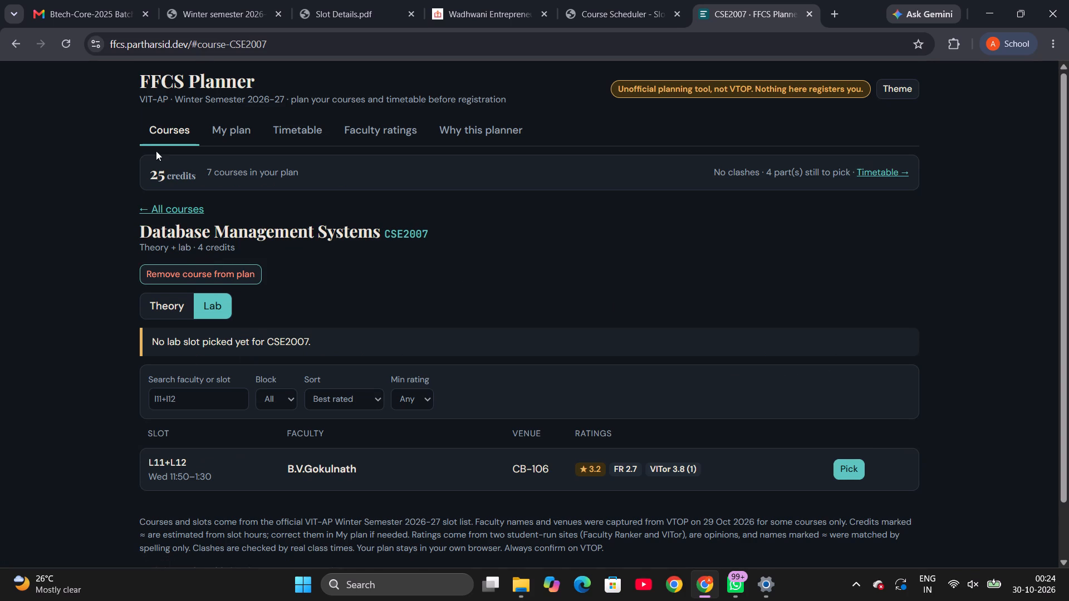
left_click(163, 205)
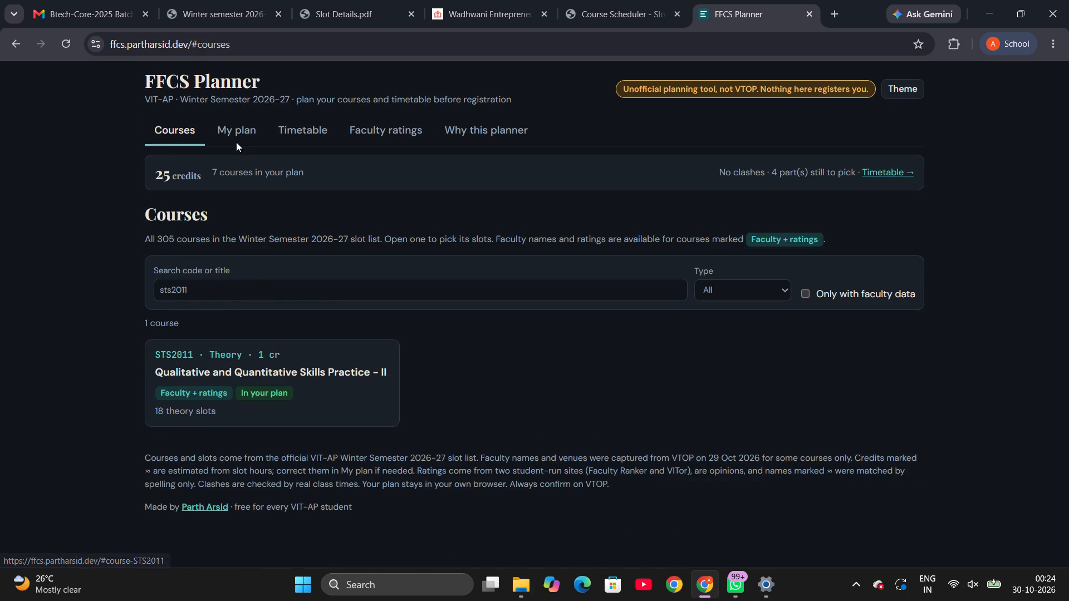
left_click(234, 132)
scroll(291, 411, "down", 8)
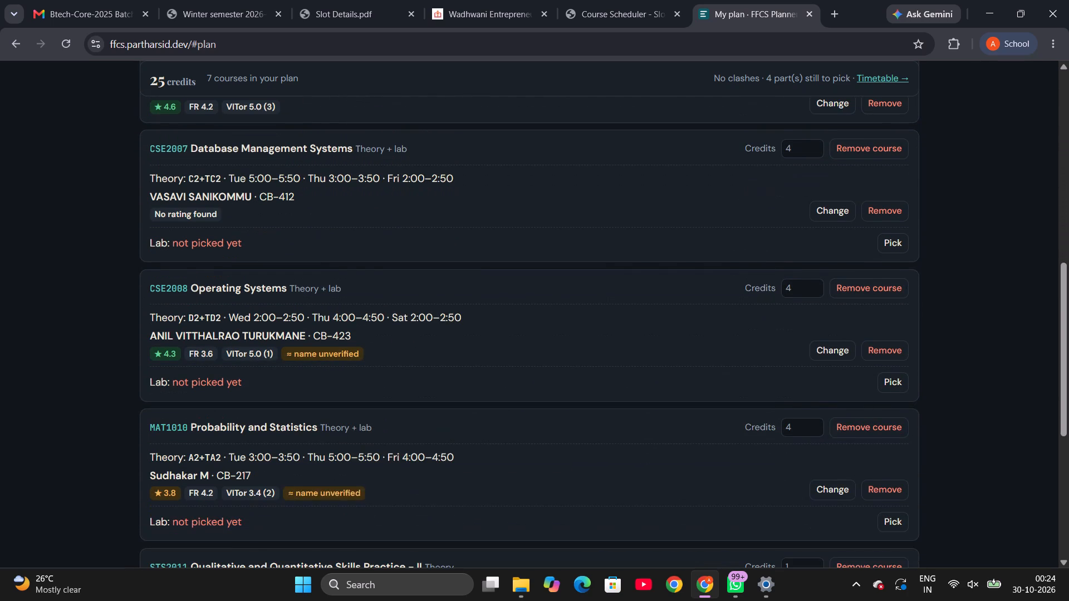
left_click(900, 382)
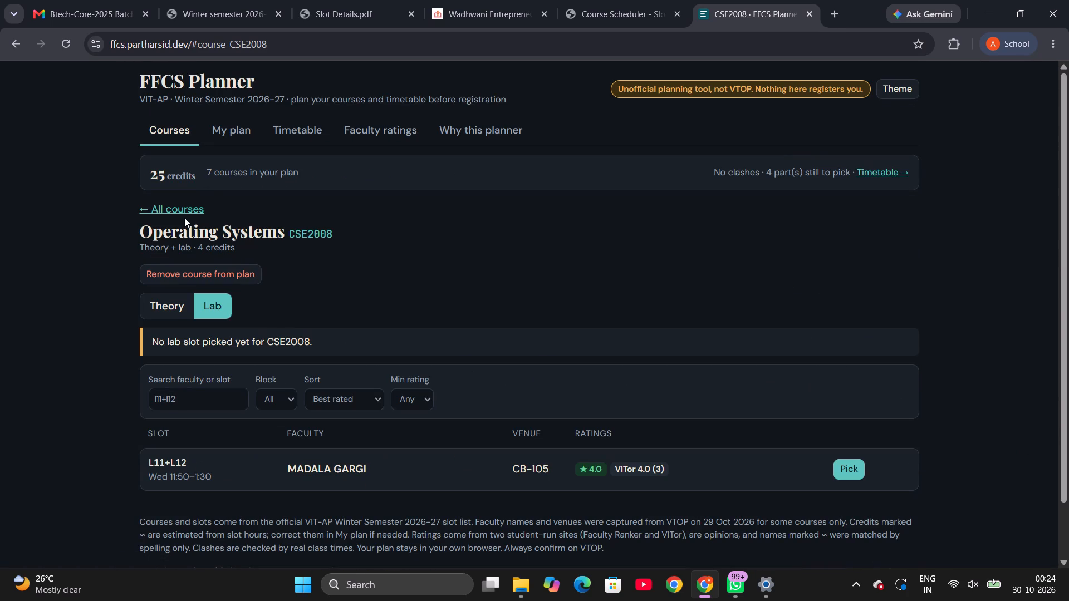
Pick the L11+L12 lab in CB-122 for Probability and Statistics (MAT1010).
left_click(228, 127)
scroll(273, 397, "down", 5)
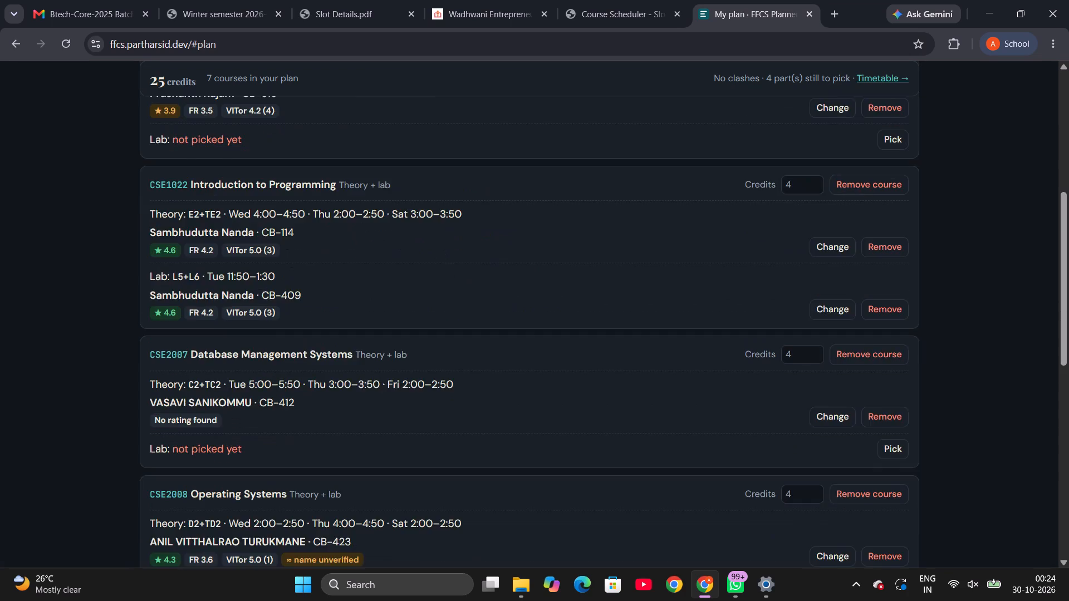
scroll(273, 398, "down", 6)
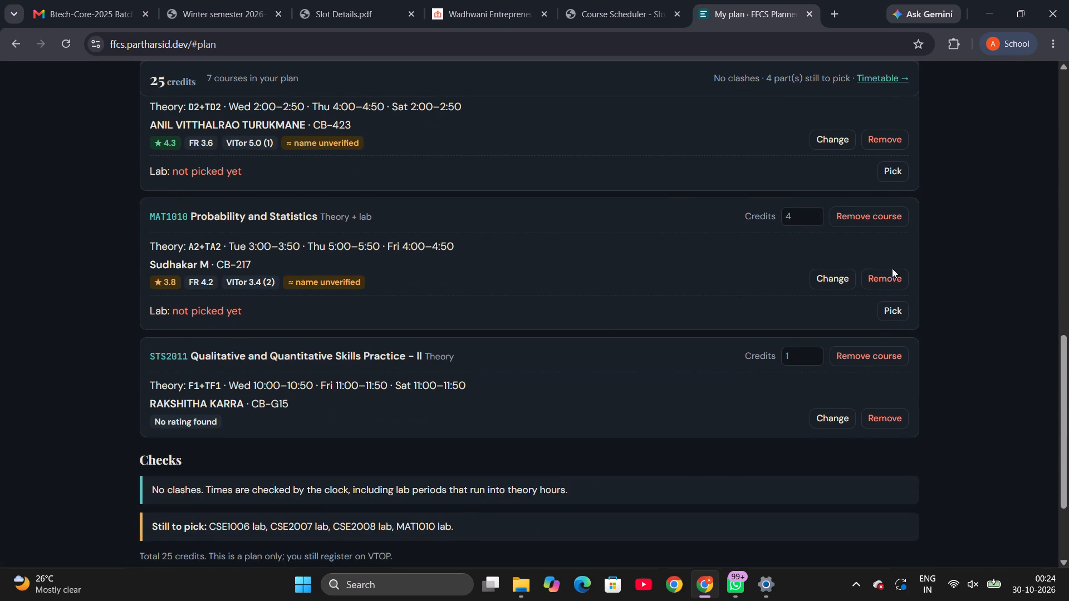
left_click(888, 303)
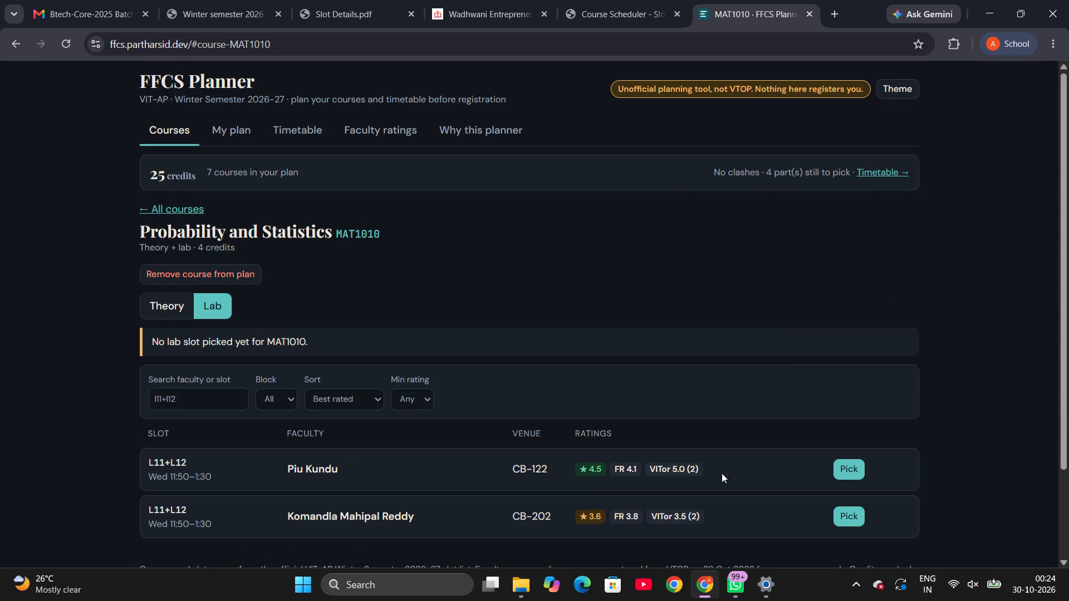
left_click(848, 464)
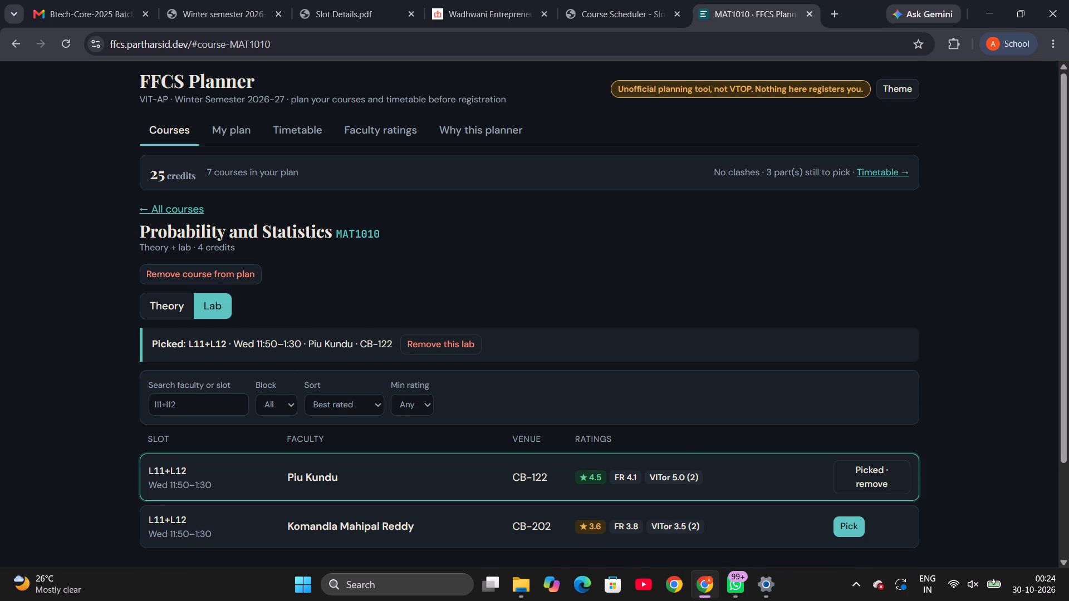
Examine the weekly timetable grid for free periods that could hold the labs still missing.
left_click(224, 131)
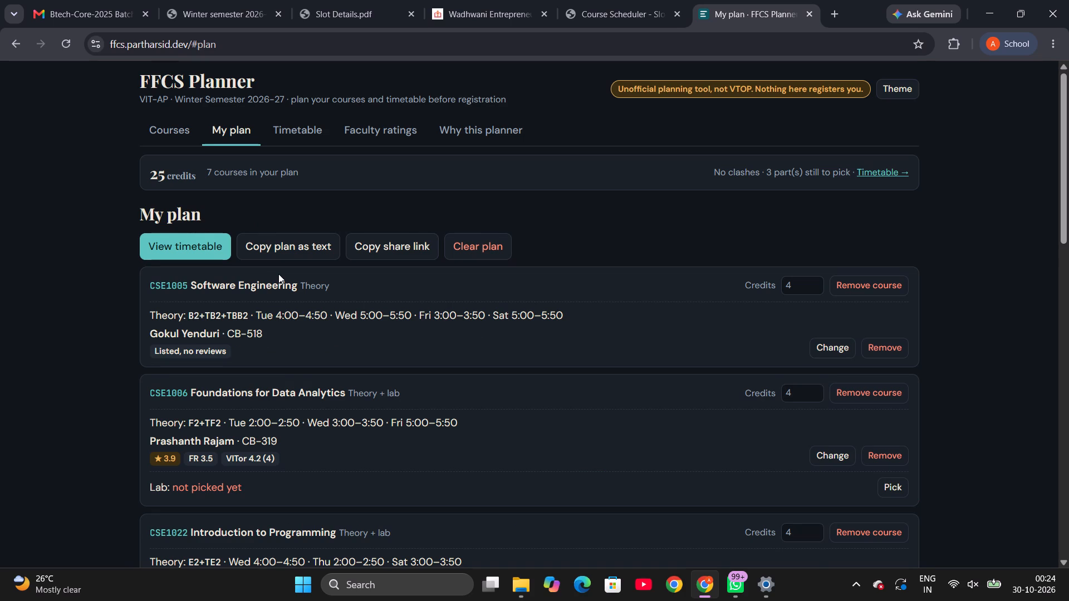
scroll(276, 302, "down", 4)
scroll(279, 287, "up", 6)
left_click(281, 126)
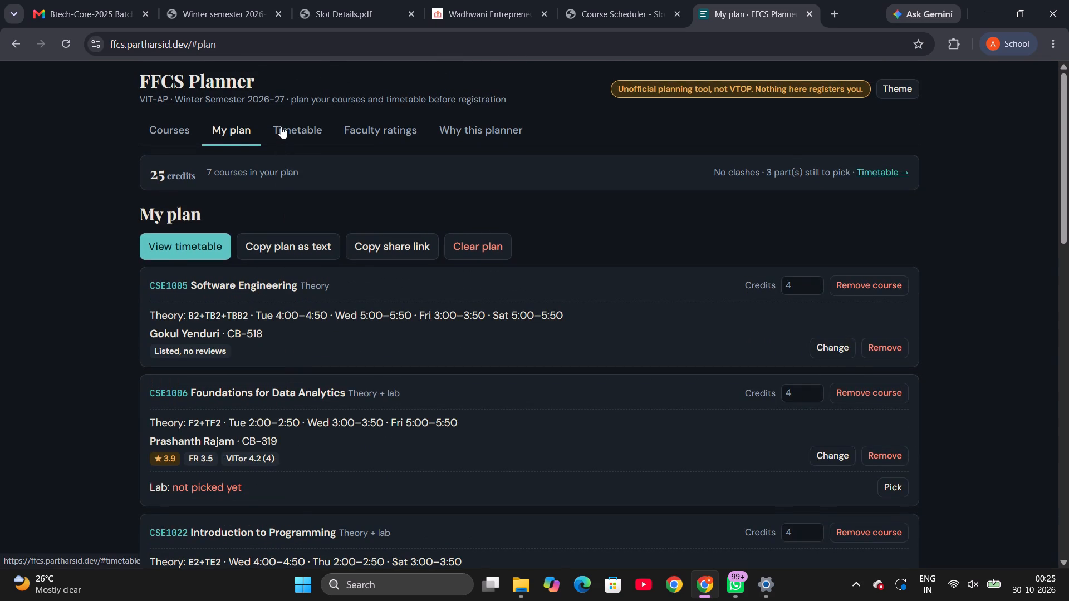
scroll(350, 281, "down", 1)
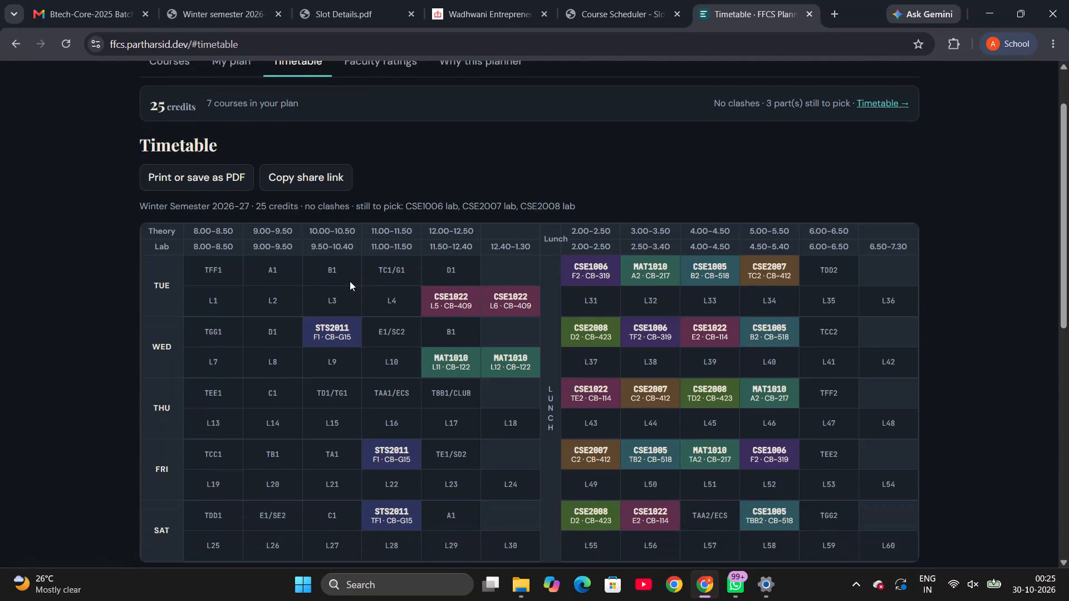
scroll(350, 281, "down", 1)
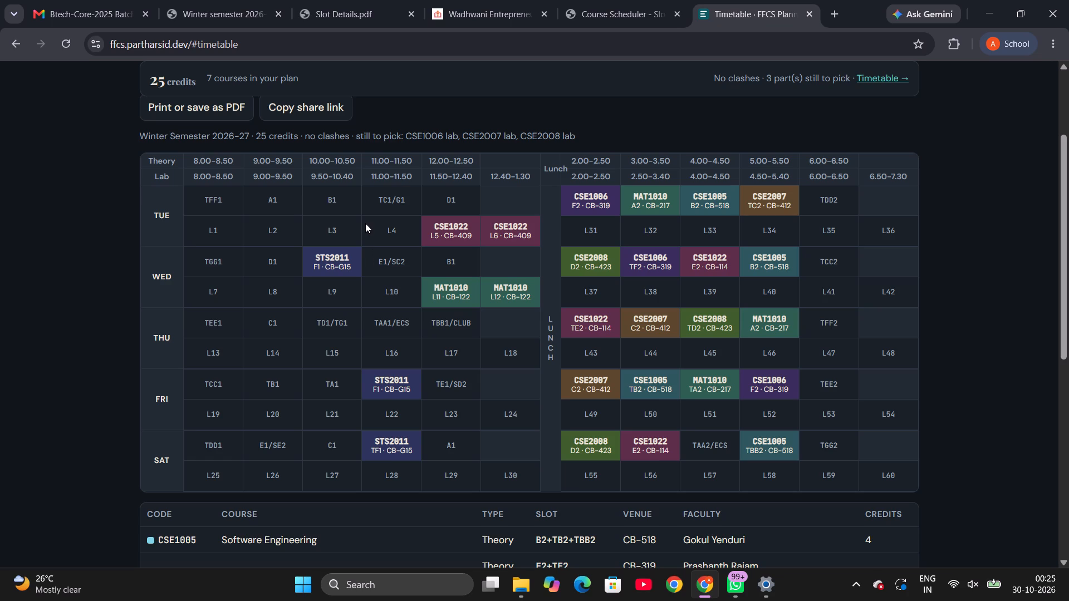
scroll(347, 196, "up", 2)
scroll(344, 239, "down", 3)
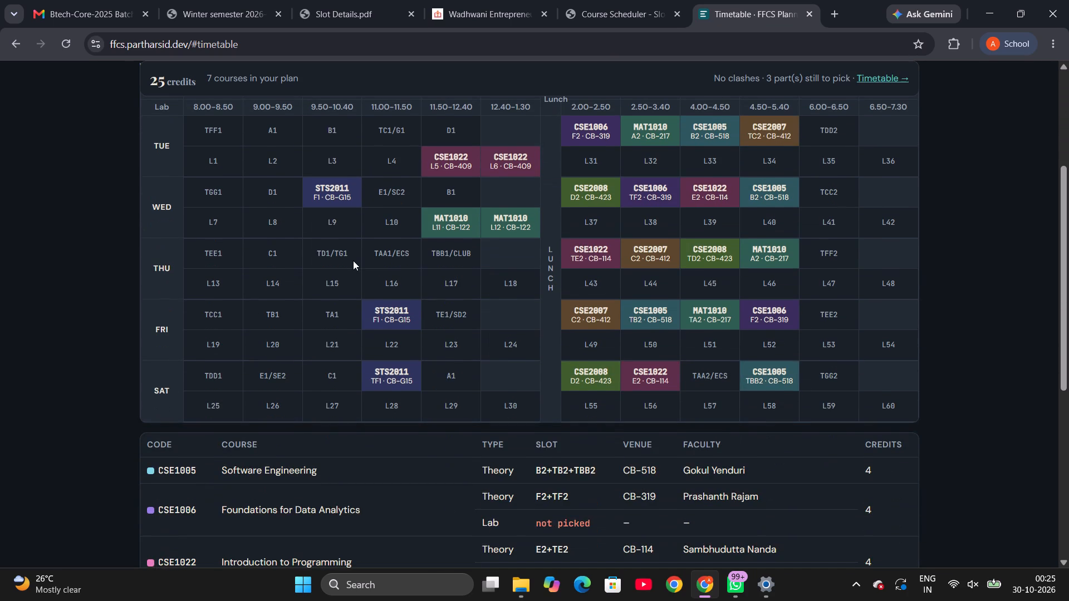
scroll(402, 312, "up", 1)
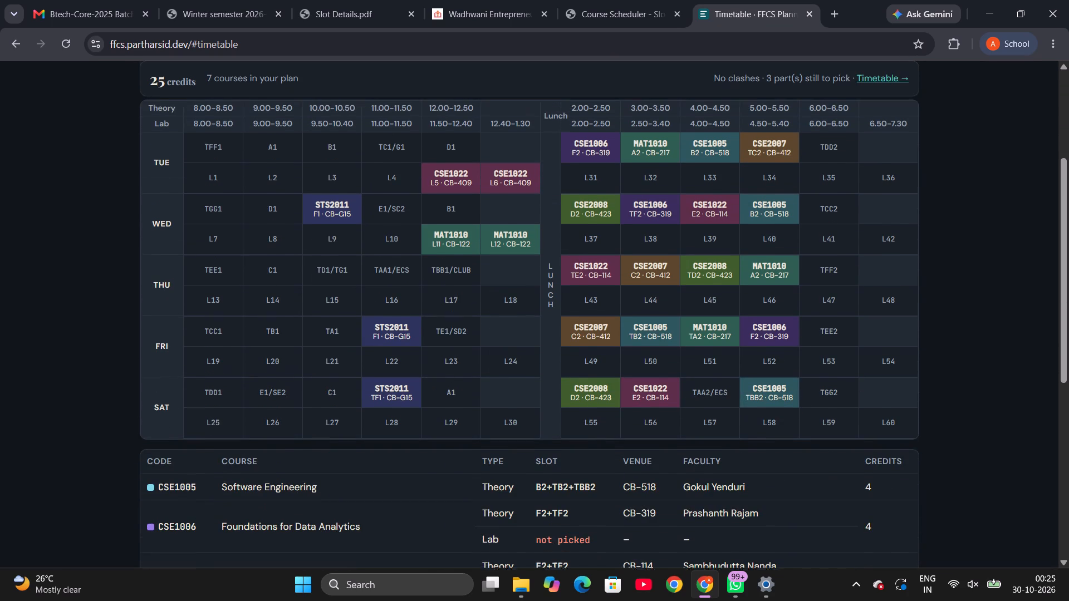
scroll(402, 312, "up", 1)
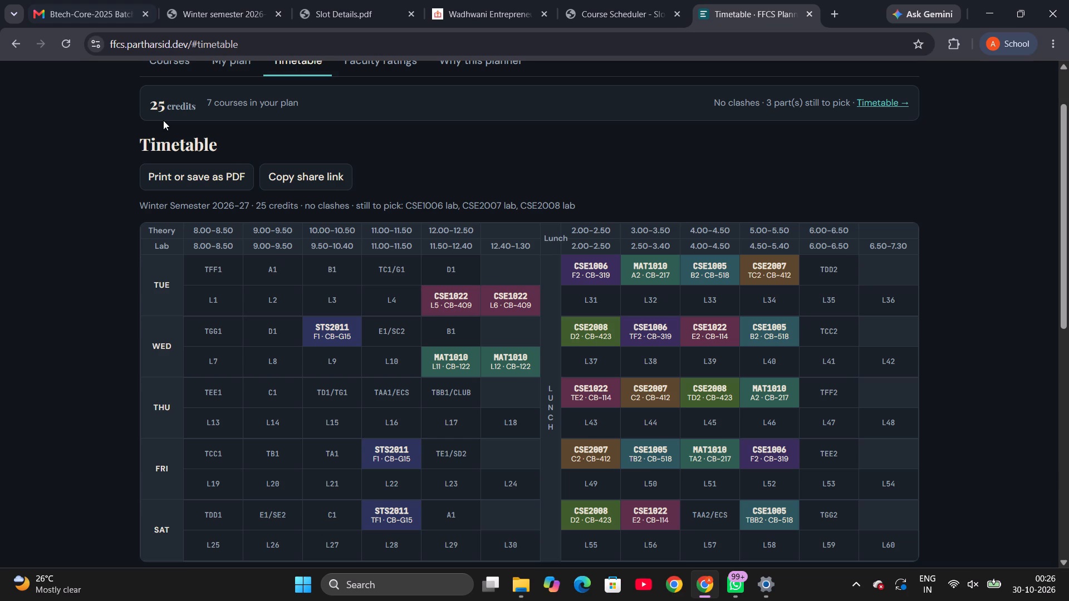
scroll(198, 120, "up", 2)
Search the Introduction to Programming (CSE1022) theory sections for slot F1, look through the sections, and clear the filter.
left_click(156, 125)
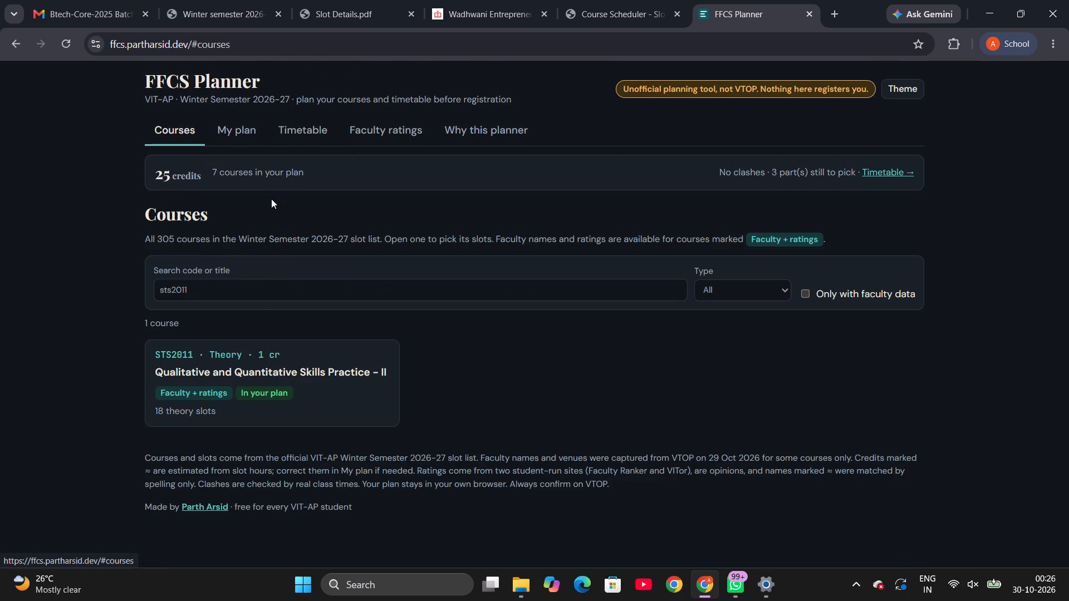
left_click(250, 134)
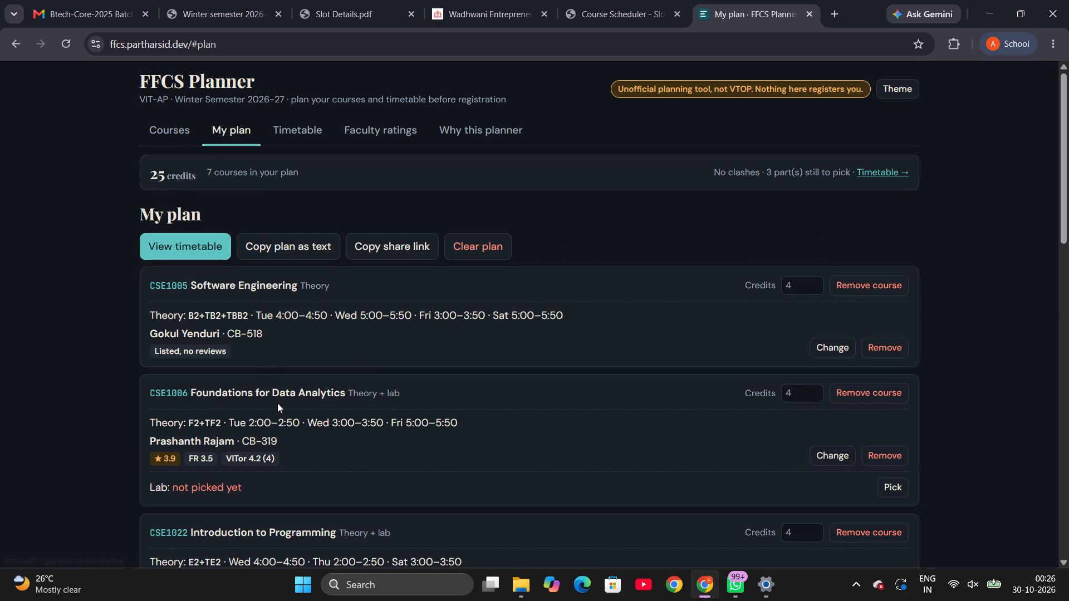
scroll(295, 432, "down", 3)
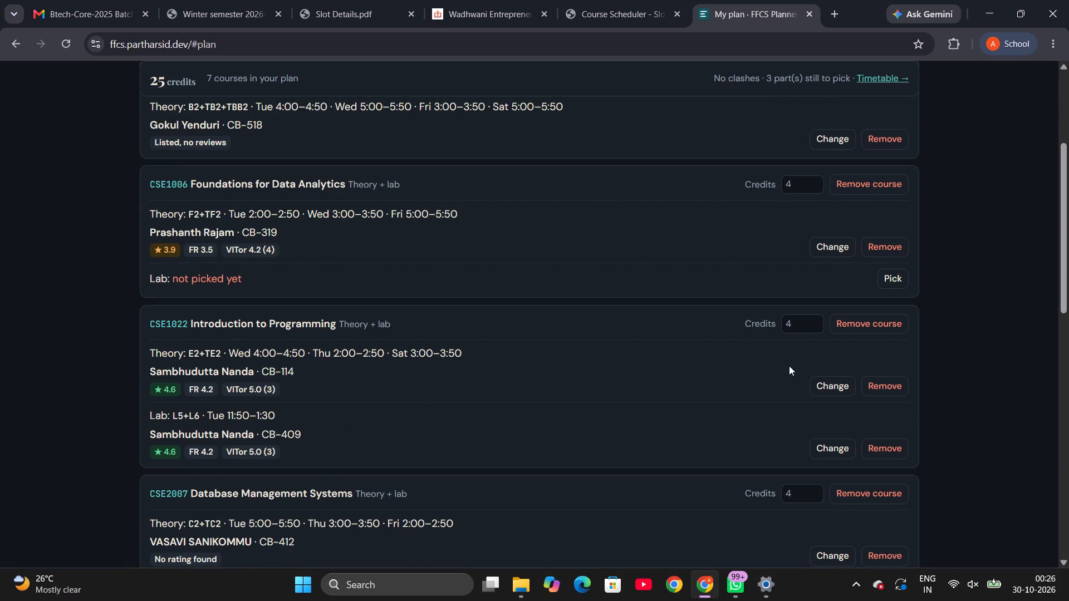
left_click(836, 383)
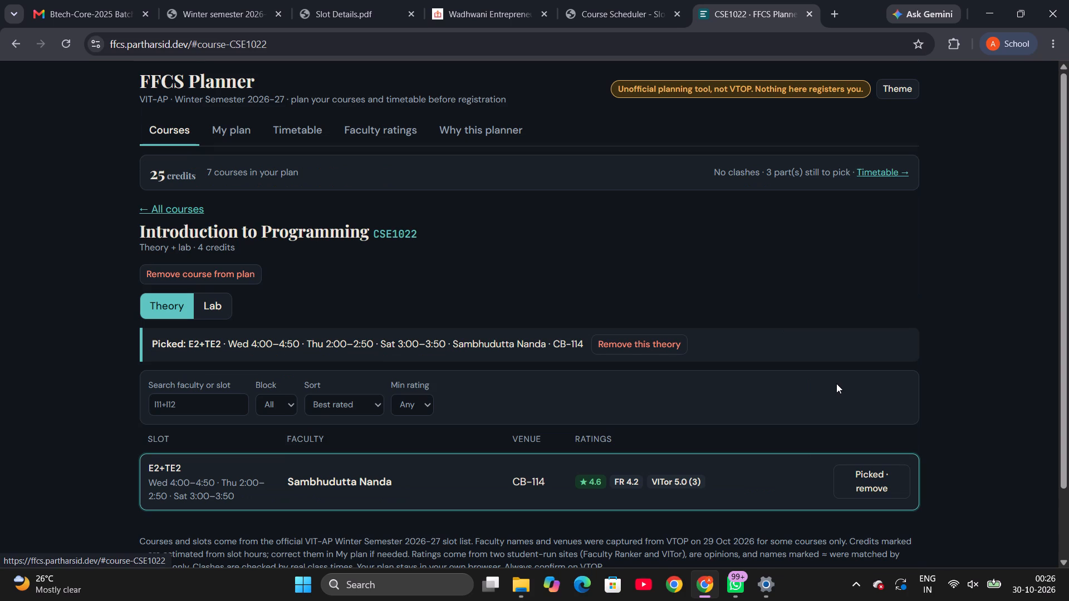
left_click(236, 403)
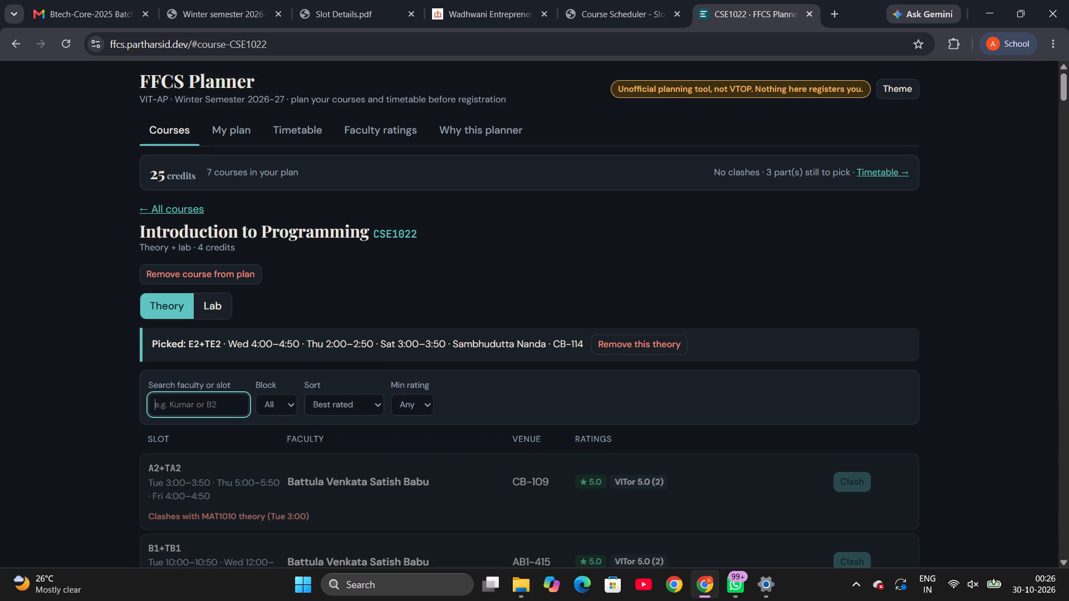
type("f1")
scroll(245, 419, "down", 1)
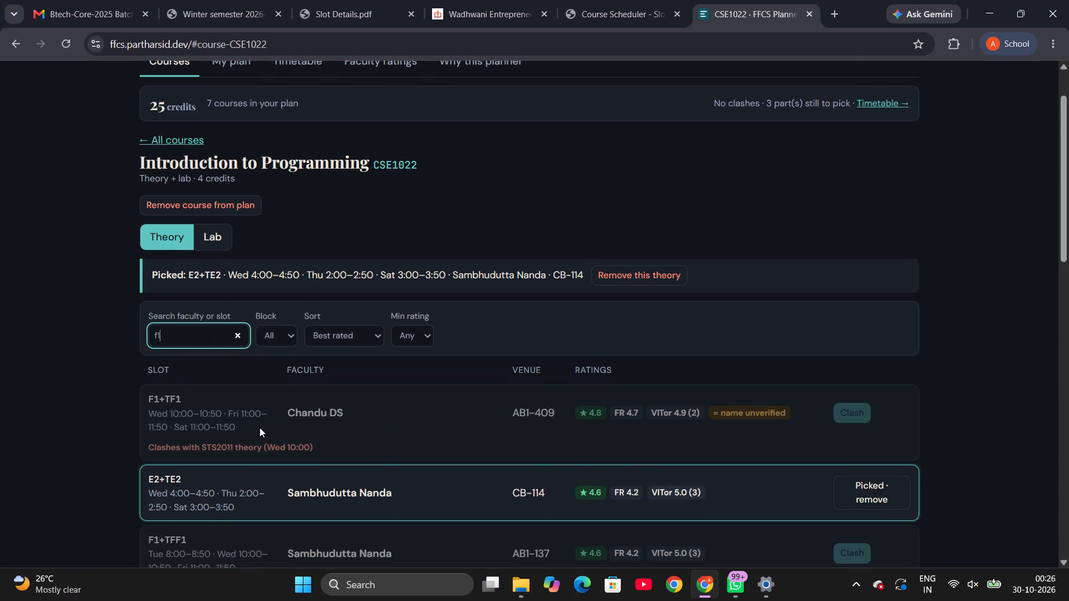
scroll(259, 427, "down", 2)
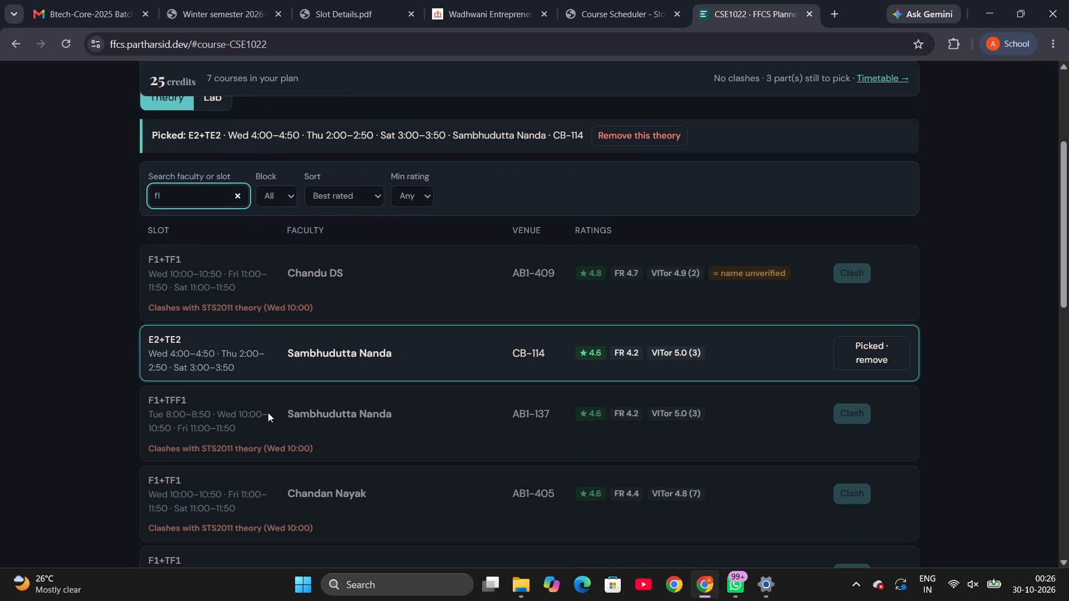
scroll(236, 328, "down", 2)
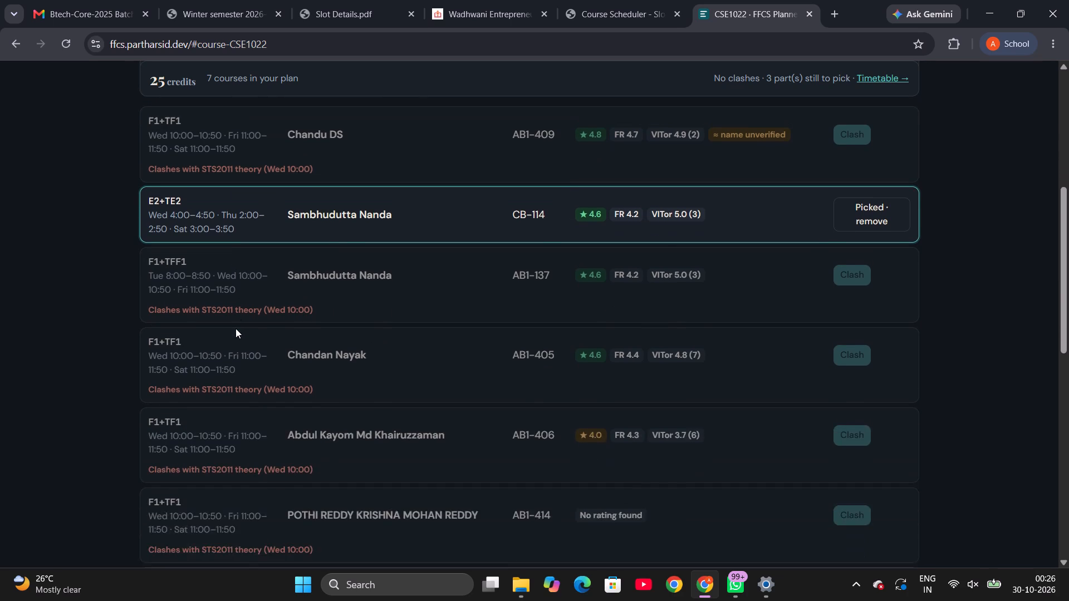
scroll(236, 328, "down", 5)
scroll(236, 328, "up", 1)
scroll(236, 328, "down", 4)
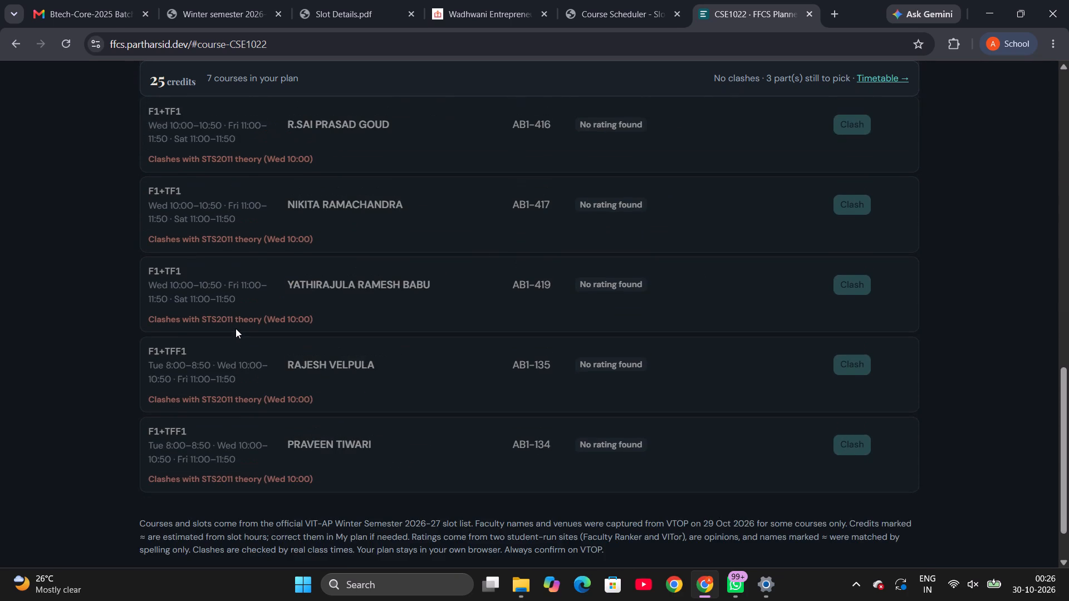
scroll(236, 328, "down", 1)
scroll(236, 328, "up", 12)
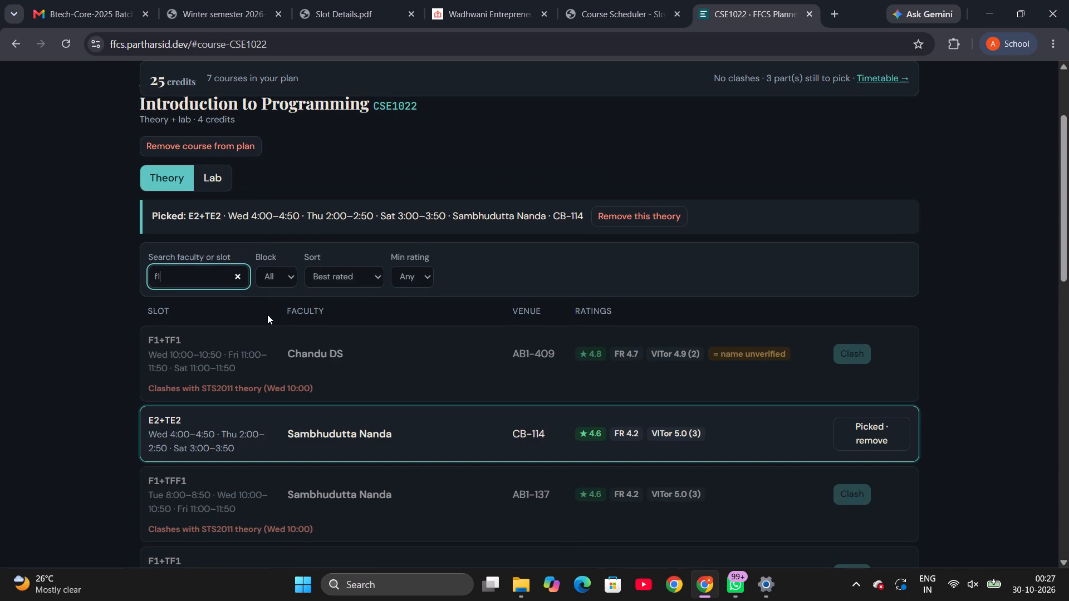
left_click(237, 278)
Recheck the weekly timetable grid for free lab periods and the course table for labs not yet picked.
scroll(274, 185, "up", 3)
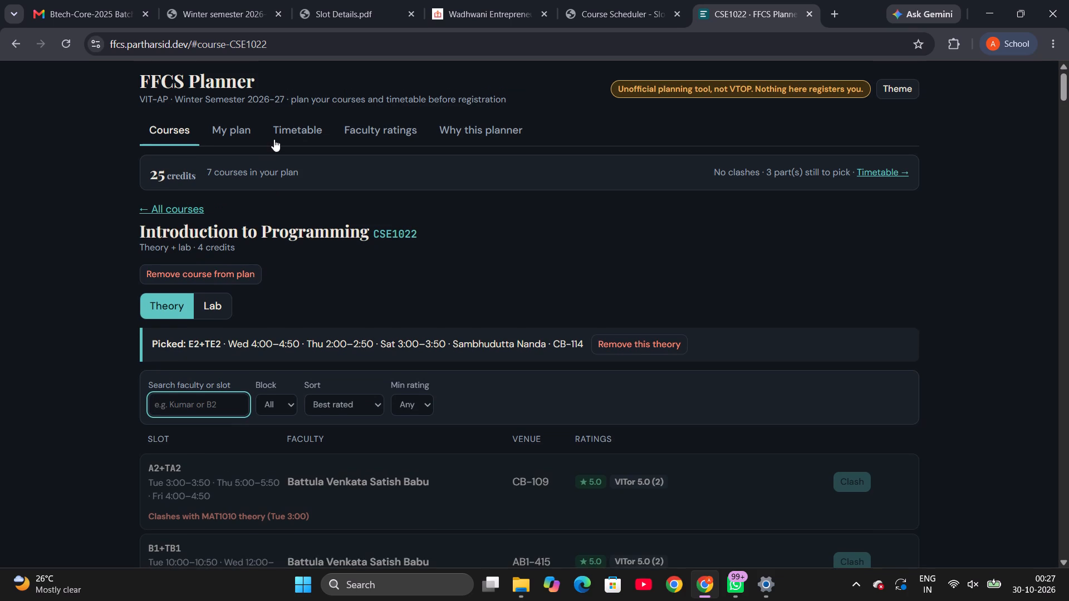
left_click(276, 139)
scroll(479, 350, "down", 3)
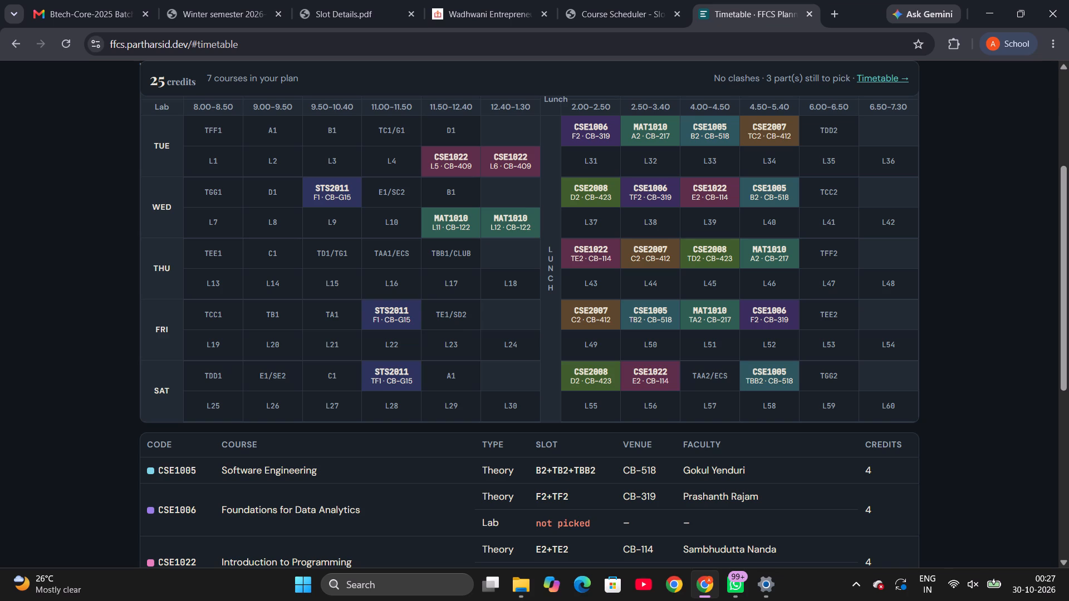
Review the weekly timetable grid against the course table to see which courses still need a lab slot.
scroll(460, 316, "up", 1)
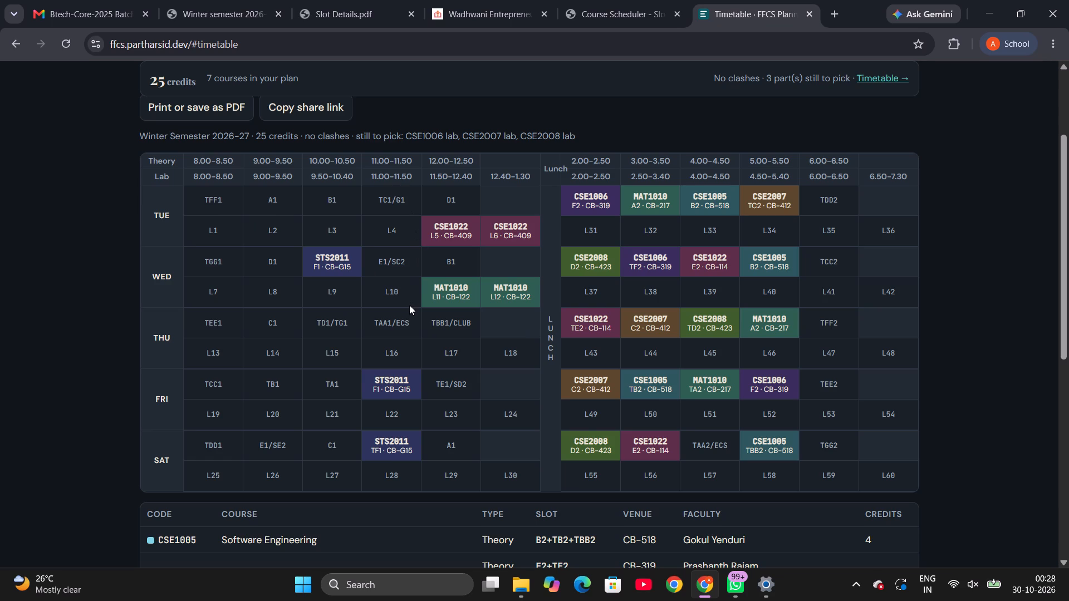
scroll(411, 310, "down", 2)
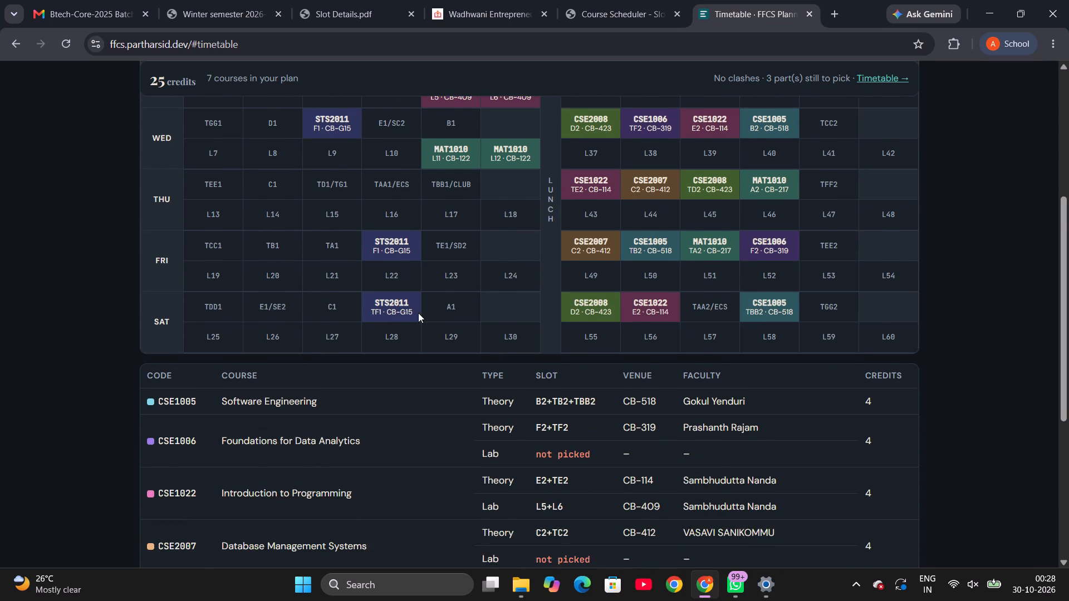
scroll(418, 313, "down", 3)
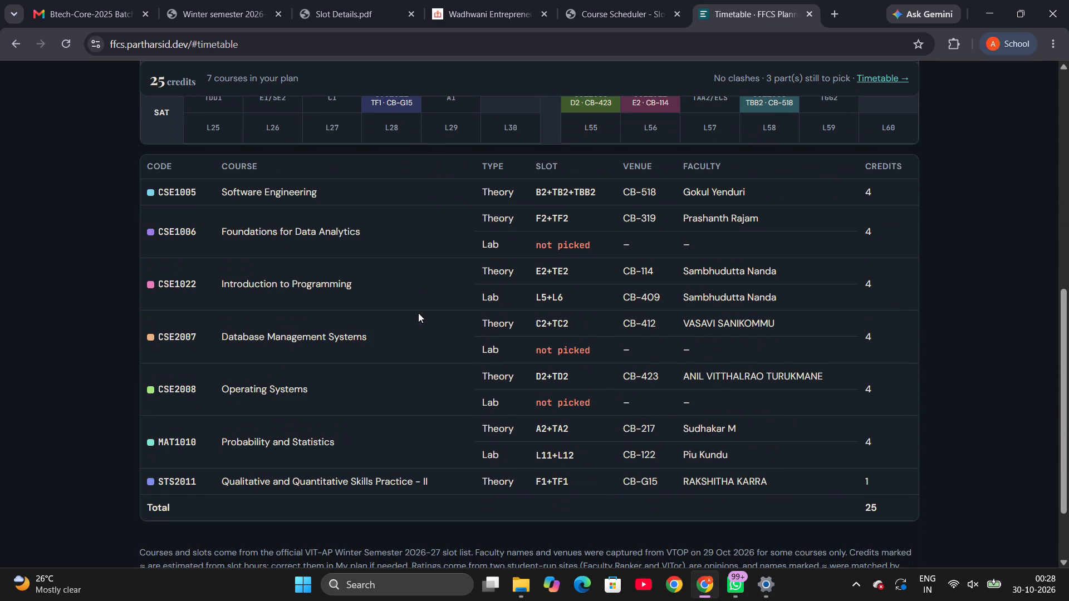
scroll(418, 313, "up", 5)
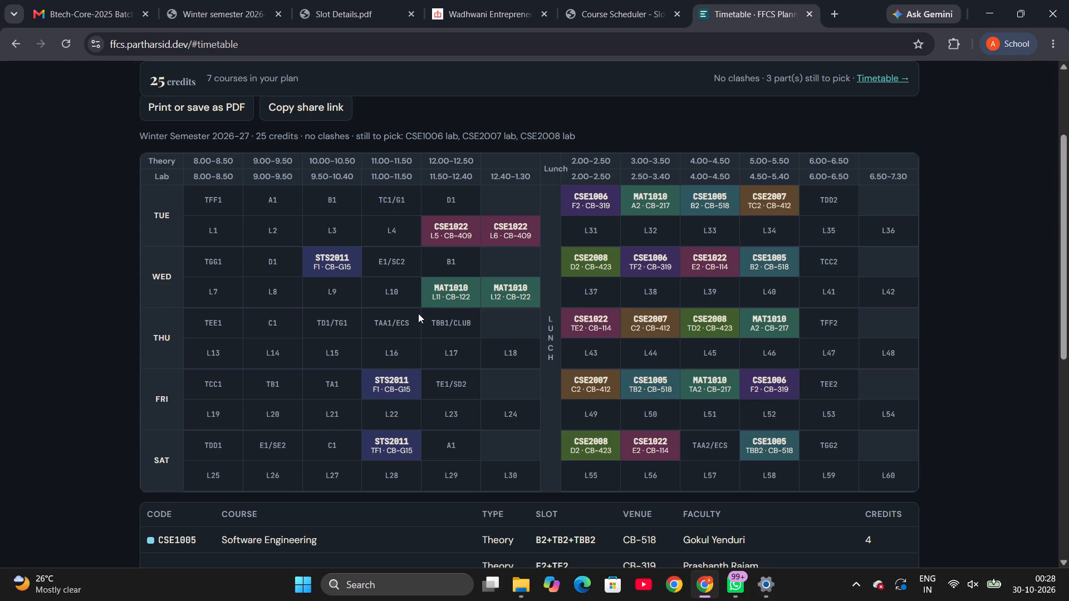
scroll(418, 313, "up", 3)
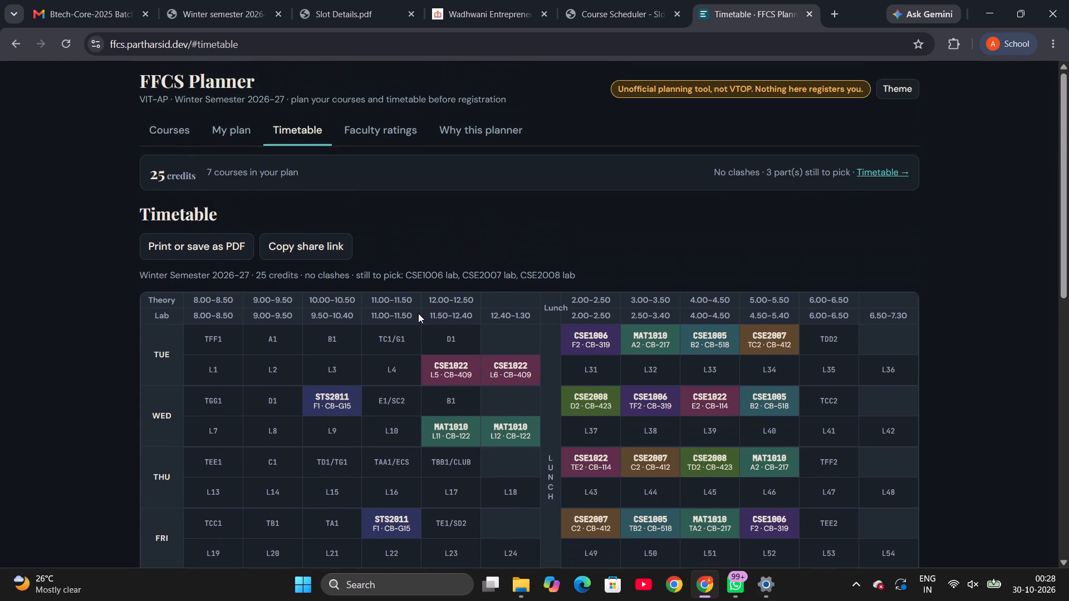
Examine Tuesday's late-morning periods around TC1/G1 and the CSE1022 L5+L6 lab, and recheck the course table's slots and venues.
scroll(418, 313, "down", 1)
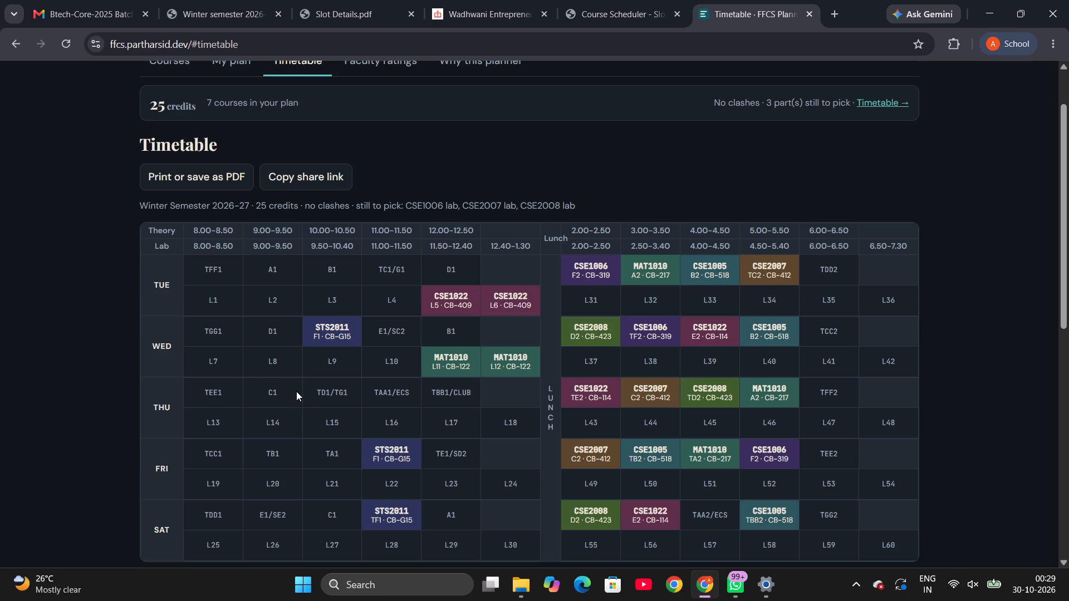
double_click(395, 274)
double_click(419, 268)
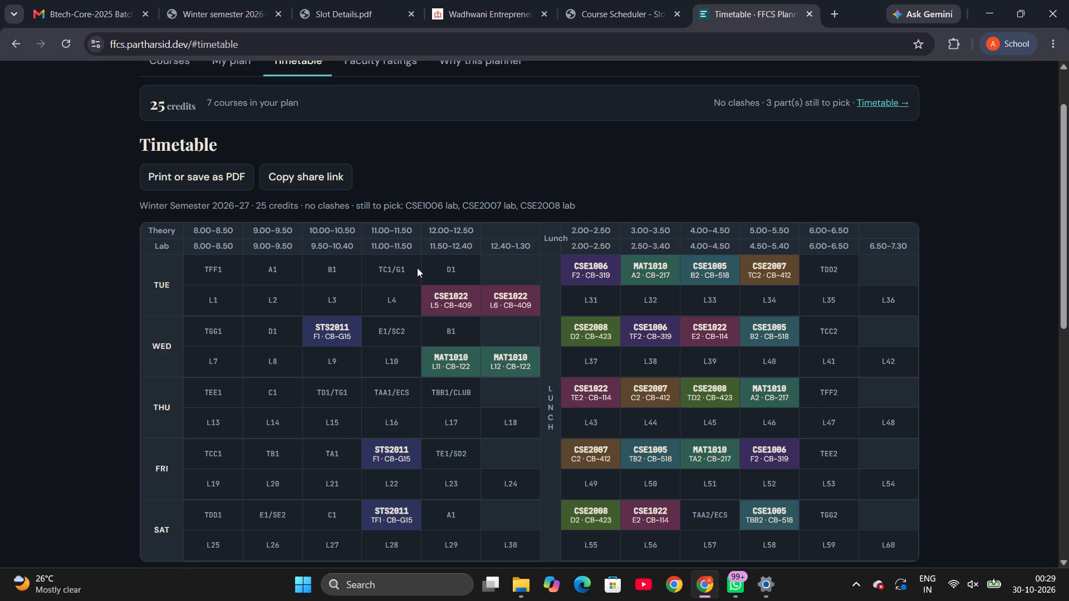
double_click(417, 268)
left_click_drag(447, 301, 454, 296)
left_click(482, 297)
left_click(454, 298)
double_click(393, 272)
left_click(456, 300)
triple_click(503, 305)
scroll(503, 305, "down", 9)
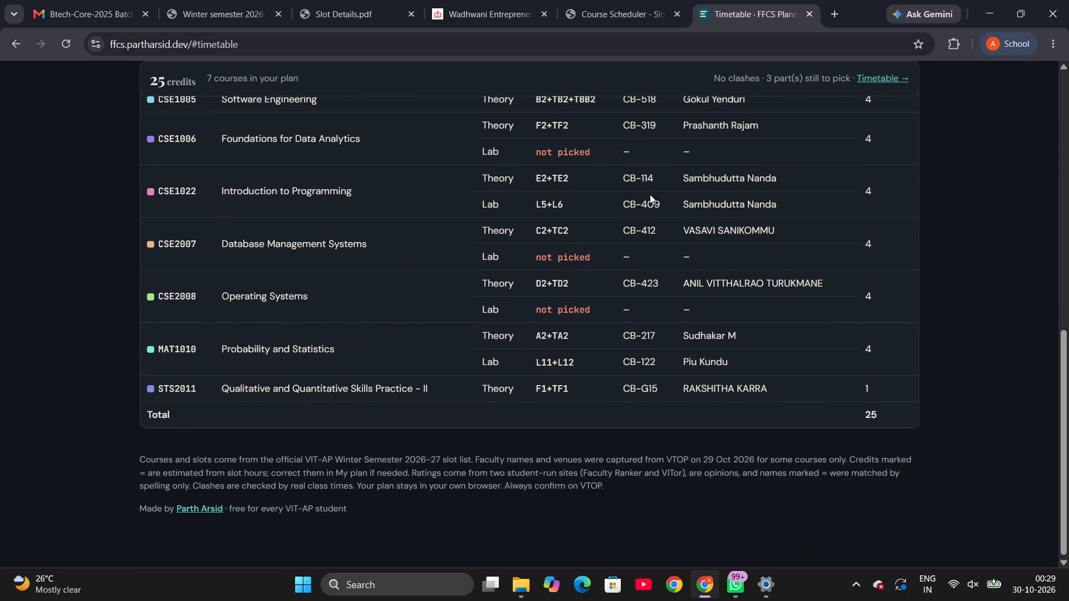
scroll(656, 235, "up", 1)
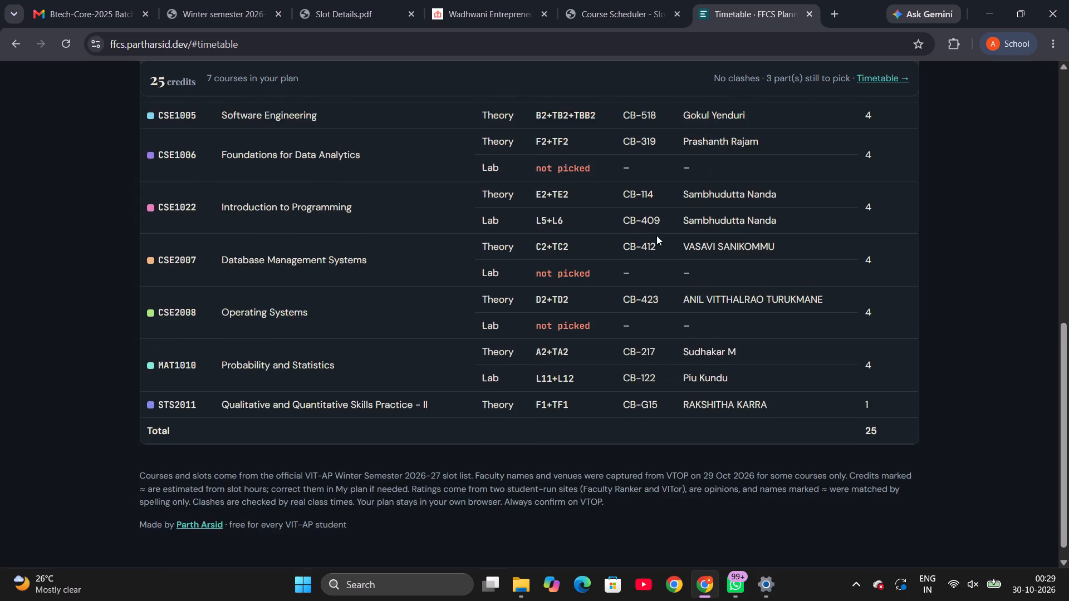
scroll(656, 235, "up", 2)
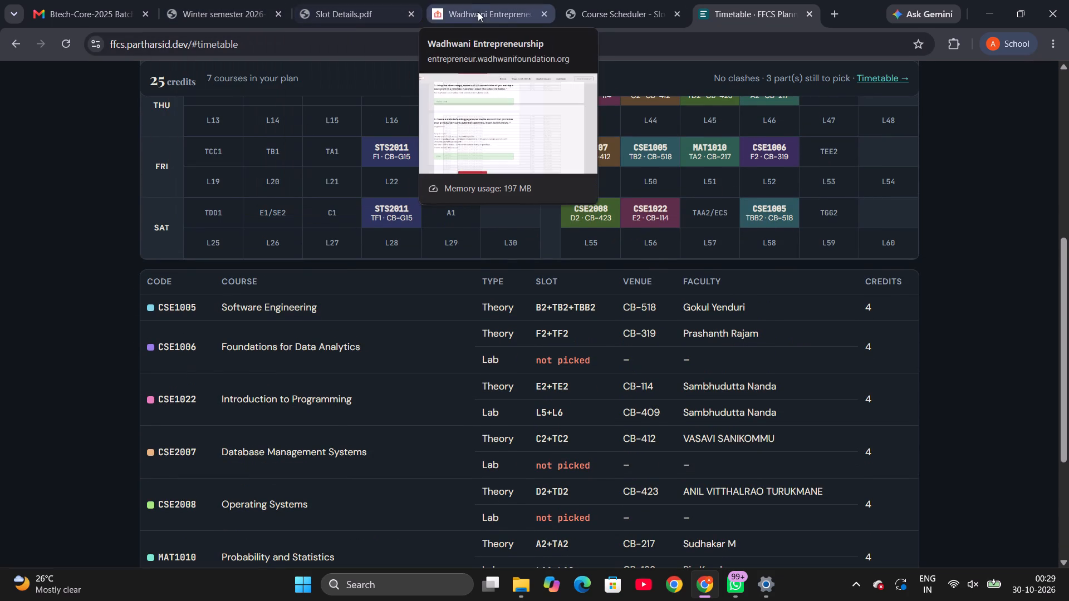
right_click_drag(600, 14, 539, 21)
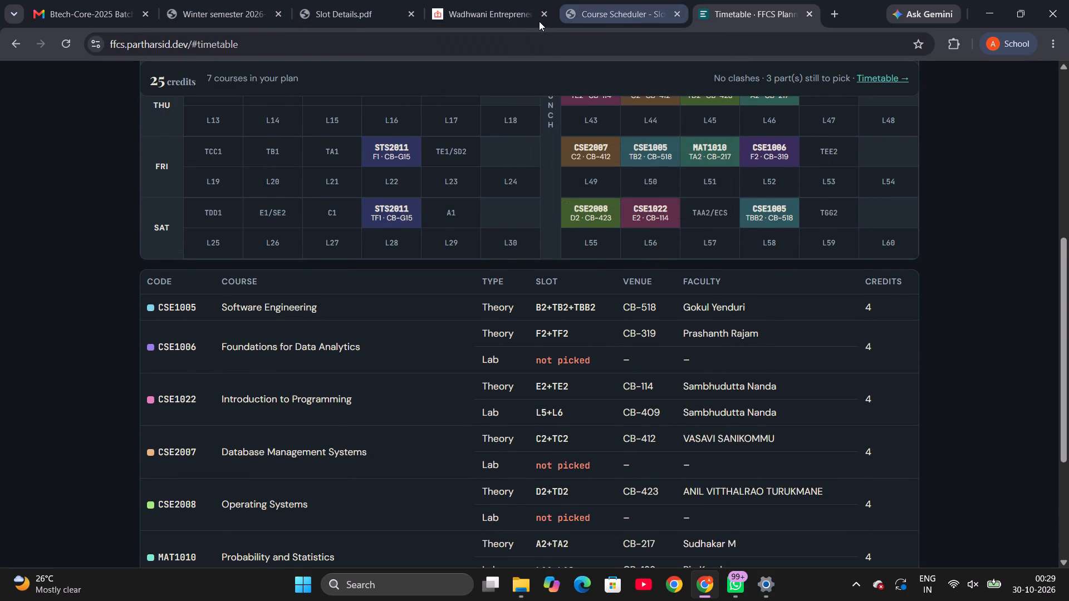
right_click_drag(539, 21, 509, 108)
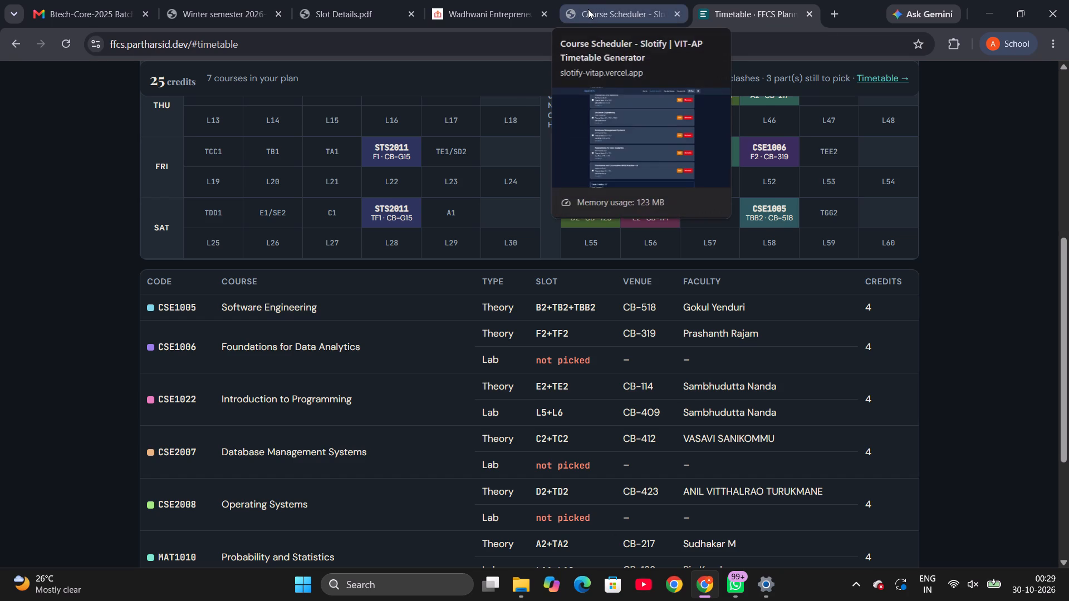
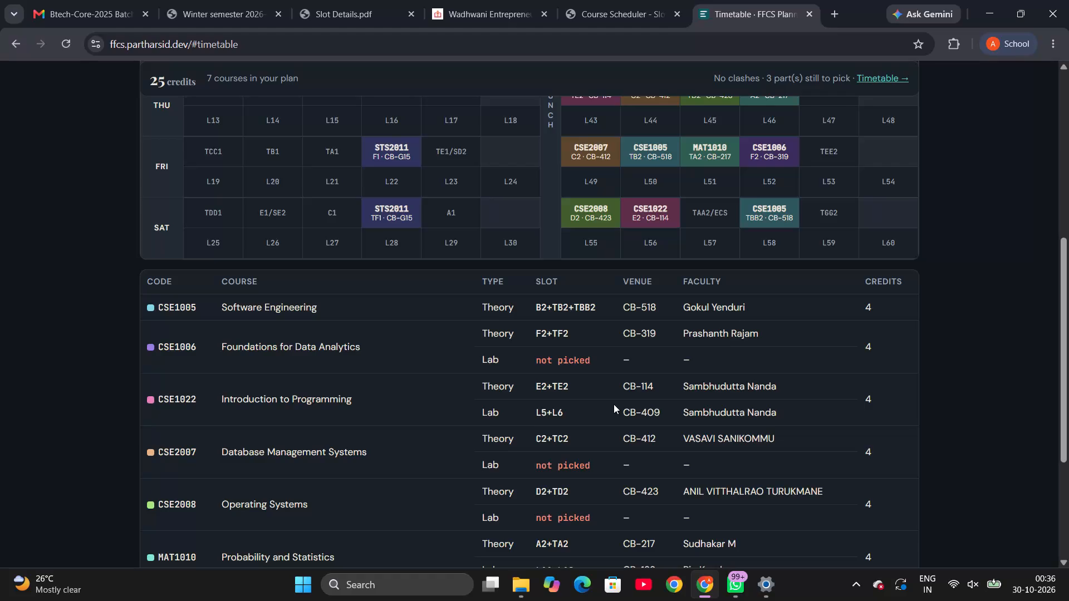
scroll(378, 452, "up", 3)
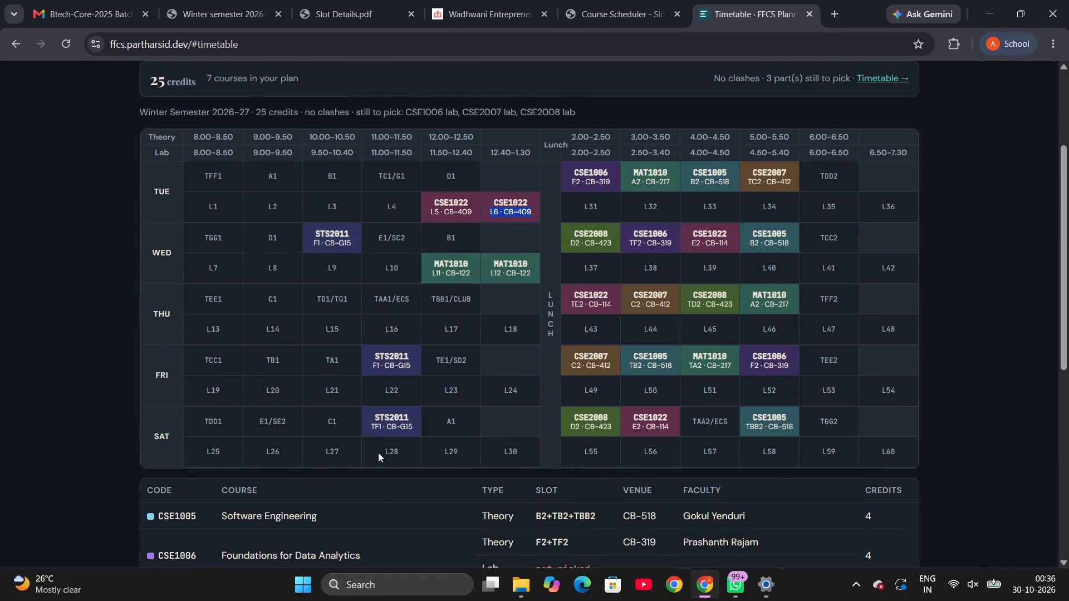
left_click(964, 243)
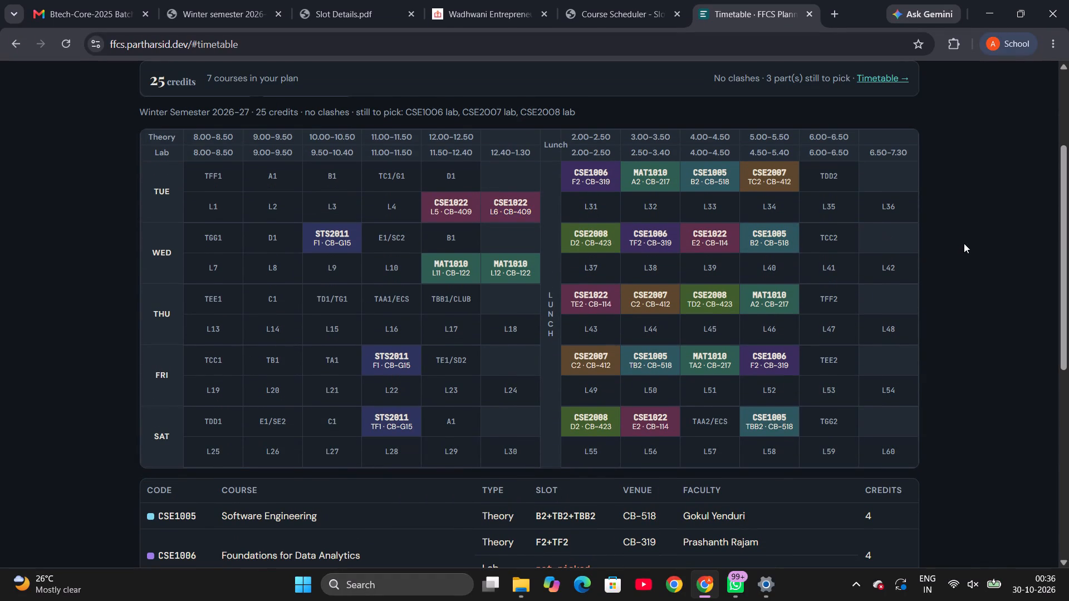
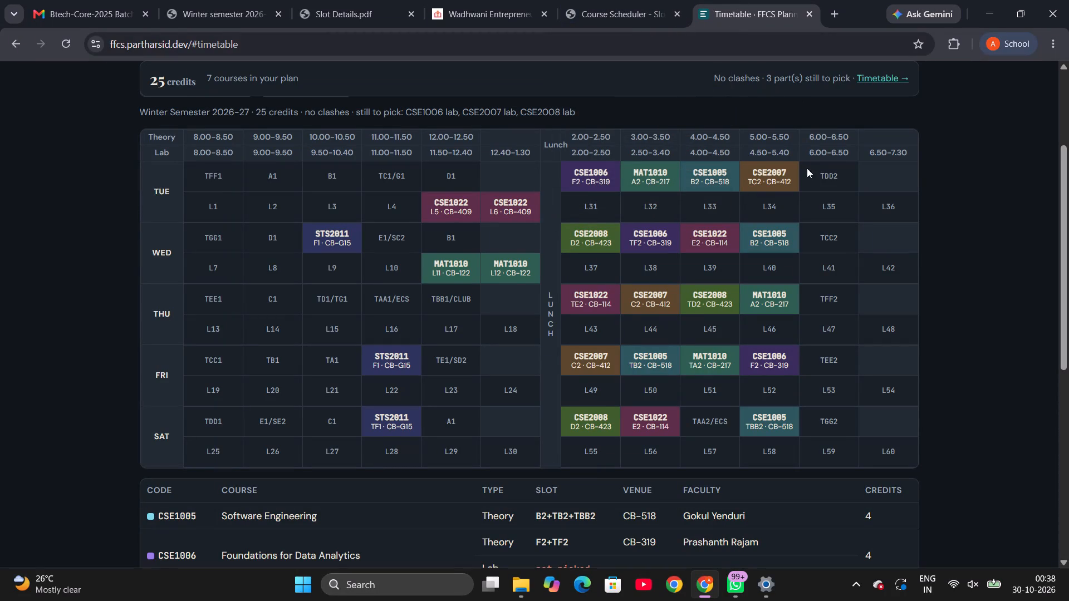
Open a new tab and copy the address of the FFCS Planner timetable page.
right_click(838, 15)
left_click(855, 27)
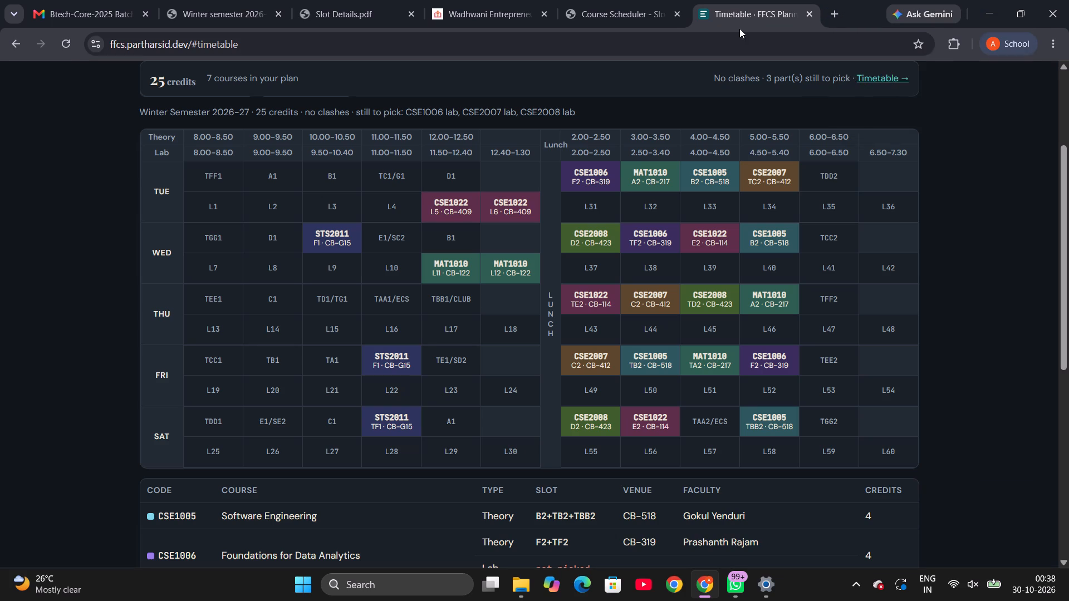
left_click(664, 8)
left_click_drag(641, 49, 0, 51)
key("ctrl+c")
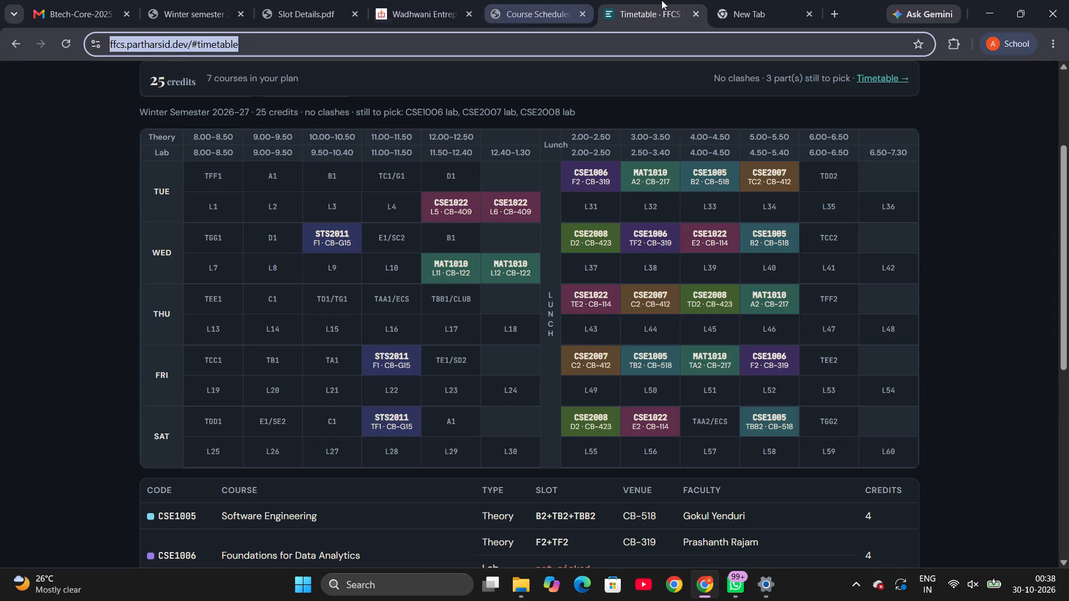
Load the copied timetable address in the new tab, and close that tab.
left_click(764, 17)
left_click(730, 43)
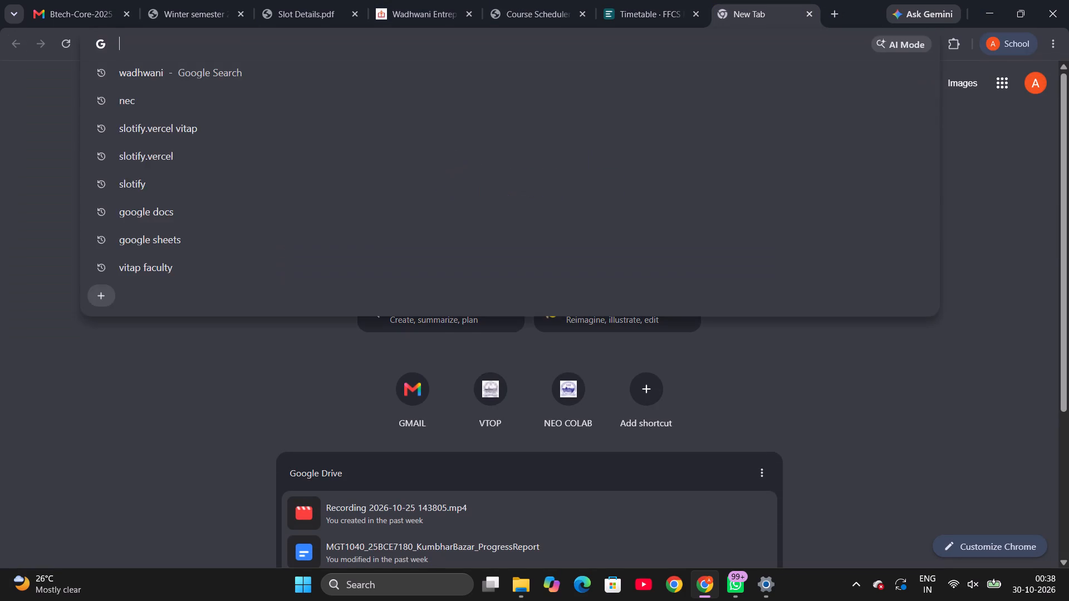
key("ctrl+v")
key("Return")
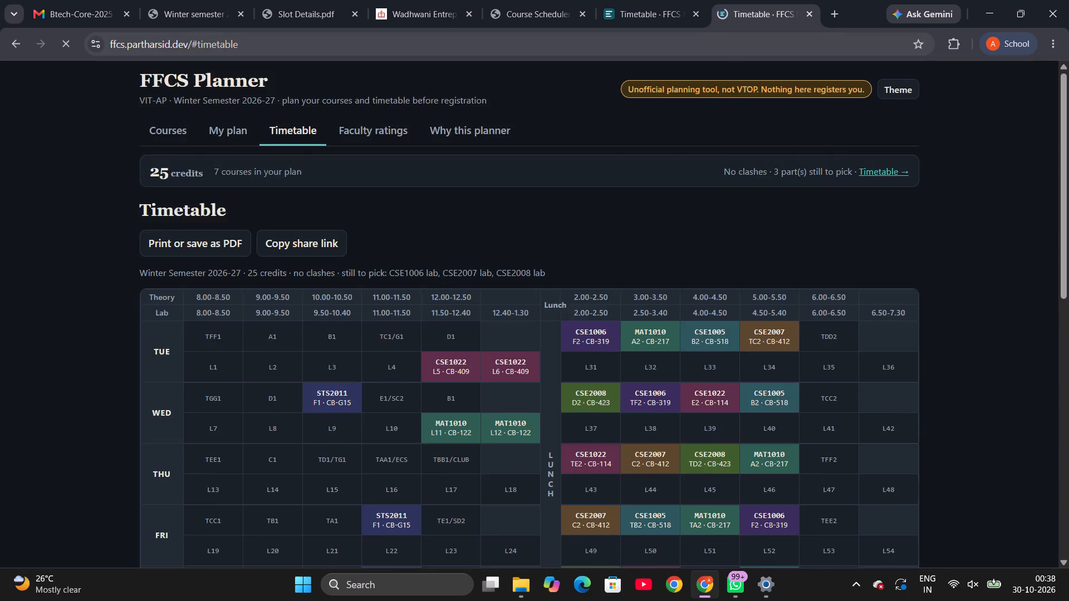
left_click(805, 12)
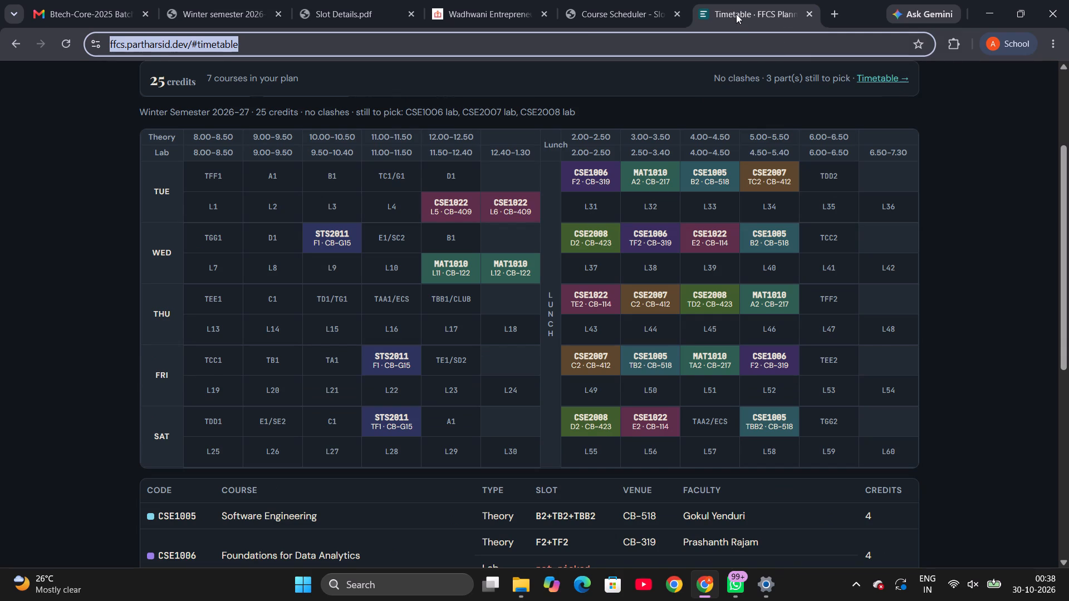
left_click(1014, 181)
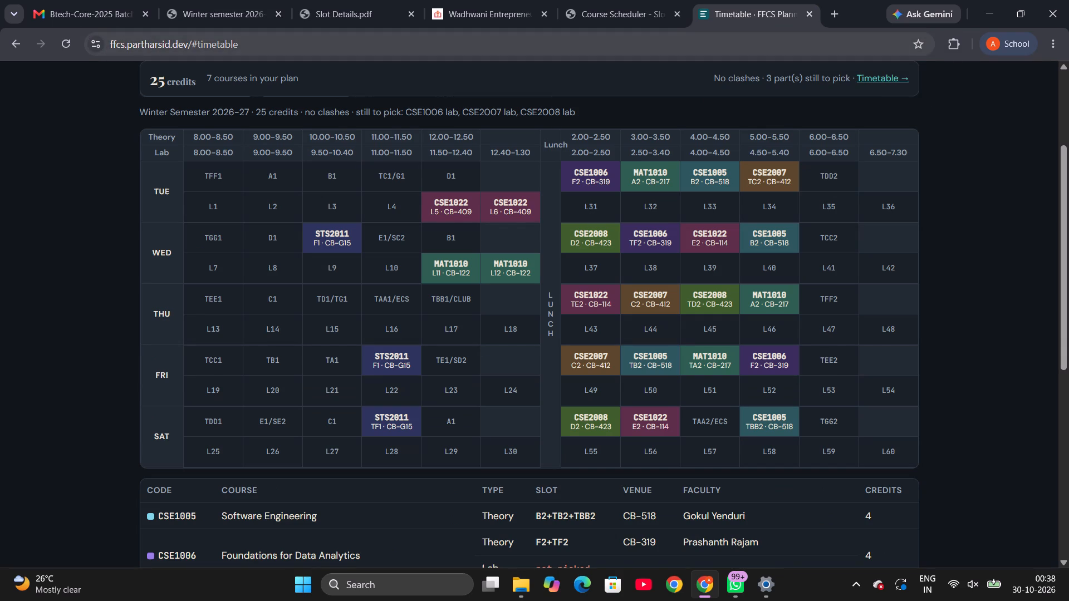
Switch to the other Chrome profile, load the copied planner address there, and show its My plan page.
left_click(683, 588)
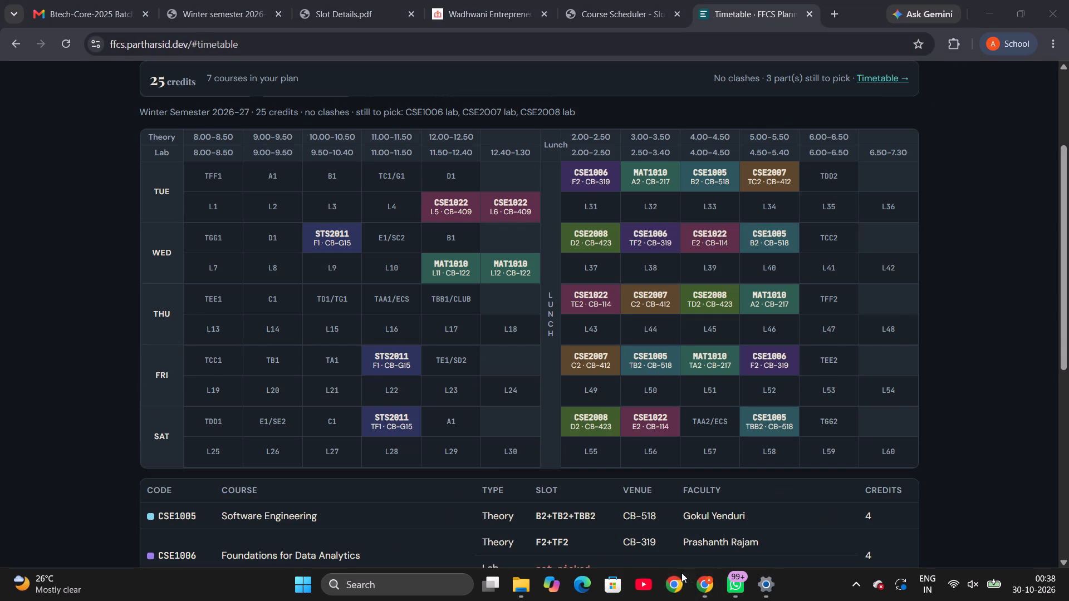
left_click(356, 274)
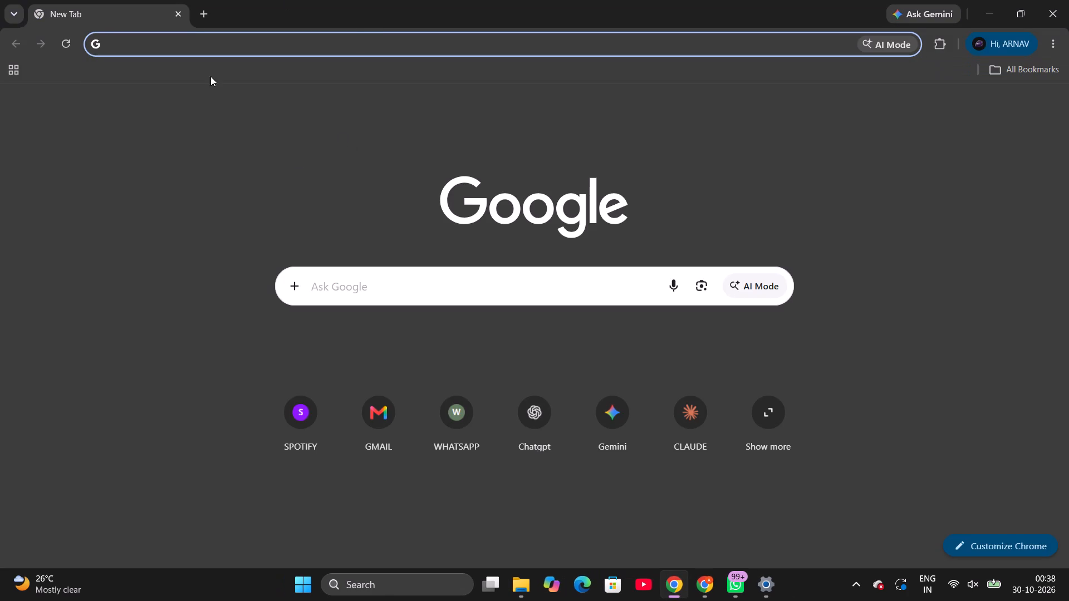
key("ctrl+v")
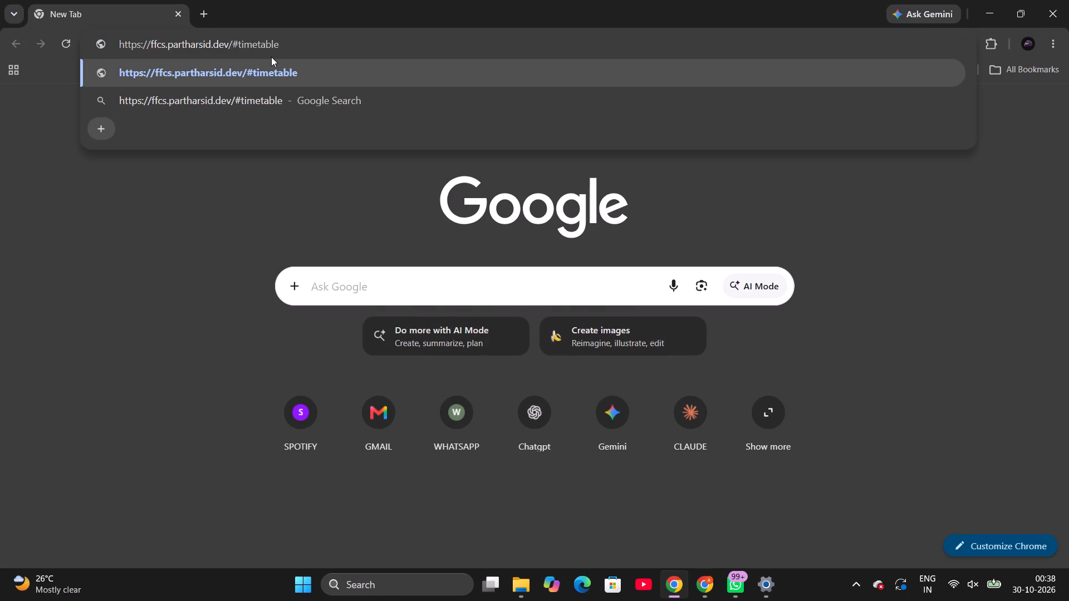
key("Return")
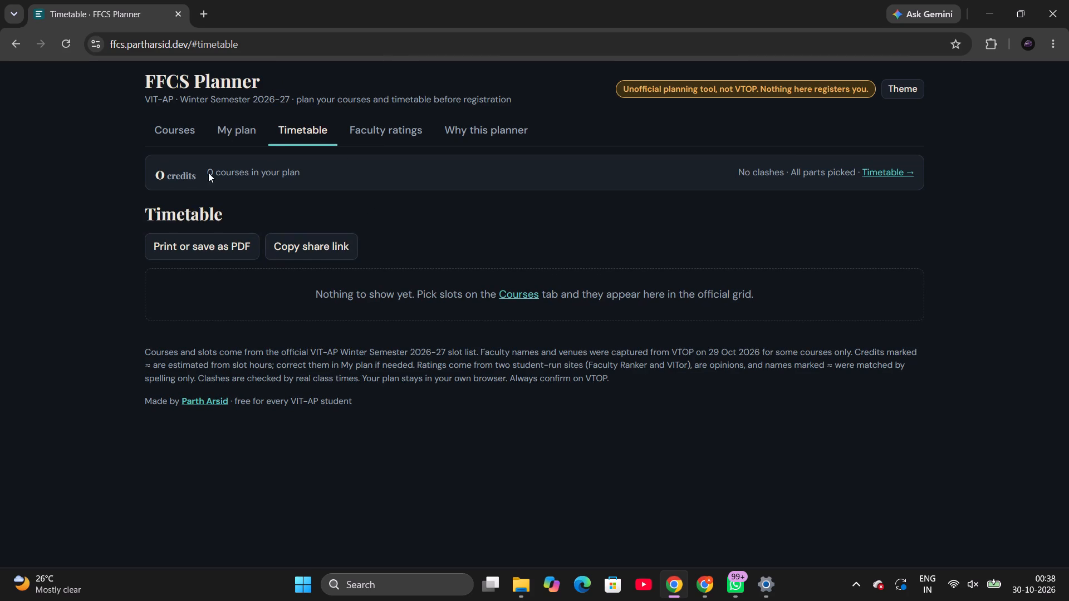
left_click(229, 134)
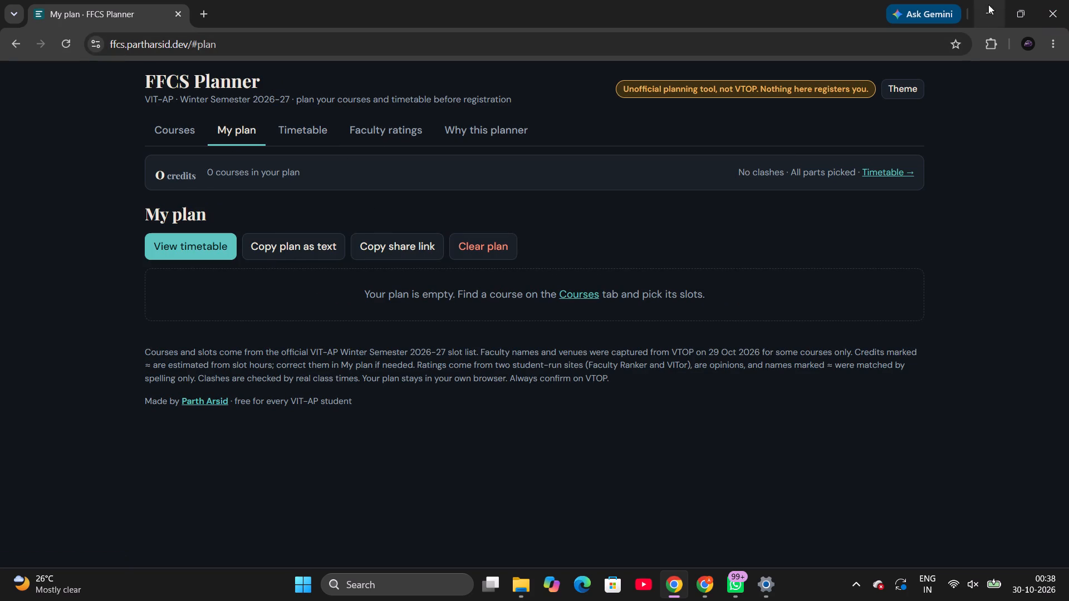
Place the My plan and timetable browser windows side by side and set the zoom of both pages to 80%.
left_click(942, 35)
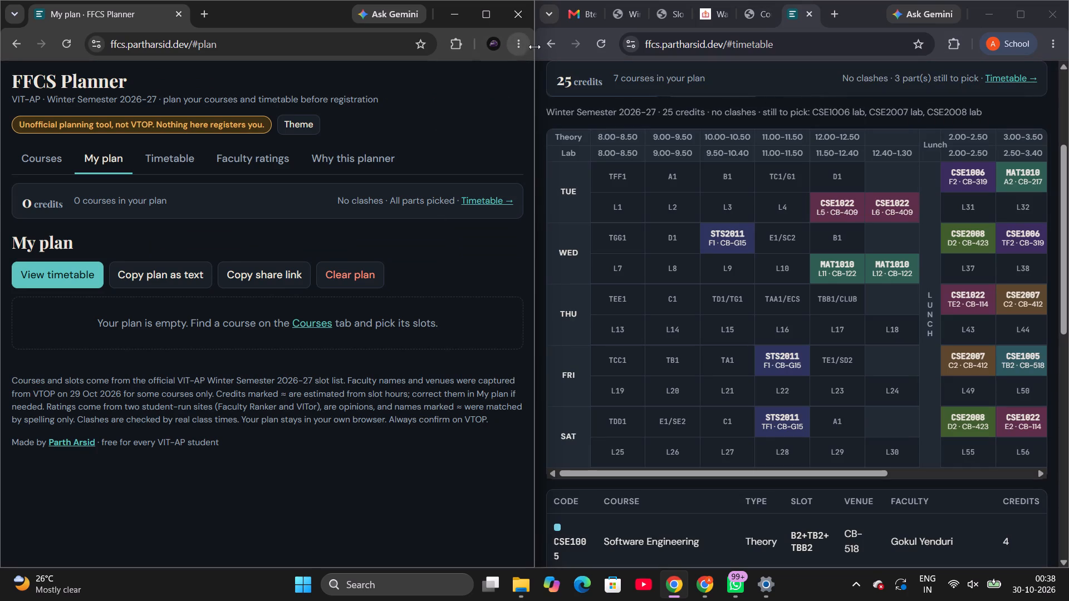
left_click(1050, 52)
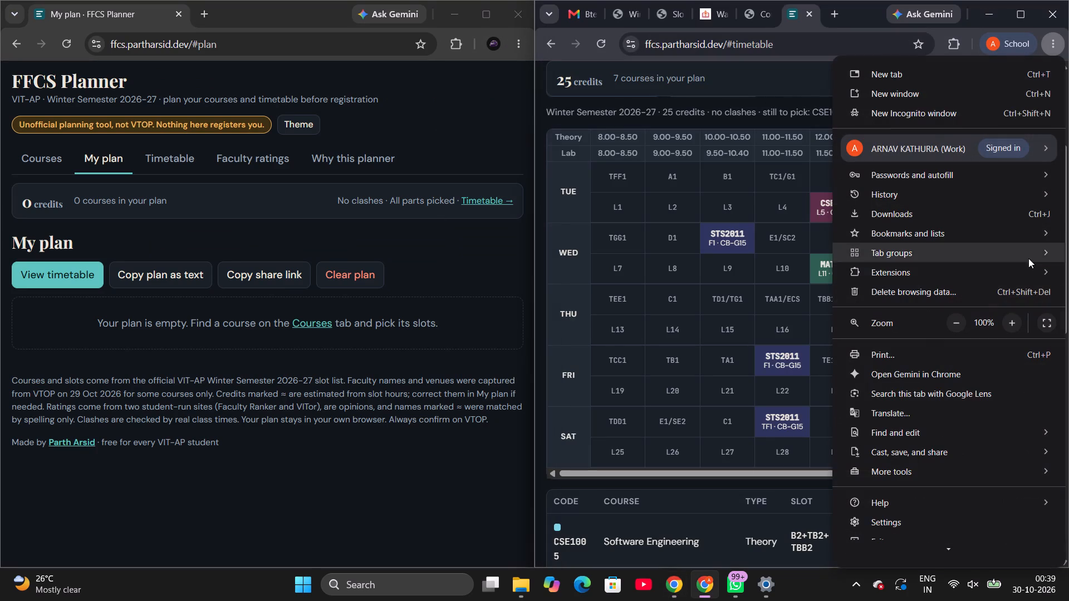
double_click(957, 322)
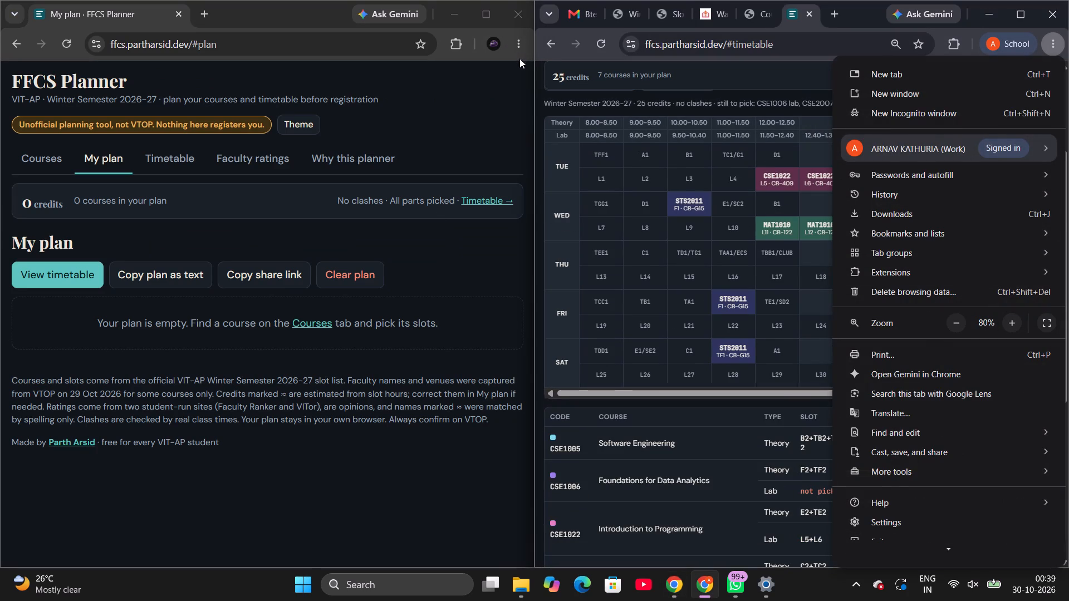
left_click(527, 43)
double_click(418, 360)
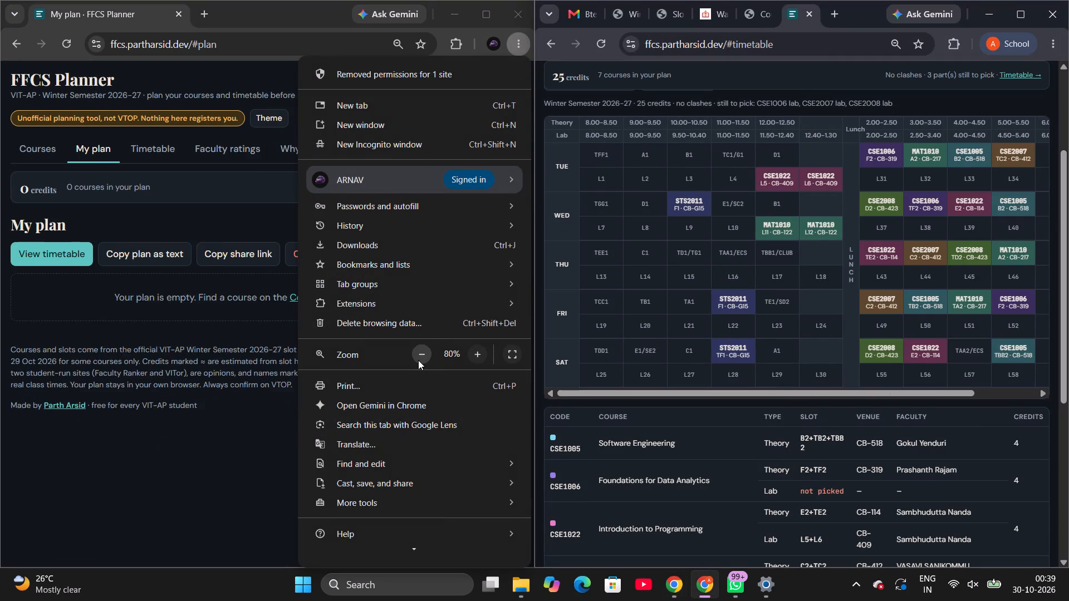
left_click(215, 386)
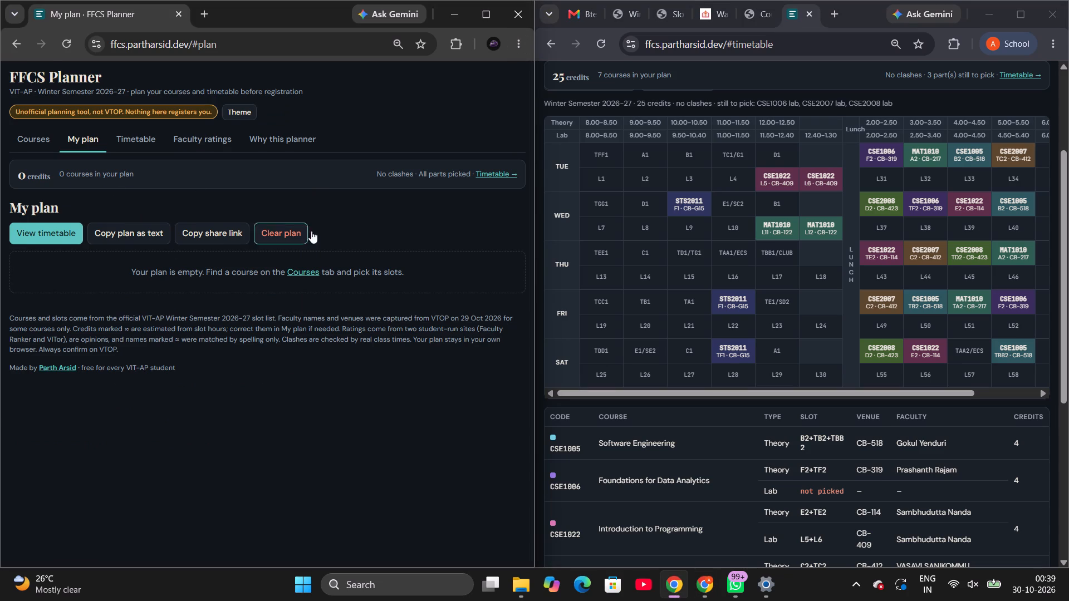
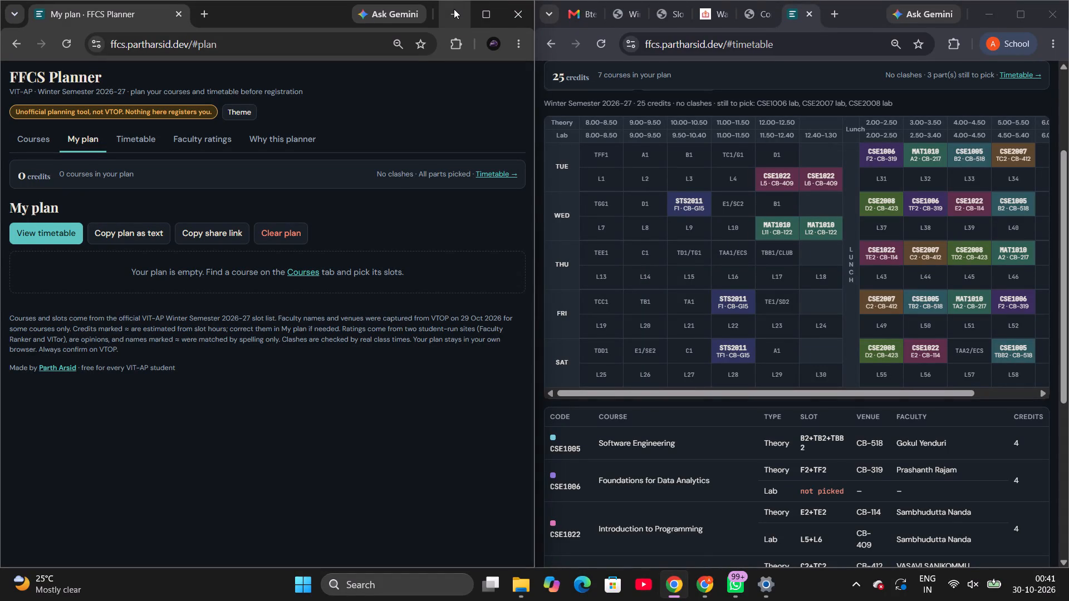
Minimize the empty planner window and maximize the browser window with the existing timetable.
left_click(454, 9)
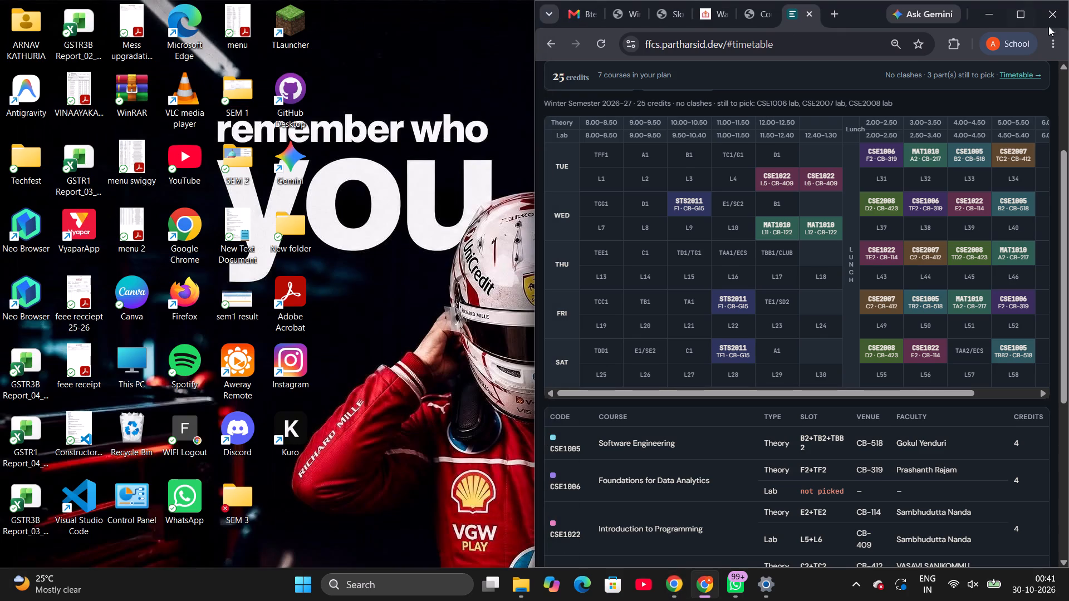
left_click(1012, 7)
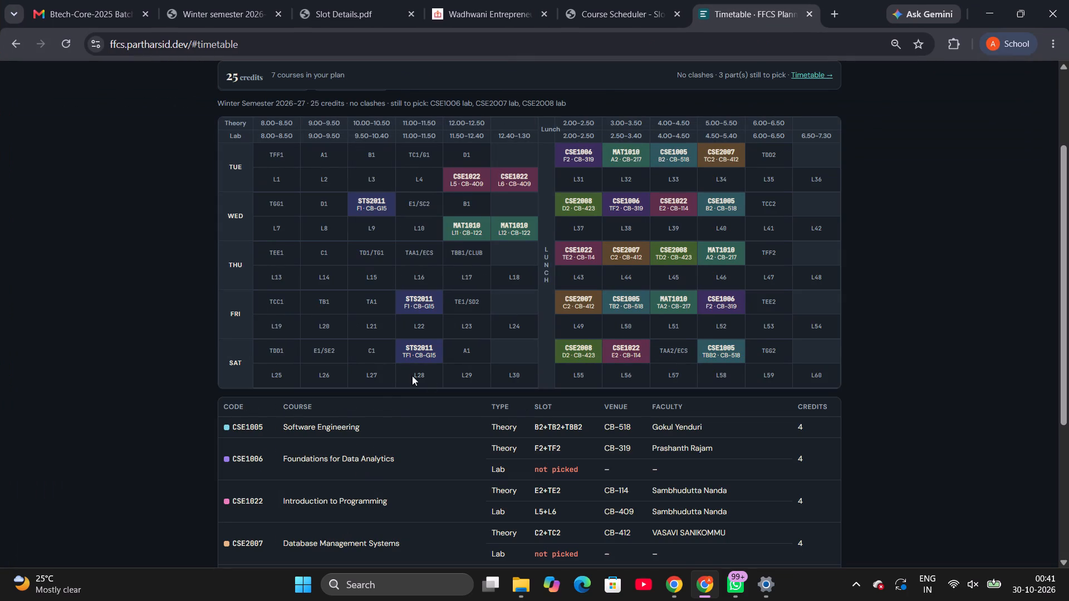
left_click(1051, 55)
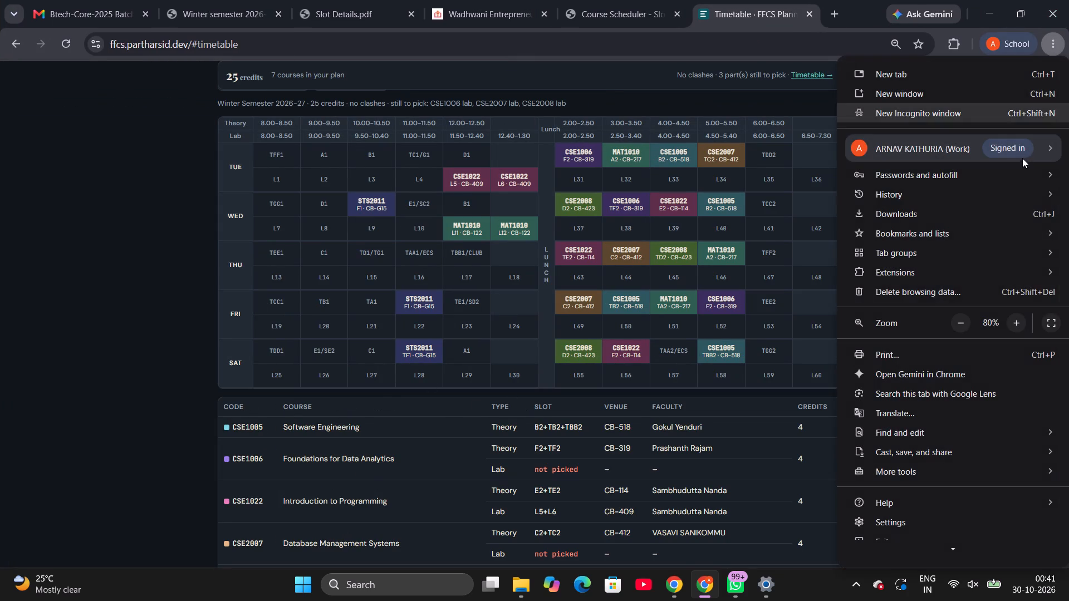
left_click(136, 254)
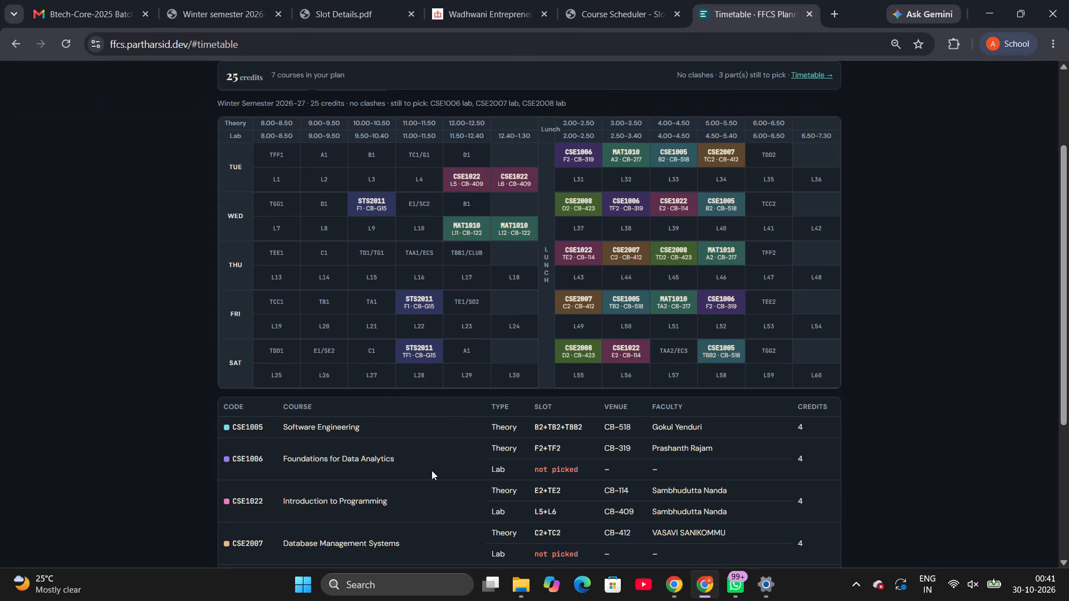
Review the lab slot options for Foundations for Data Analytics (CSE1006), check the timetable, and return to My plan.
scroll(401, 214, "up", 3)
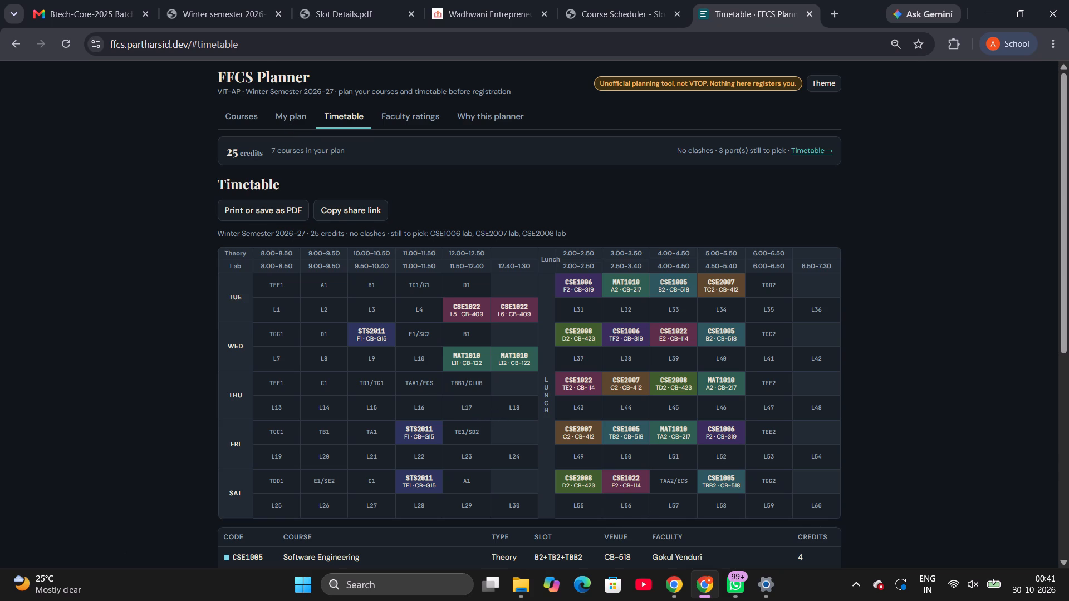
left_click(289, 114)
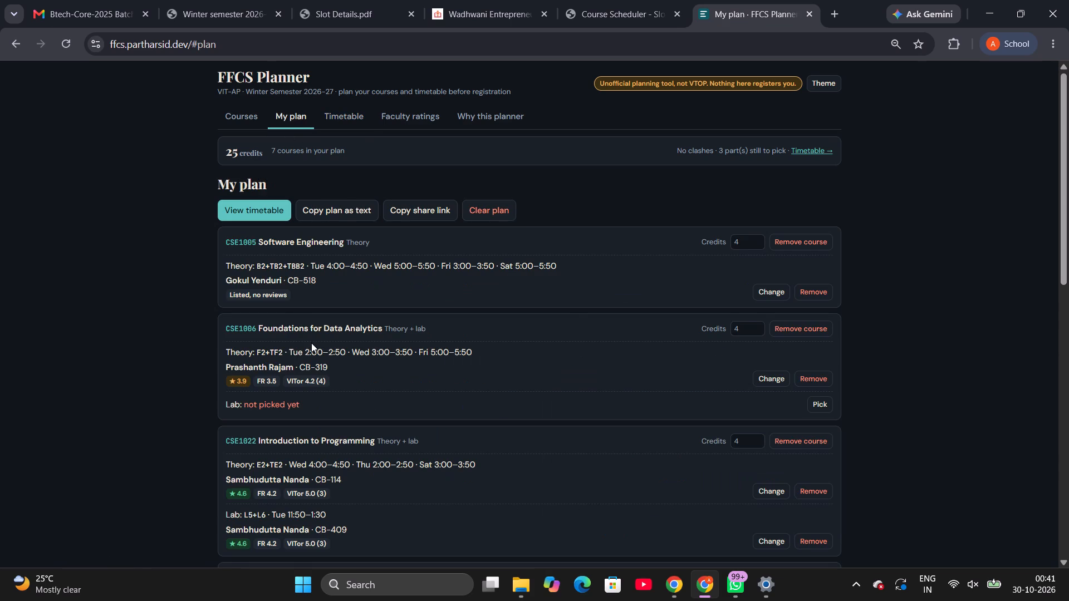
left_click(827, 406)
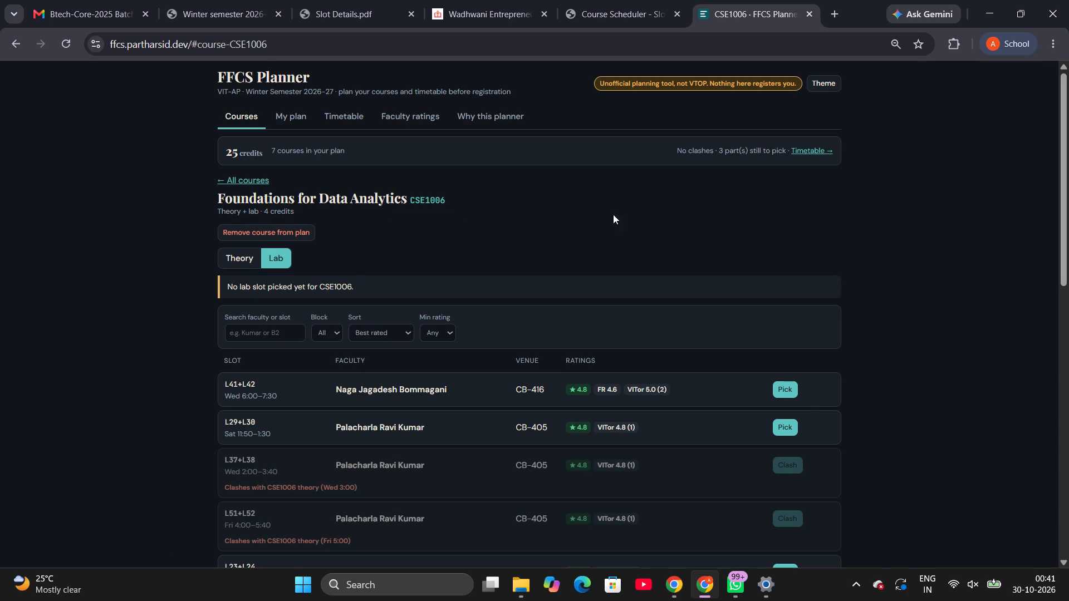
left_click(351, 116)
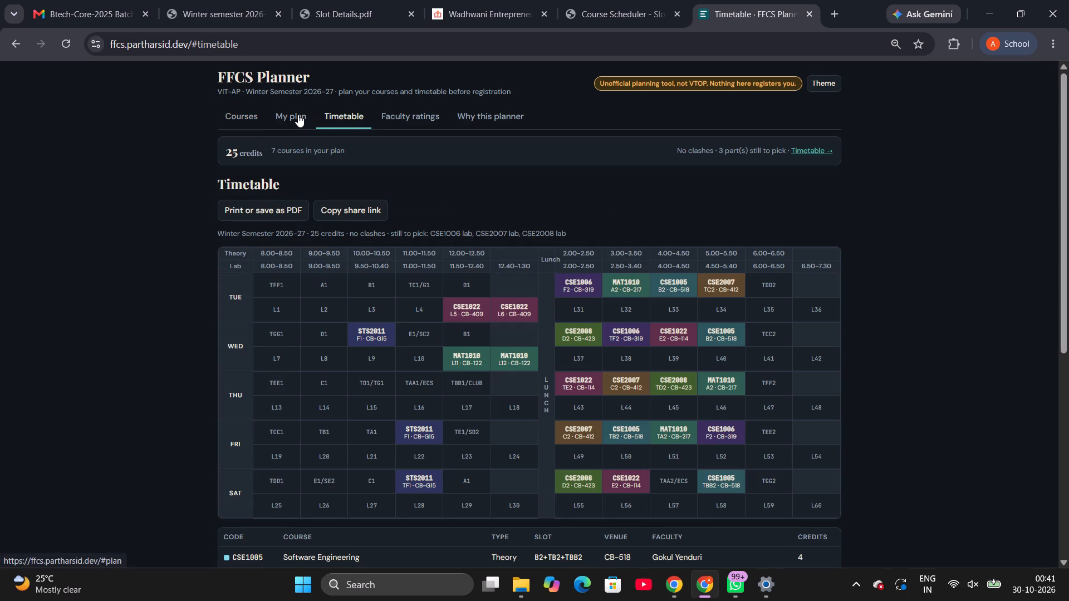
left_click(298, 115)
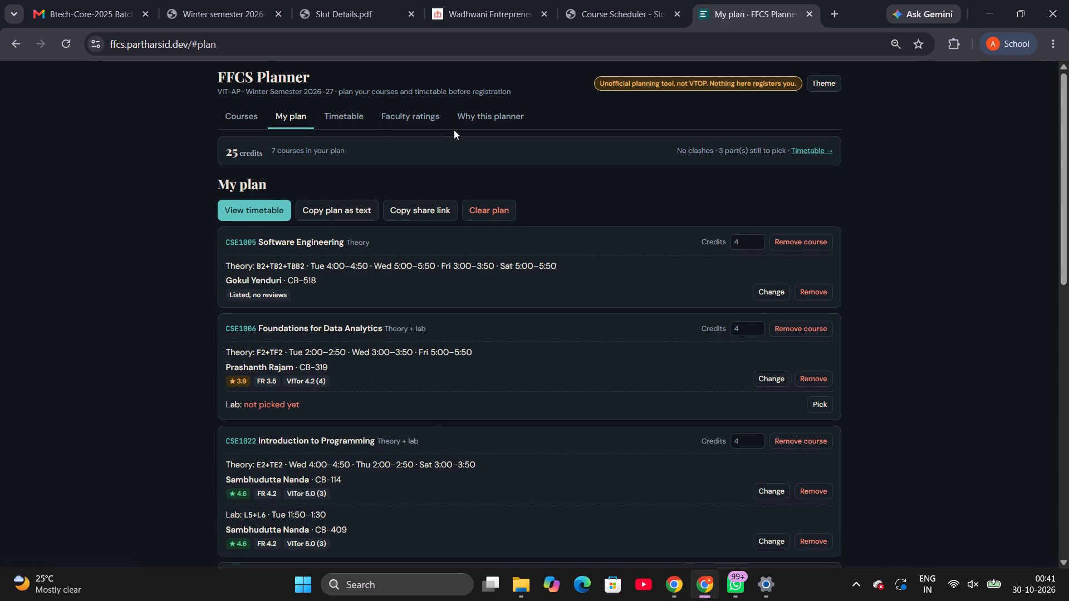
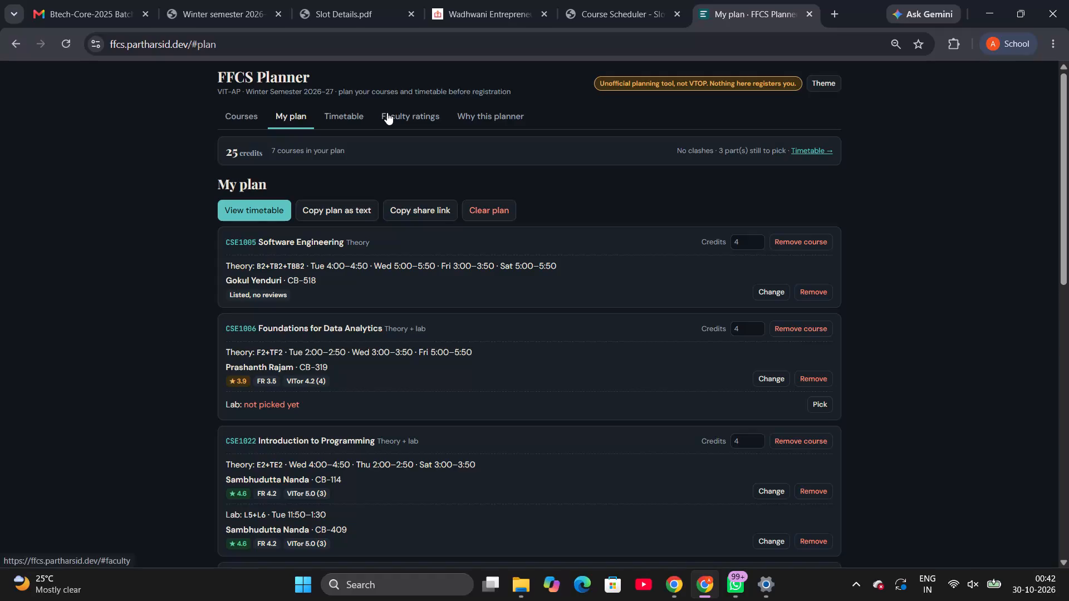
Check the timetable for free periods, search the Foundations for Data Analytics (CSE1006) labs for slot l15+l16, and return to My plan.
left_click(354, 117)
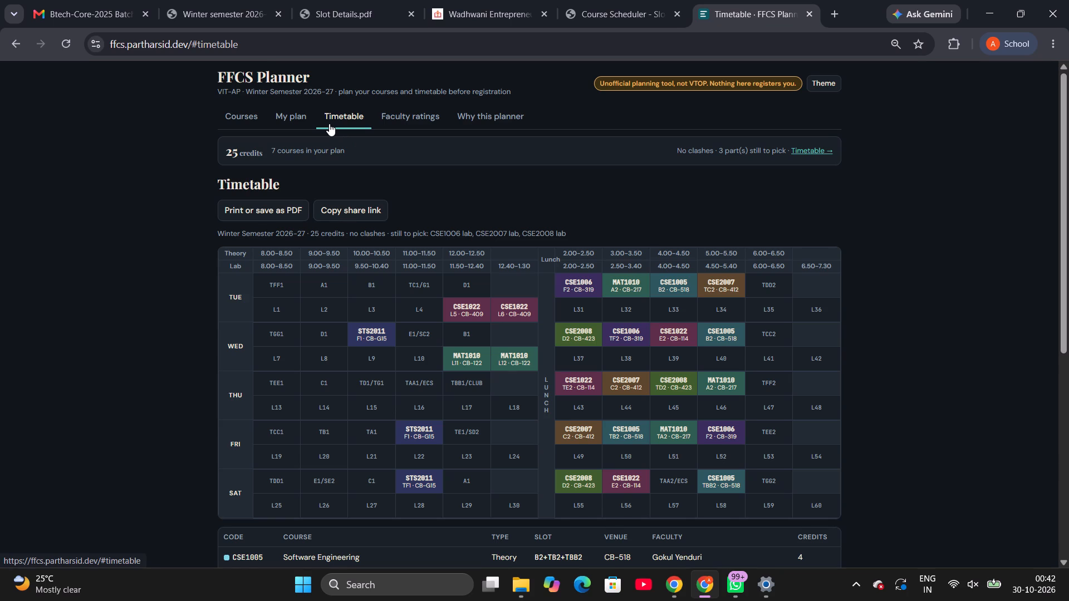
left_click(279, 112)
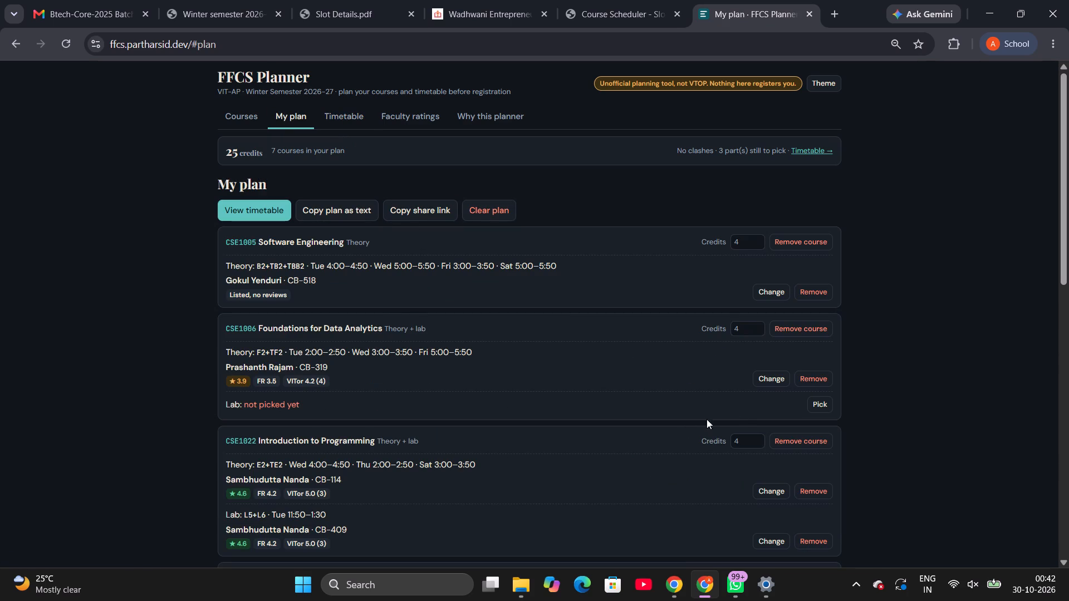
left_click(823, 406)
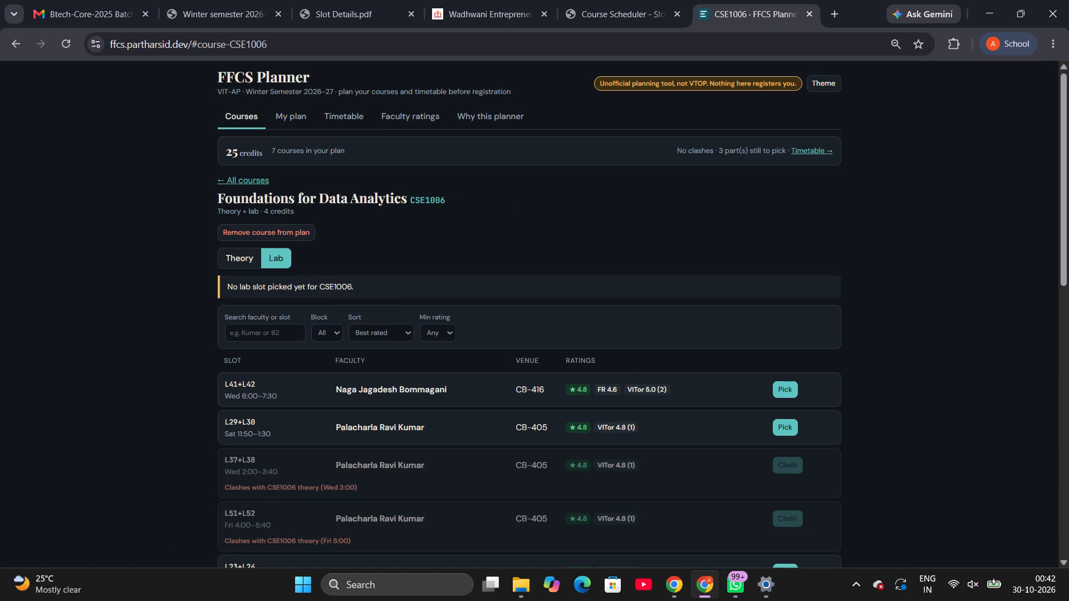
left_click(294, 332)
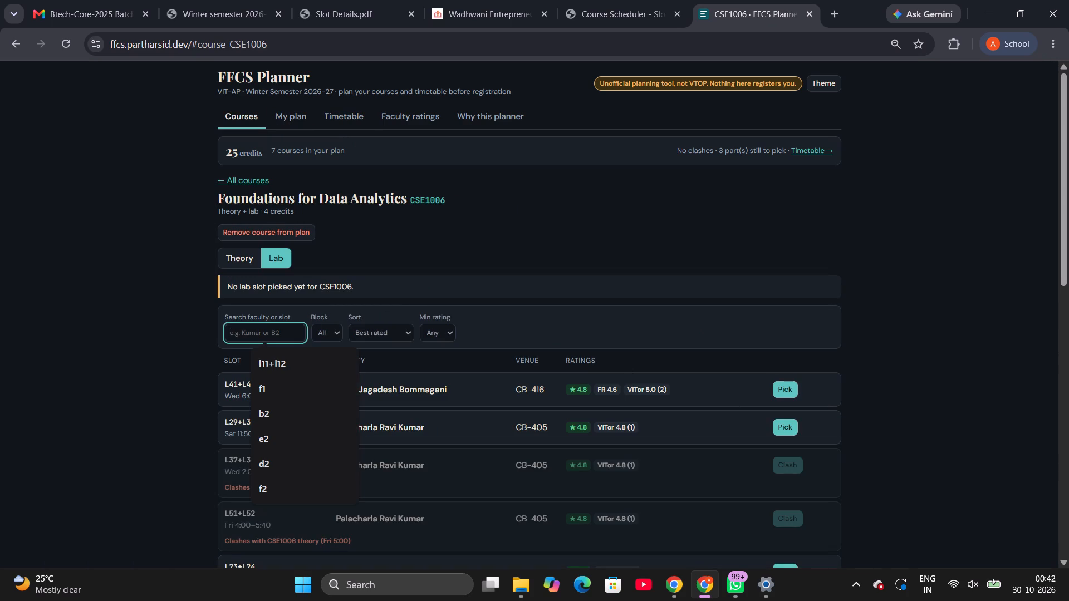
type("l15+l16")
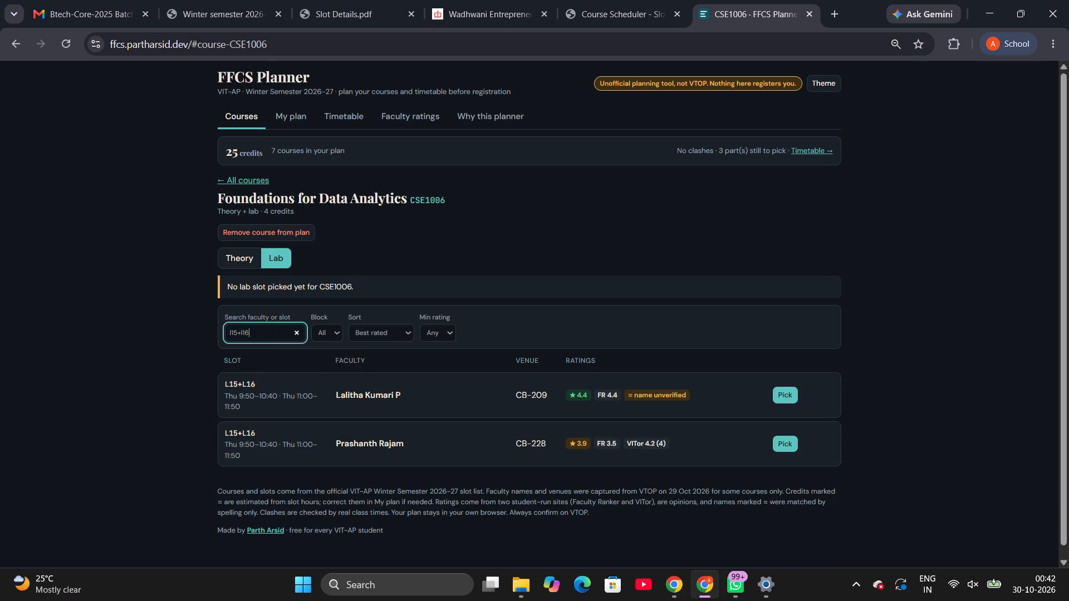
key("Return")
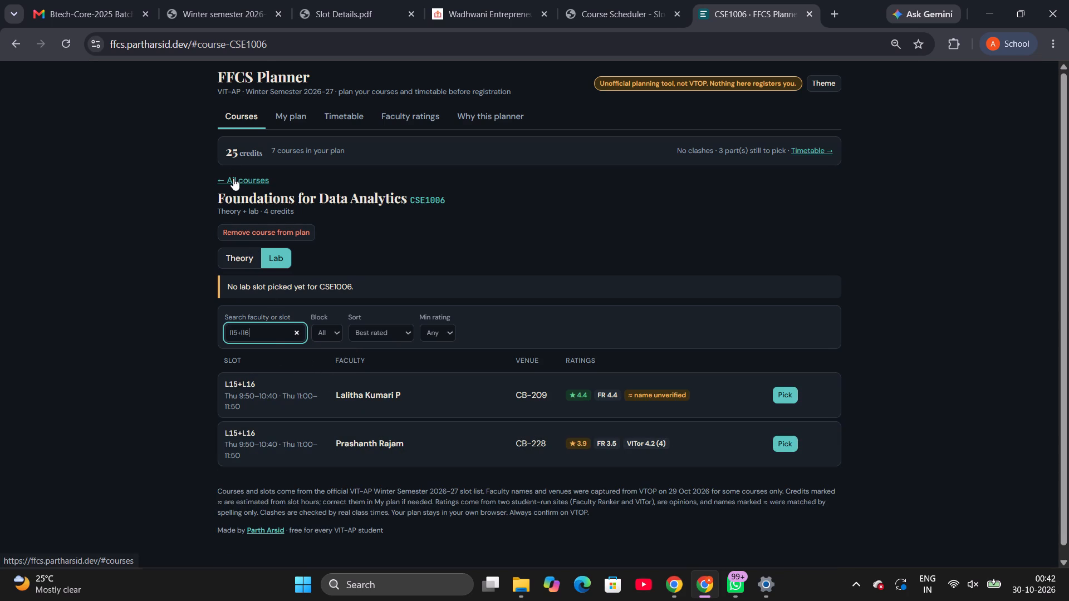
left_click(298, 120)
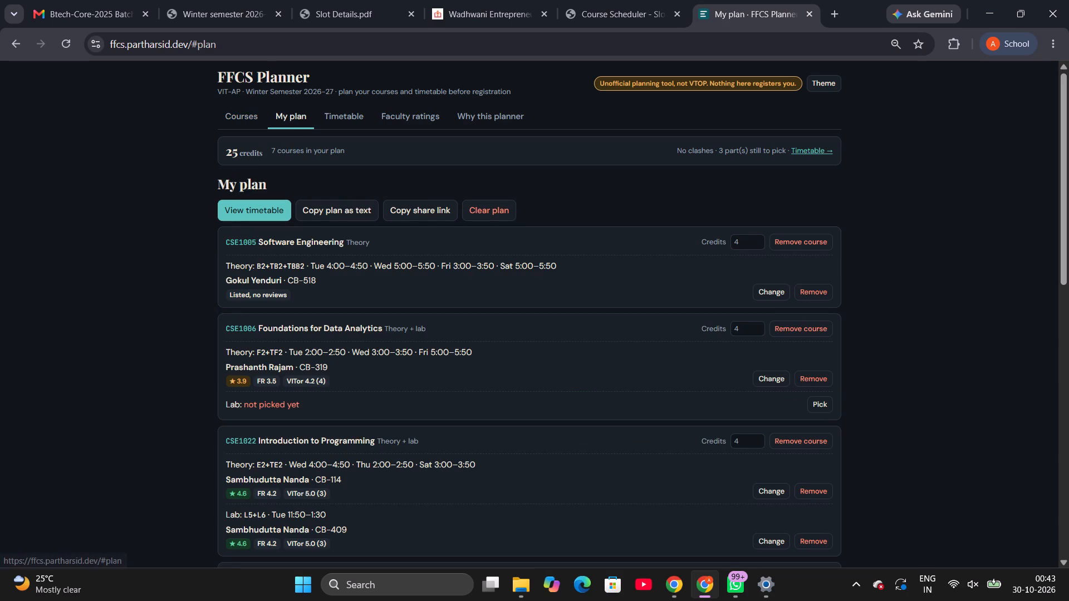
Review the L15+L16 lab options for Database Management Systems (CSE2007) and return to My plan.
scroll(341, 353, "down", 2)
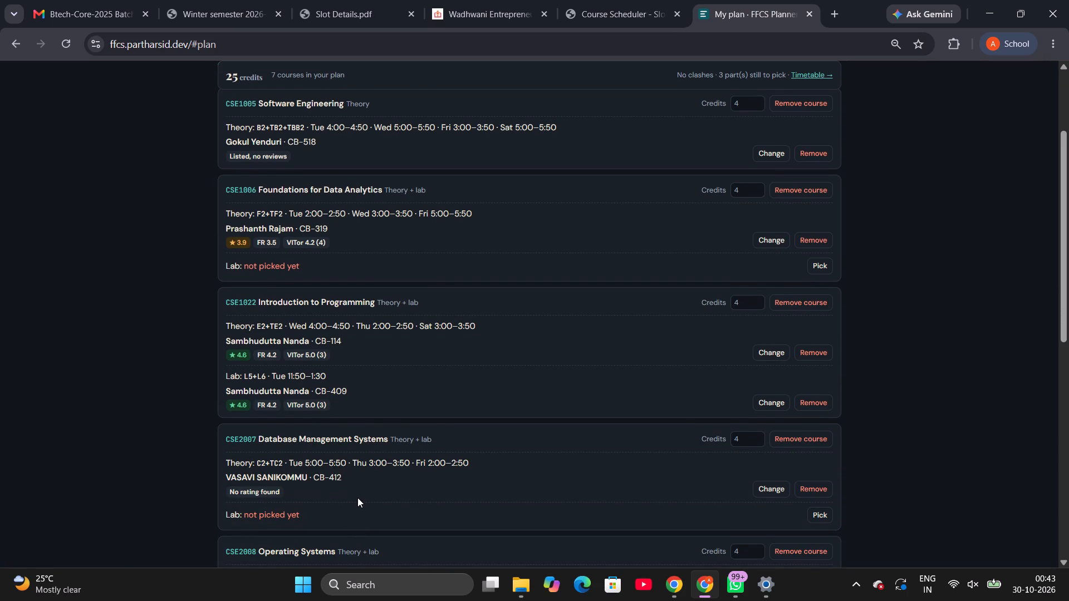
left_click(357, 482)
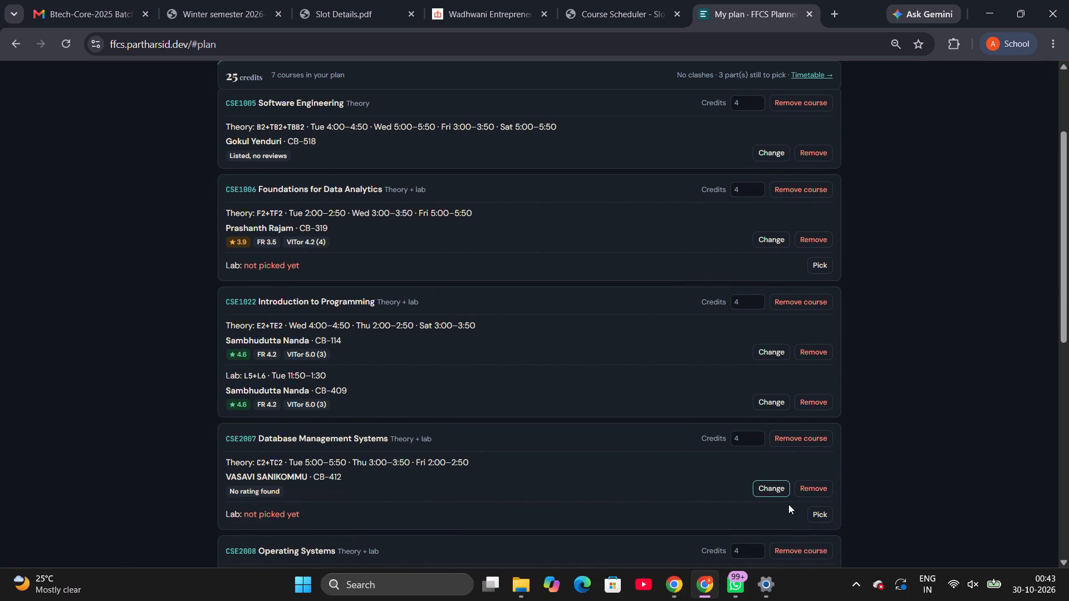
left_click(821, 512)
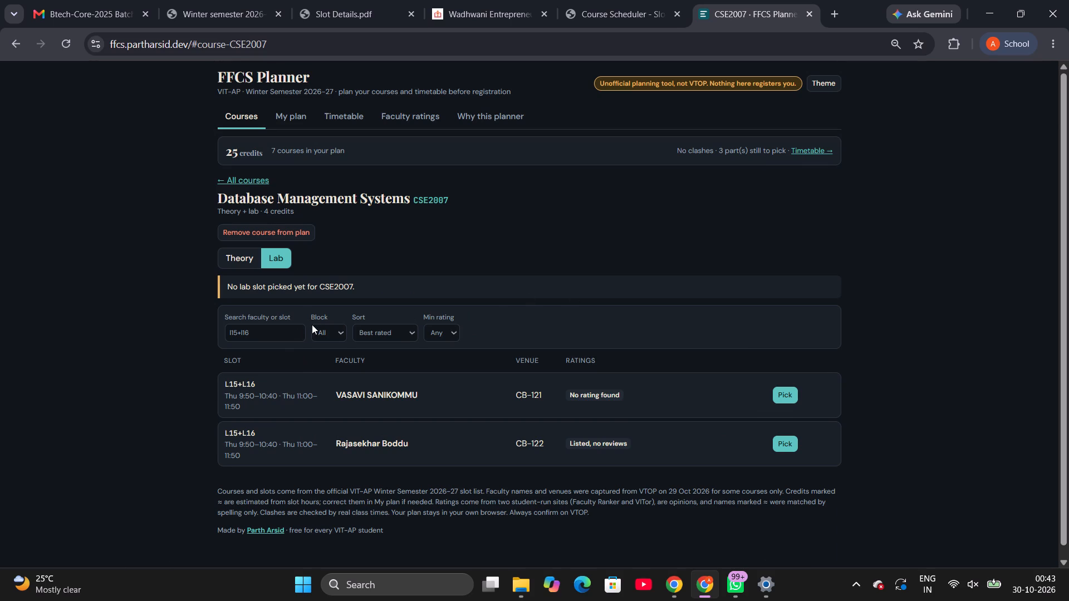
left_click(294, 115)
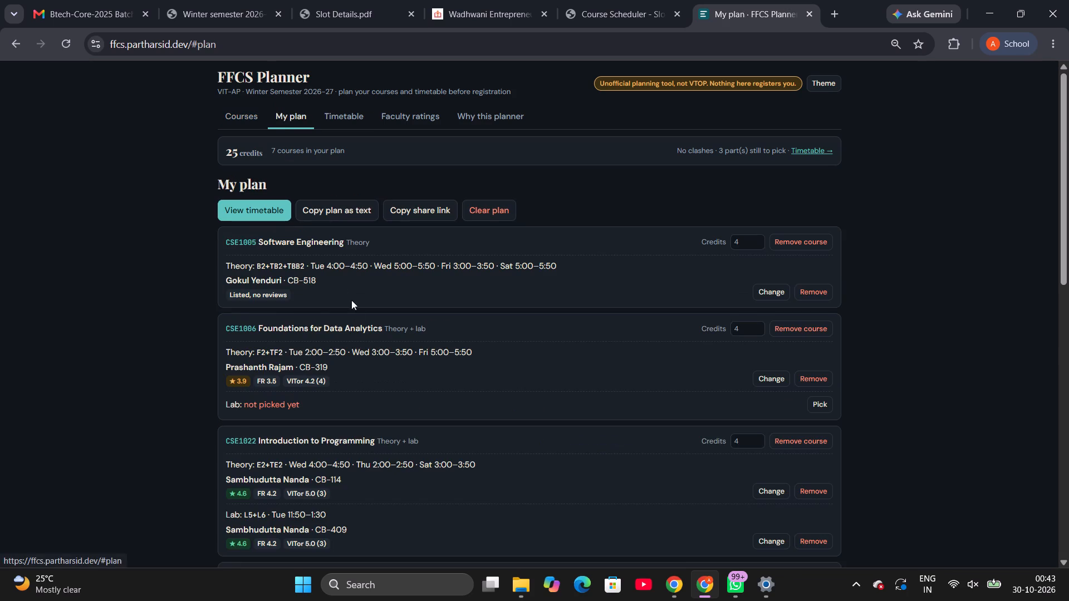
Review the L15+L16 lab options for Operating Systems (CSE2008) and return to My plan.
scroll(361, 362, "down", 5)
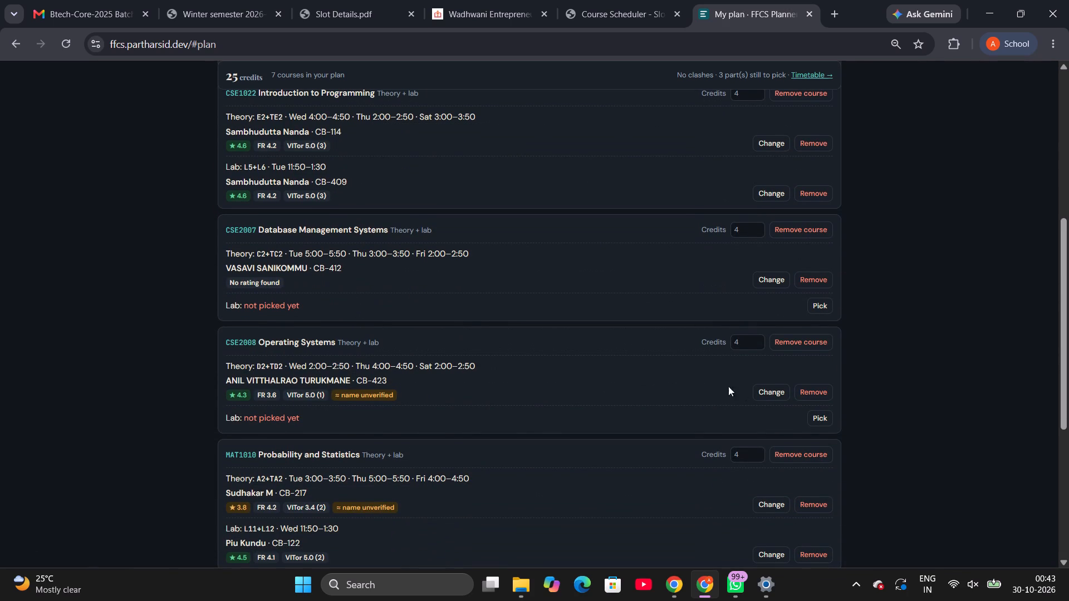
left_click(809, 415)
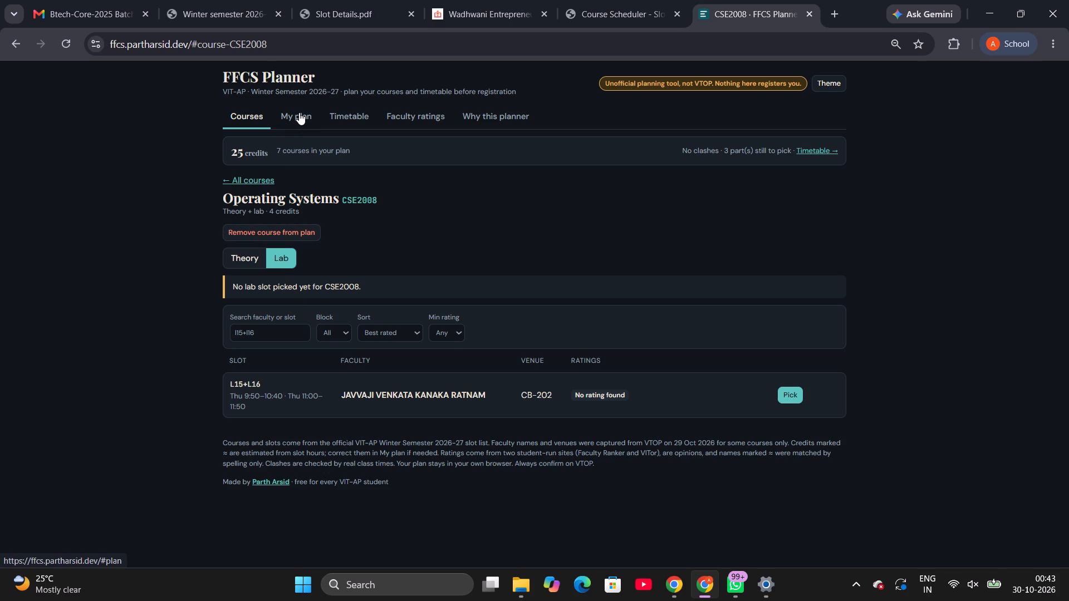
left_click(296, 111)
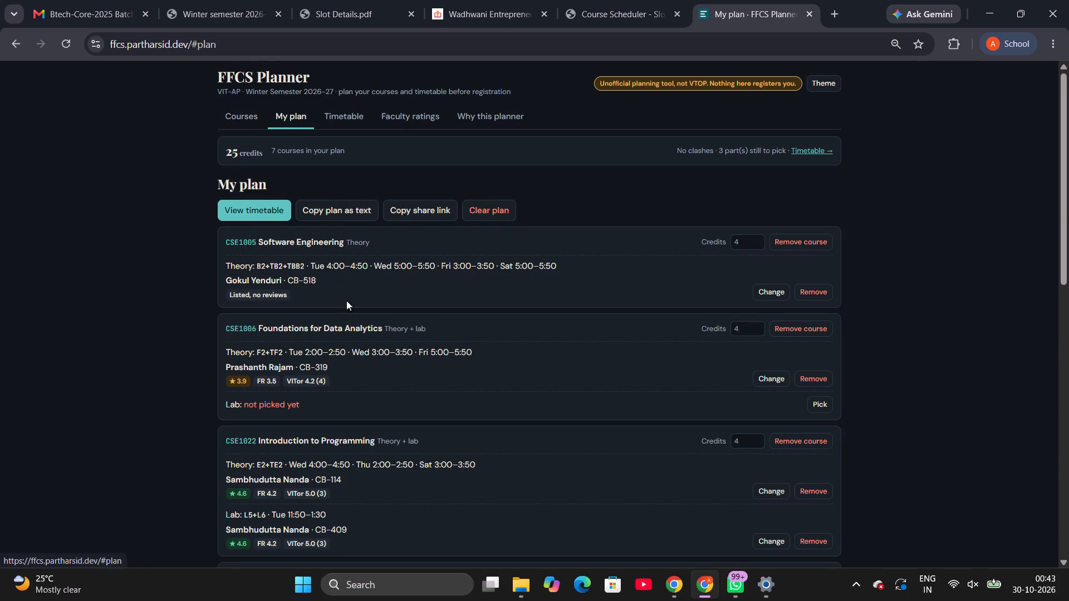
Pick the L15+L16 lab slot in CB-202 for Operating Systems (CSE2008) and view it in the timetable.
scroll(359, 382, "down", 9)
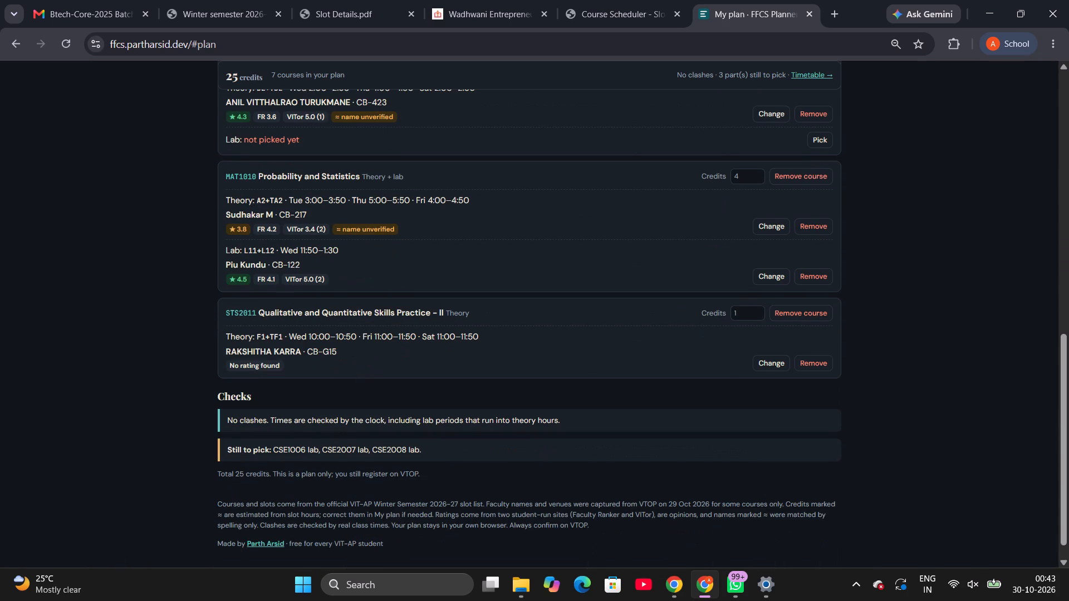
scroll(325, 306, "up", 2)
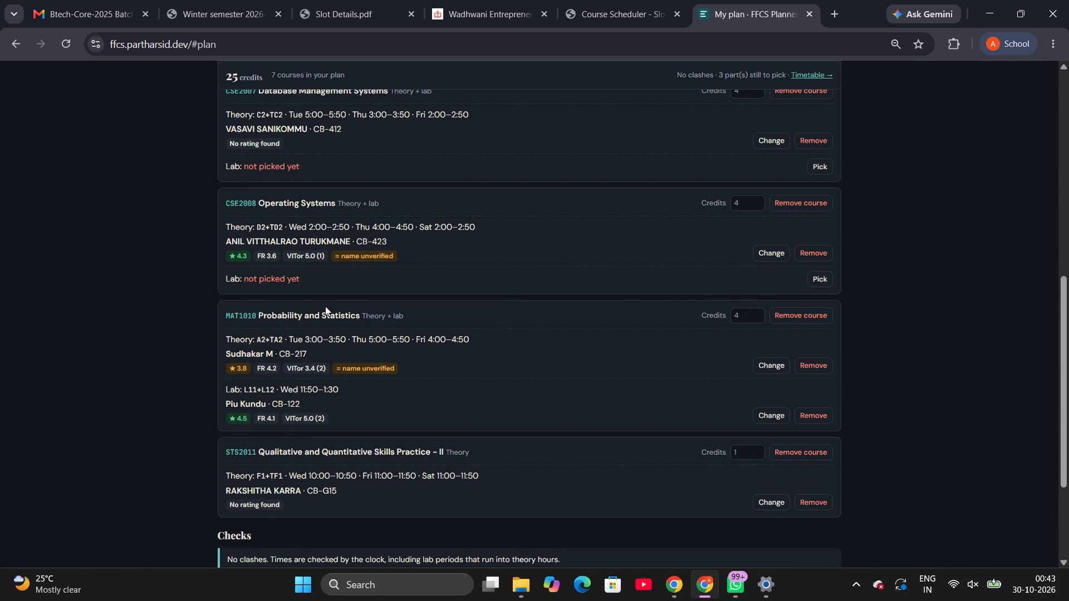
left_click(816, 273)
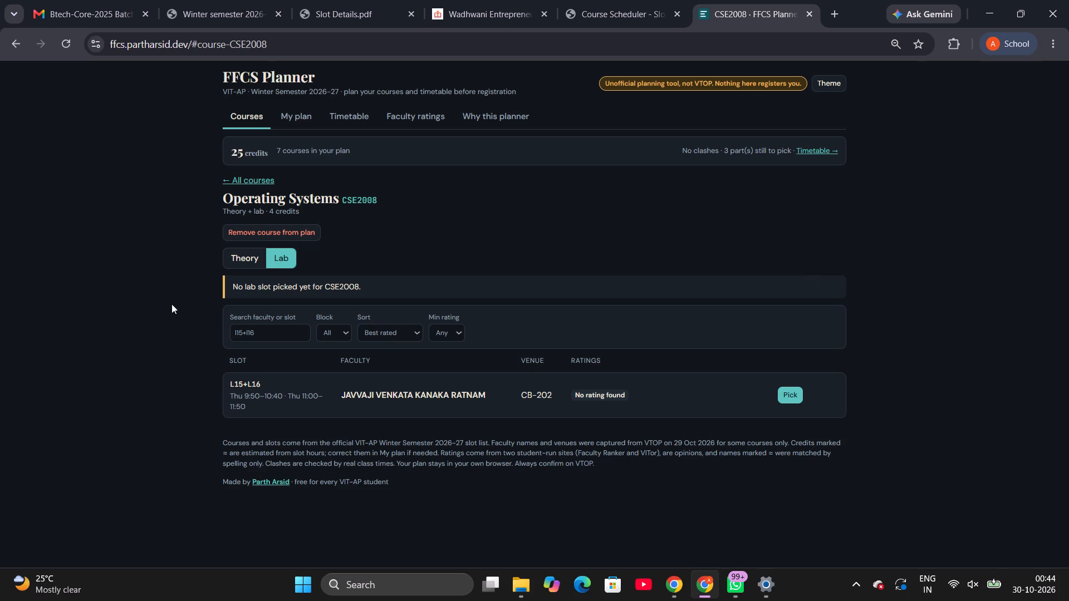
left_click(791, 394)
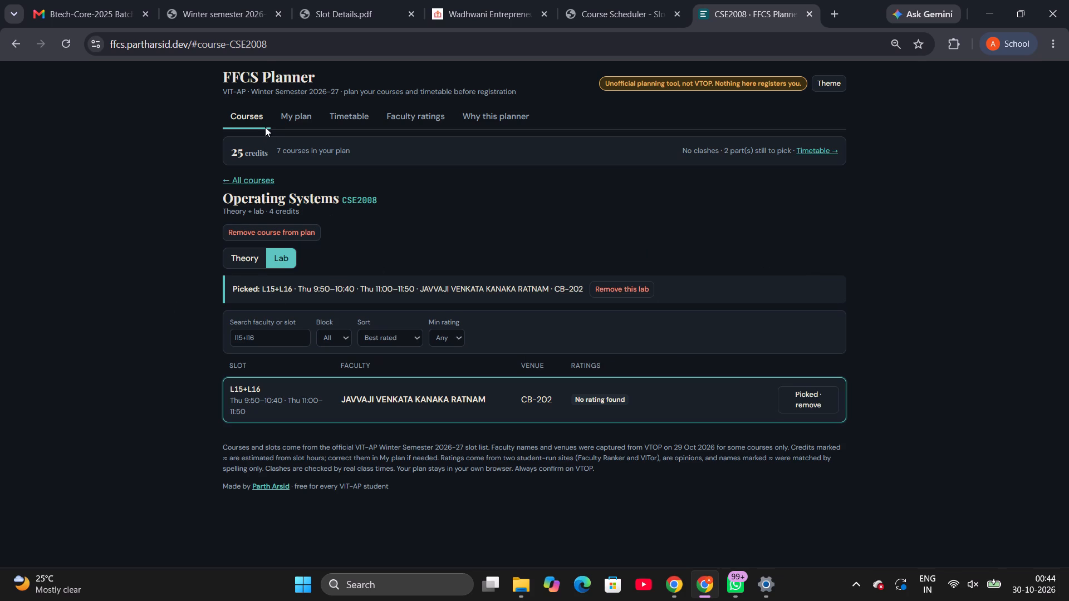
left_click(346, 111)
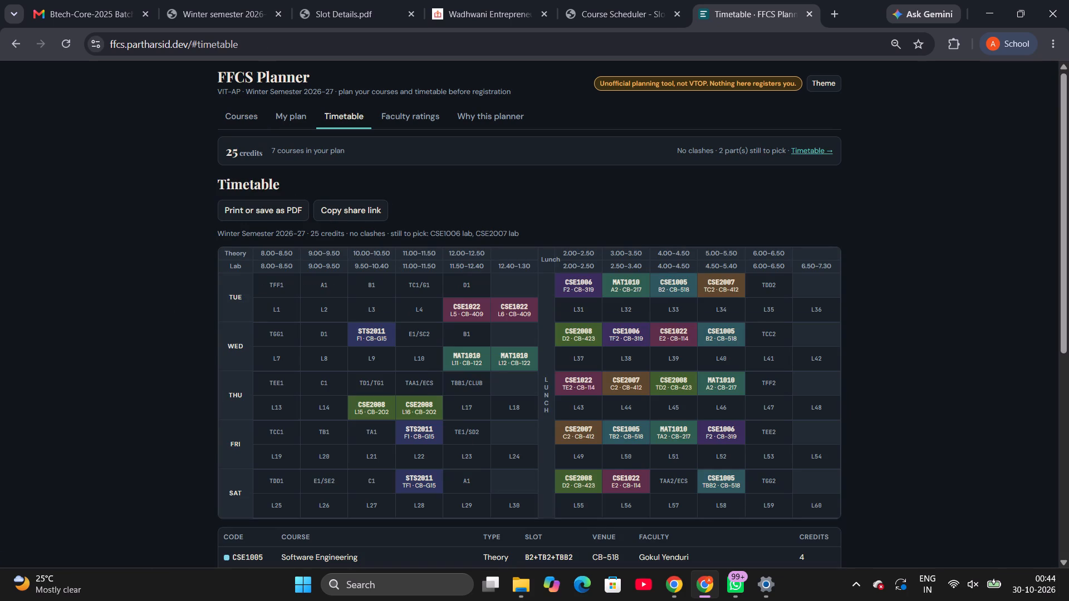
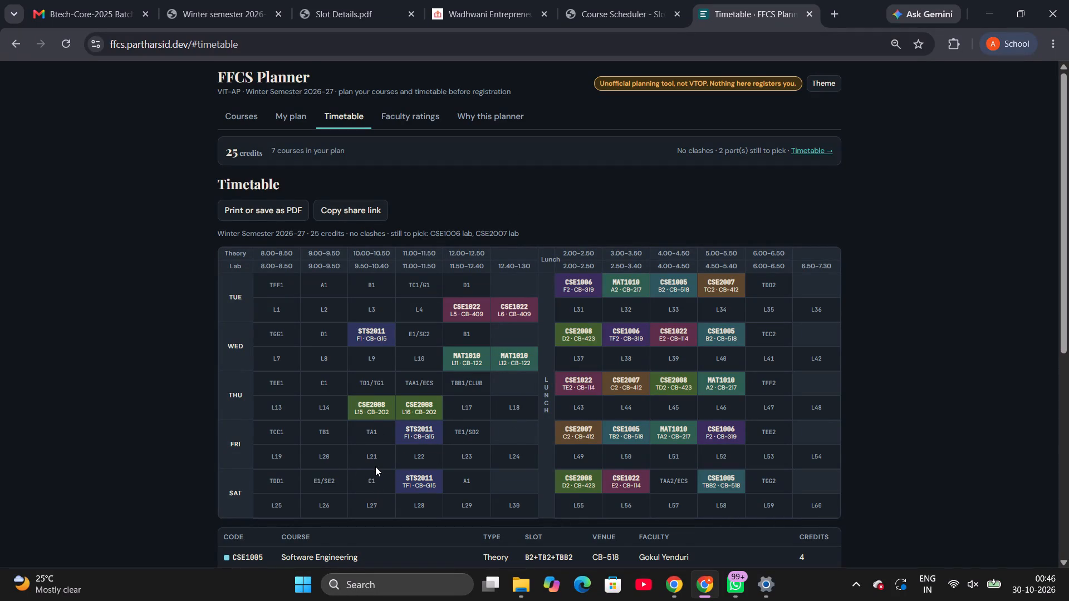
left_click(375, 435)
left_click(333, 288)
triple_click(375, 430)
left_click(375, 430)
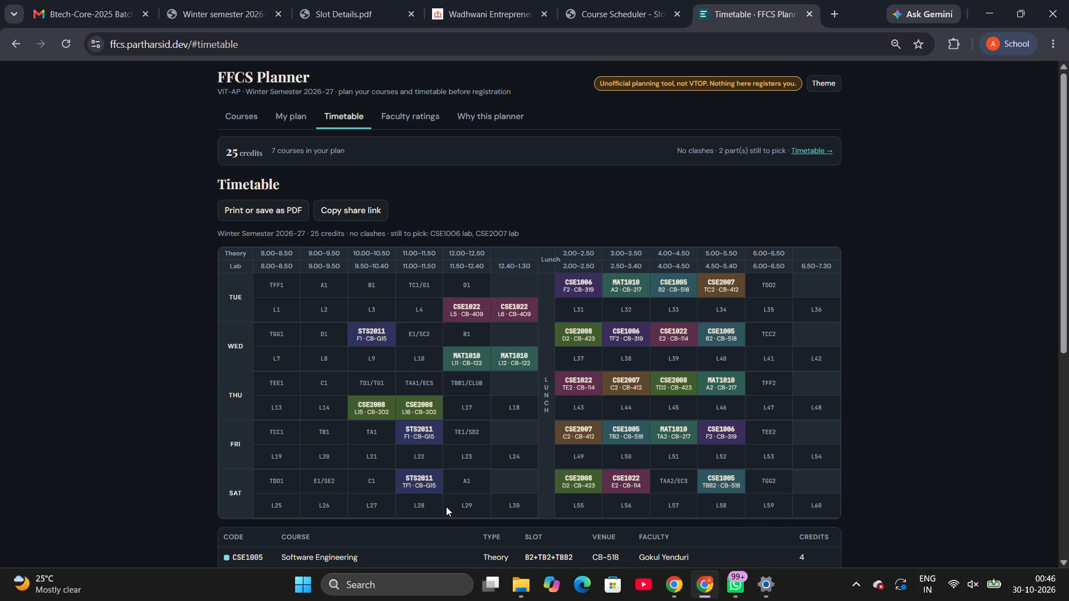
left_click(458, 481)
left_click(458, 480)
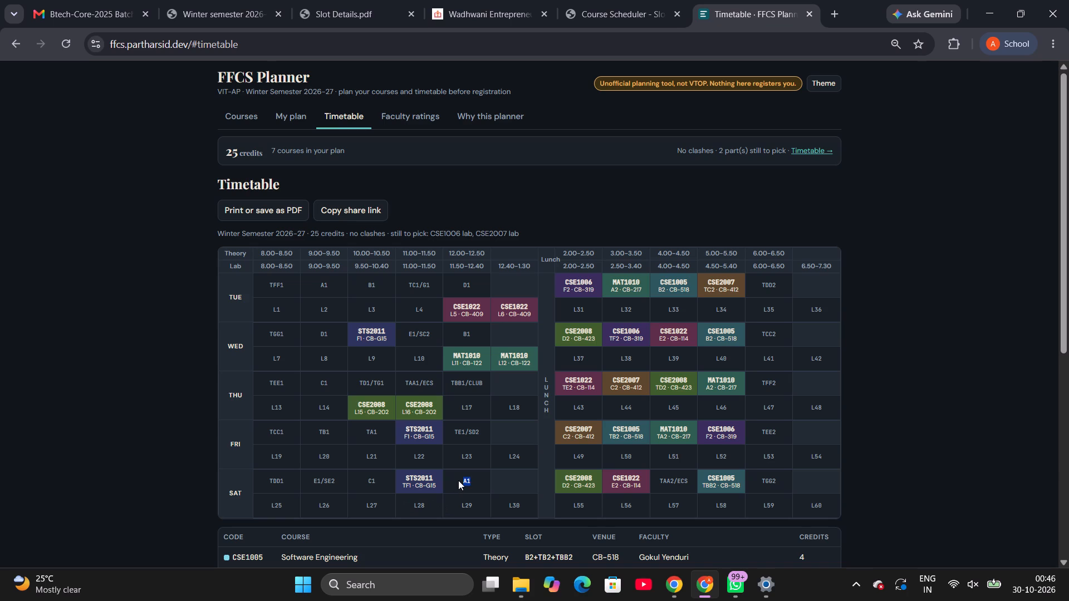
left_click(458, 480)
Arrange the window with the existing timetable side by side with the second window showing an empty plan.
left_click(1008, 7)
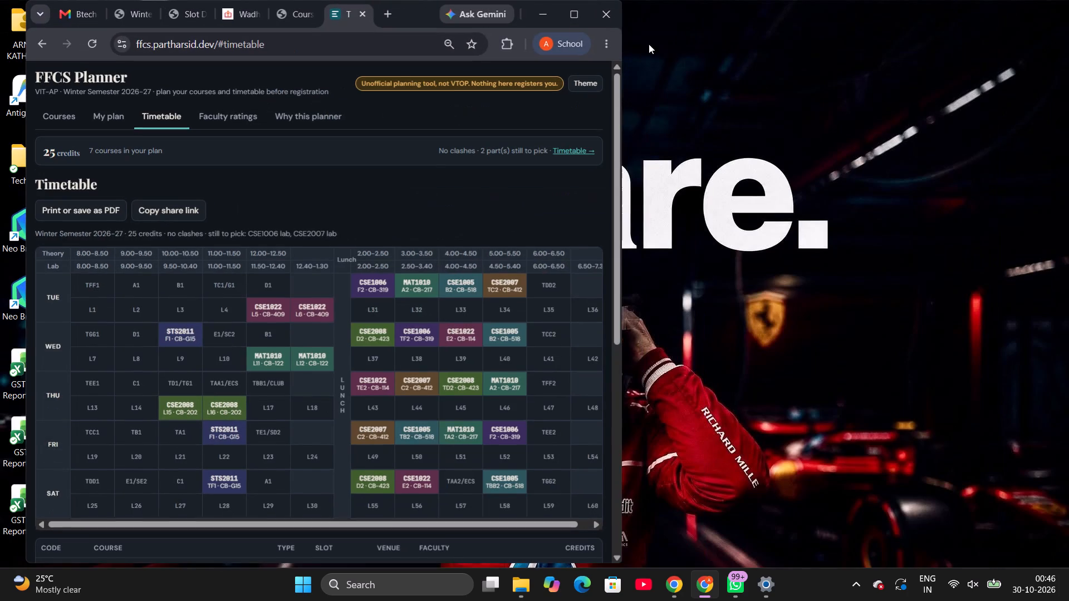
left_click(526, 54)
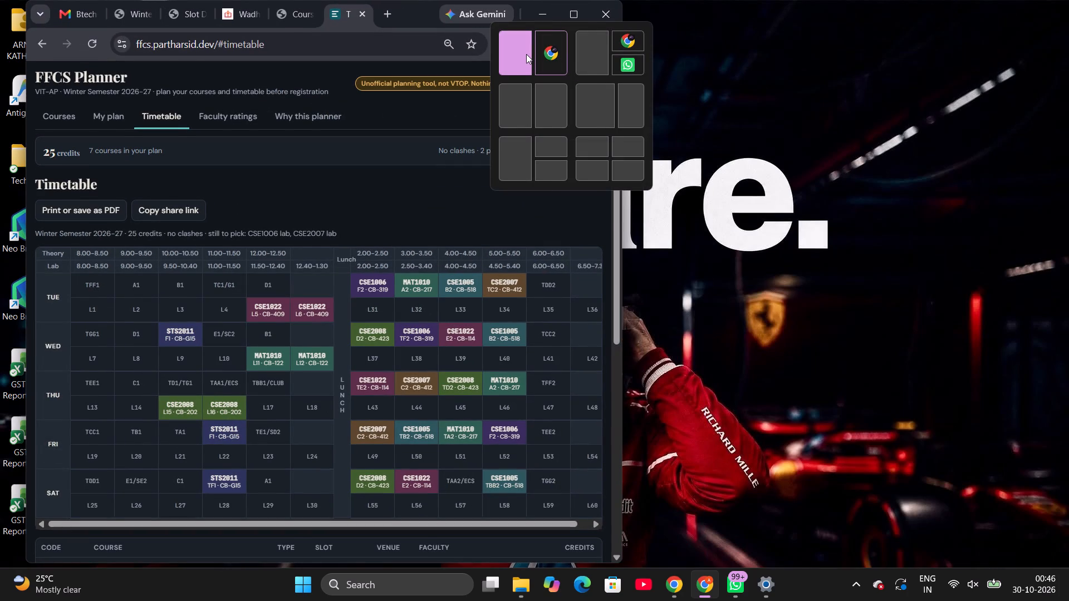
left_click(518, 41)
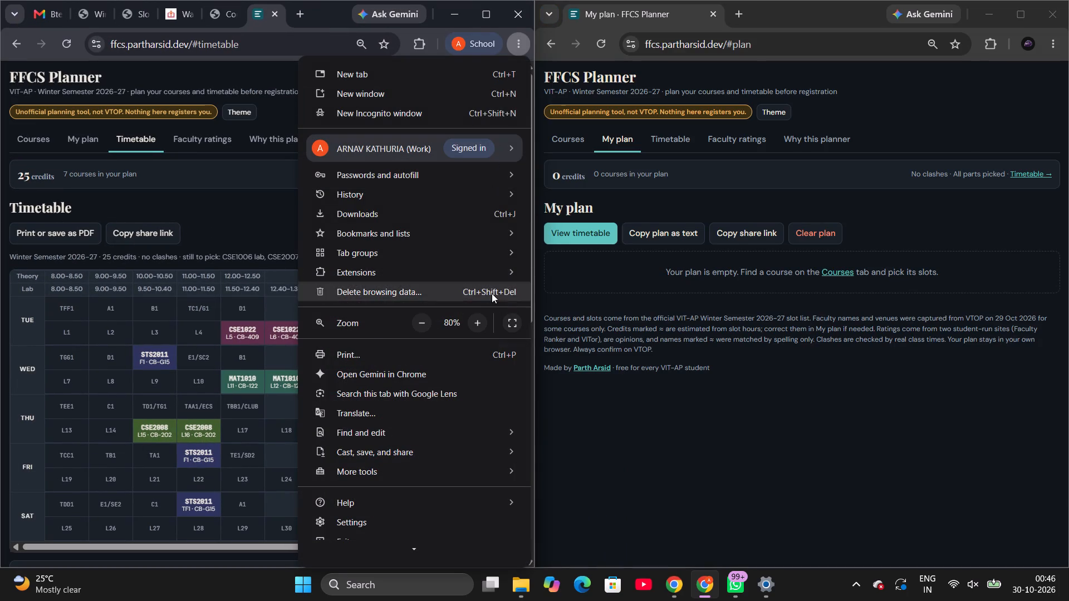
left_click(240, 233)
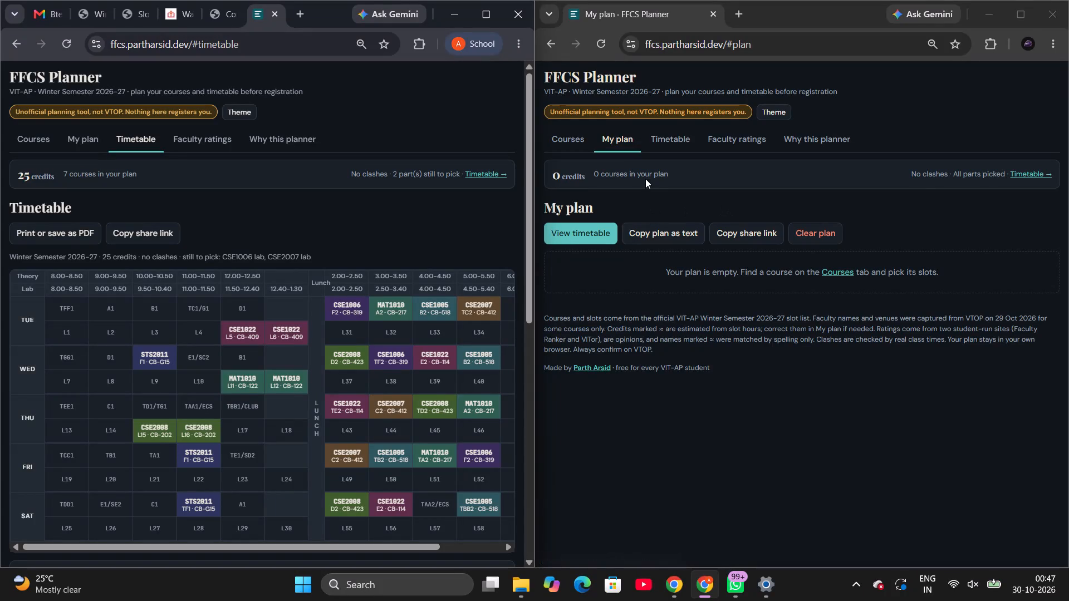
In the empty plan, filter Introduction to Programming (CSE1022) theory slots by f1 and pick F1+TFF1 in AB1-137.
left_click(571, 136)
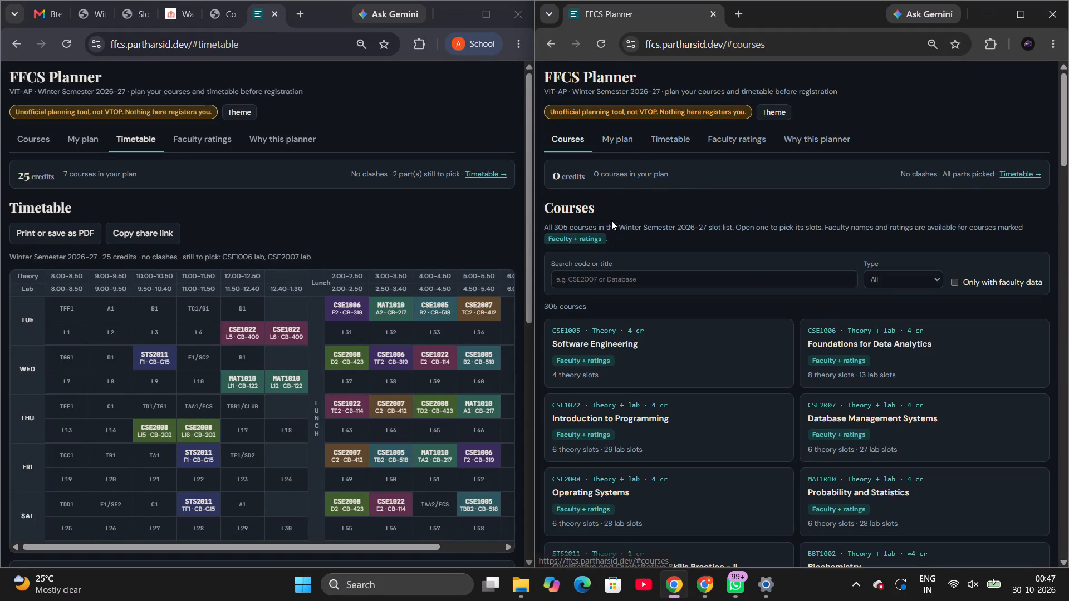
left_click(614, 278)
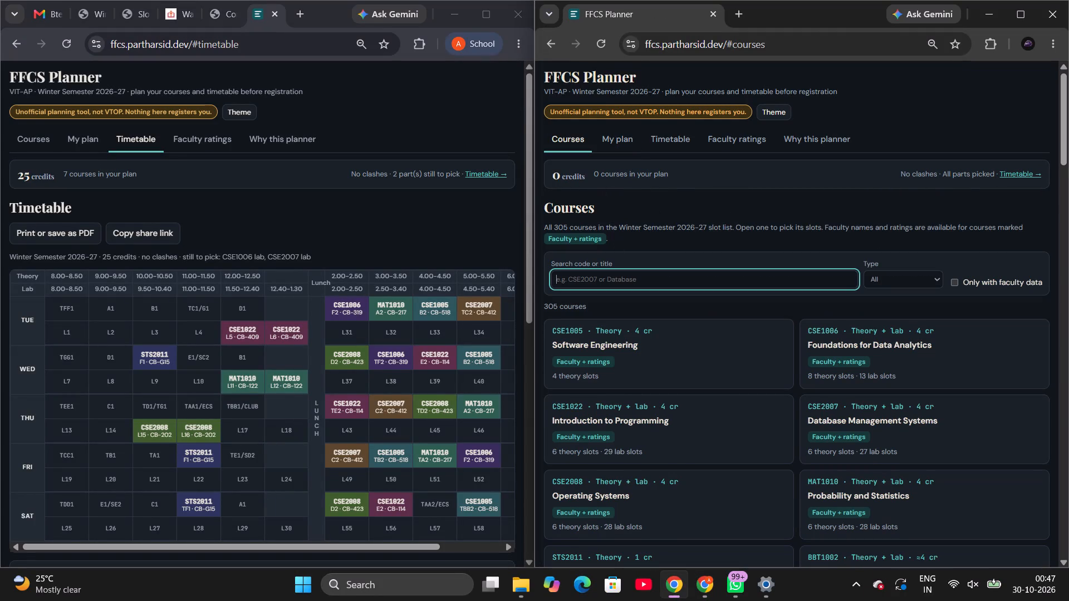
left_click(642, 420)
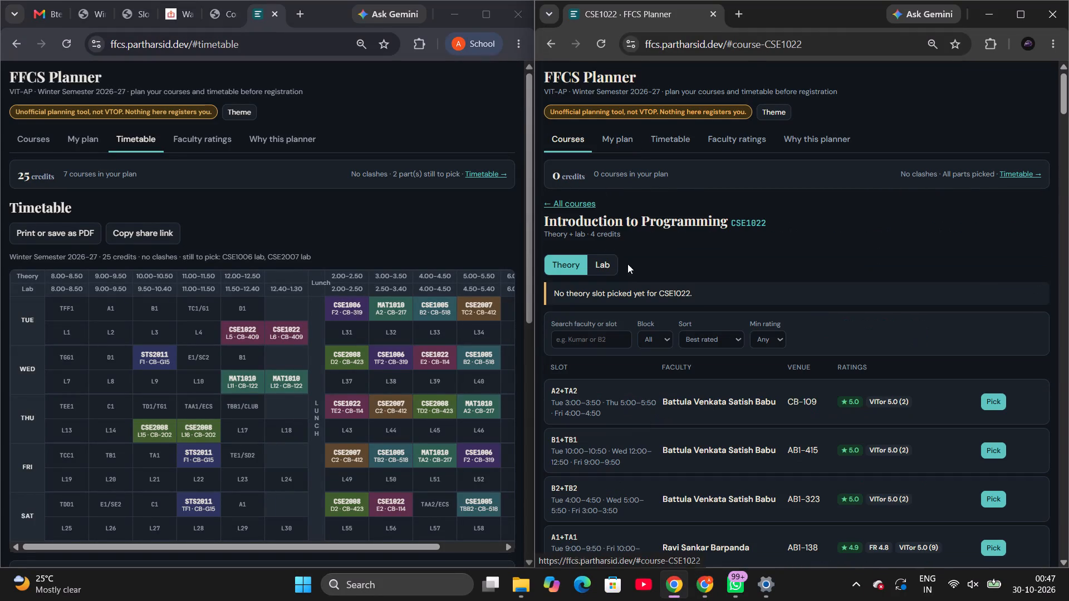
left_click(596, 335)
type("f1")
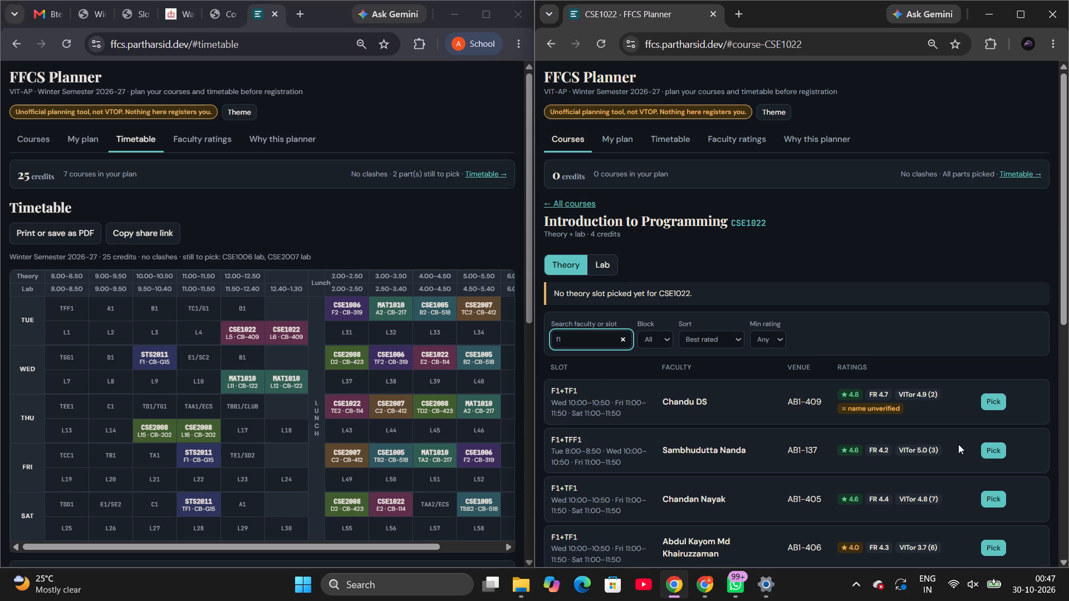
left_click(991, 447)
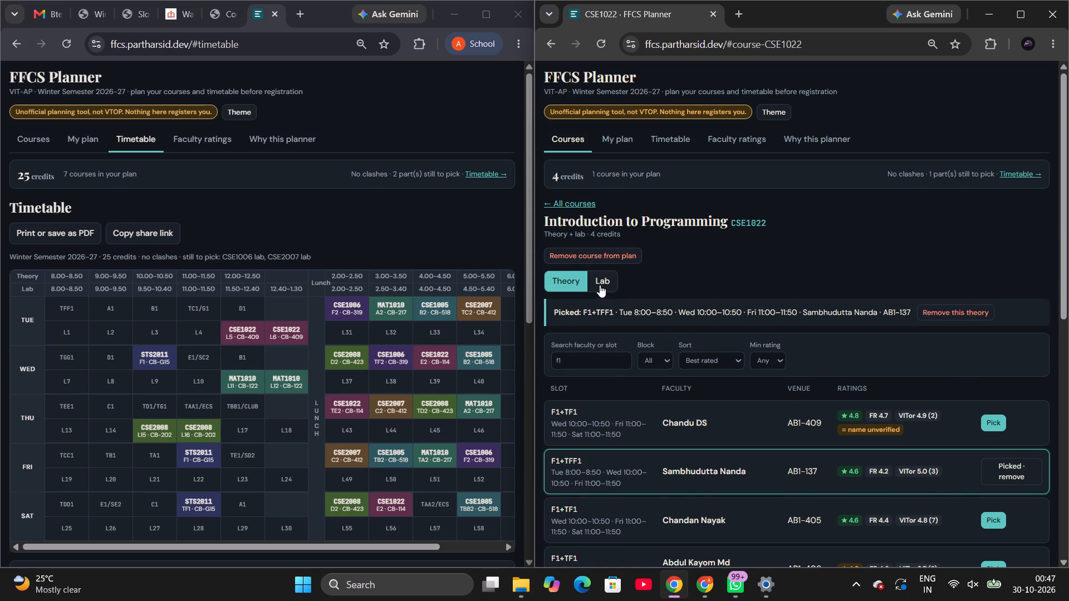
Filter the Introduction to Programming (CSE1022) labs by l5+l6 and pick the L5+L6 slot in CB-409.
left_click(600, 285)
left_click(621, 355)
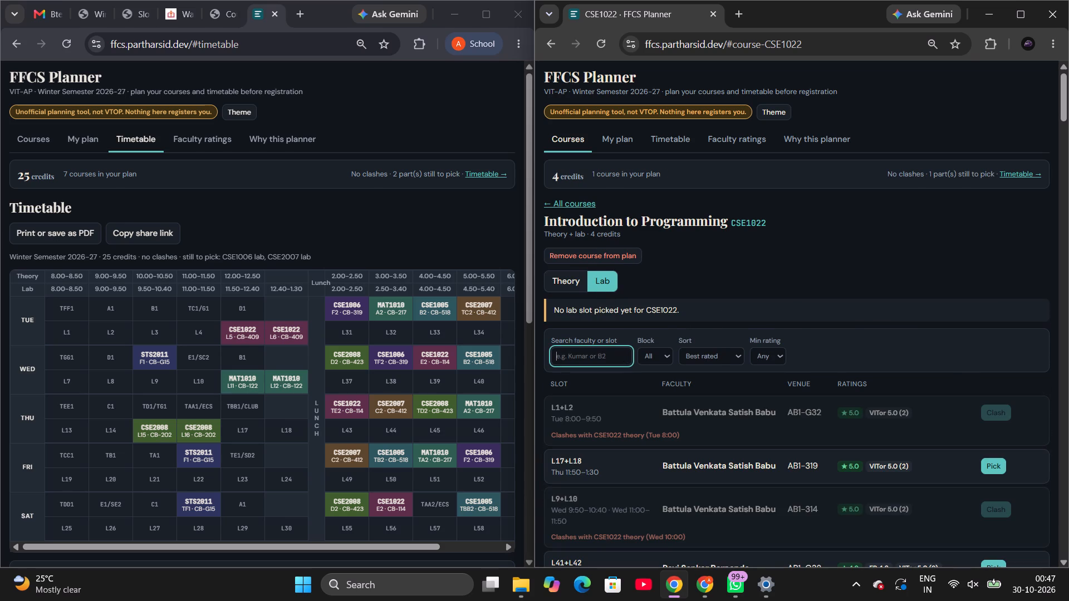
type("l5+l6")
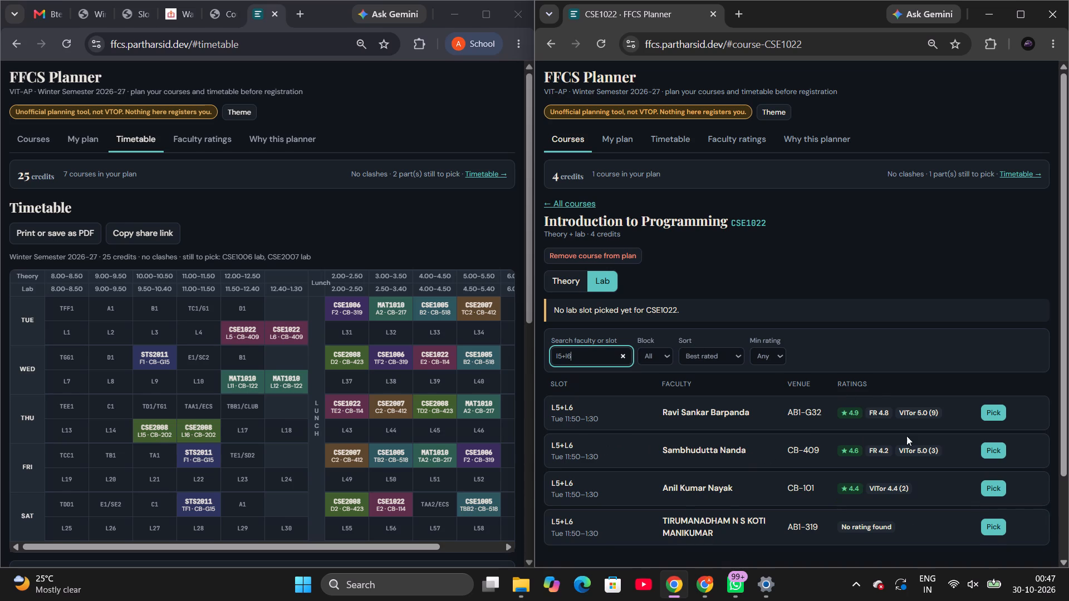
left_click(995, 451)
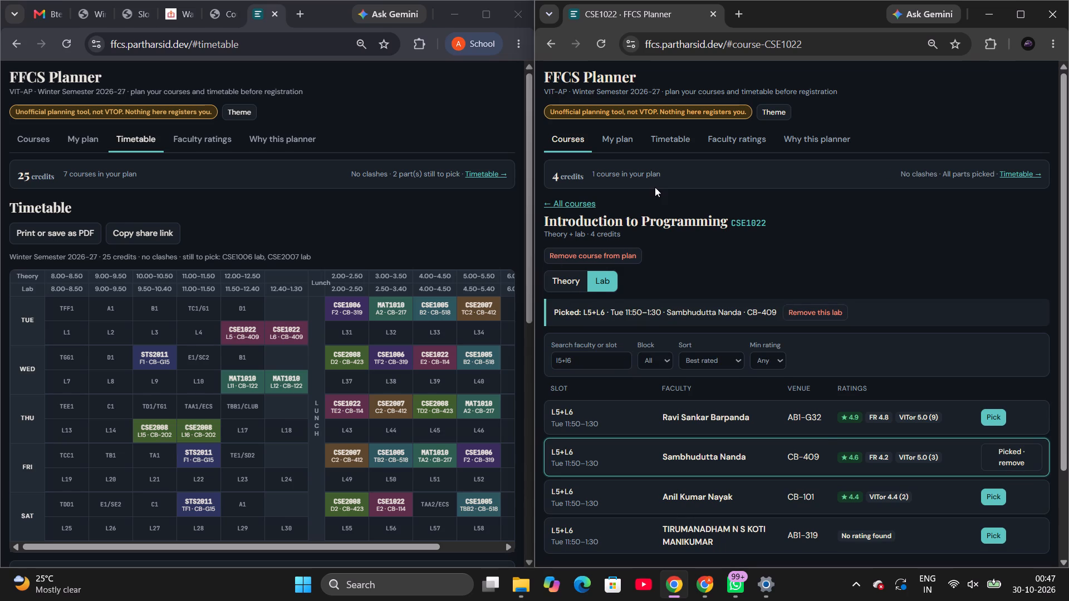
Review the new plan's timetable and My plan details for CSE1022, and return to the course list.
left_click(666, 137)
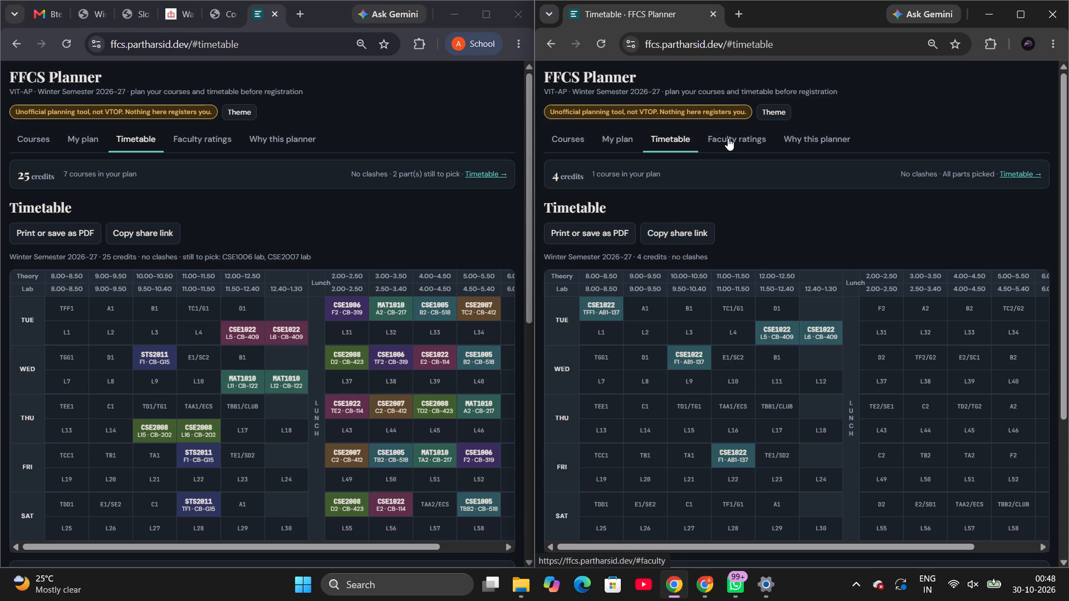
left_click(618, 133)
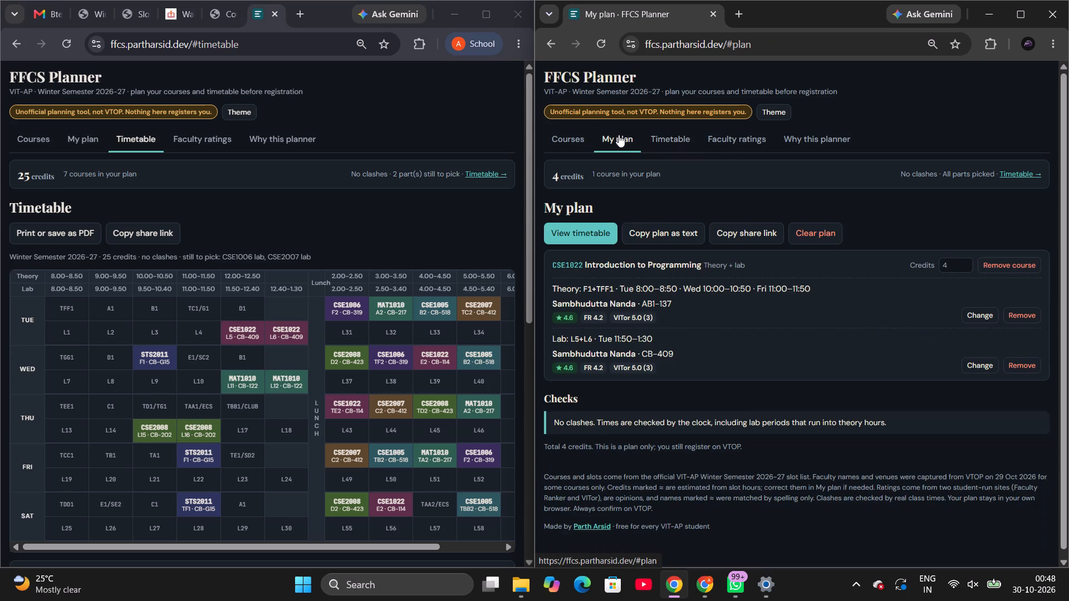
left_click(558, 135)
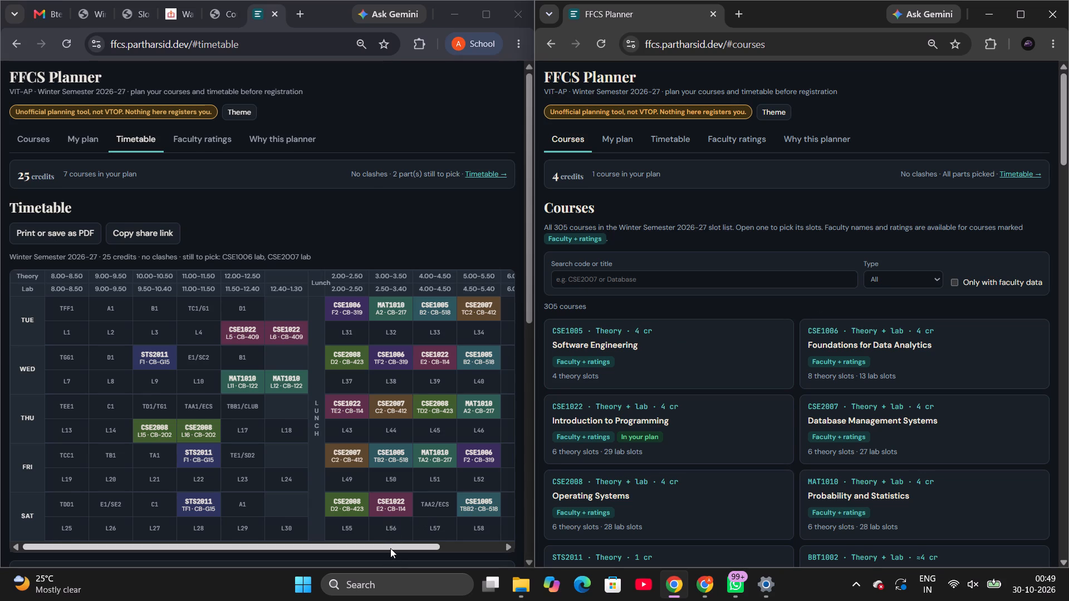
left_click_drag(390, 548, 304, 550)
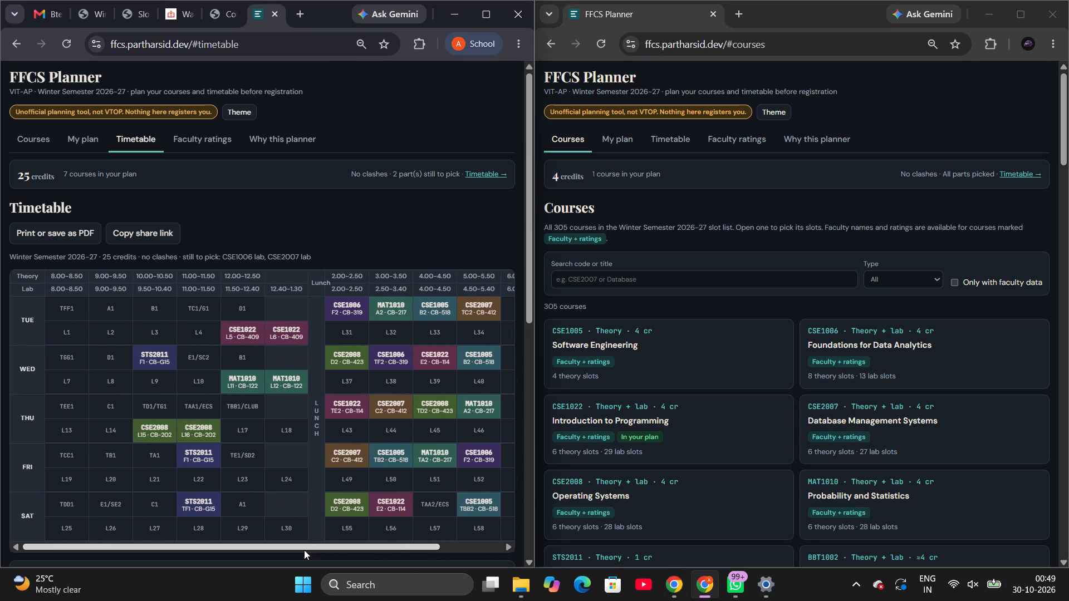
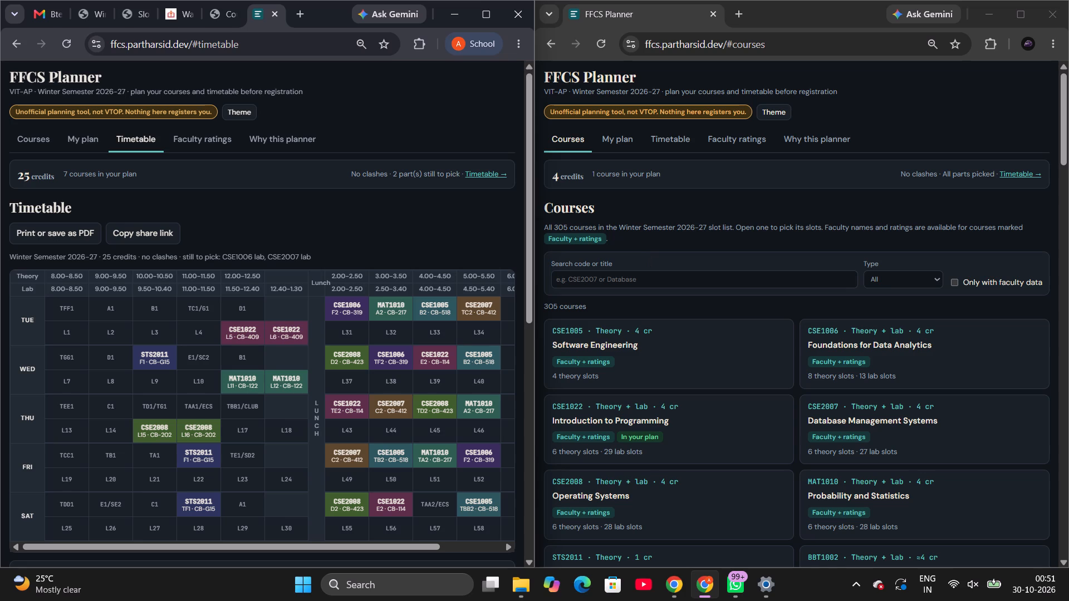
Start a search by code or title in the new plan's course list.
left_click(706, 268)
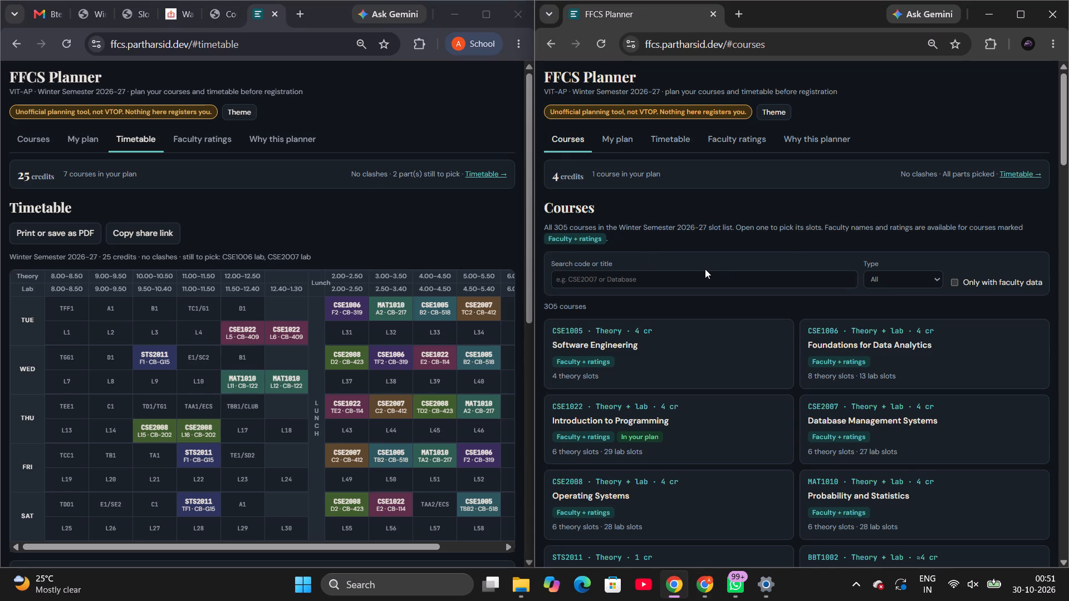
left_click(701, 278)
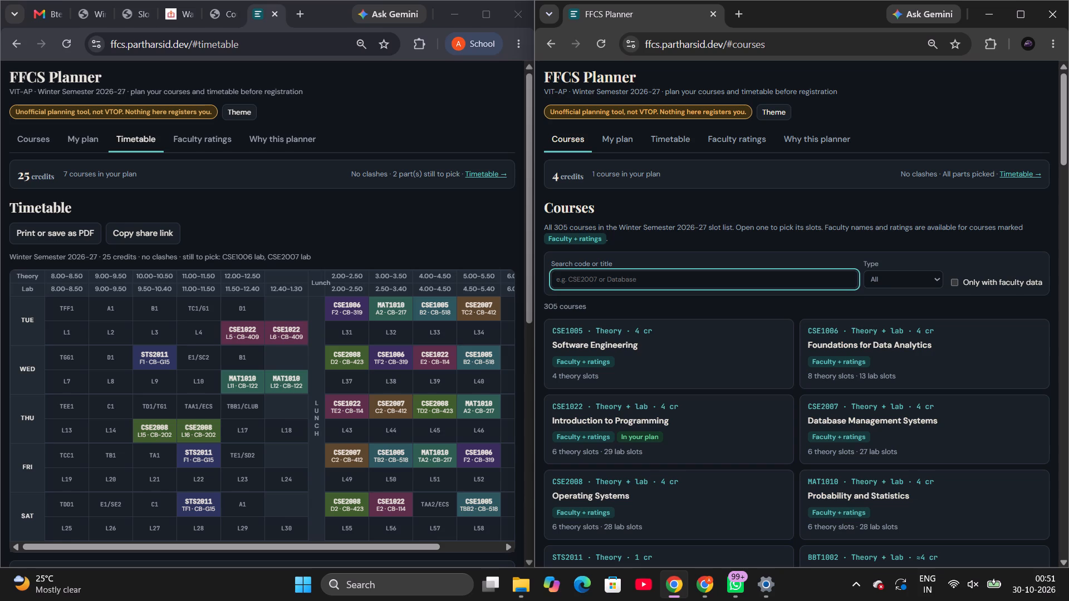
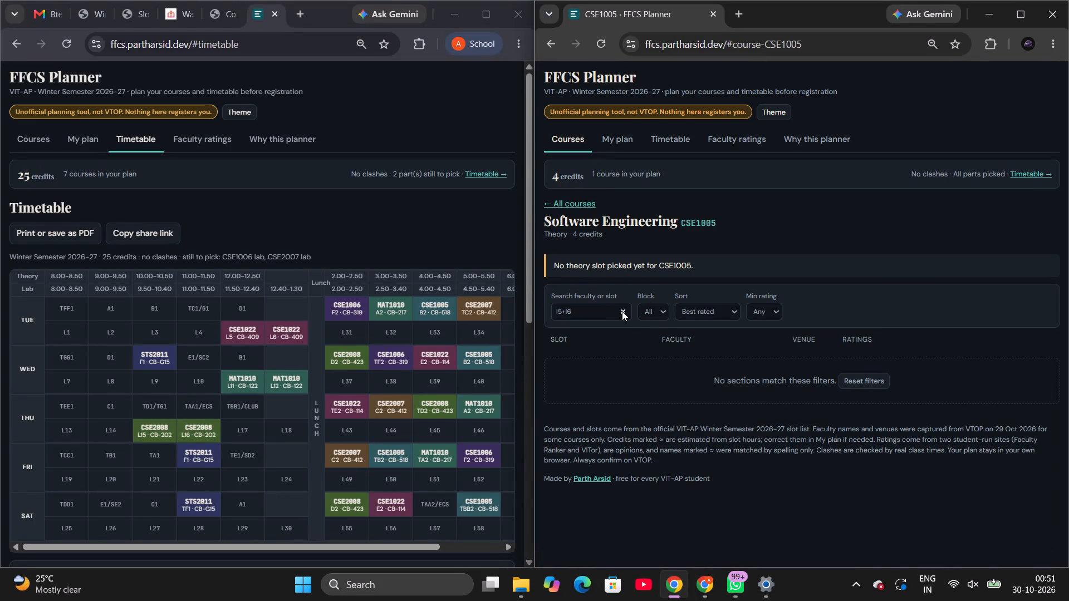
Pick the CSE1005 theory section in slot A2+TA2+TAA2 at venue CB-510 for the new plan, and clear the faculty filter.
left_click(622, 311)
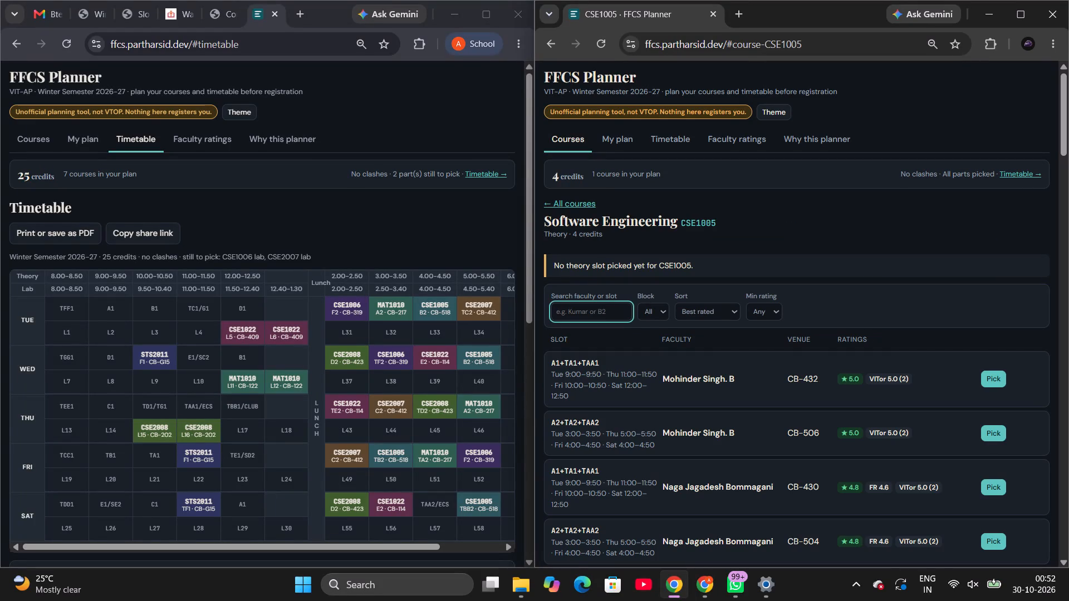
type("basha")
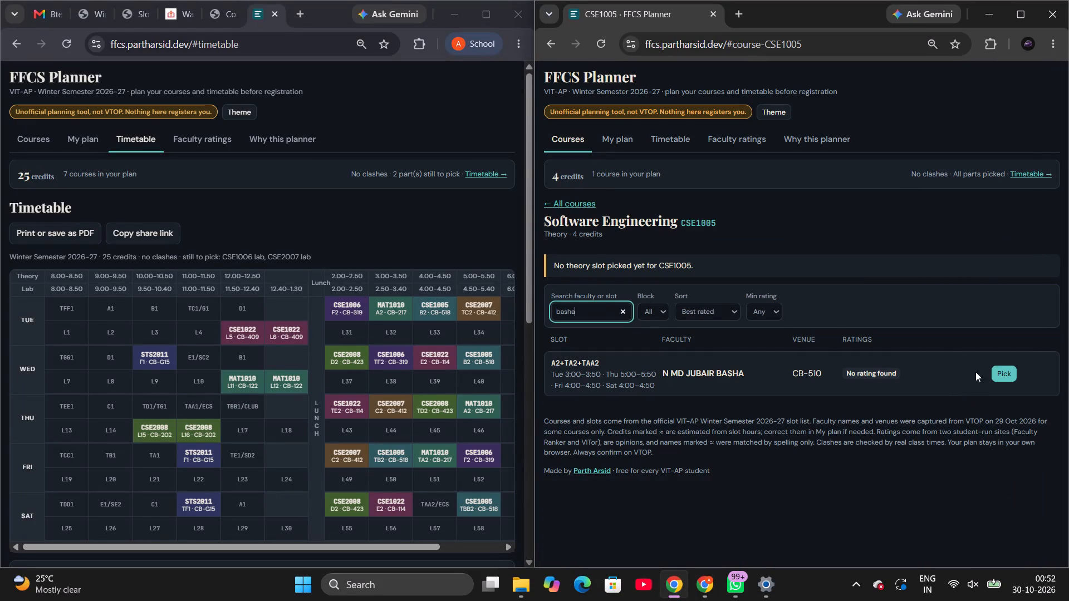
left_click(1004, 370)
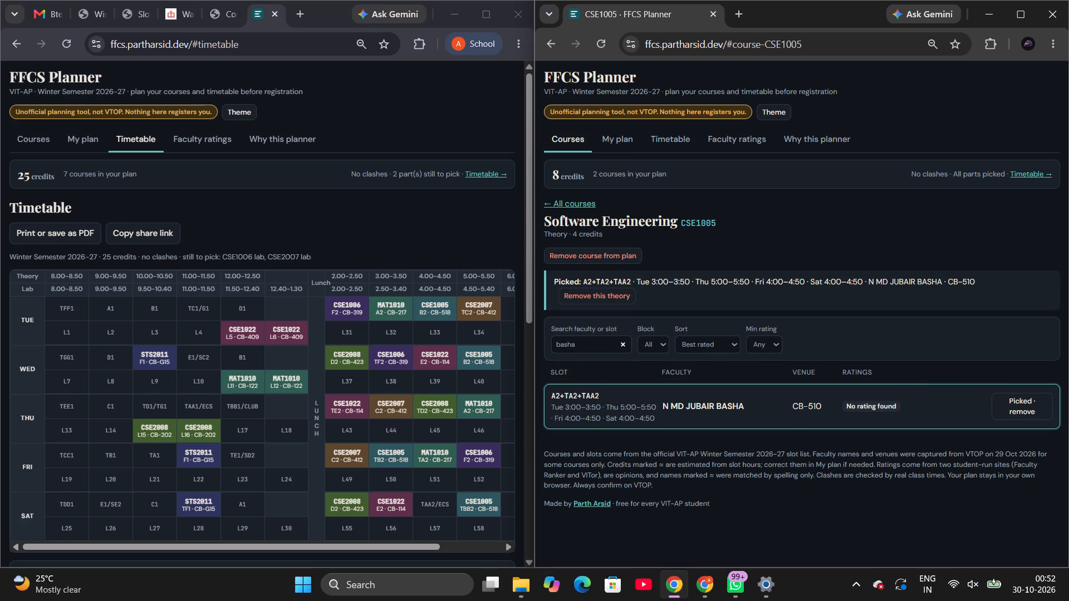
left_click(624, 343)
left_click(623, 342)
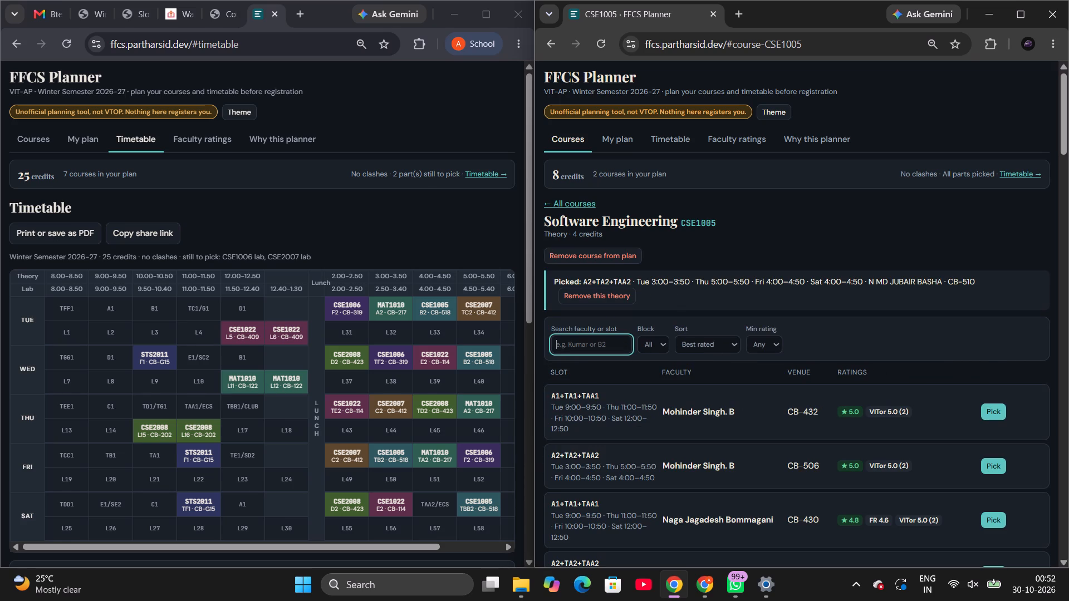
Check the new plan's timetable and its list of picked courses.
left_click(656, 136)
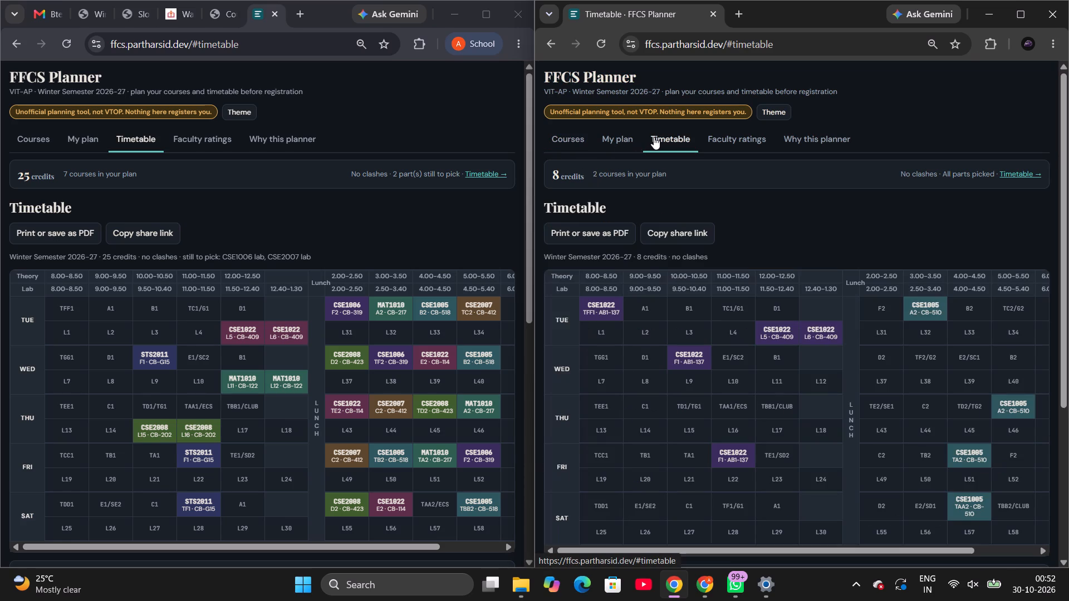
left_click(617, 141)
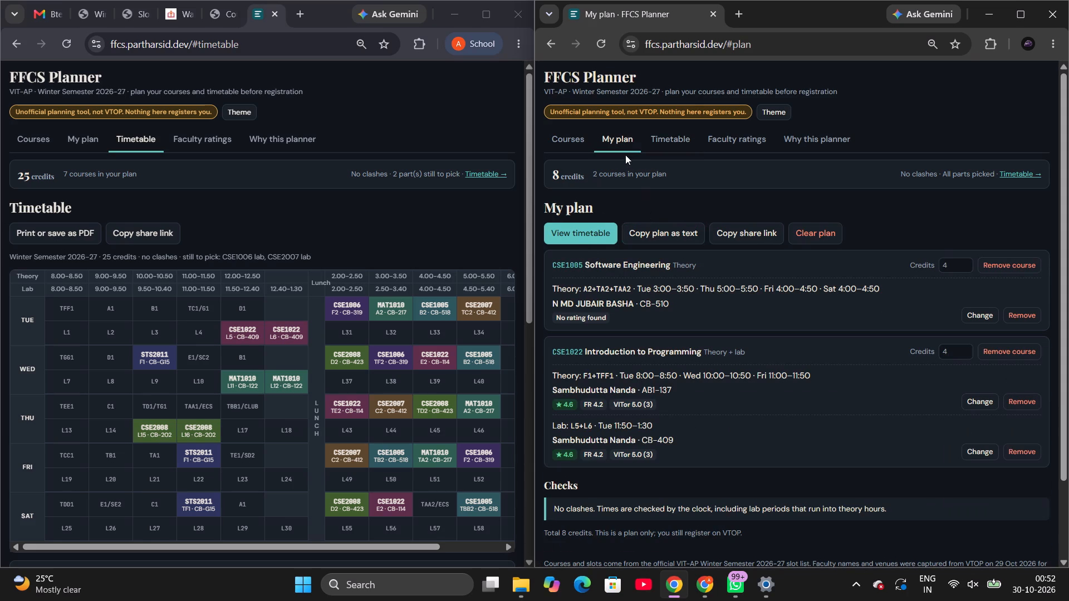
Open Probability and Statistics (MAT1010) from the new plan's course list.
left_click(578, 139)
left_click(632, 280)
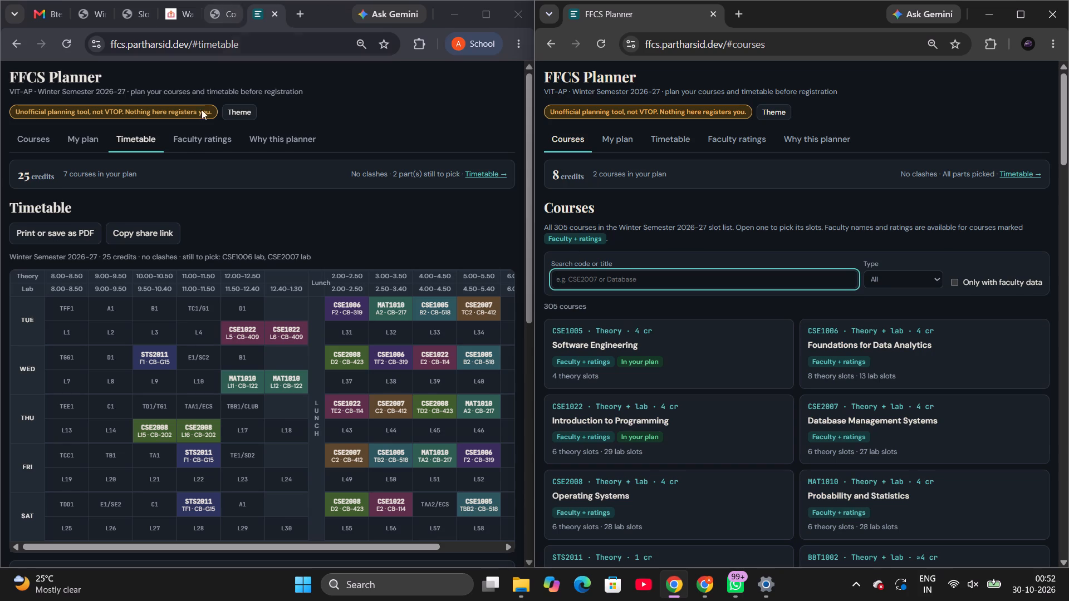
scroll(199, 248, "down", 1)
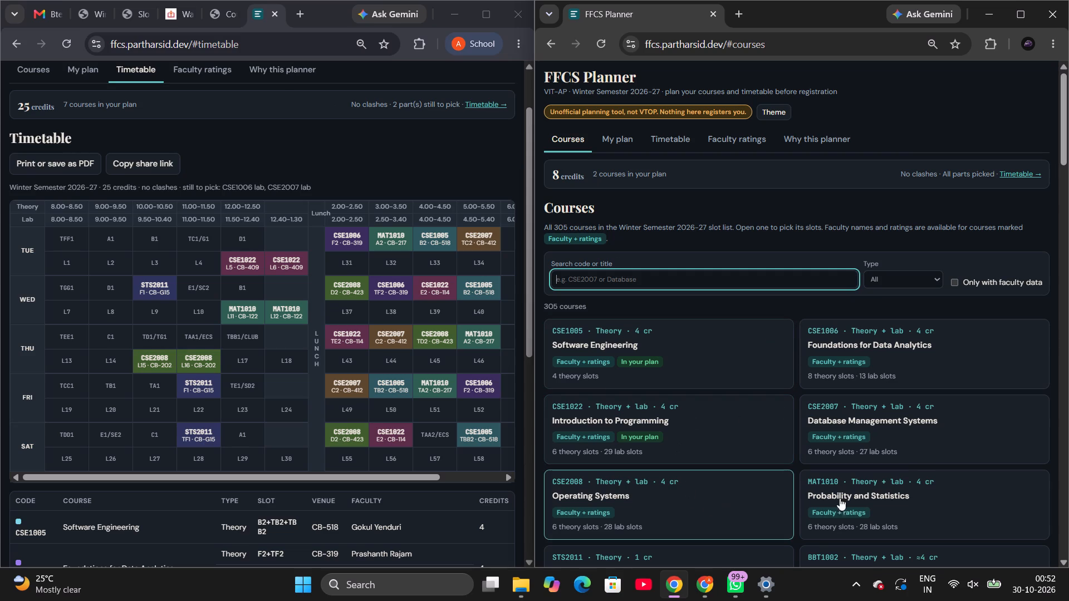
scroll(827, 490, "down", 2)
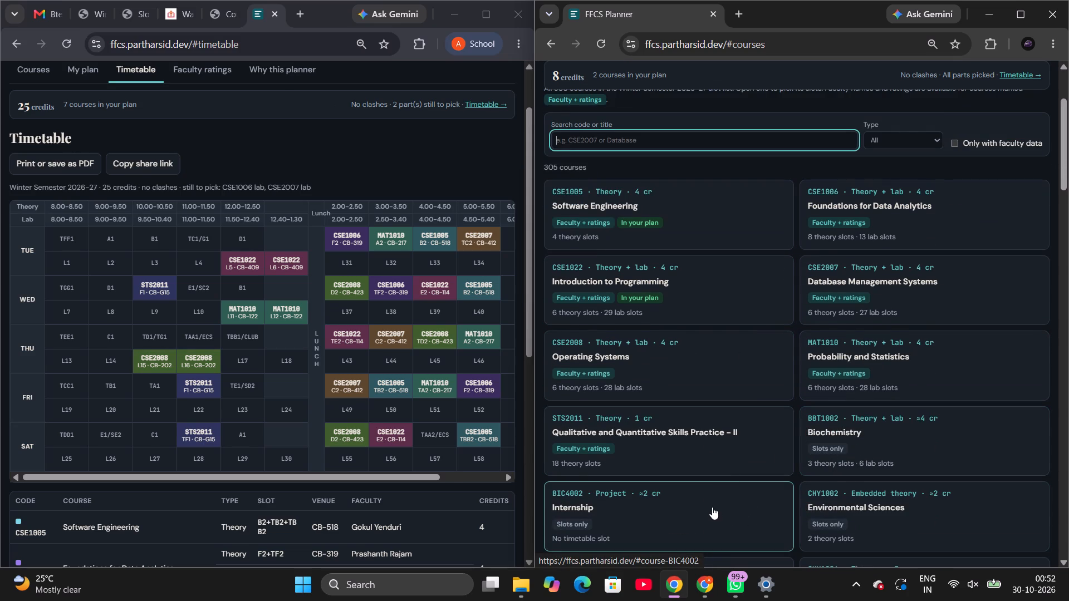
scroll(746, 484, "down", 1)
scroll(747, 484, "up", 2)
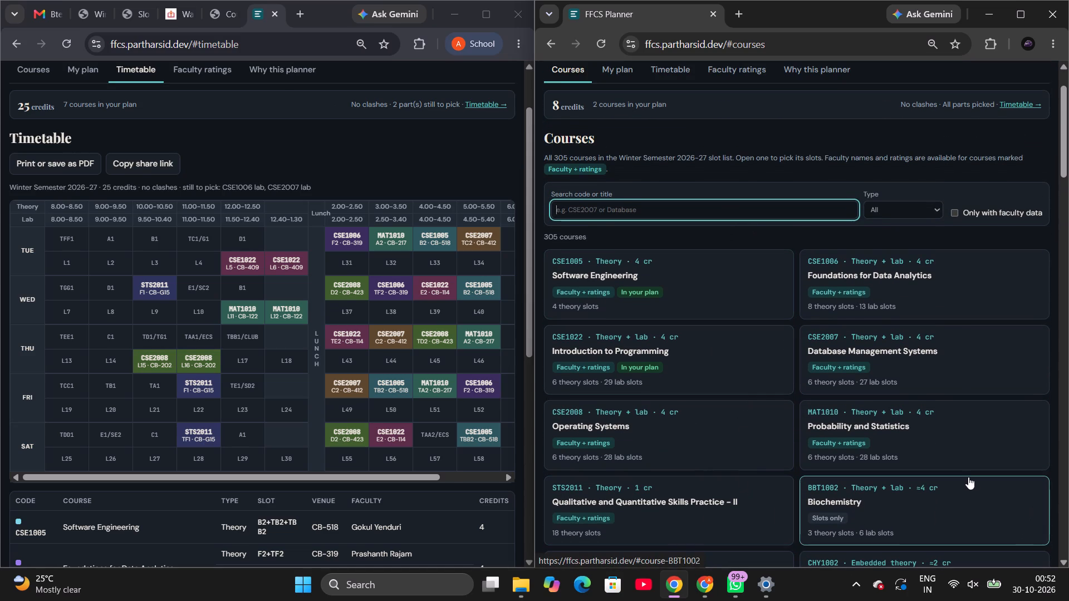
left_click(949, 459)
Filter the MAT1010 theory sections by d2, compare them, and pick the D2+TD2 section at venue CB-314.
left_click(616, 339)
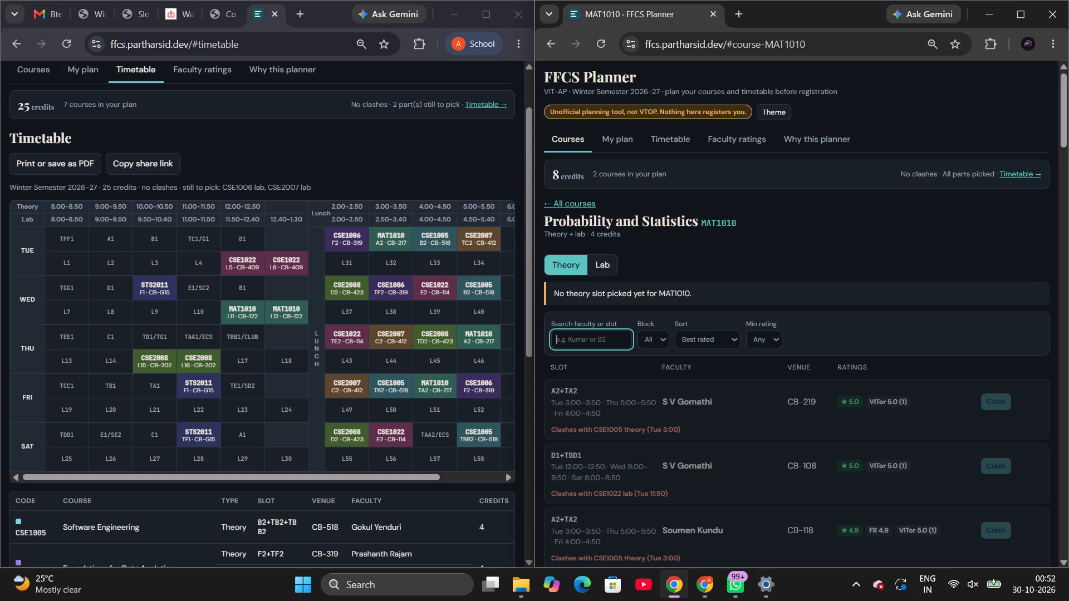
type("d2")
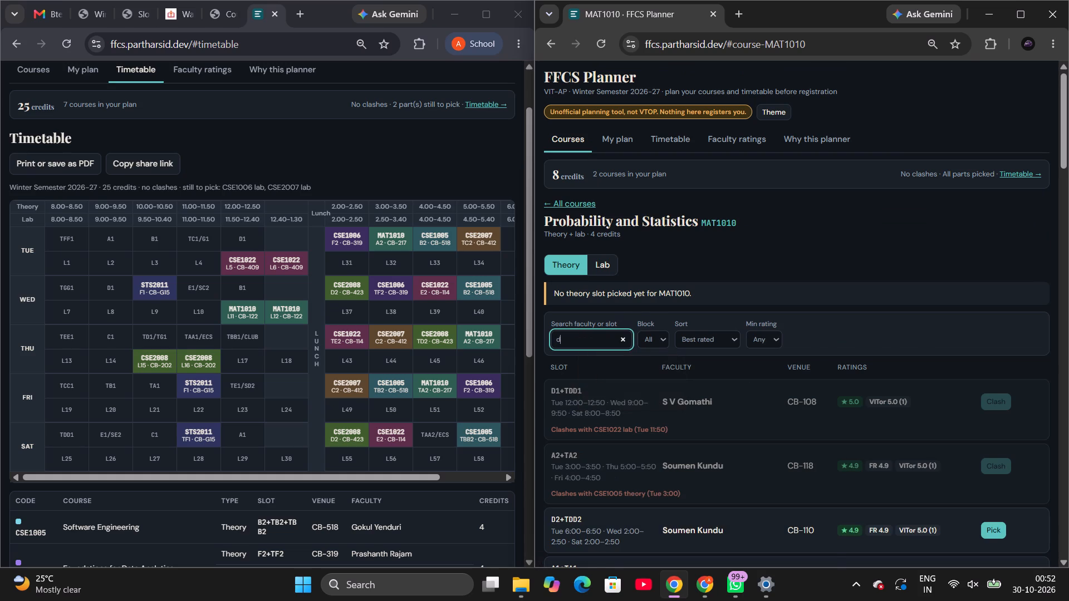
scroll(700, 411, "down", 1)
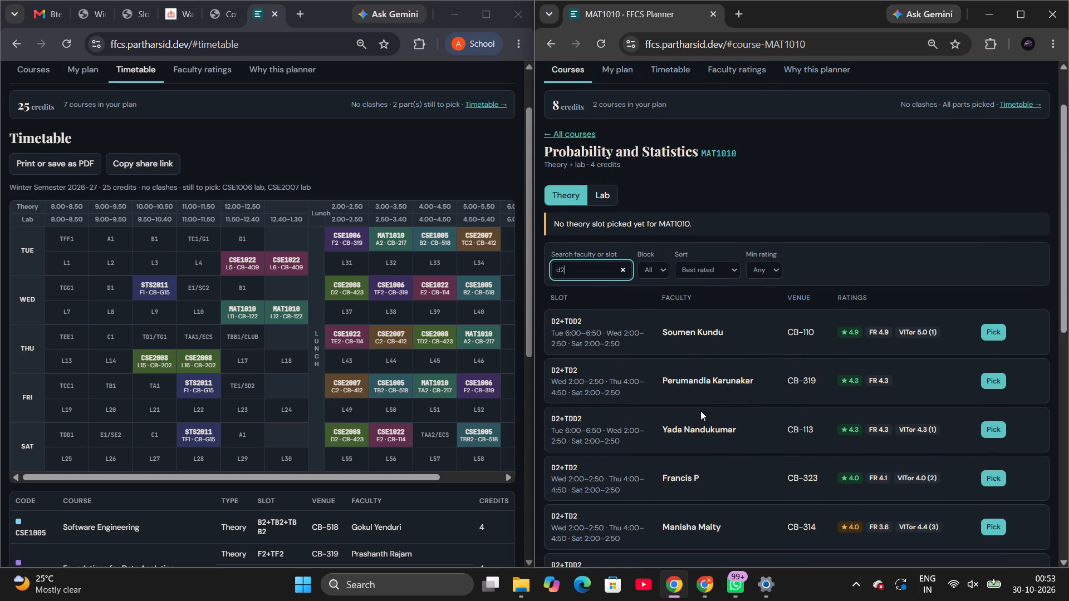
scroll(700, 411, "down", 2)
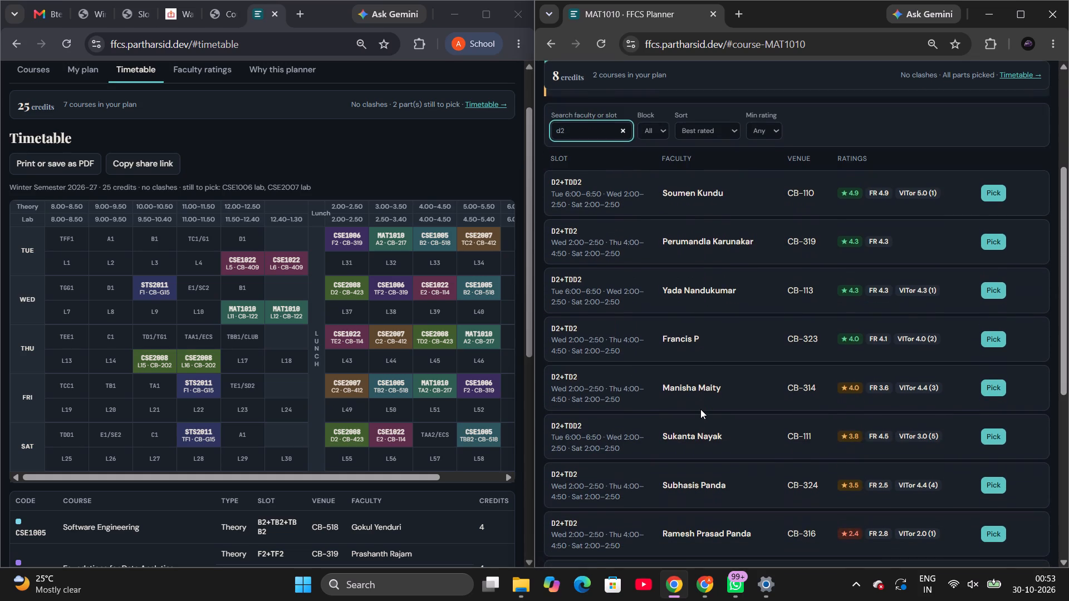
scroll(700, 409, "down", 5)
scroll(700, 409, "up", 2)
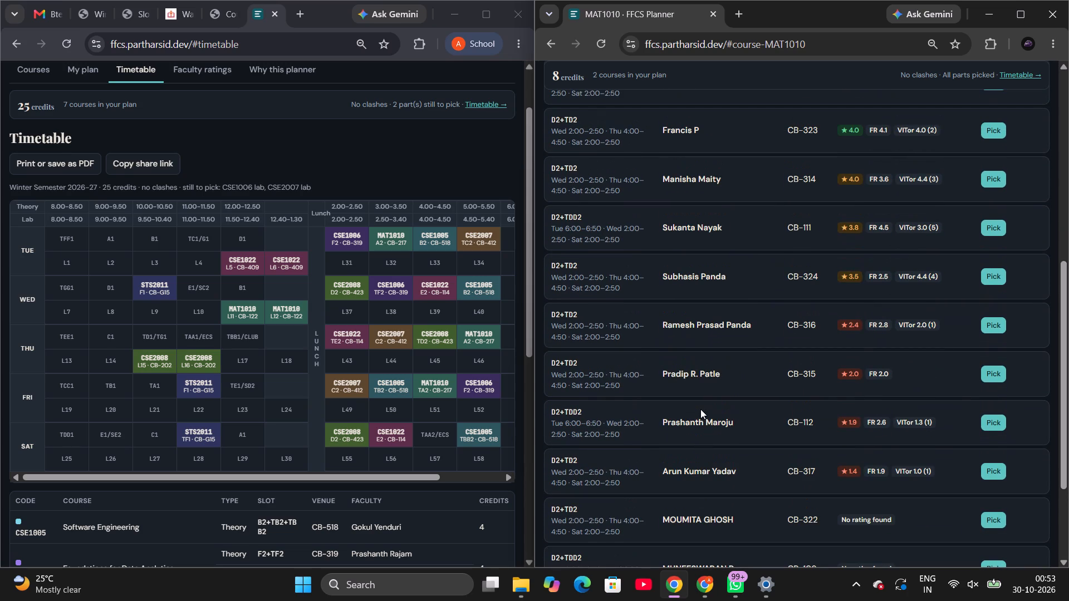
scroll(700, 409, "up", 2)
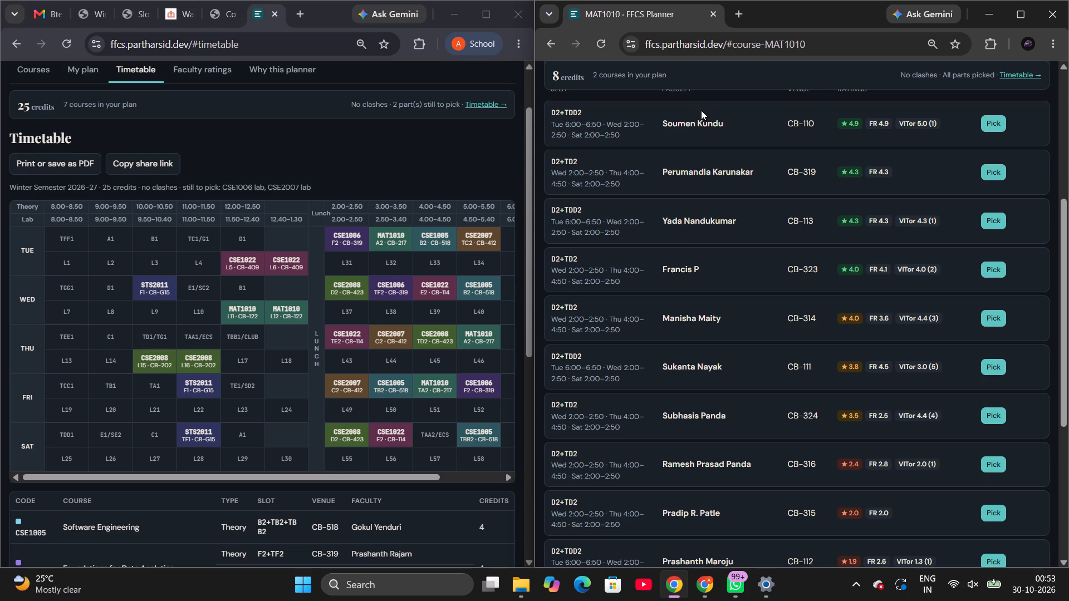
scroll(766, 147, "up", 1)
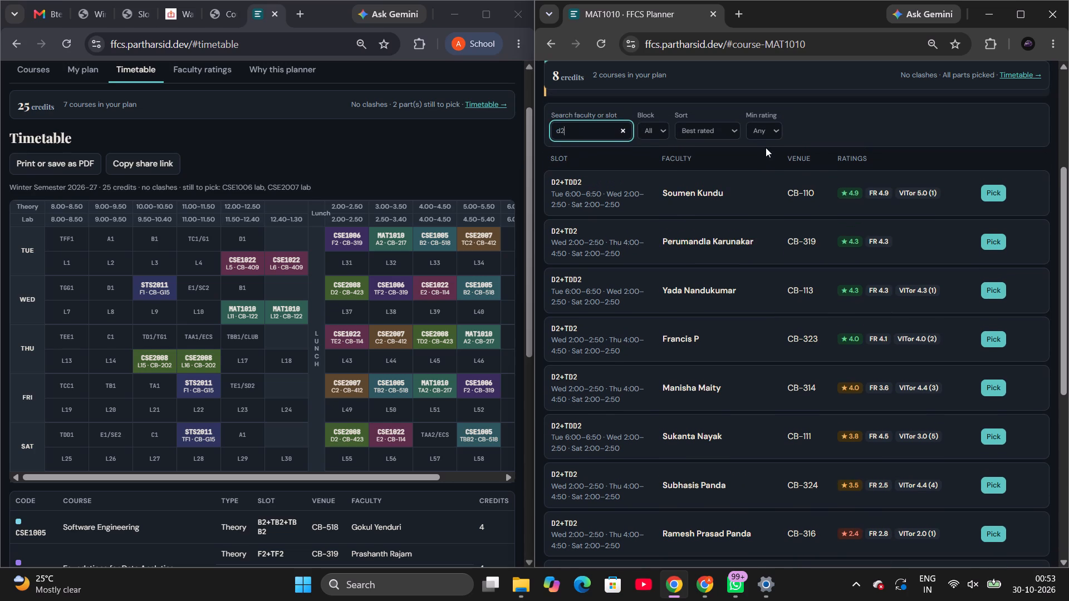
scroll(767, 170, "down", 1)
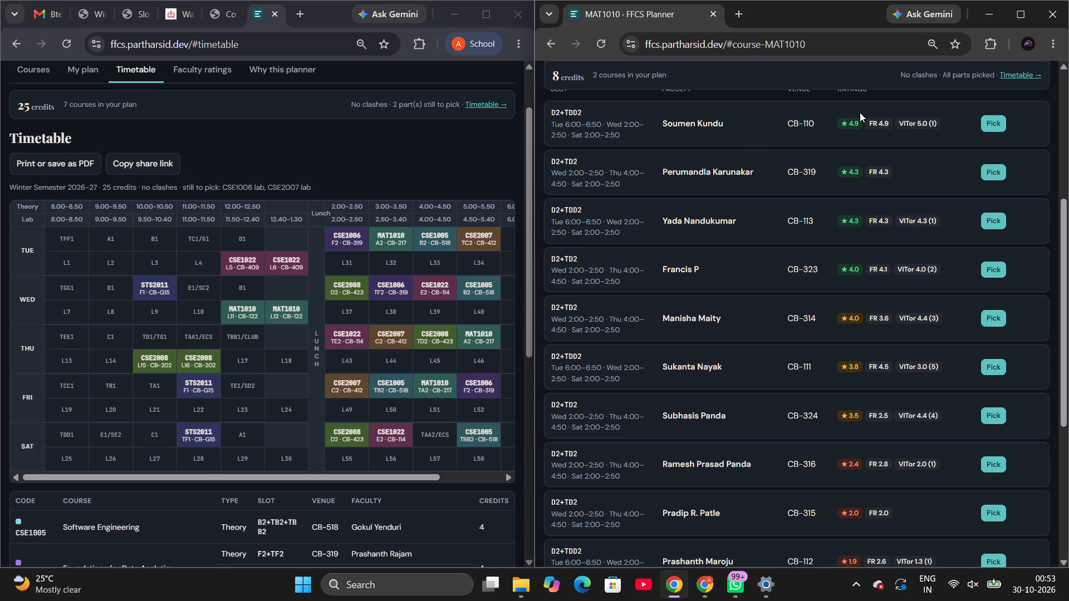
scroll(790, 262, "down", 1)
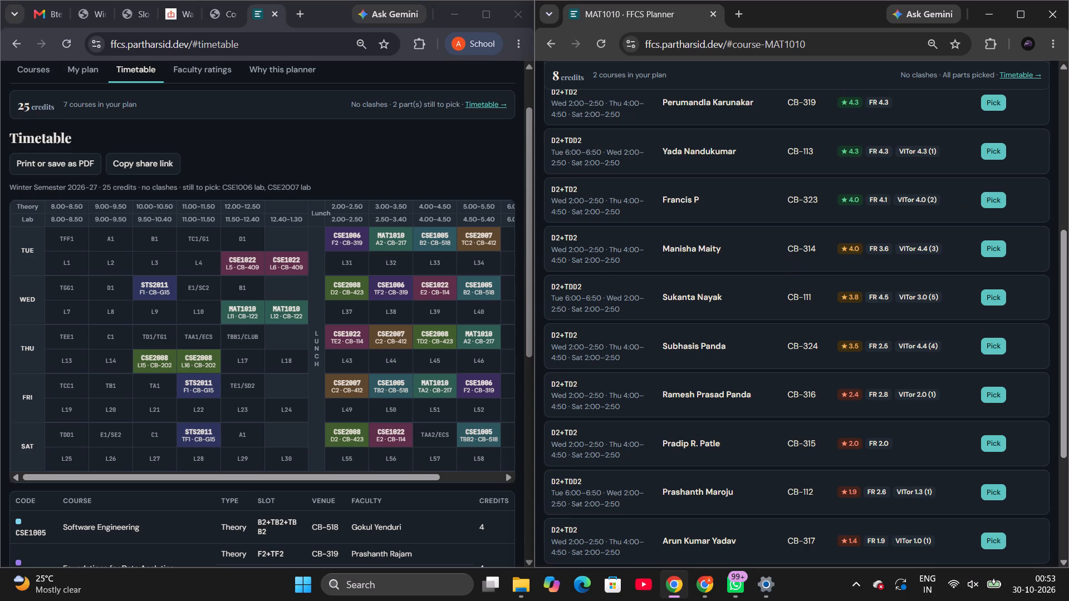
scroll(789, 250, "down", 2)
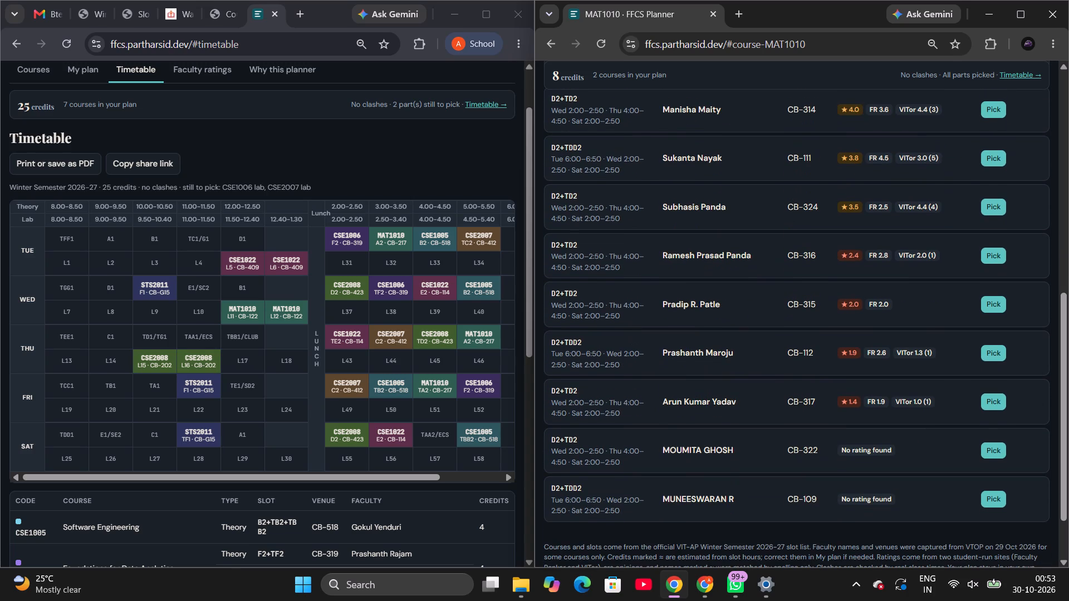
scroll(789, 250, "up", 2)
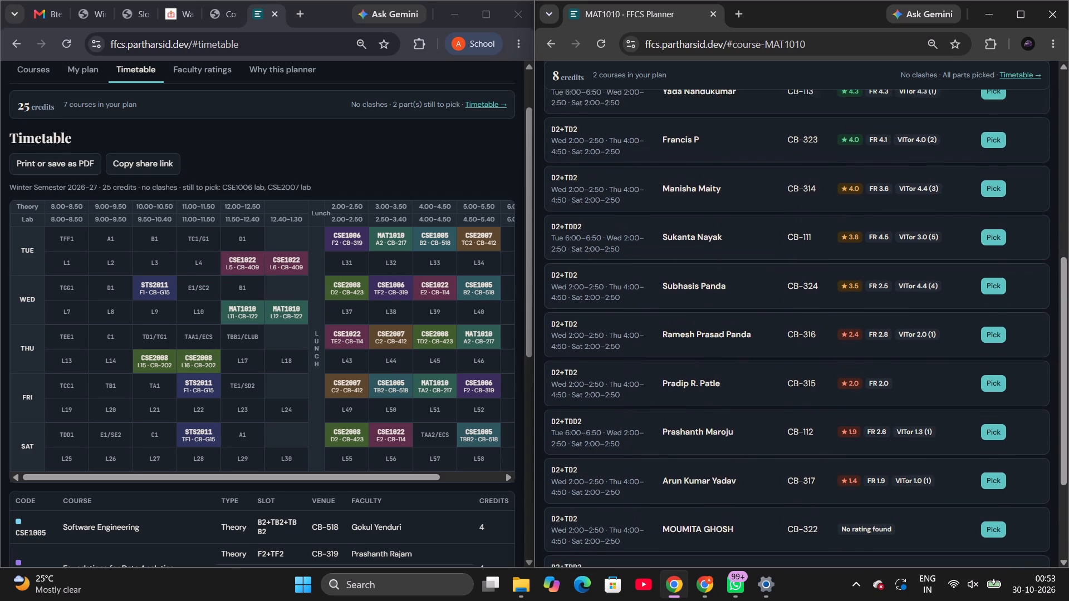
scroll(789, 250, "up", 2)
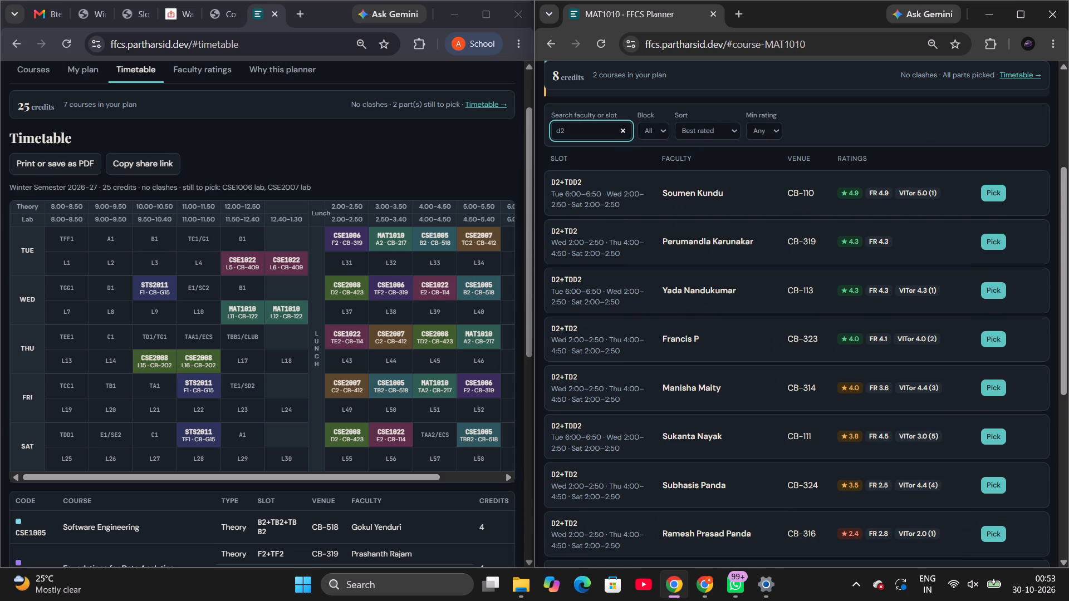
left_click(999, 383)
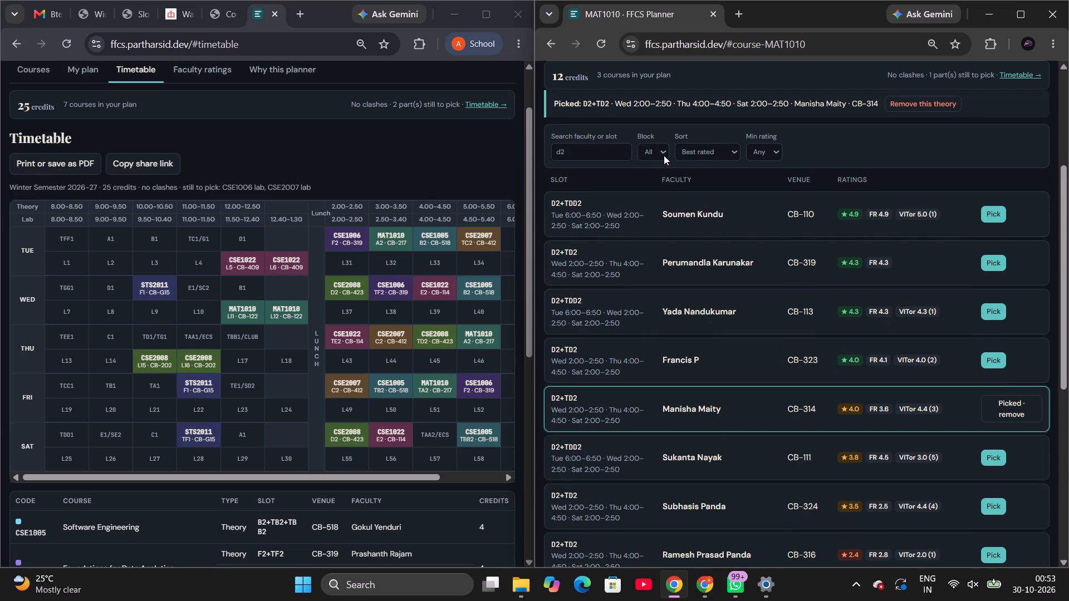
Filter the MAT1010 lab sections by l11, try both options, settle on L11+L12 at venue CB-122, and clear the filter.
scroll(664, 231, "up", 1)
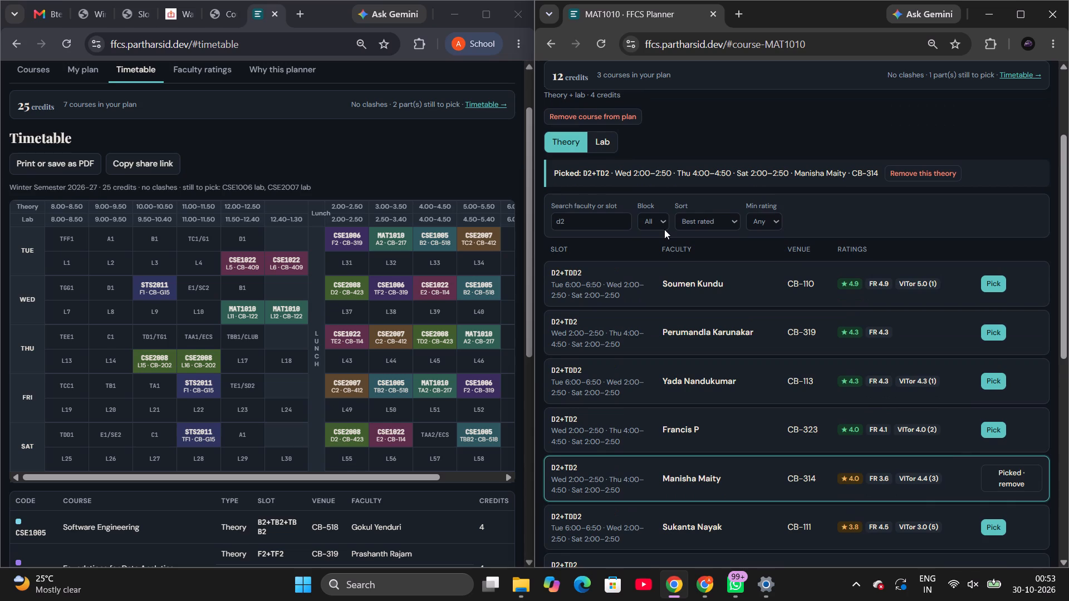
left_click(600, 140)
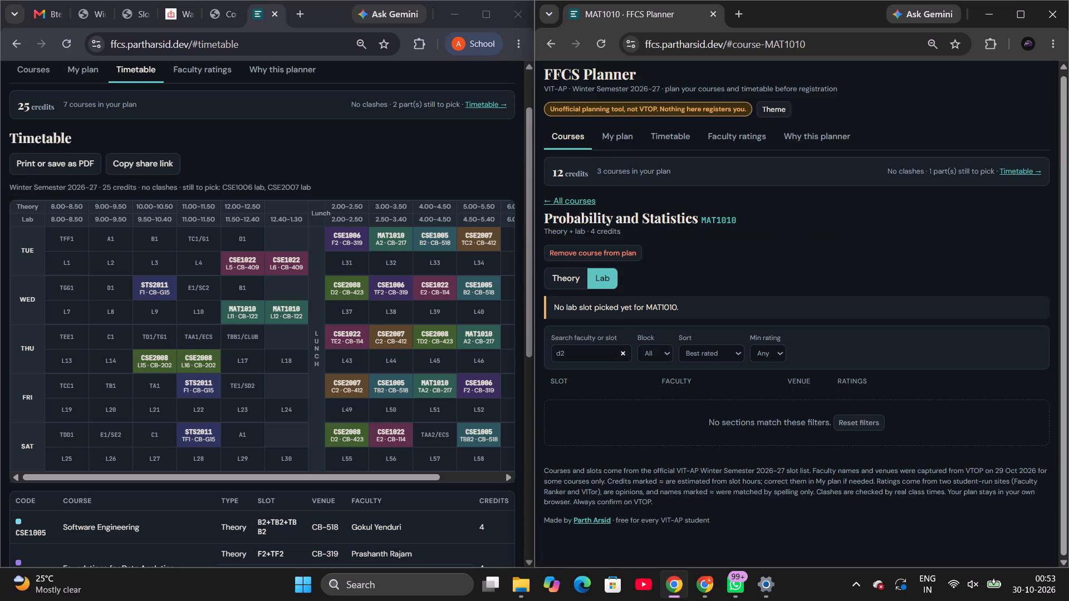
left_click(624, 353)
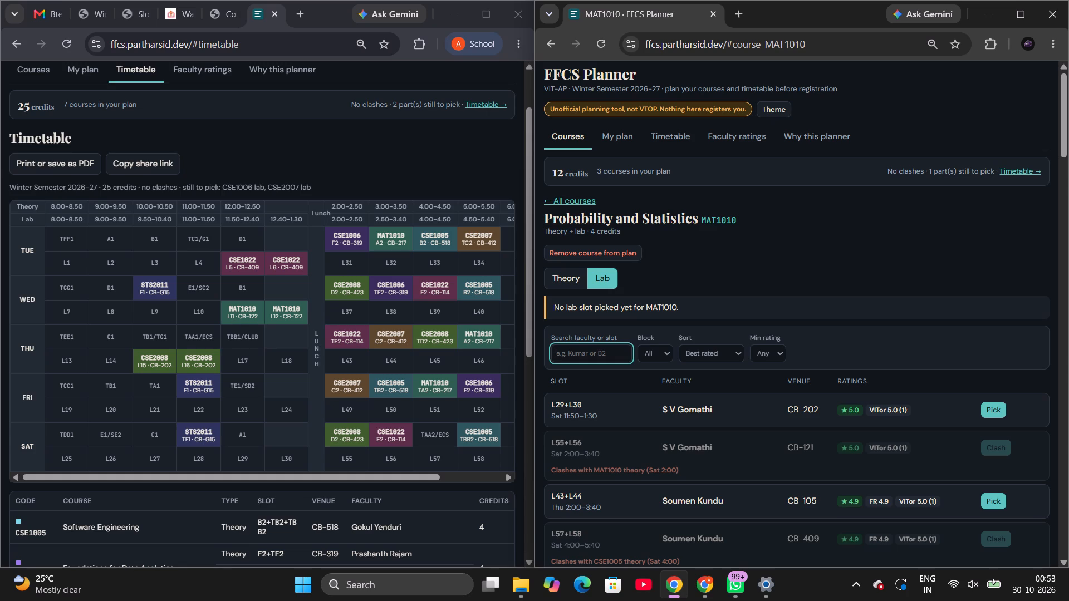
key("l")
key("1")
key("1")
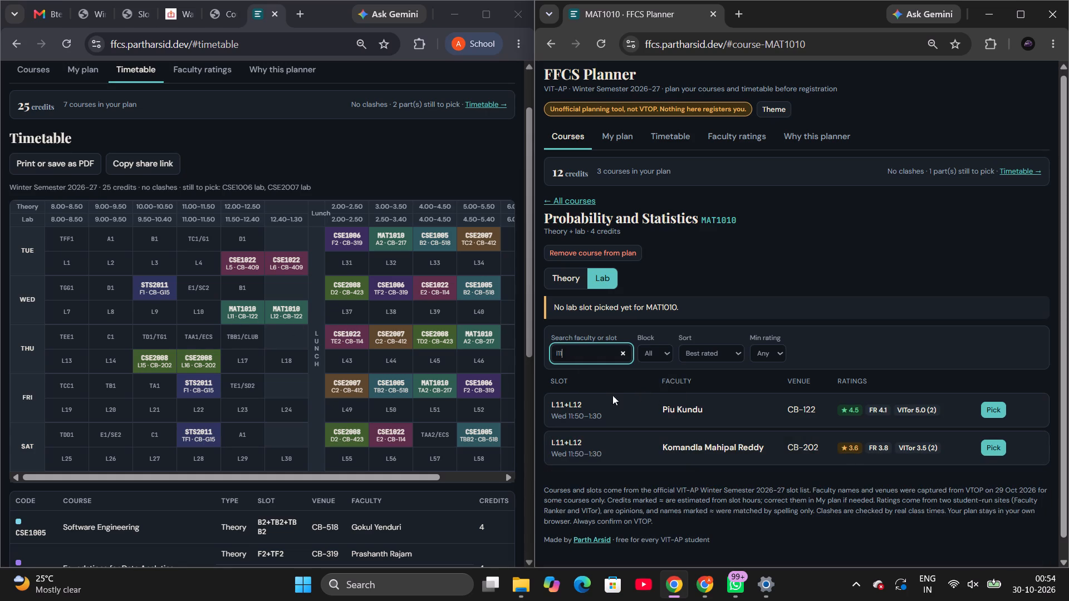
left_click(987, 405)
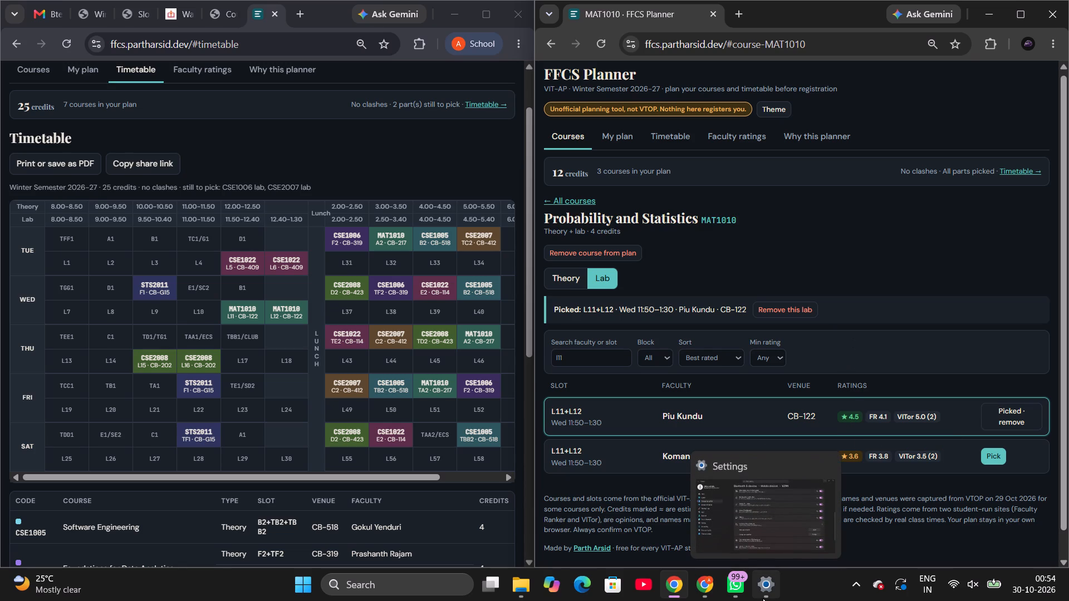
left_click(987, 454)
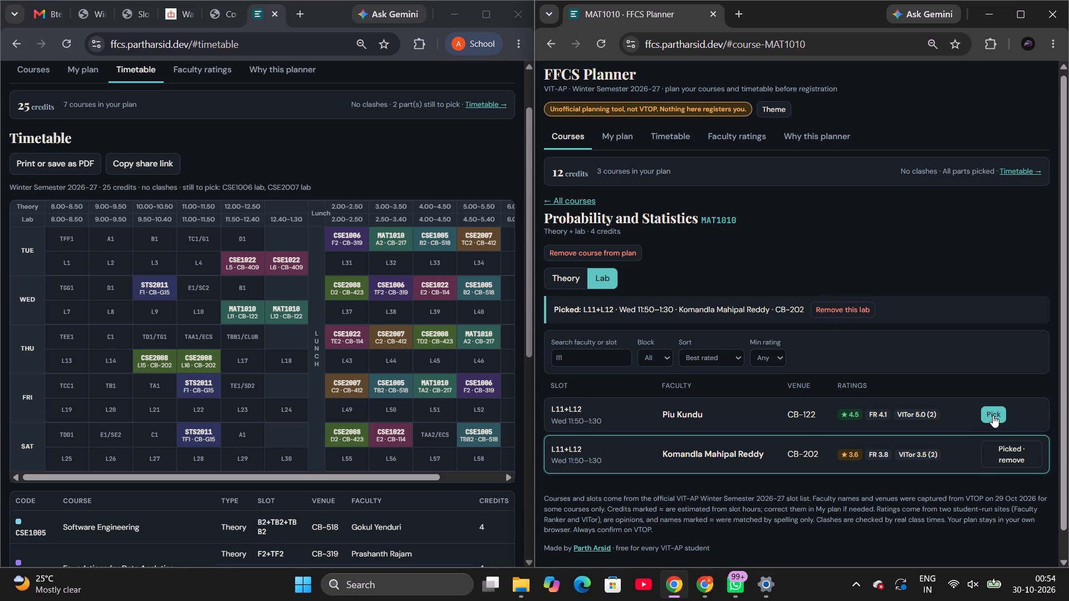
left_click(993, 415)
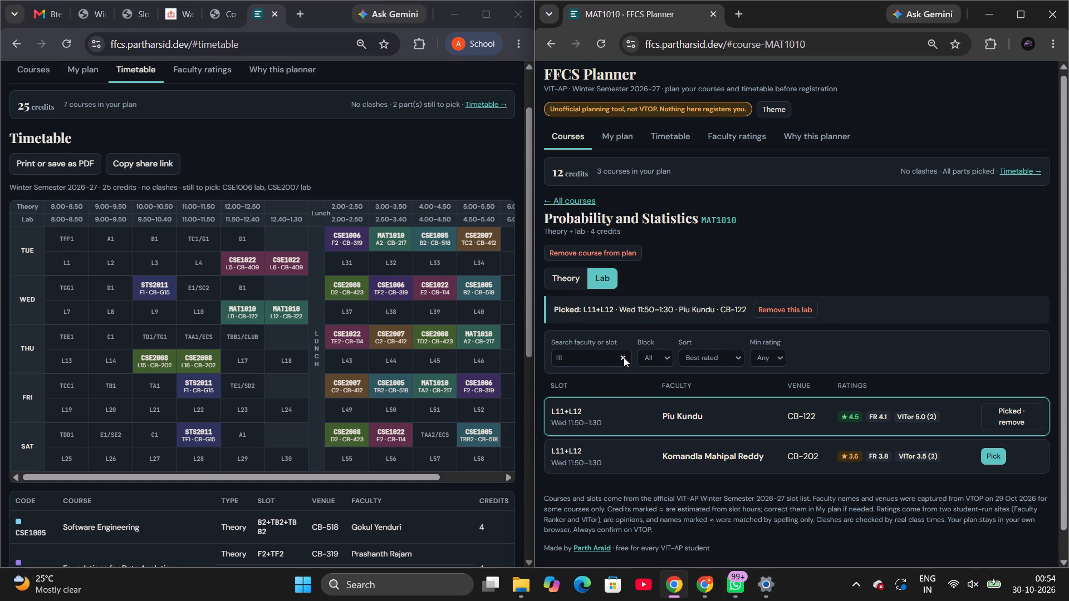
left_click(624, 357)
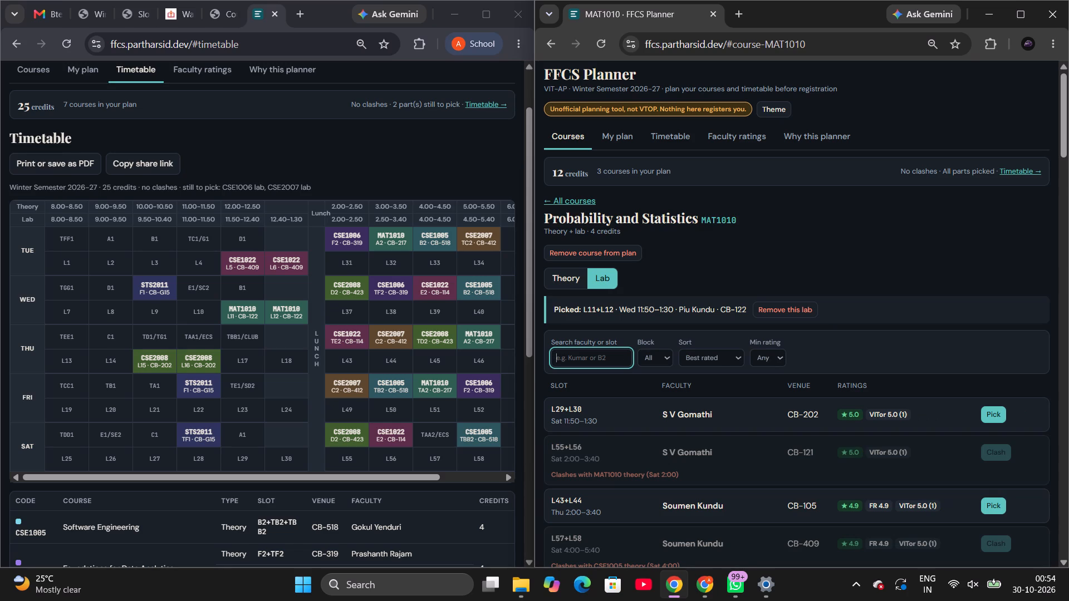
Check the new plan's timetable with MAT1010 theory and lab added.
left_click(656, 135)
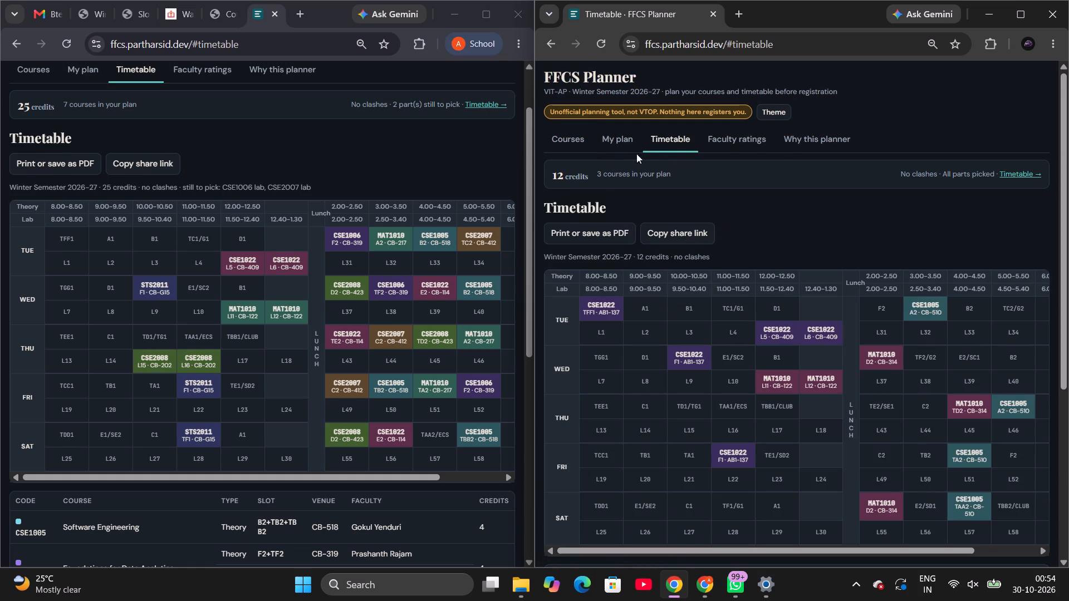
Show the full course list in the new plan.
left_click(569, 141)
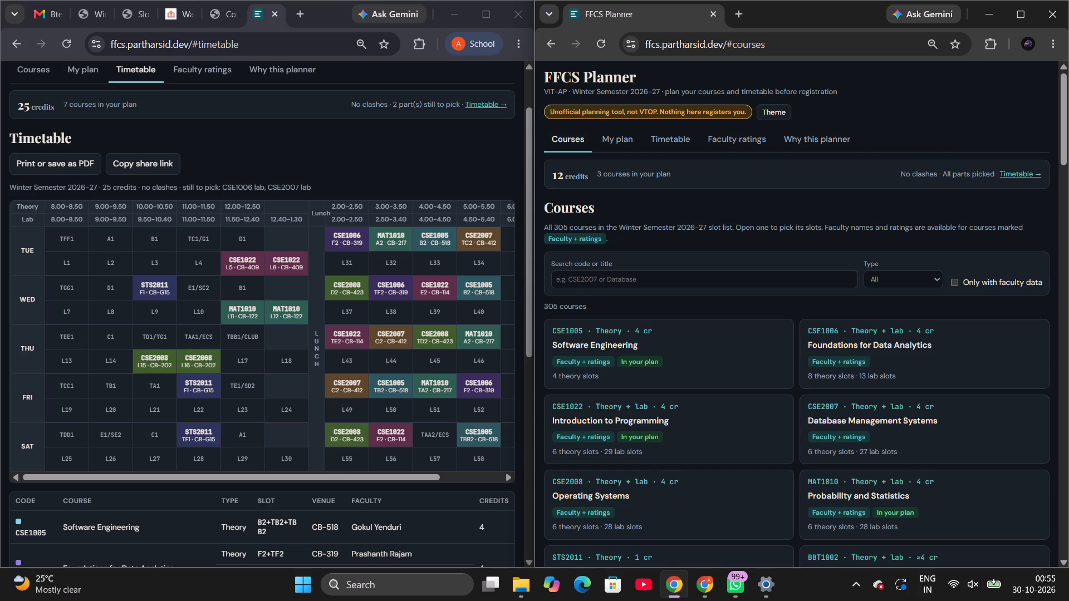
Remove the Qualitative and Quantitative Skills Practice - II course (STS2011) from the existing plan.
scroll(187, 368, "down", 5)
scroll(257, 349, "down", 2)
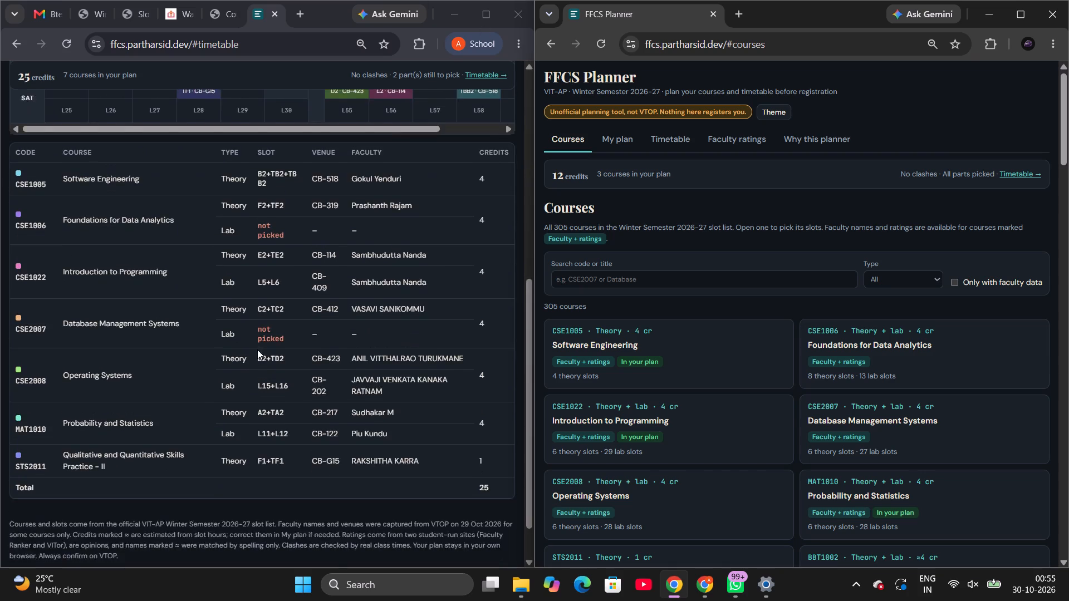
scroll(257, 349, "down", 2)
scroll(267, 344, "up", 9)
left_click(86, 136)
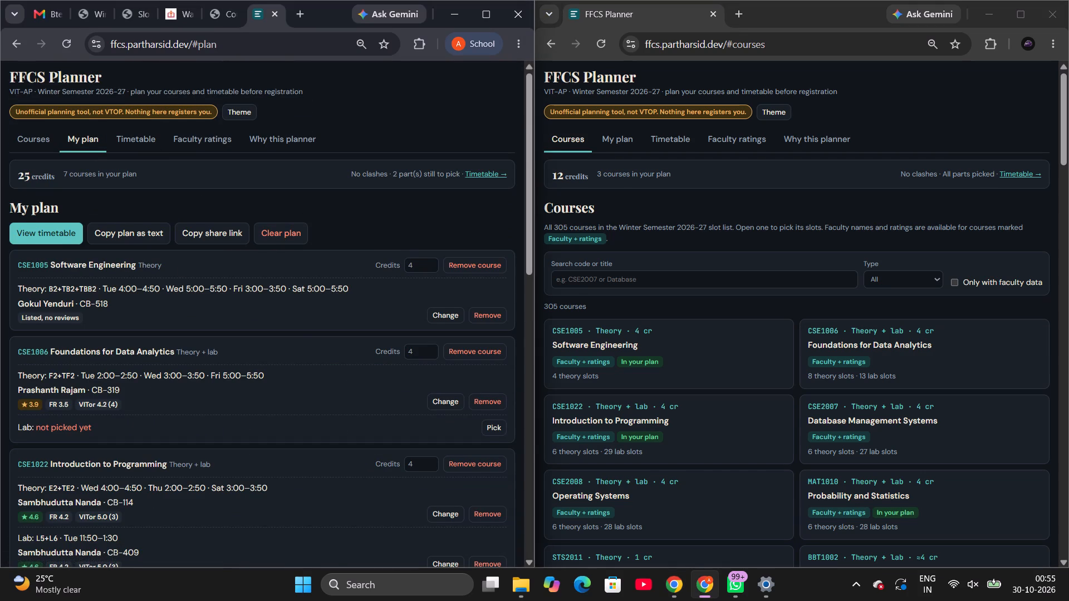
scroll(220, 371, "down", 7)
scroll(306, 362, "down", 2)
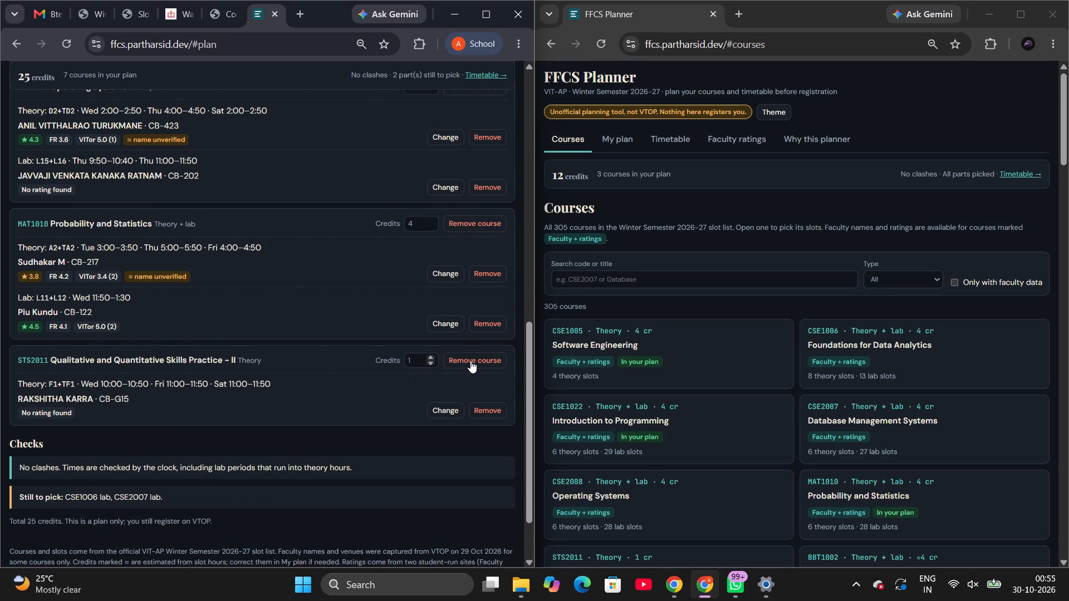
left_click(470, 361)
Review the existing plan's timetable and course table for free slots and labs still to pick.
scroll(256, 221, "up", 9)
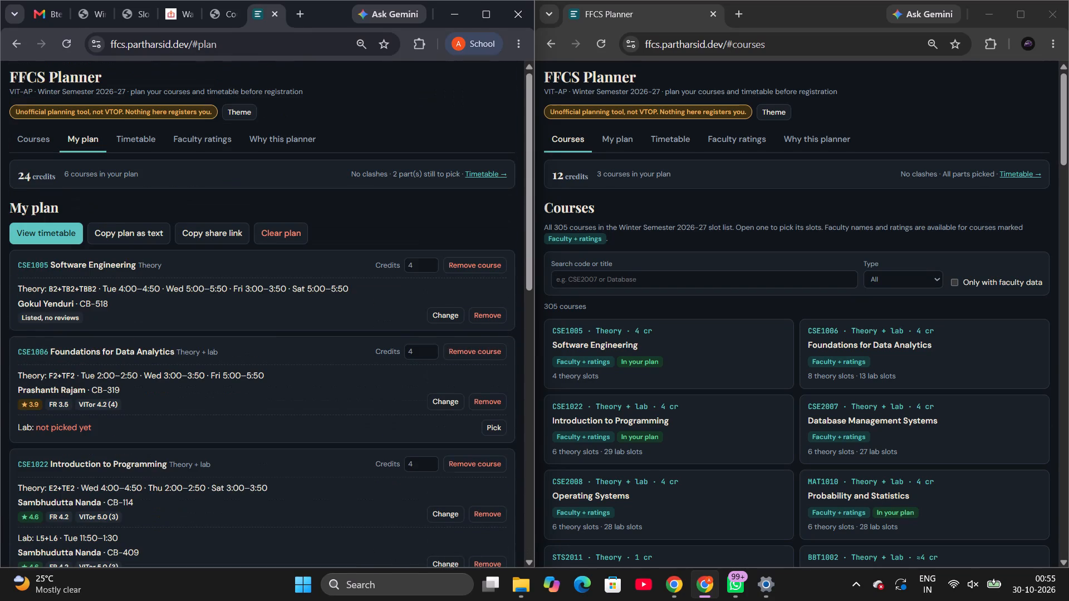
scroll(255, 215, "up", 4)
left_click(144, 141)
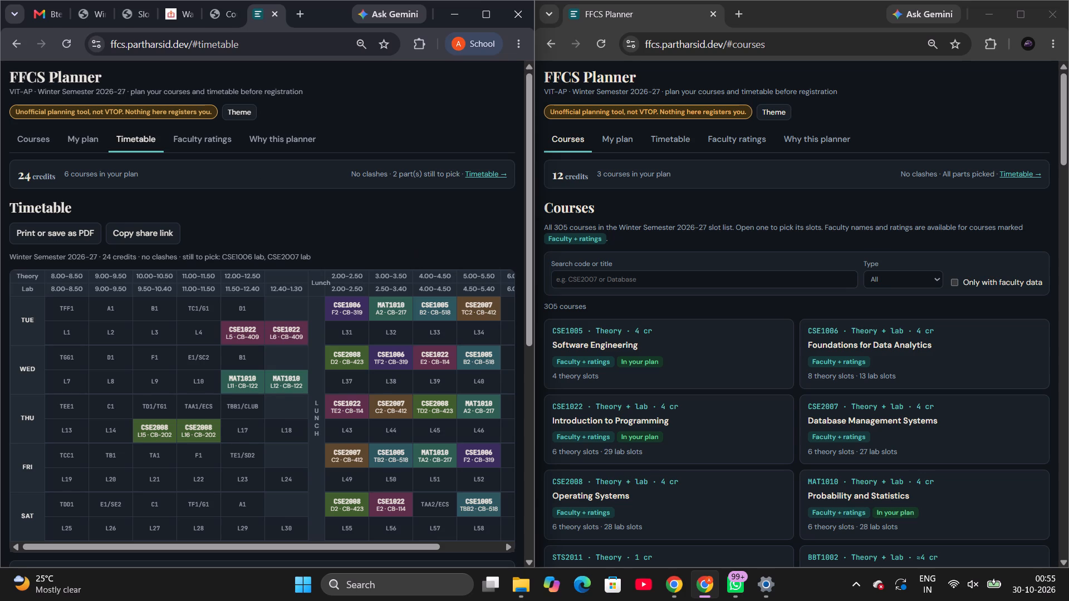
left_click(87, 141)
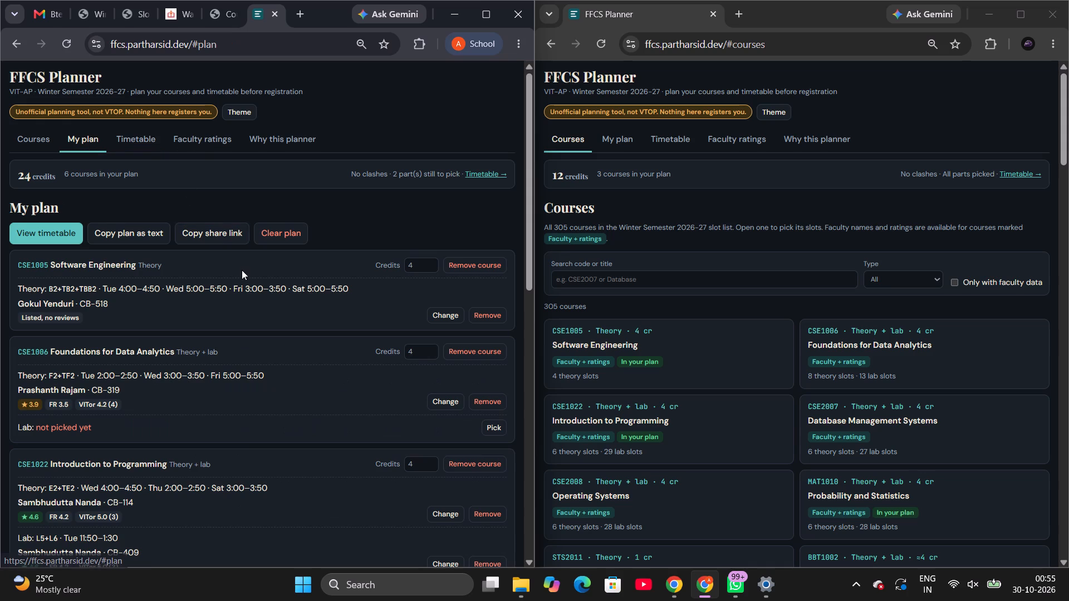
left_click(124, 133)
scroll(325, 313, "down", 1)
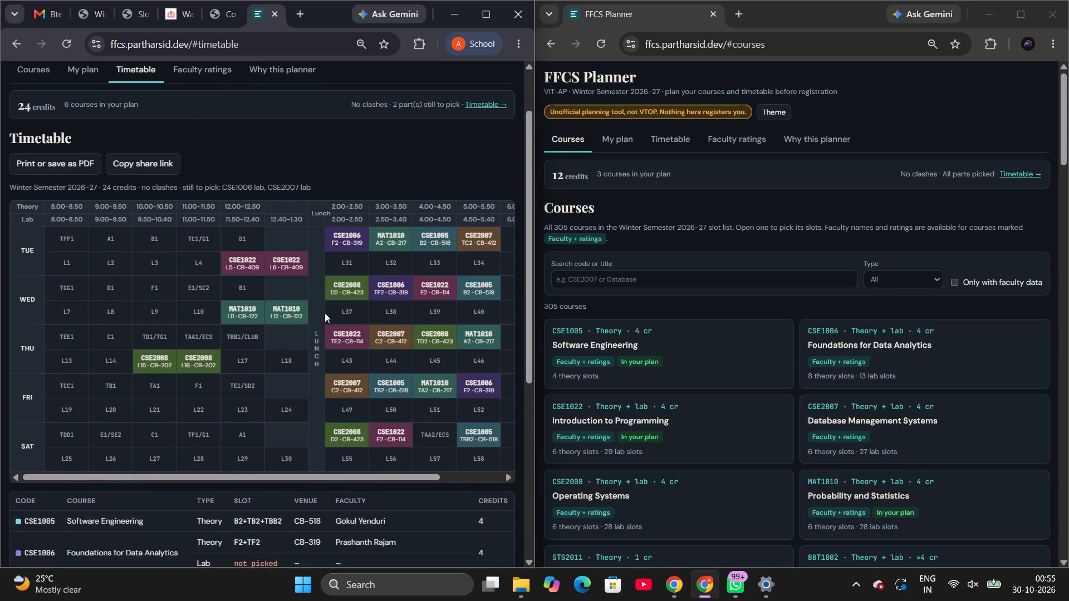
scroll(325, 313, "down", 5)
scroll(325, 313, "up", 1)
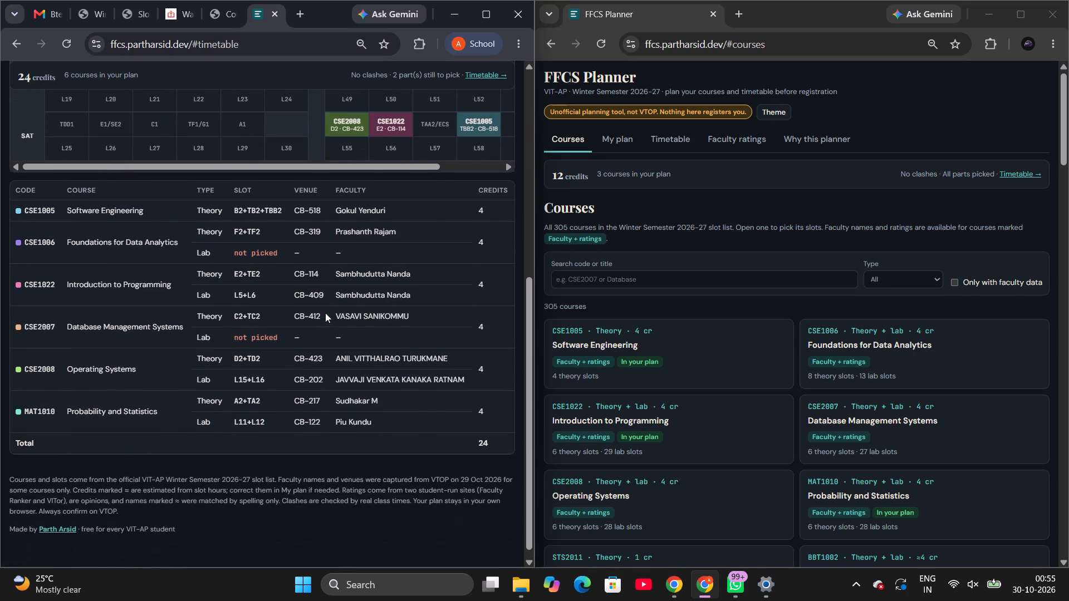
scroll(325, 313, "up", 3)
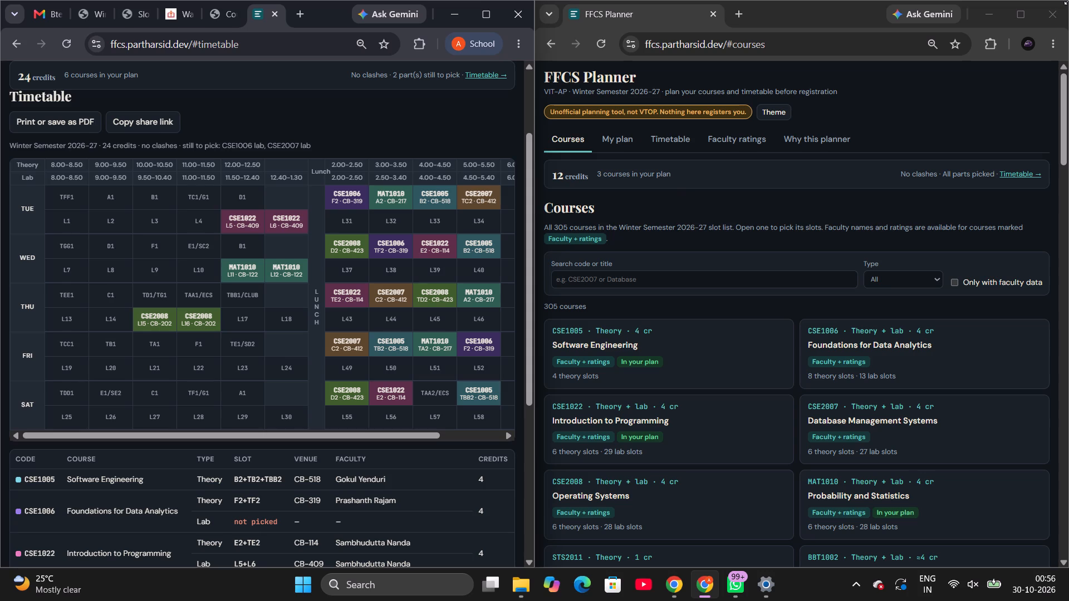
right_click_drag(1043, 11, 833, 130)
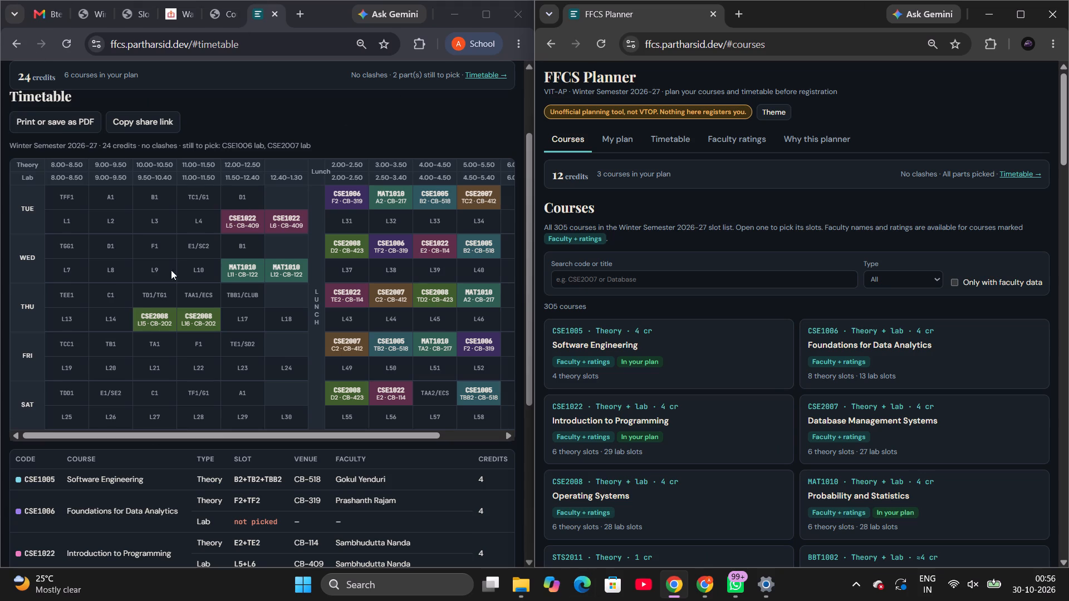
Open the Foundations for Data Analytics (CSE1006) lab sections from the existing plan and filter them by l23+l24.
scroll(113, 289, "up", 3)
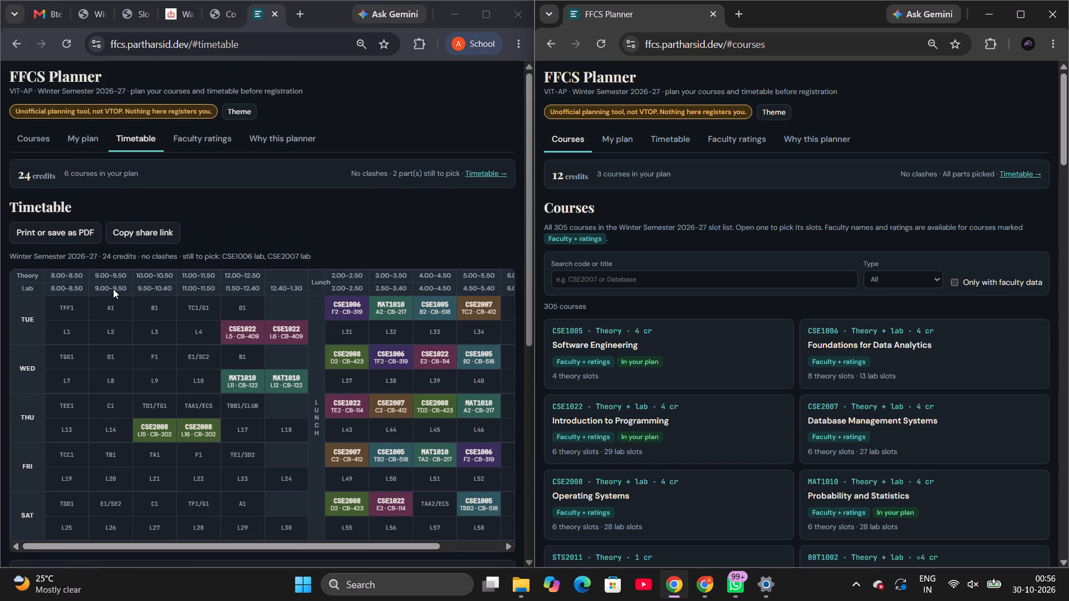
left_click(75, 144)
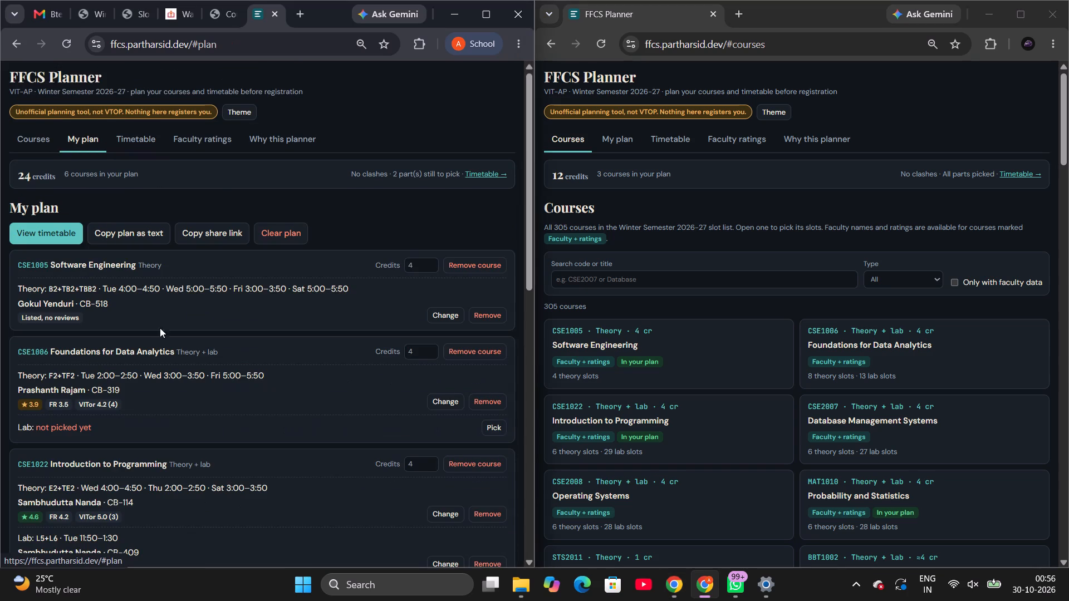
scroll(193, 427, "down", 1)
left_click(488, 345)
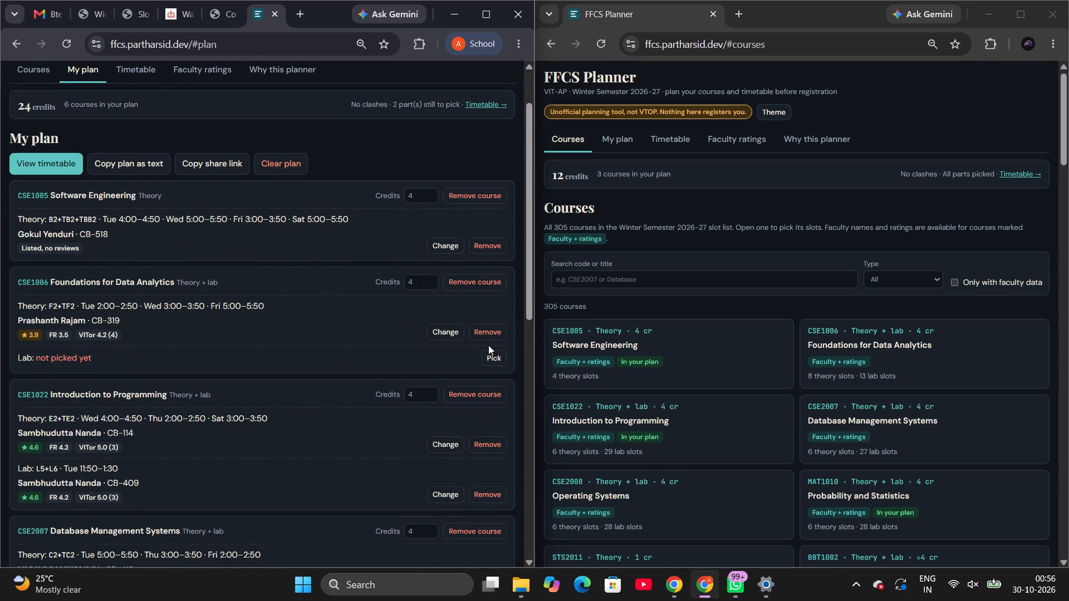
left_click(491, 354)
left_click(57, 346)
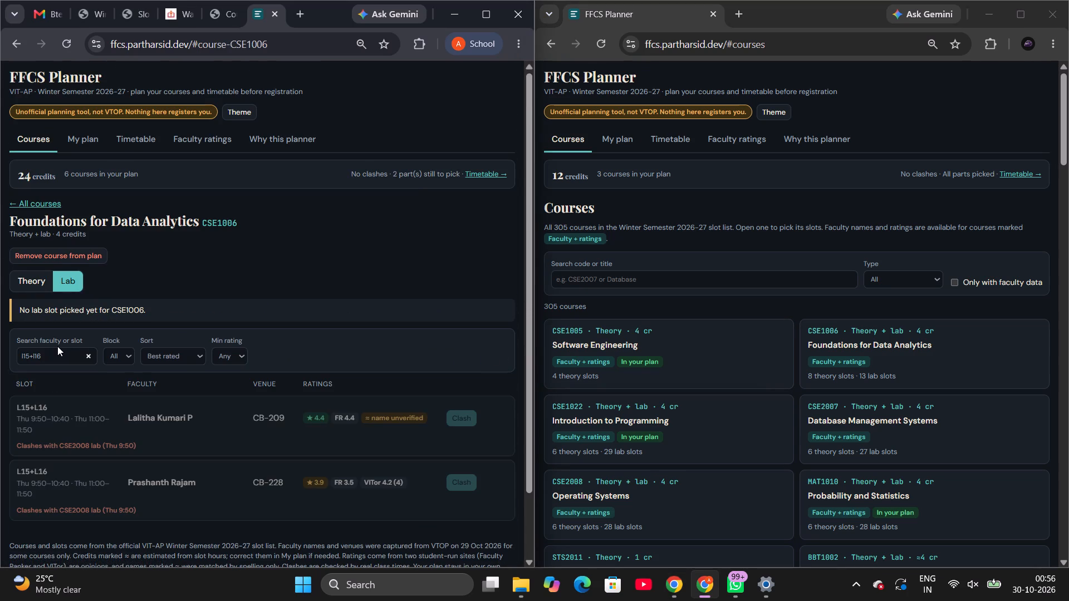
key("Right")
key("Right")
key("Right")
key("BackSpace")
key("BackSpace")
type("23")
key("Right")
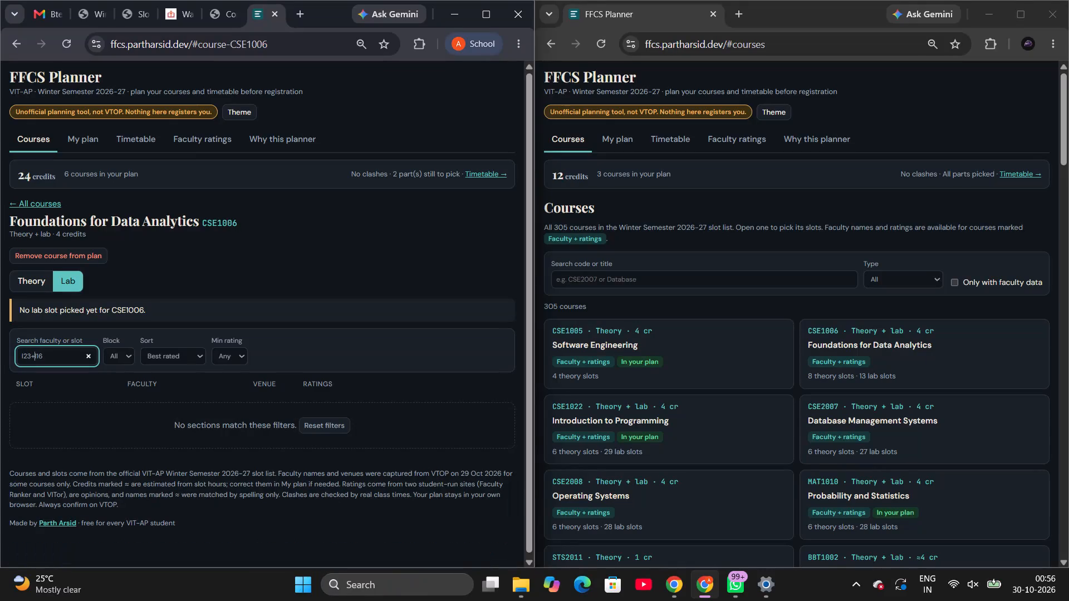
key("Right")
key("Right")
key("Right")
key("BackSpace")
key("BackSpace")
type("24")
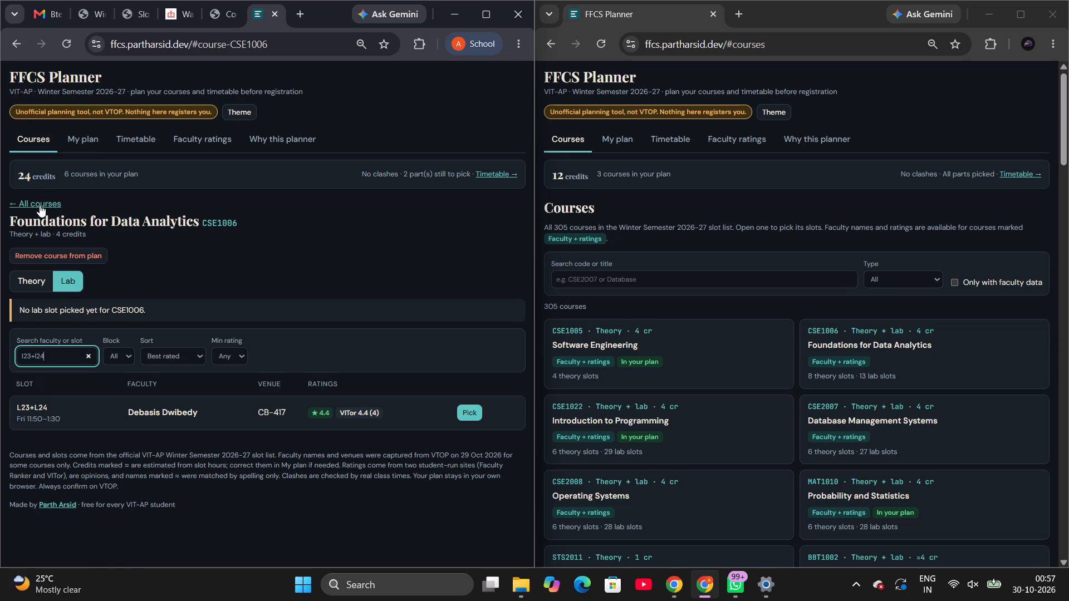
Open the Database Management Systems (CSE2007) lab sections from the existing plan to examine the L23+L24 options.
left_click(80, 142)
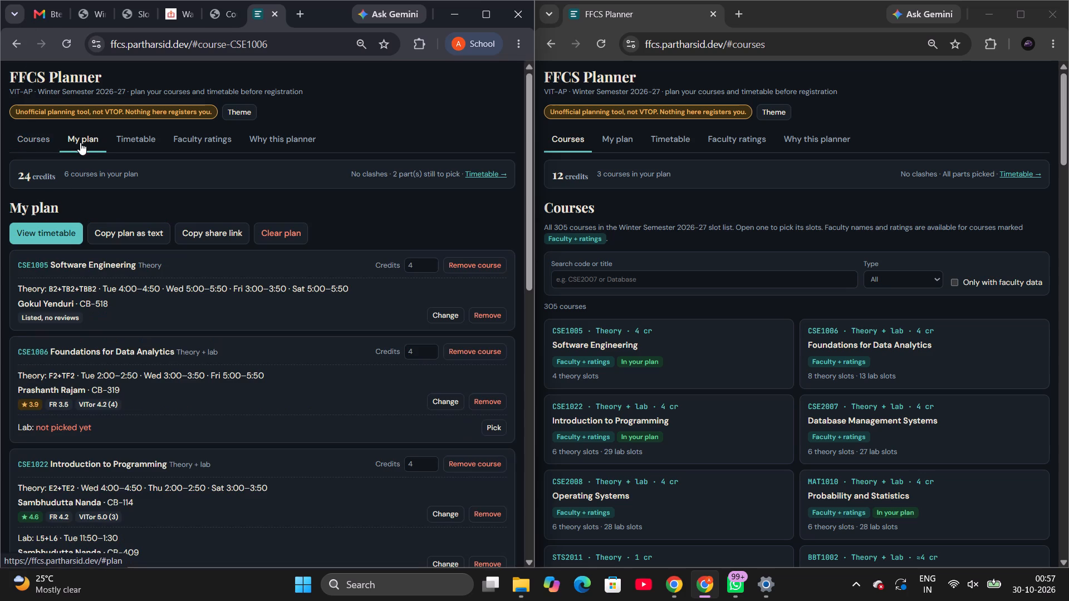
scroll(189, 437, "down", 1)
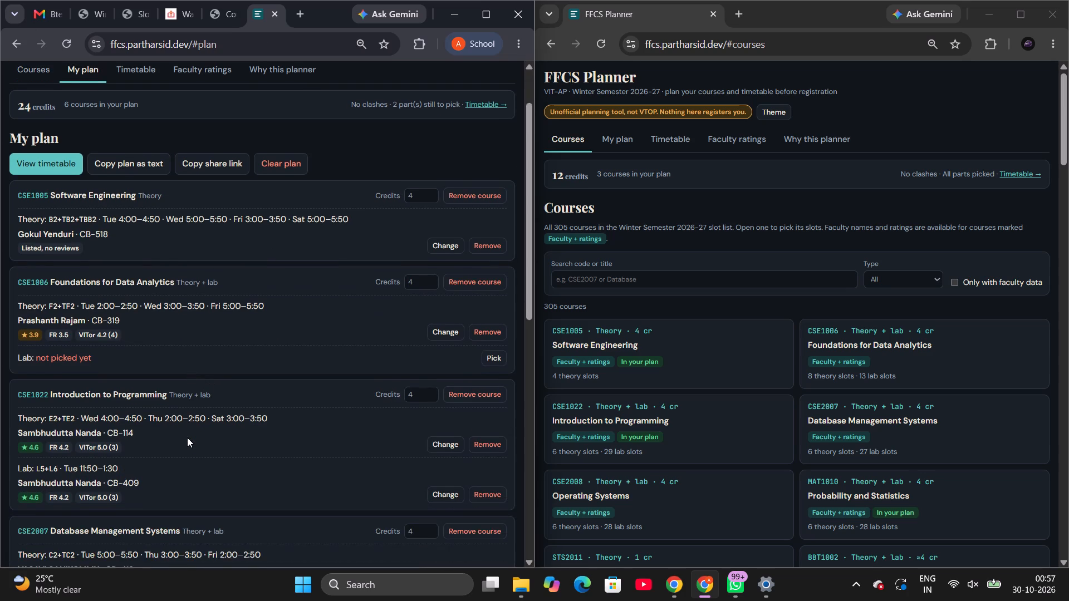
scroll(187, 437, "down", 1)
left_click(497, 534)
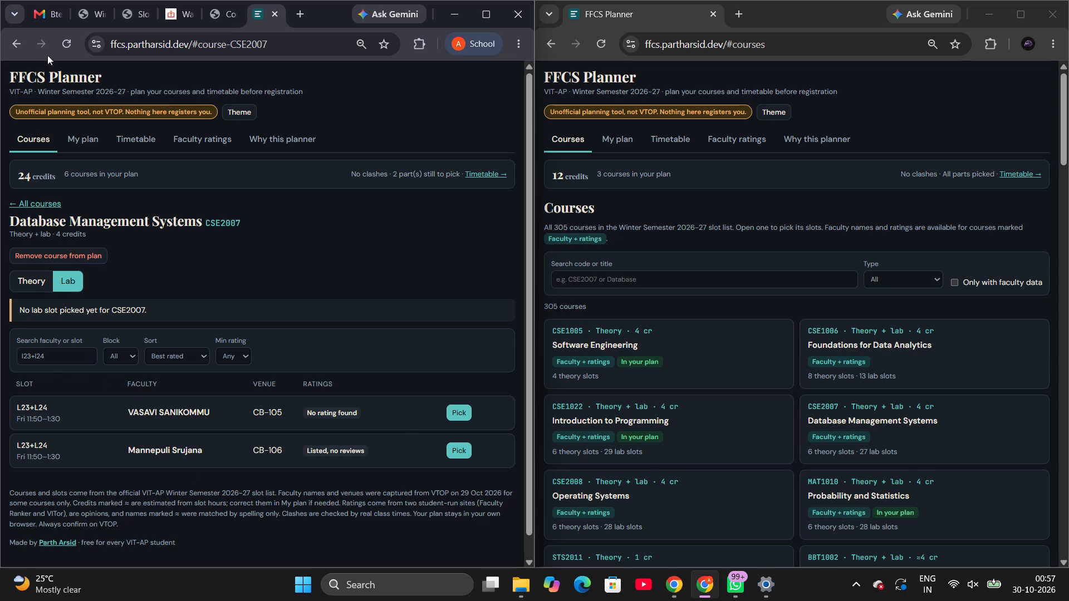
Examine the slots and faculty of every course in the existing plan and compare them with its timetable.
left_click(130, 138)
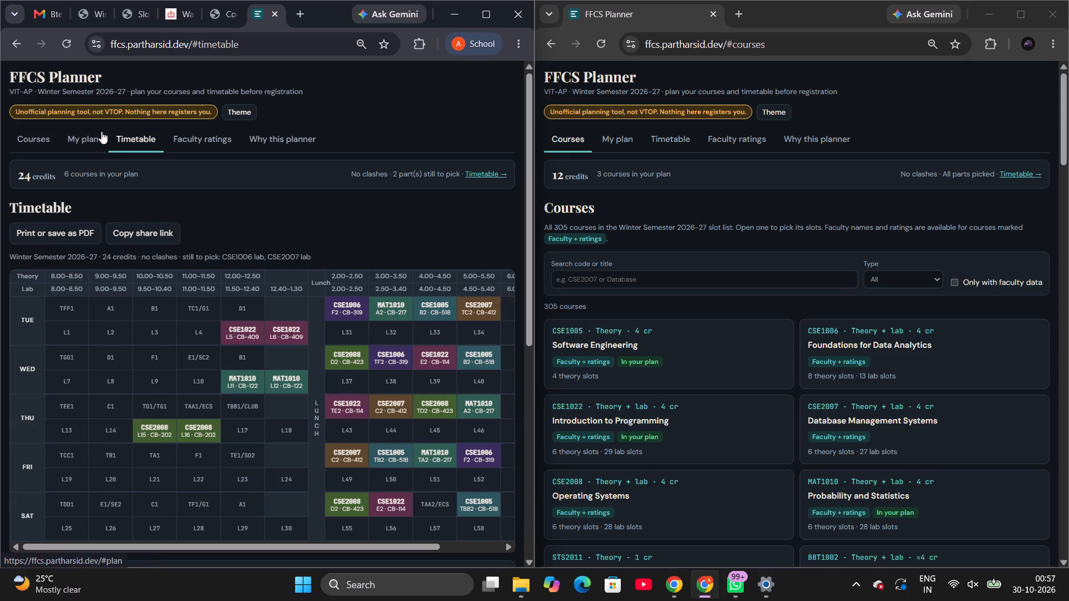
left_click(79, 137)
scroll(245, 439, "down", 2)
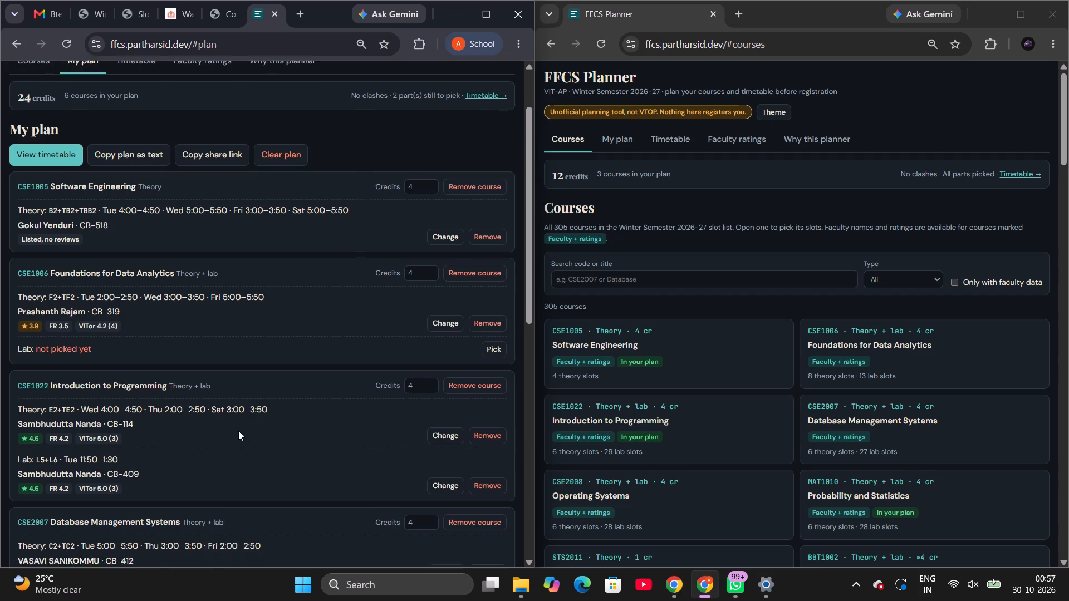
scroll(238, 431, "down", 5)
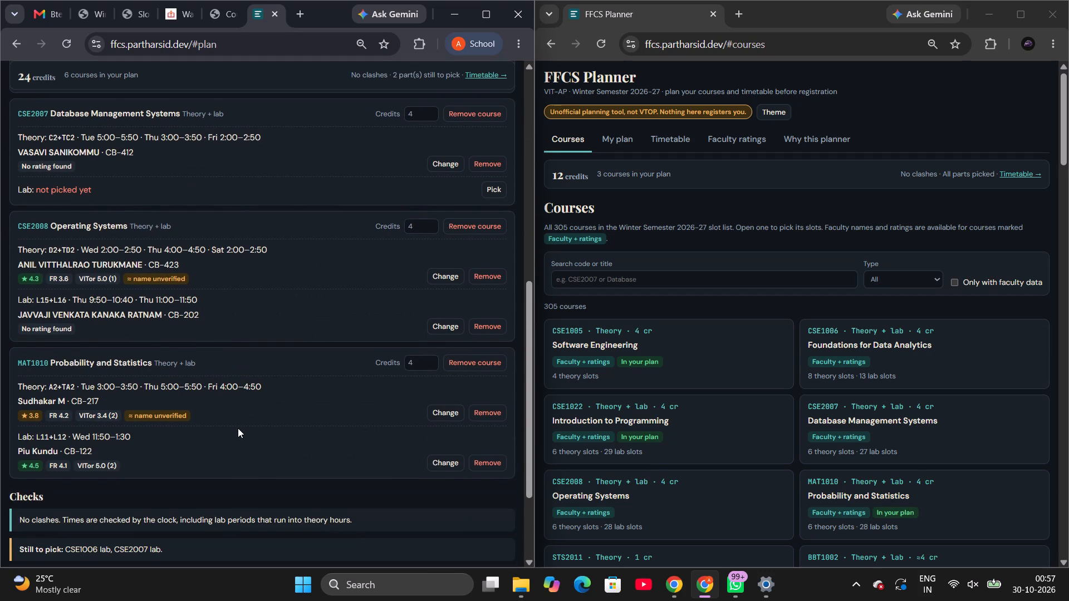
scroll(238, 428, "up", 1)
scroll(150, 347, "up", 1)
scroll(254, 408, "up", 1)
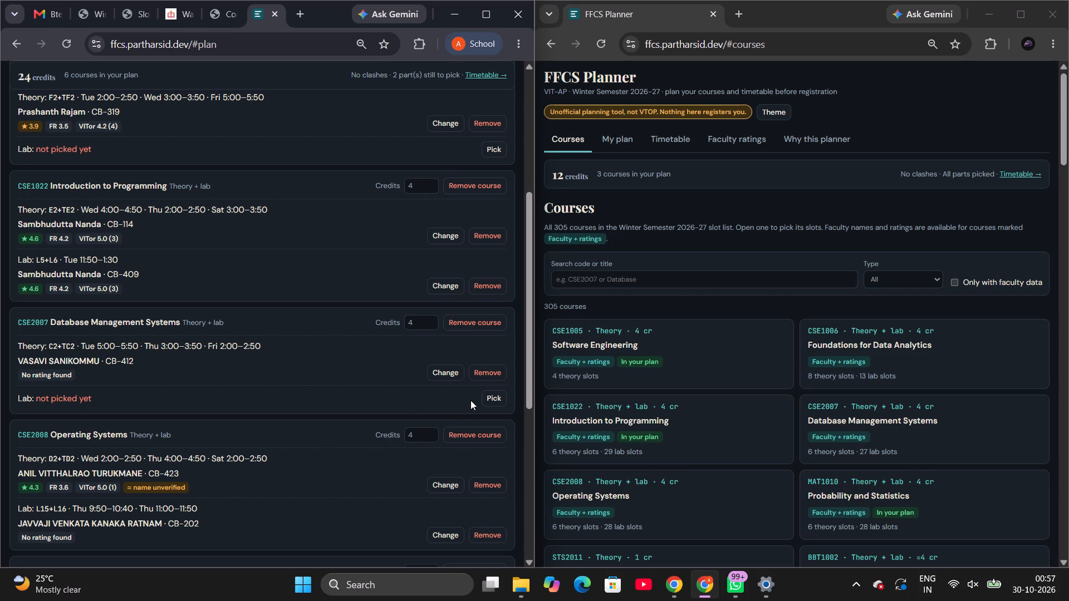
scroll(163, 236, "up", 4)
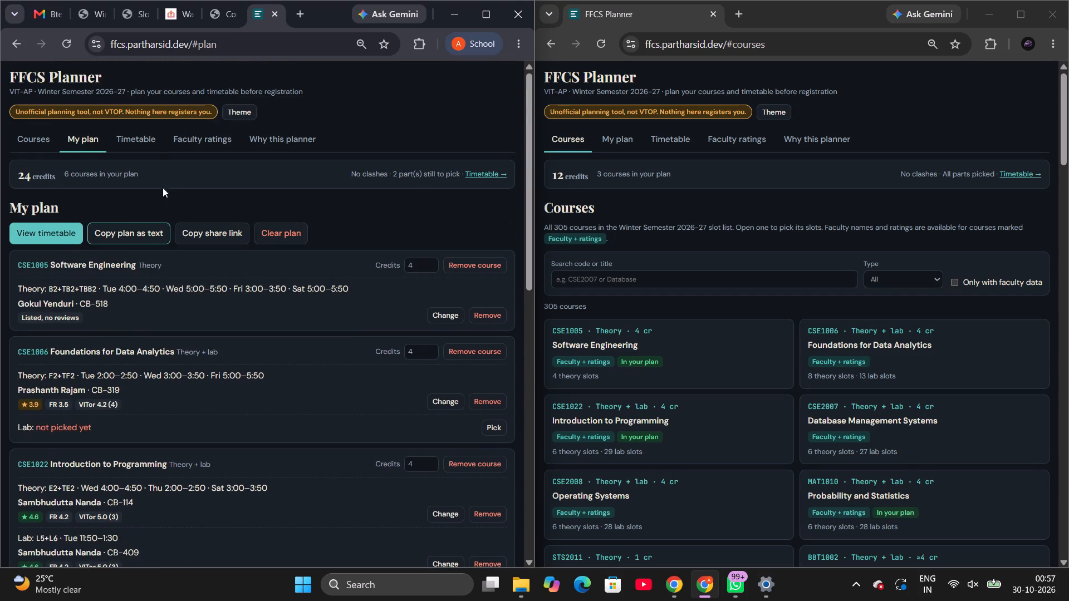
left_click(134, 134)
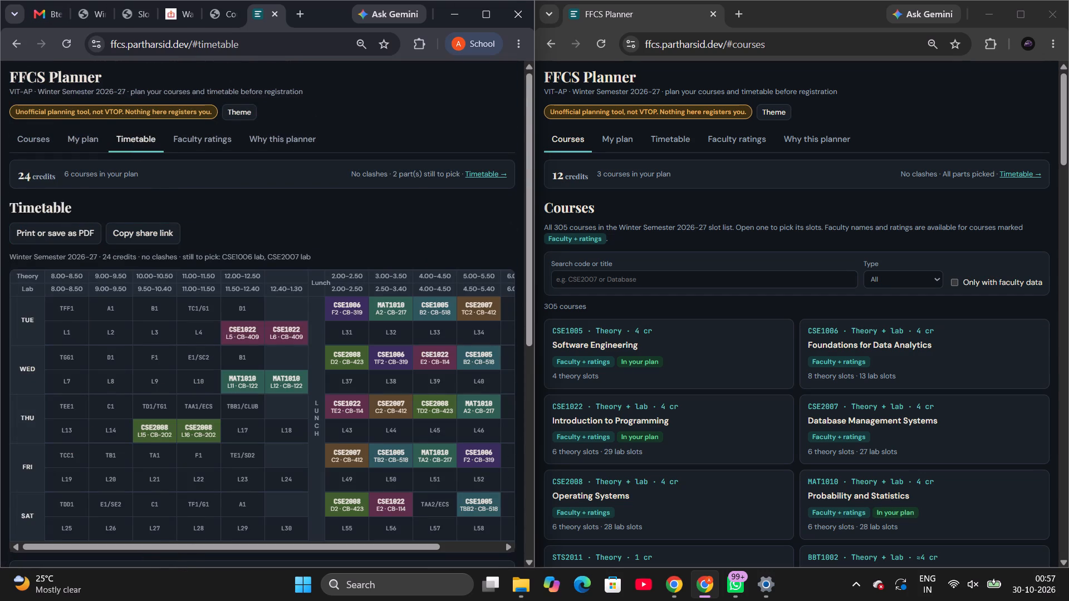
Reopen the CSE1006 lab sections from the existing plan and filter them by l29+l30.
left_click(99, 136)
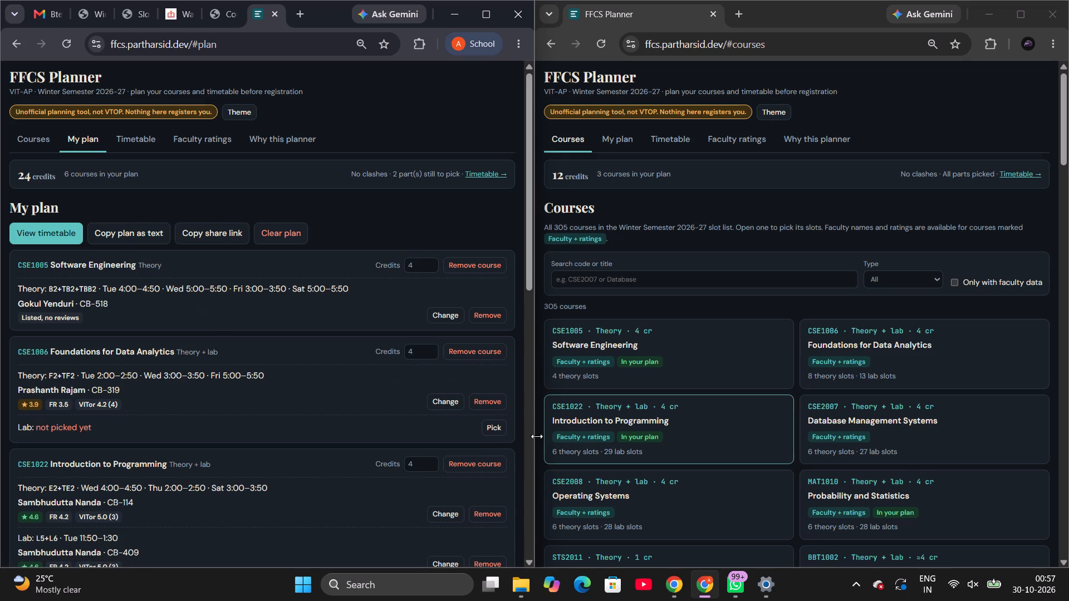
left_click(497, 429)
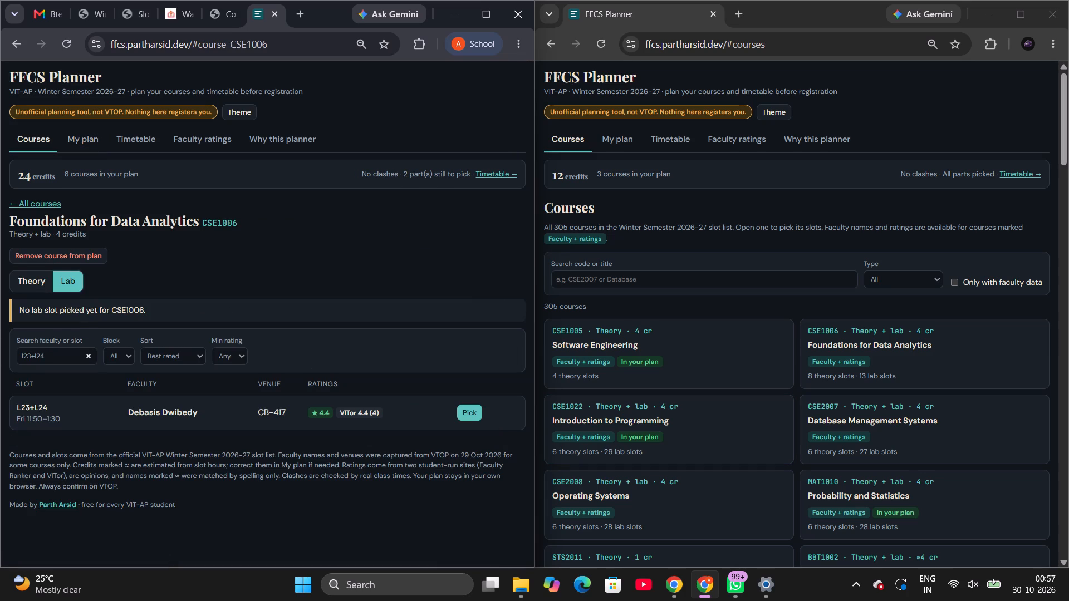
left_click(55, 348)
key("BackSpace")
key("BackSpace")
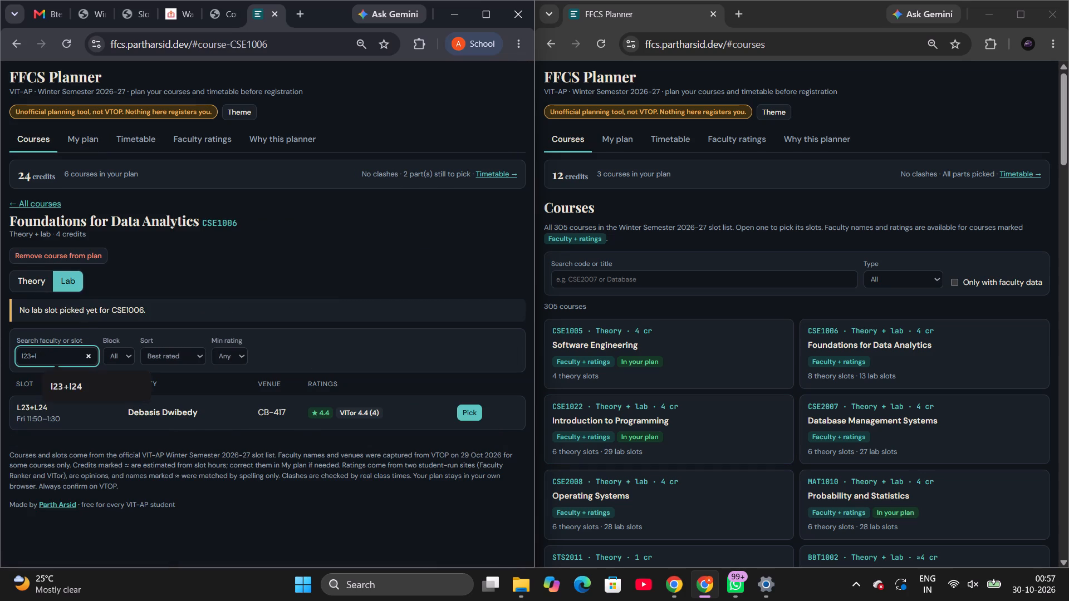
key("3")
key("0")
key("Left")
key("Left")
key("Left")
key("Left")
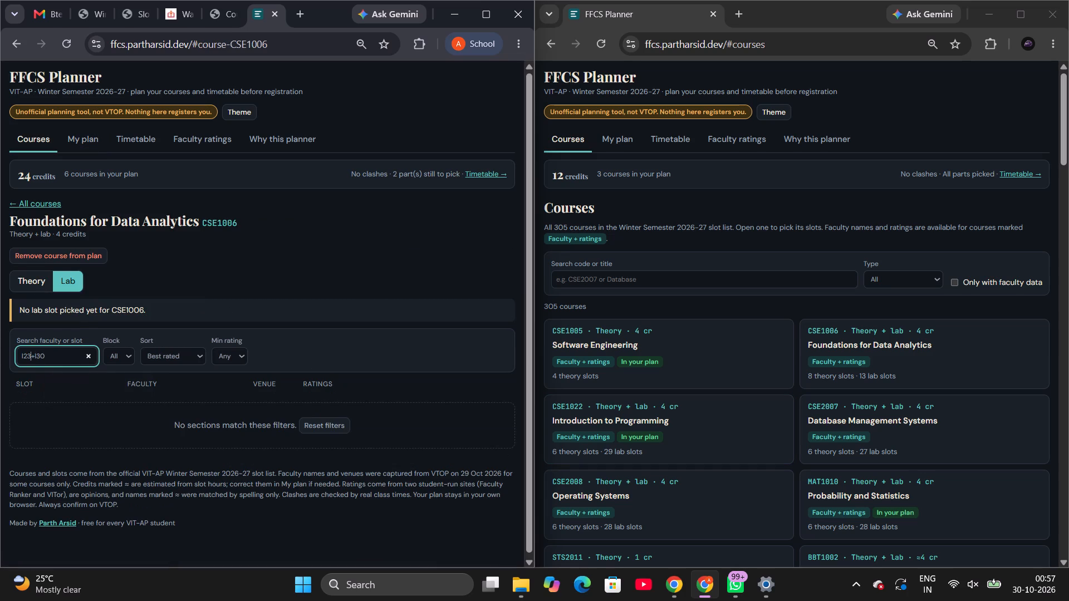
key("BackSpace")
key("9")
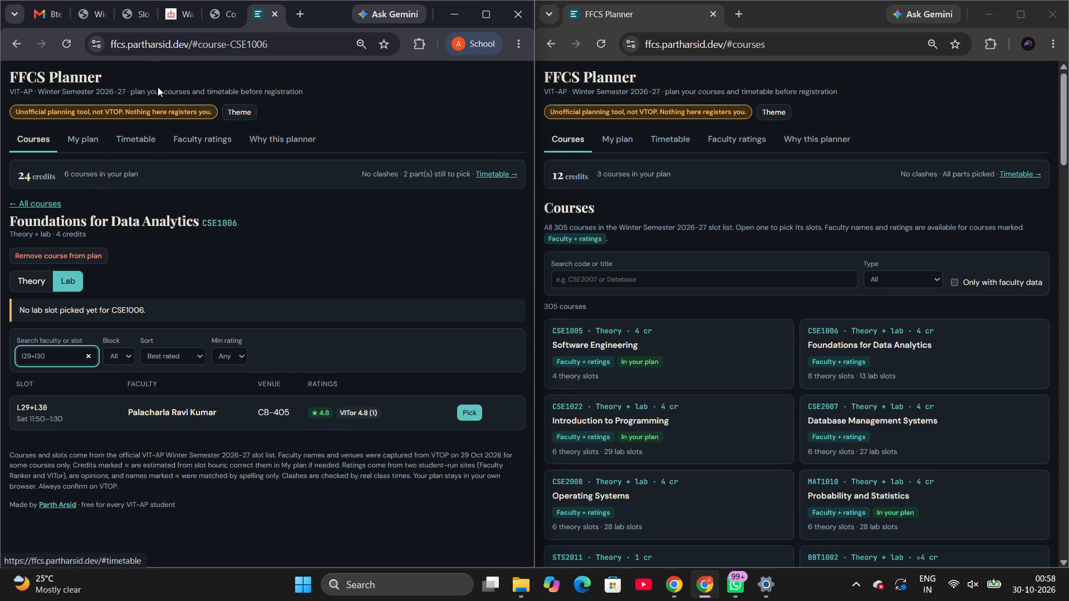
Check the existing plan's timetable again and return to its CSE1006 lab sections.
left_click(148, 139)
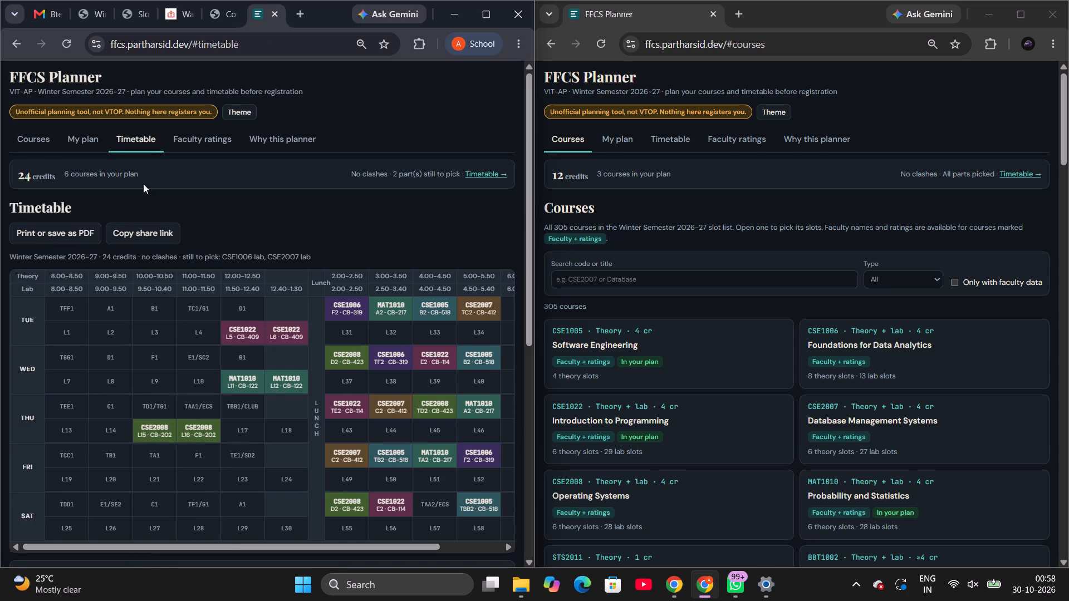
left_click(86, 137)
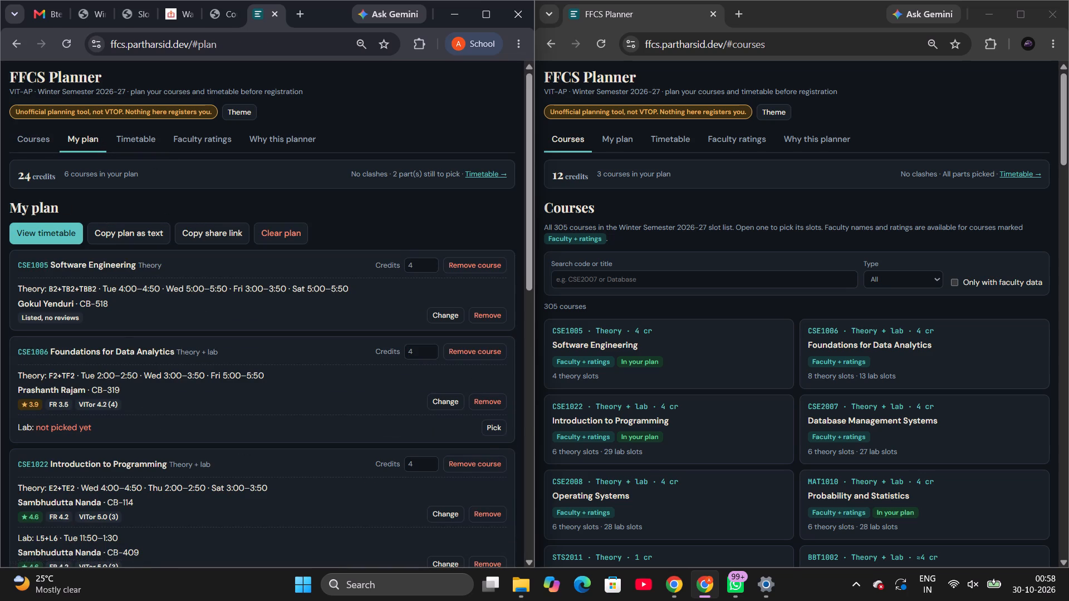
left_click(486, 427)
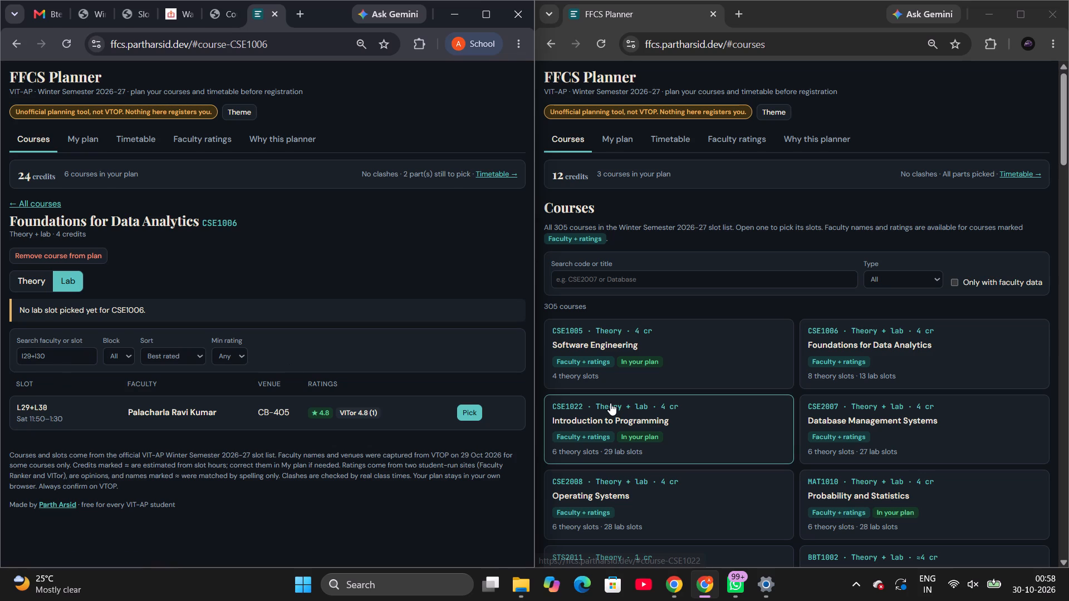
Filter the existing plan's CSE1006 lab sections by l21+l22.
key("Left")
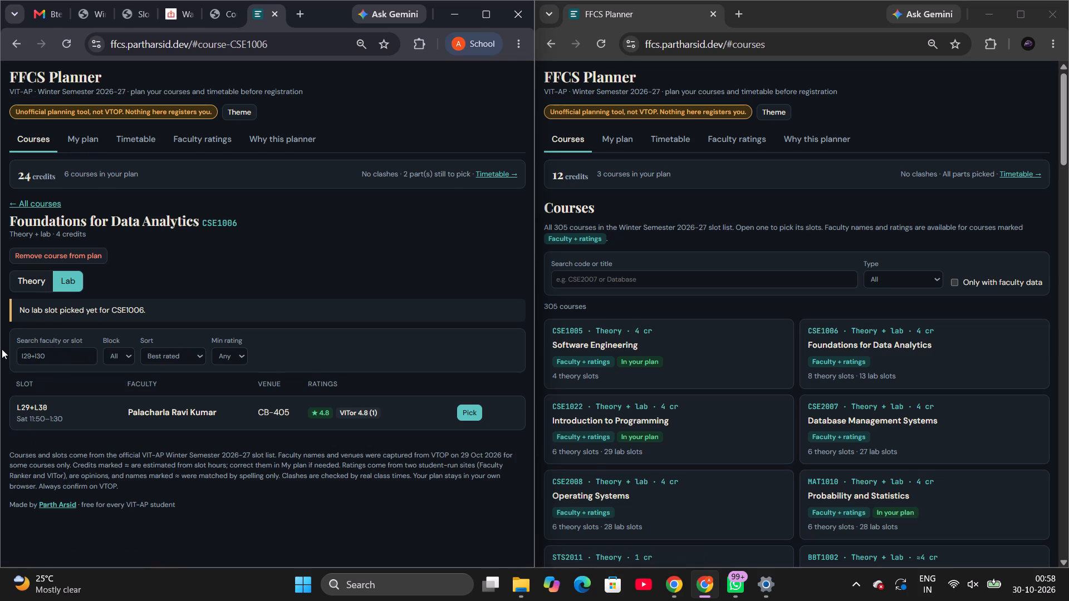
left_click(43, 354)
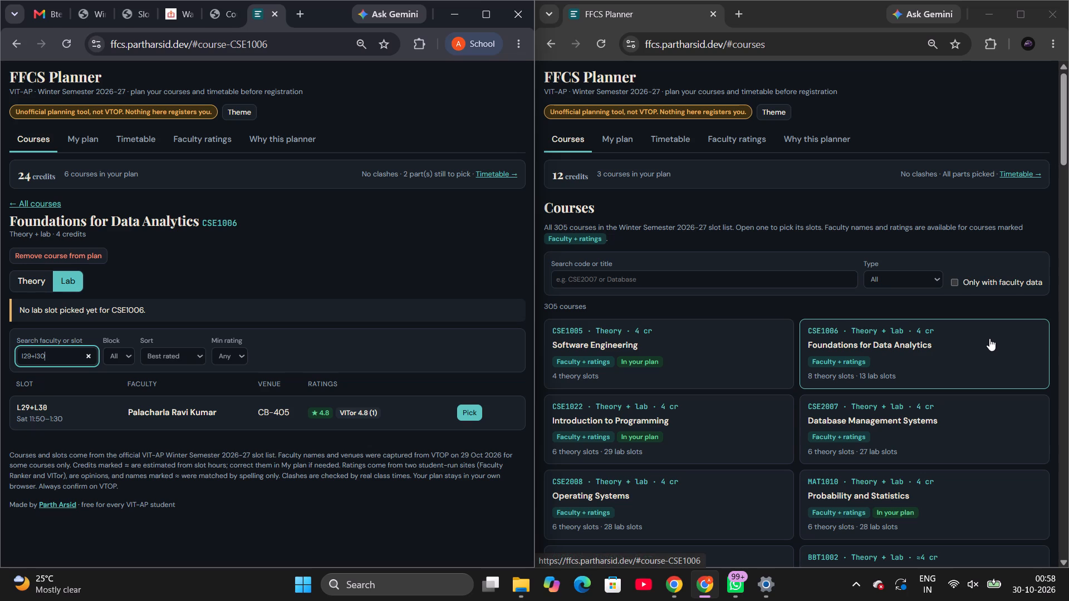
key("BackSpace")
key("BackSpace")
type("22")
key("Left")
key("Left")
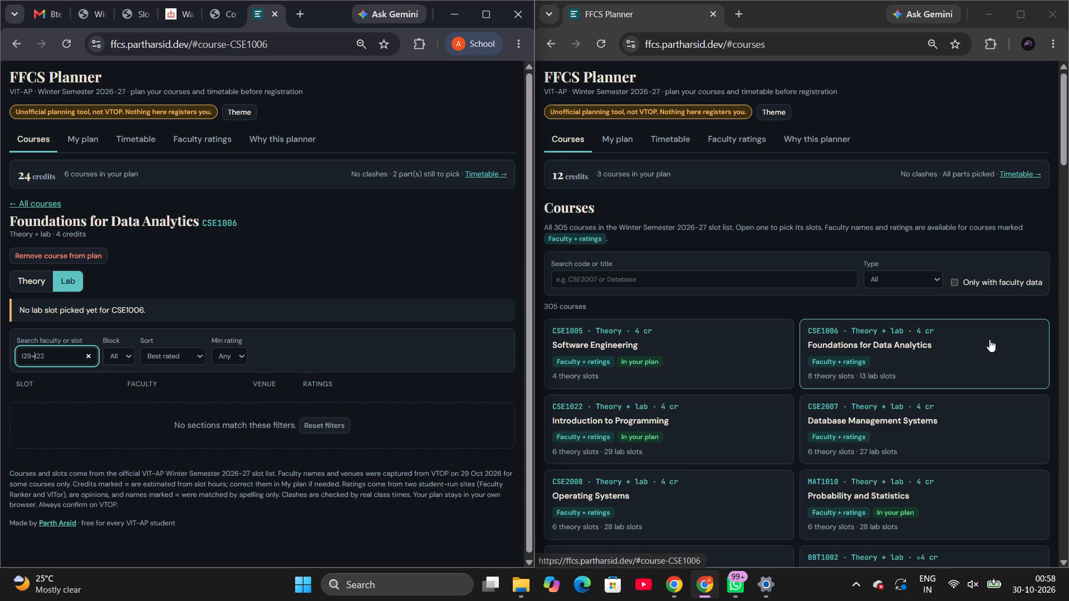
key("Left")
key("Left")
key("BackSpace")
key("1")
key("Left")
key("Right")
key("Right")
key("Right")
key("Right")
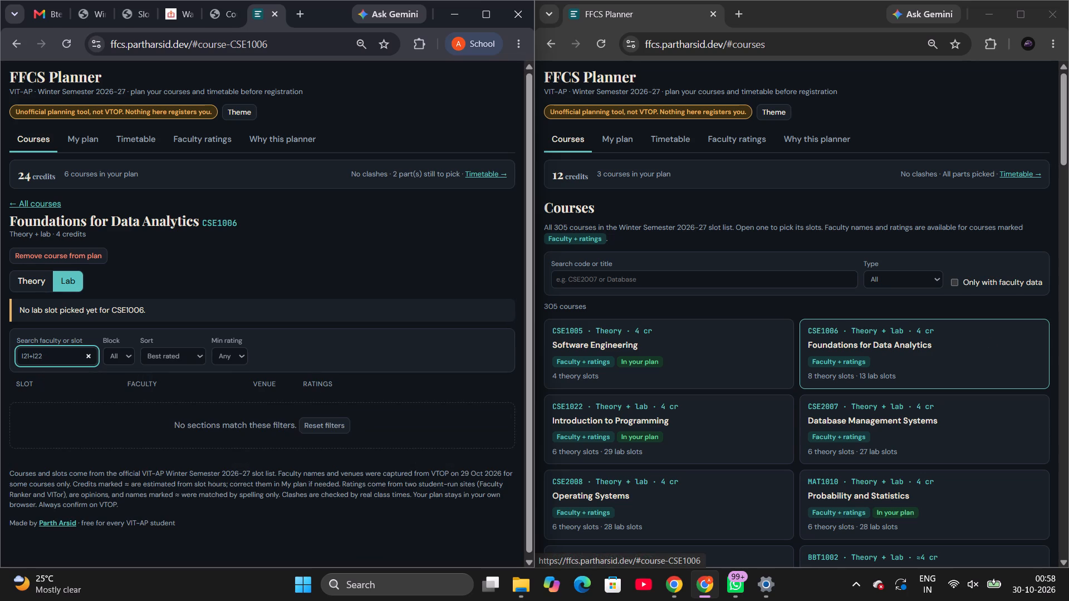
key("Right")
key("Right")
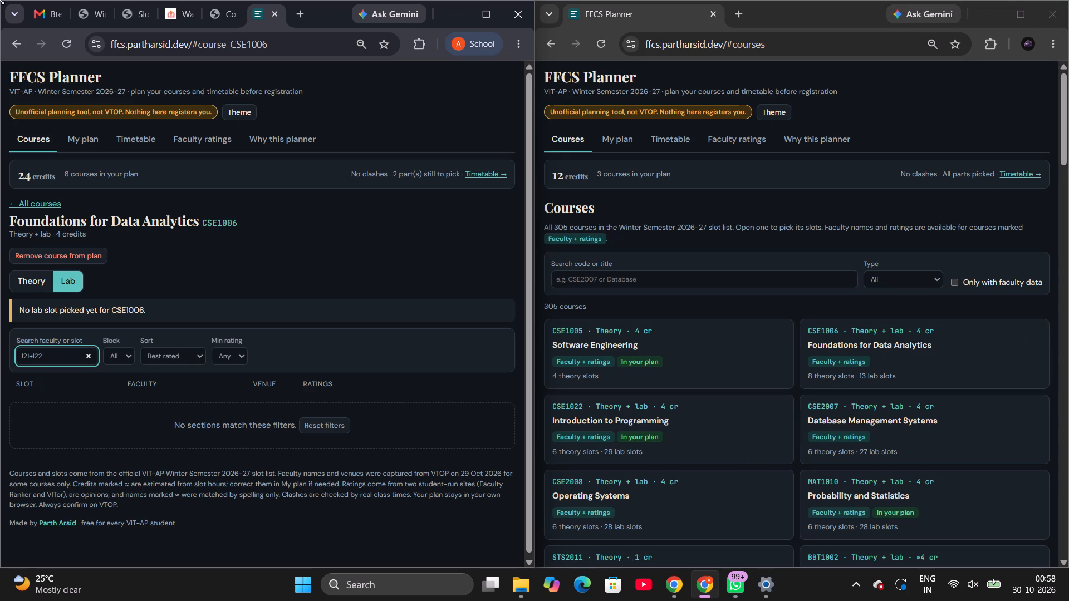
Change the CSE1006 lab section filter to l23+ to check the L23+L24 option.
key("BackSpace")
key("BackSpace")
key("BackSpace")
key("BackSpace")
key("BackSpace")
key("BackSpace")
type("23")
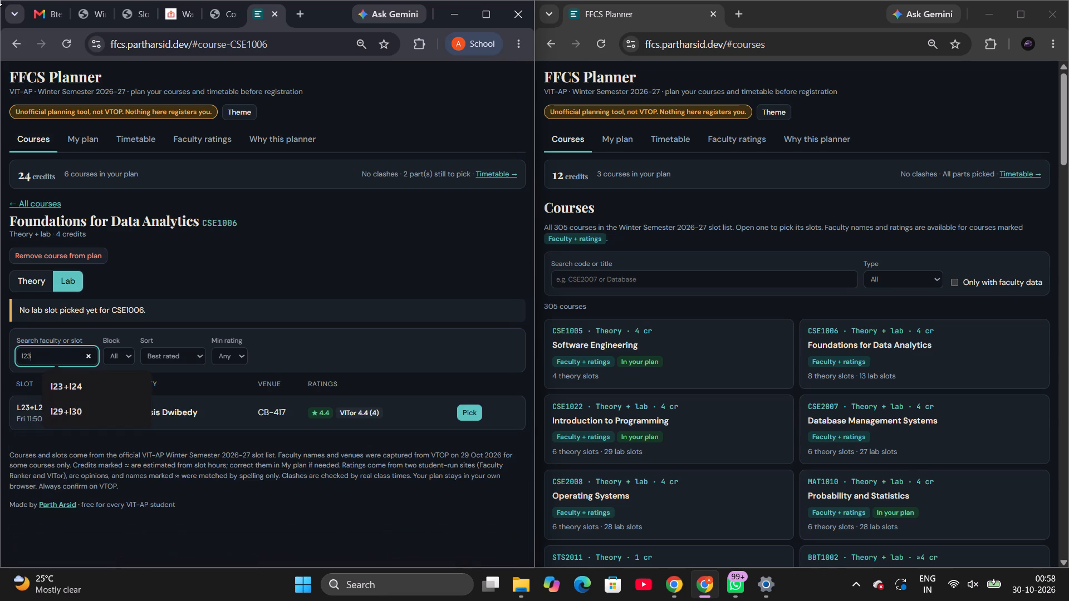
key("shift+plus")
type("24")
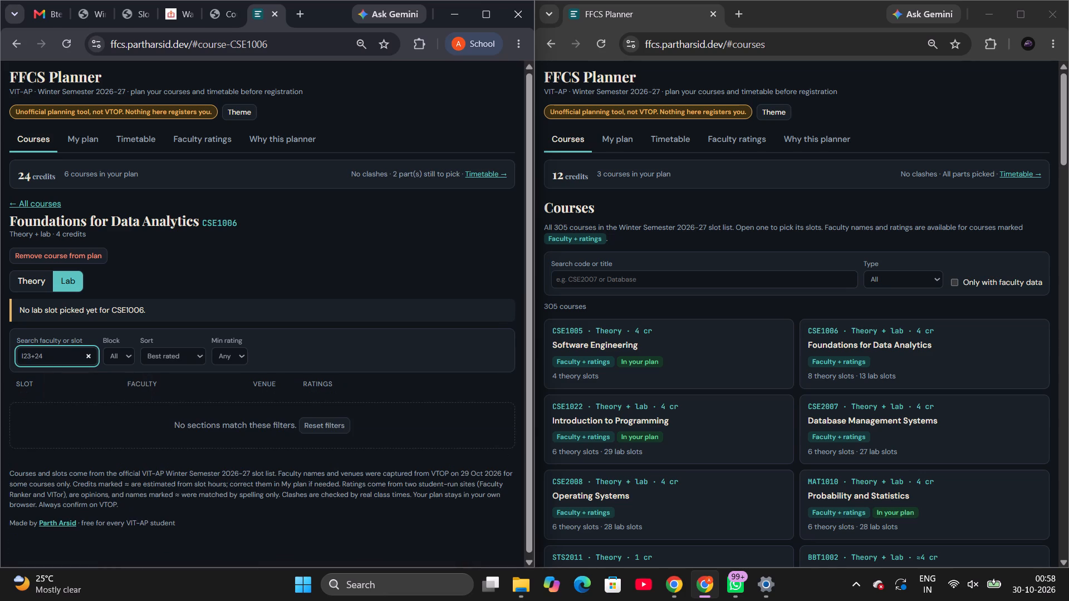
key("BackSpace")
key("BackSpace")
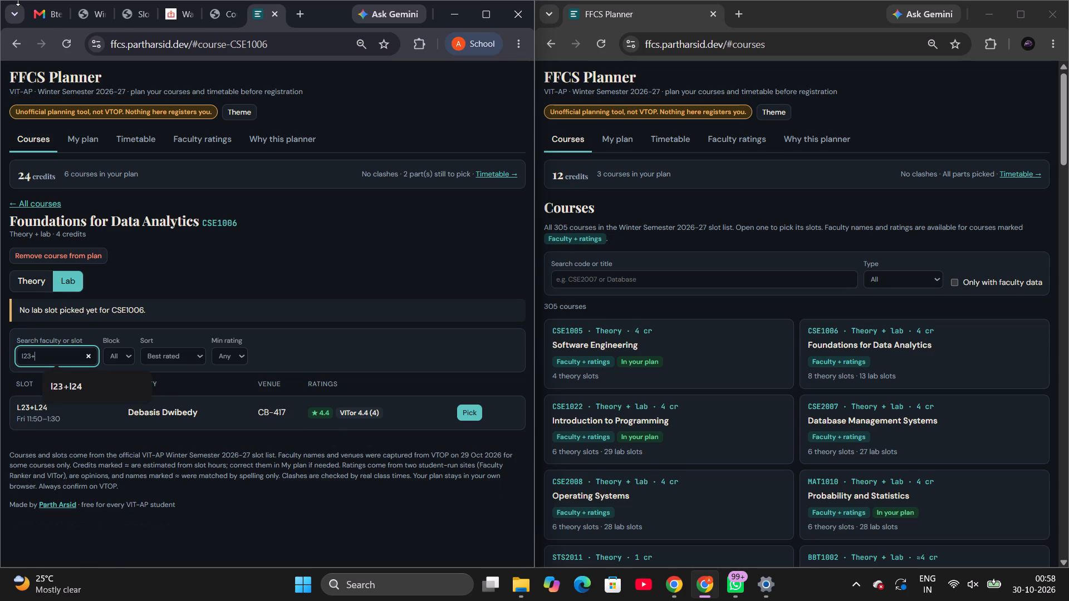
Filter the CSE1006 lab sections by l29+l30 again, reusing the earlier search entry.
key("BackSpace")
key("BackSpace")
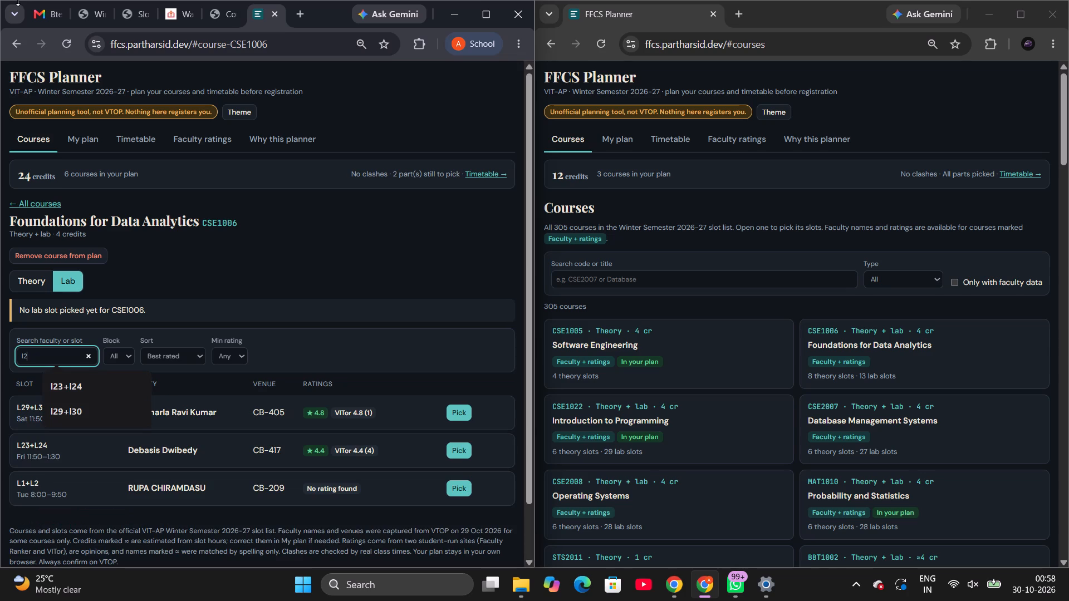
key("Down")
key("Down")
key("Return")
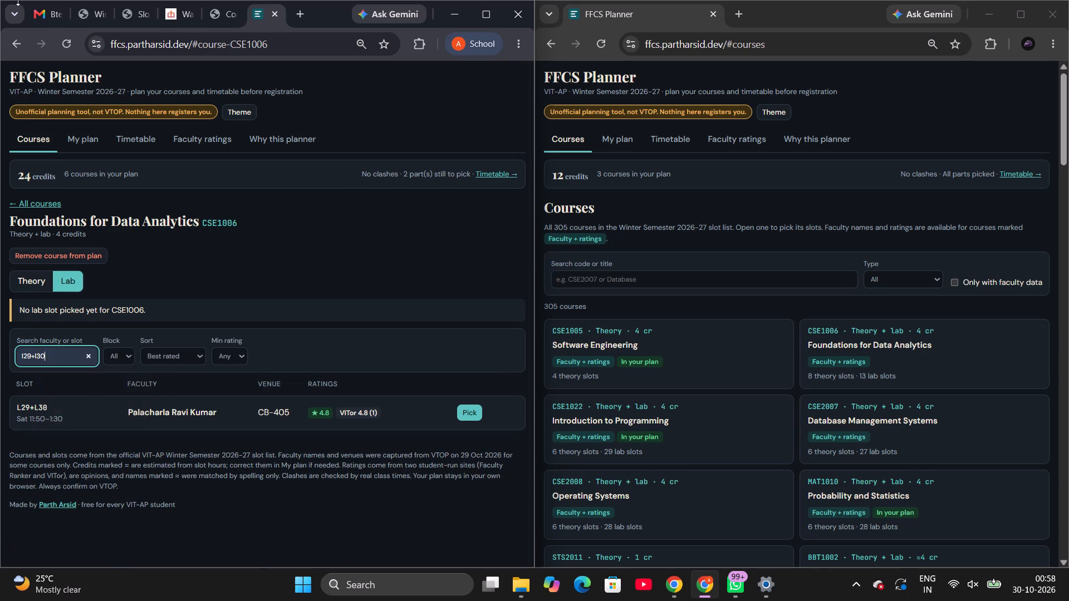
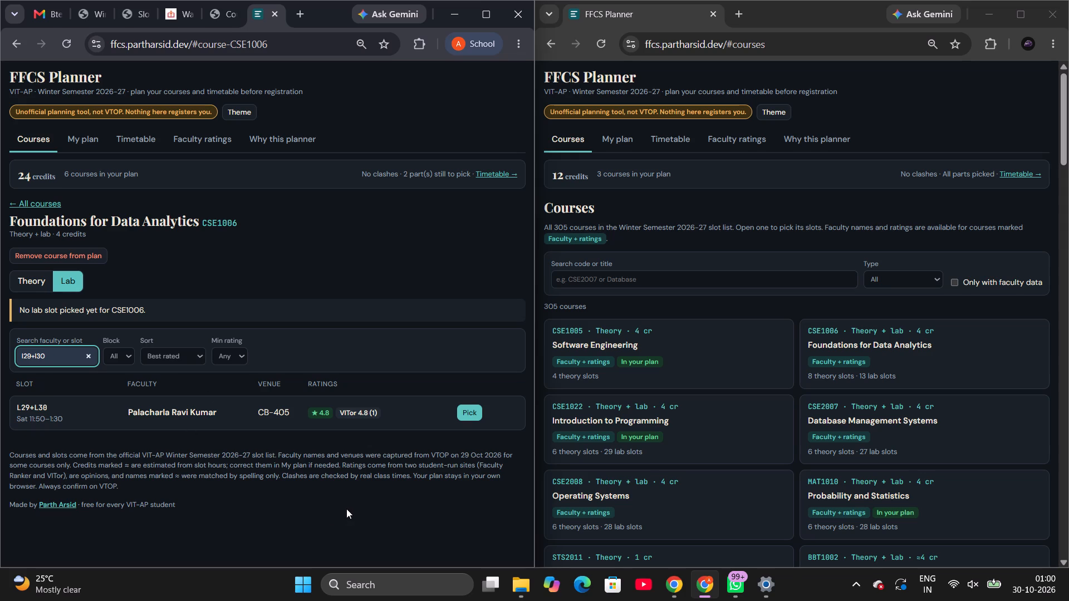
Filter the existing plan's CSE1006 lab sections by l23+l24, reusing the earlier search entry.
left_click(86, 354)
left_click(71, 358)
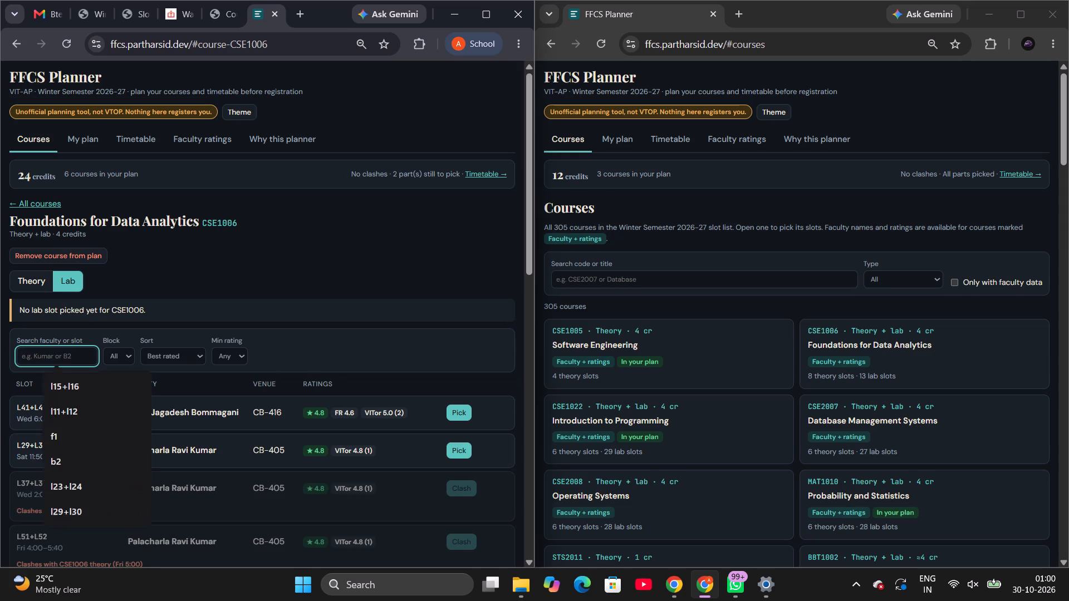
left_click(82, 491)
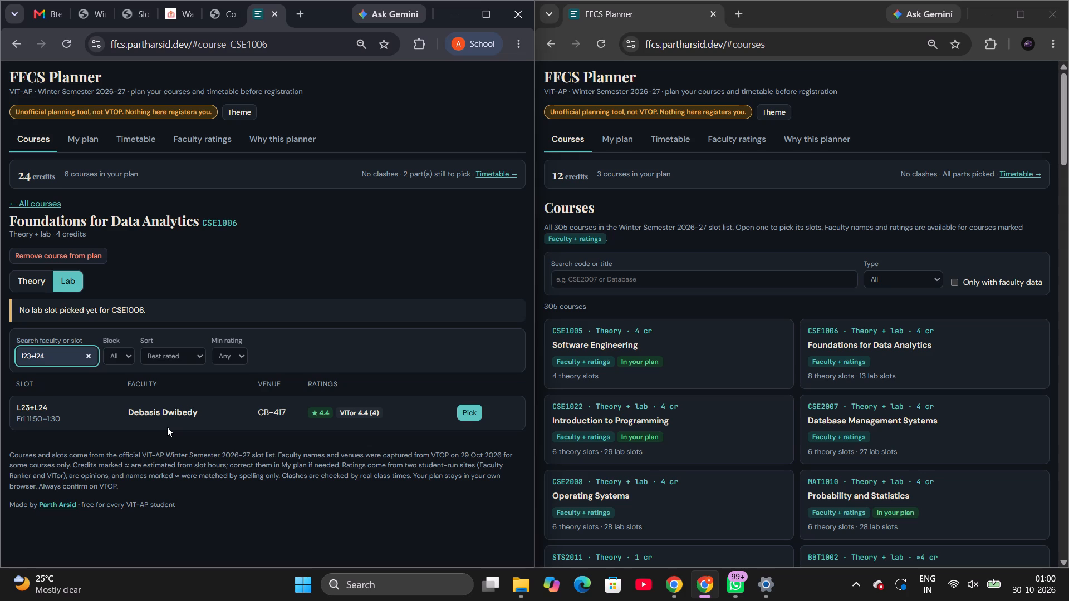
Clear the slot filter and pick the L29+L30 lab section in CB-405 for CSE1006.
left_click(89, 358)
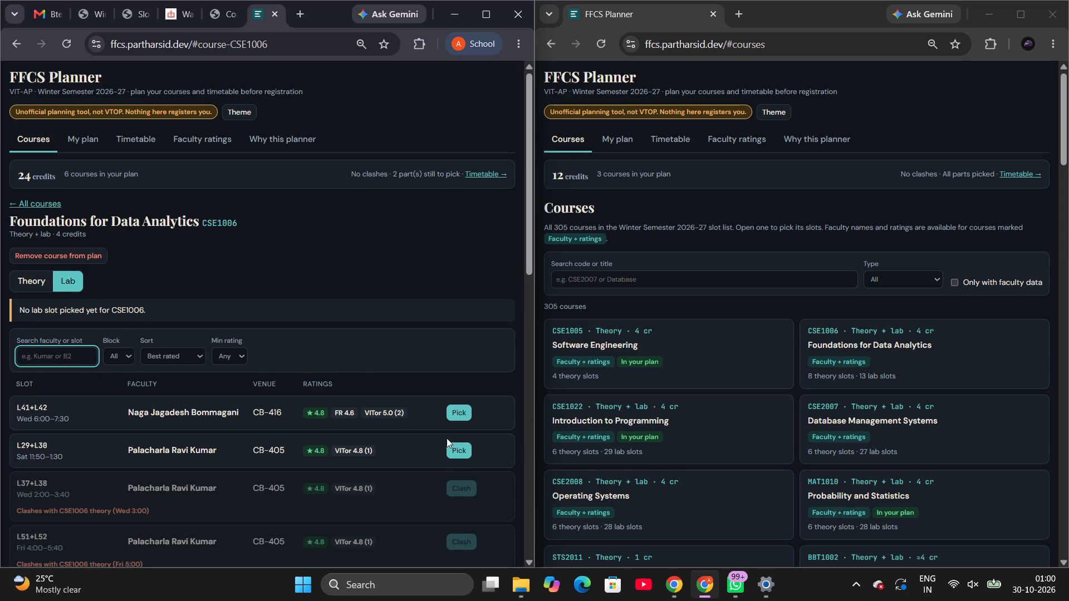
left_click(463, 449)
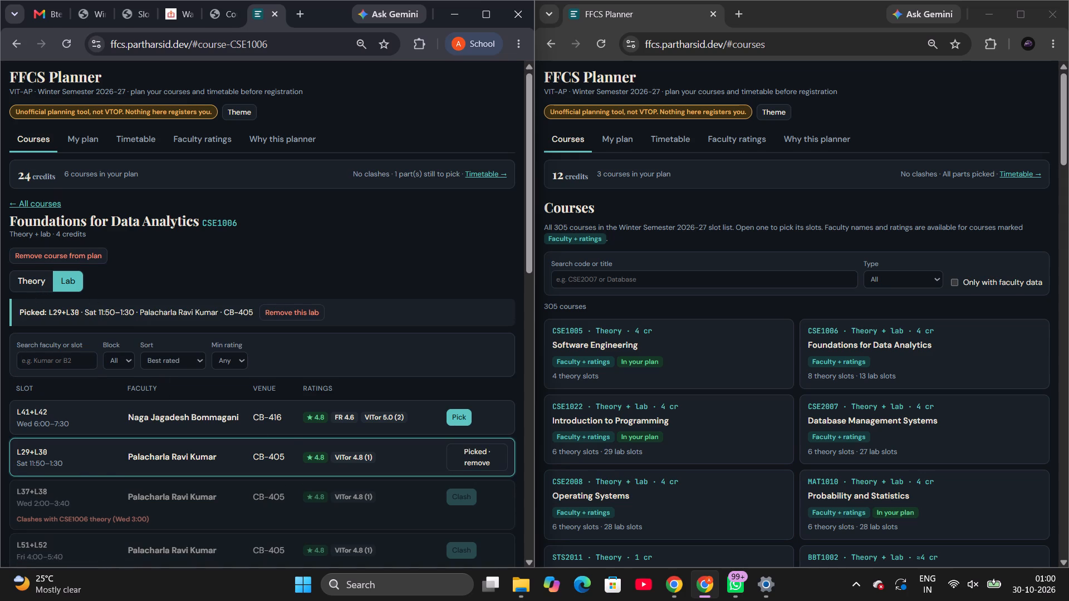
Check the existing plan's timetable for free lab slots.
left_click(38, 202)
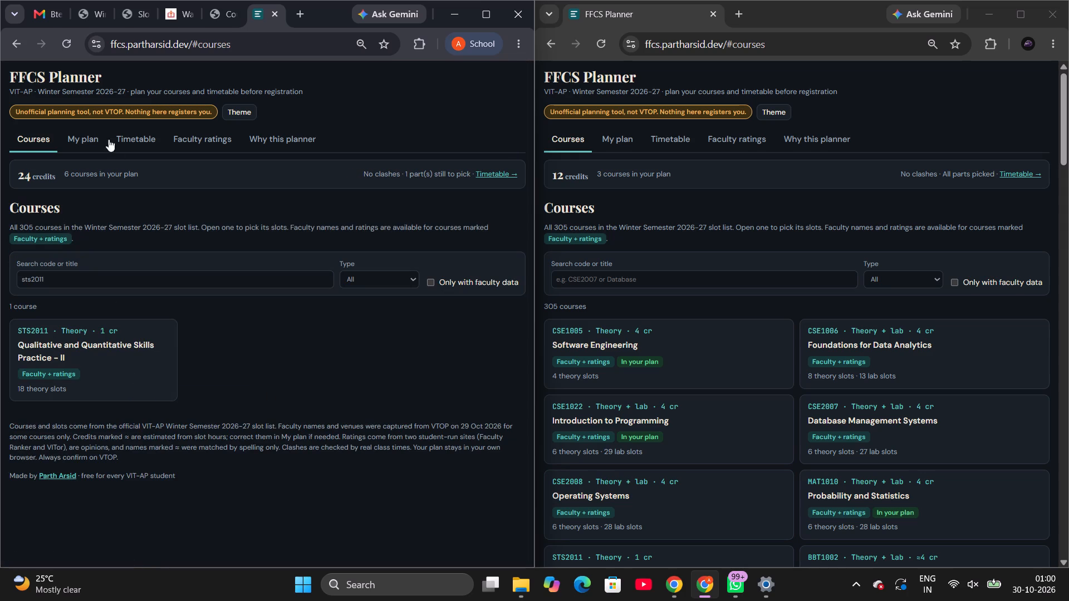
left_click(136, 138)
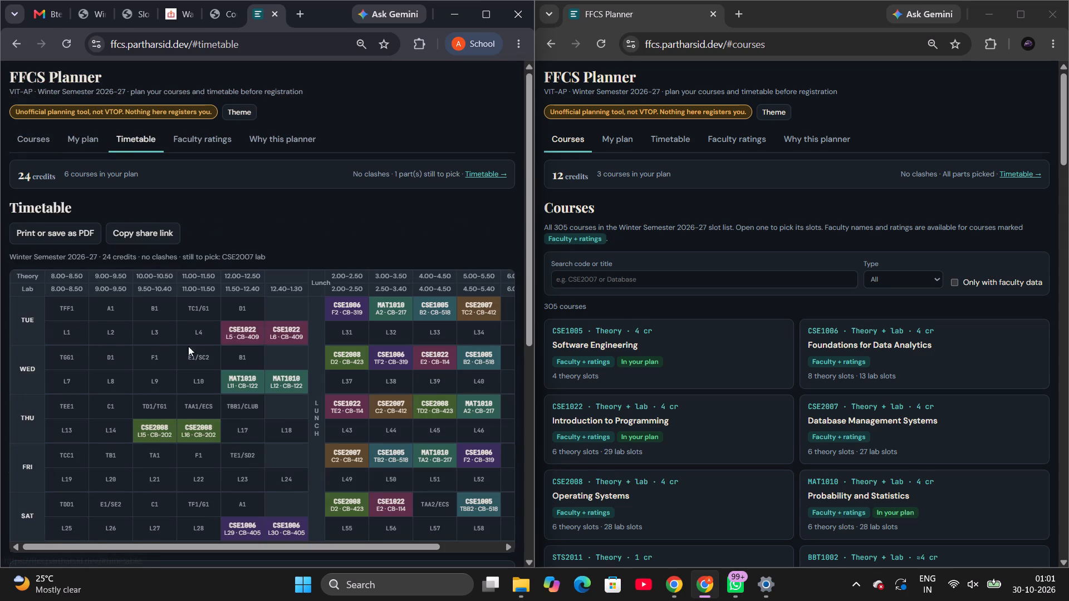
From the existing plan, open CSE2007's lab sections, filter them by l23+l24 and pick the L23+L24 section in CB-106.
left_click(82, 141)
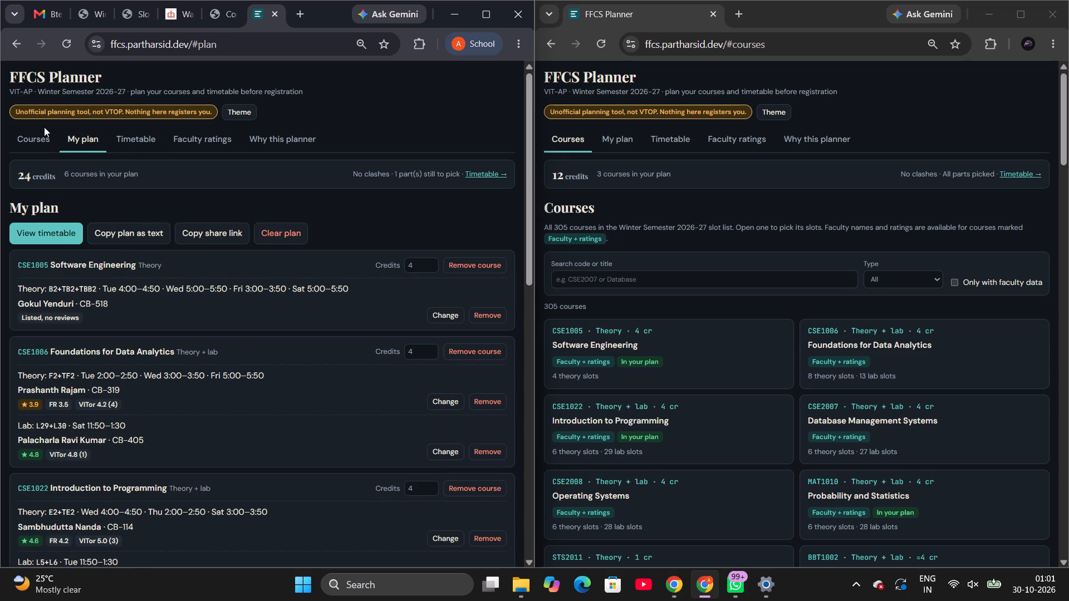
scroll(182, 410, "down", 3)
left_click(488, 494)
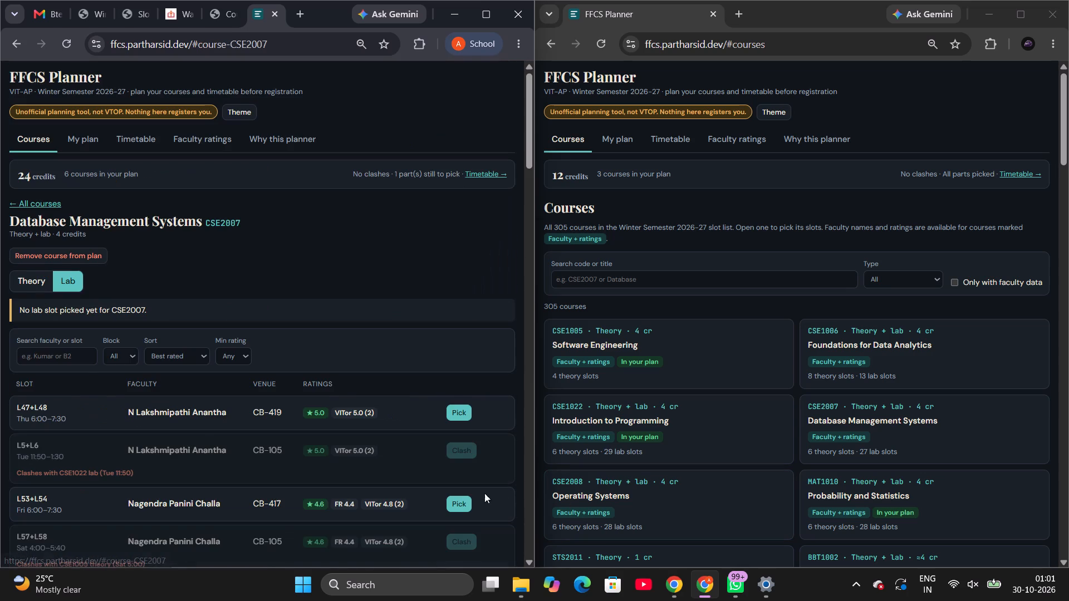
left_click(56, 359)
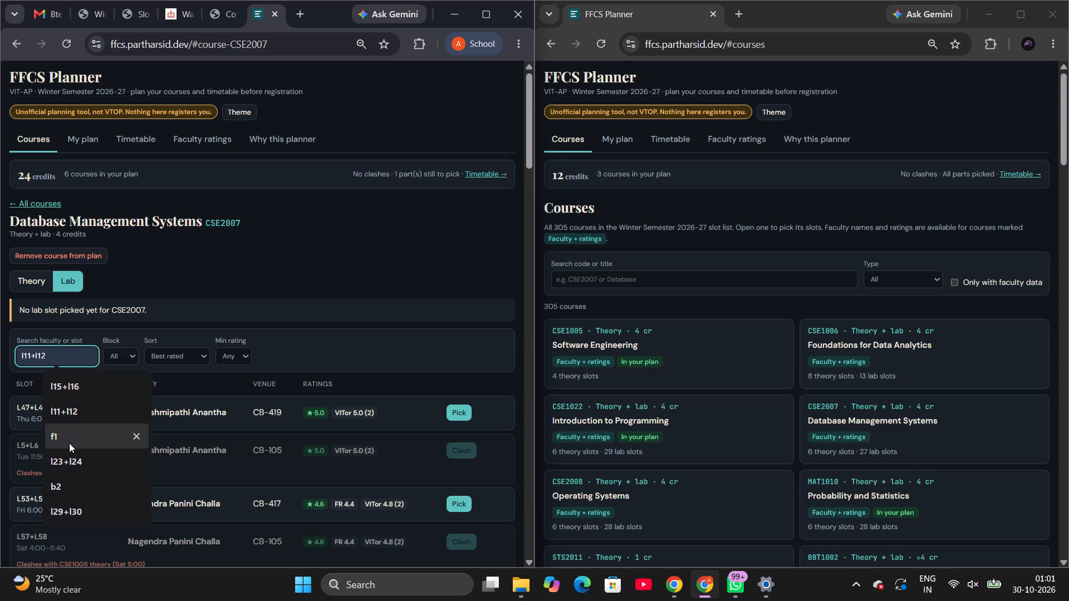
left_click(70, 464)
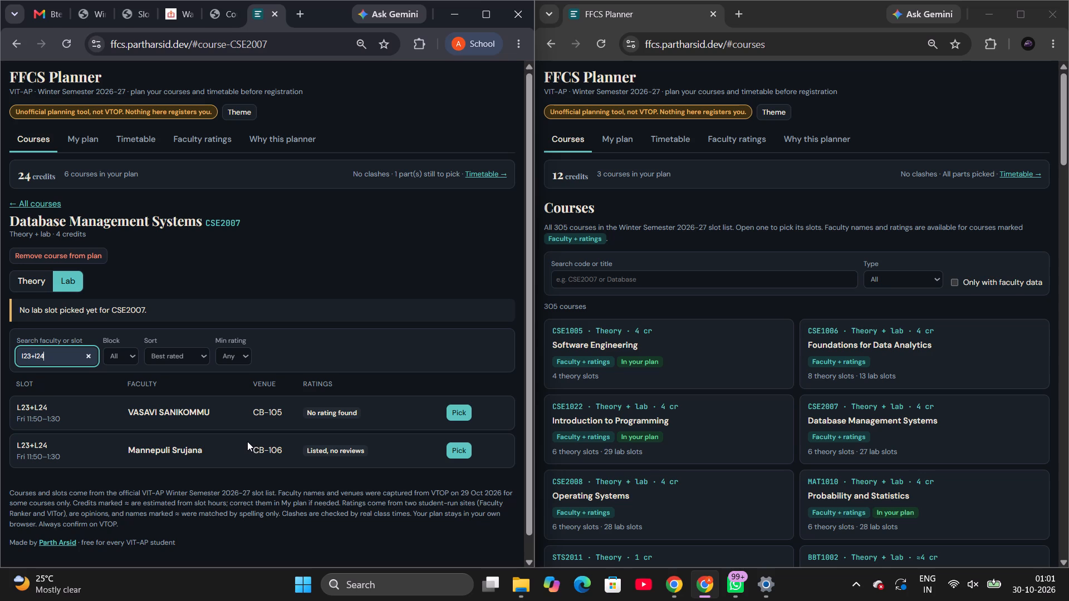
left_click(455, 446)
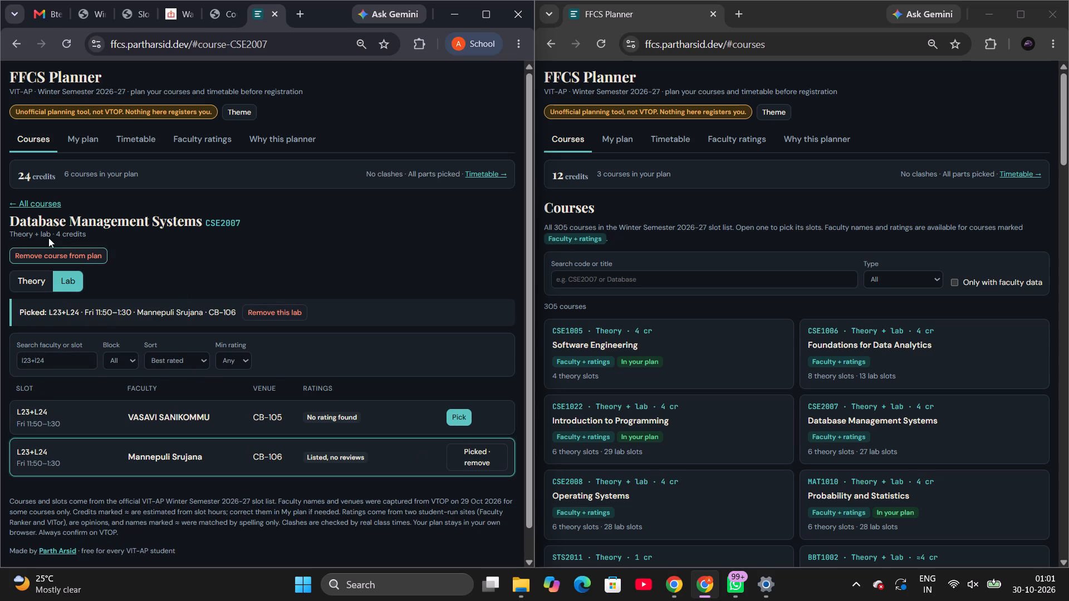
Review the existing plan's timetable with the chosen CSE2007 lab.
left_click(149, 139)
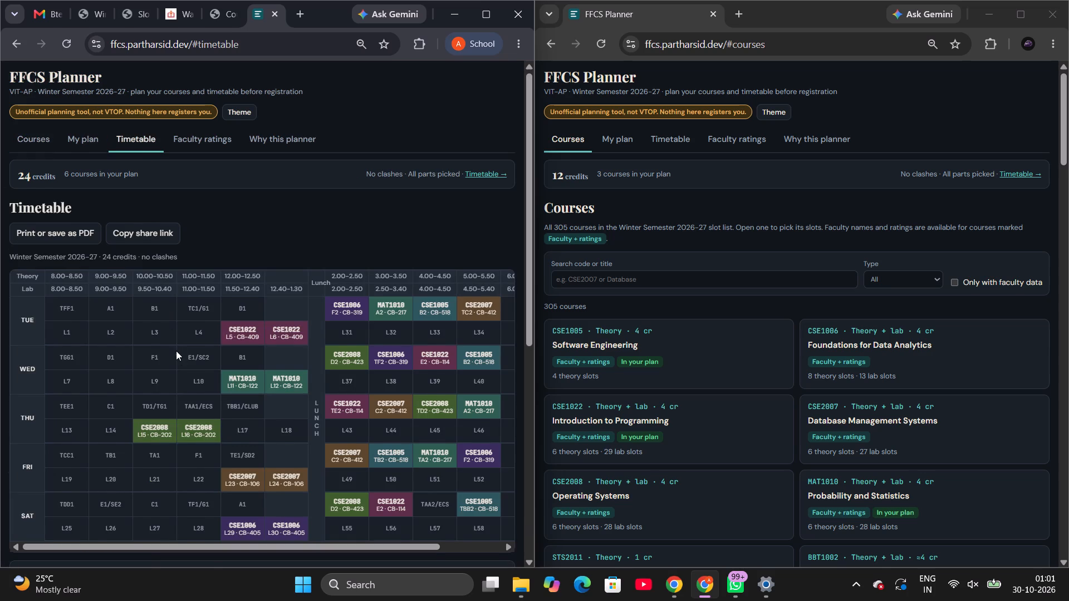
scroll(178, 360, "down", 1)
scroll(178, 360, "up", 1)
Open the STS2011 course for the existing plan and clear the leftover l23+l24 section filter.
left_click(40, 140)
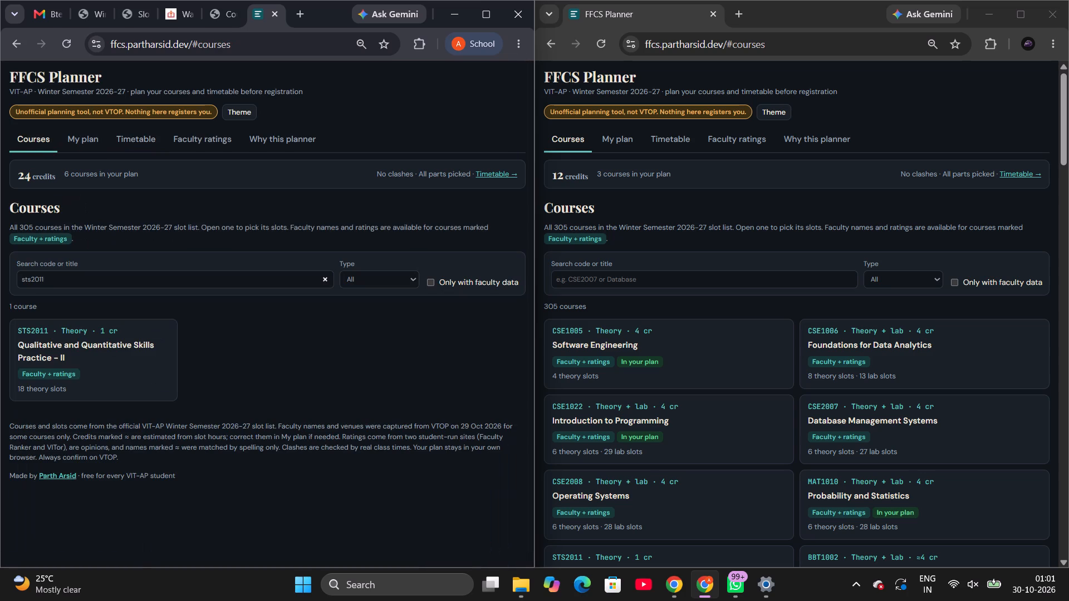
left_click(102, 286)
left_click(81, 361)
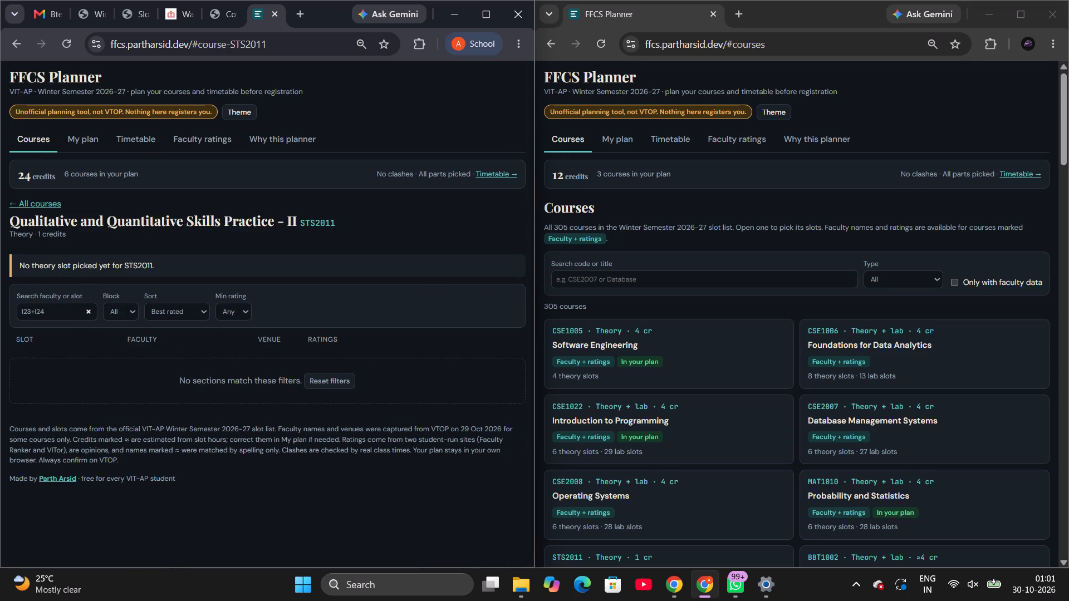
left_click(86, 309)
double_click(87, 310)
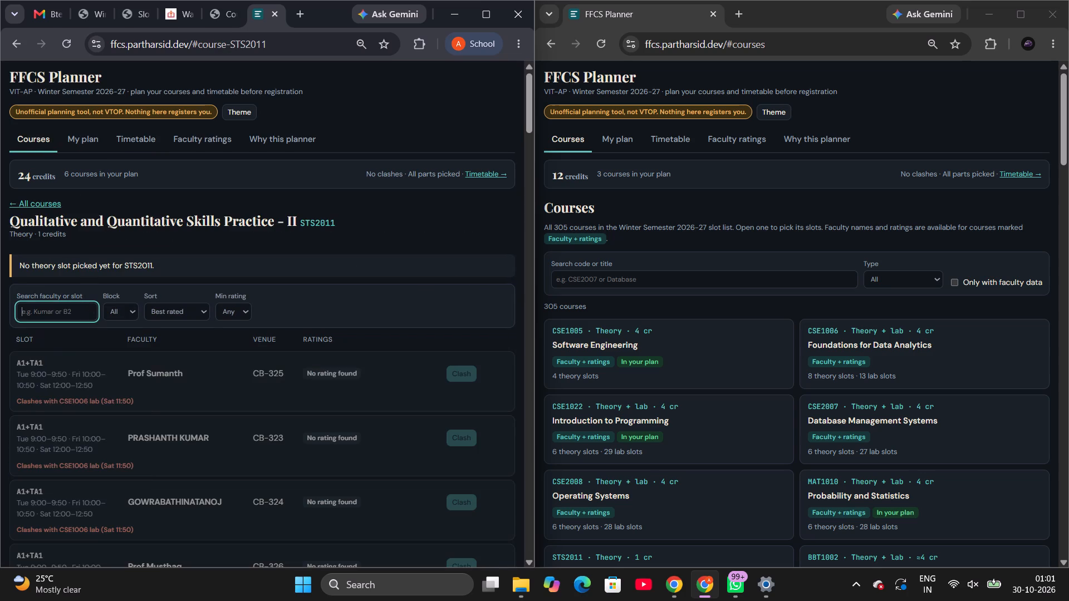
left_click(88, 310)
left_click(493, 248)
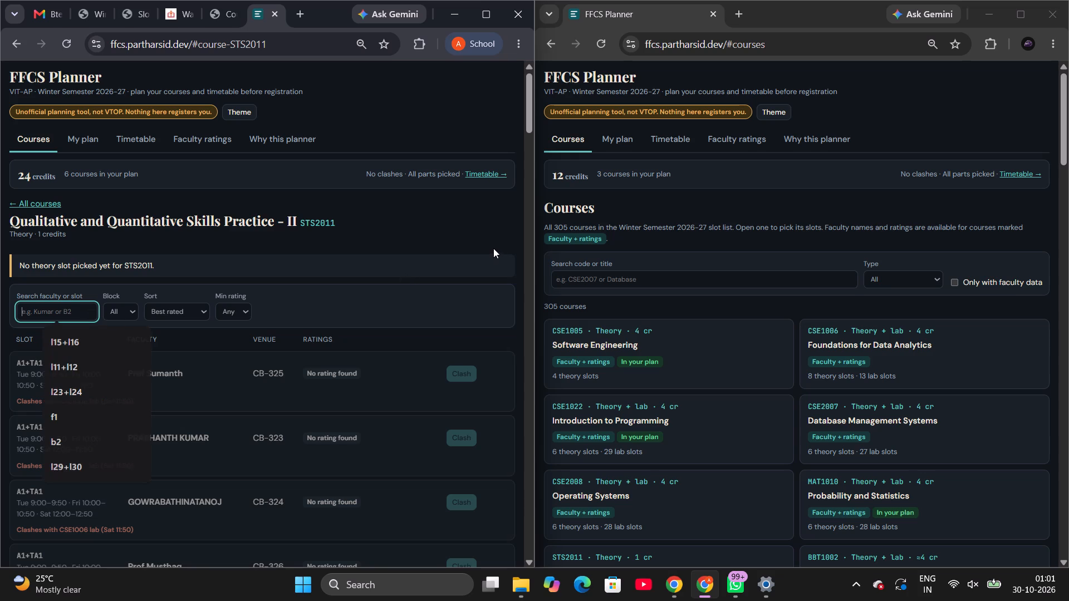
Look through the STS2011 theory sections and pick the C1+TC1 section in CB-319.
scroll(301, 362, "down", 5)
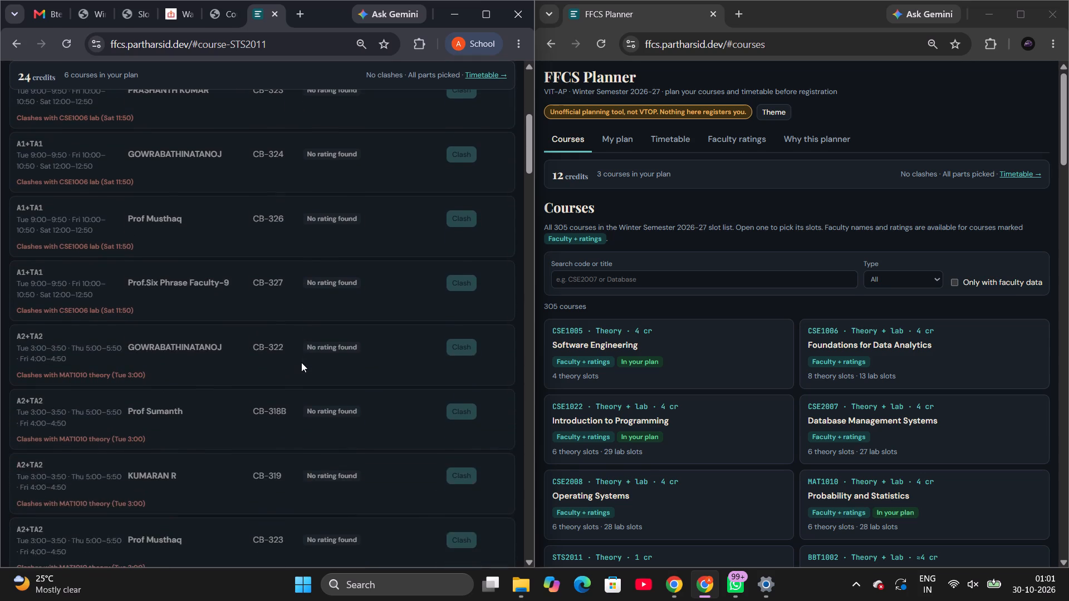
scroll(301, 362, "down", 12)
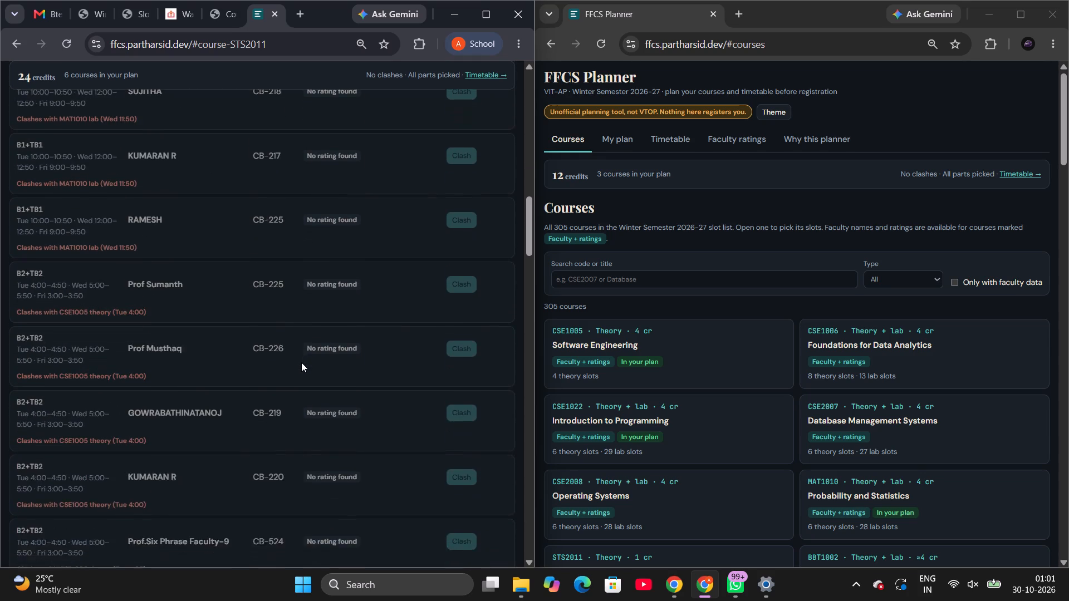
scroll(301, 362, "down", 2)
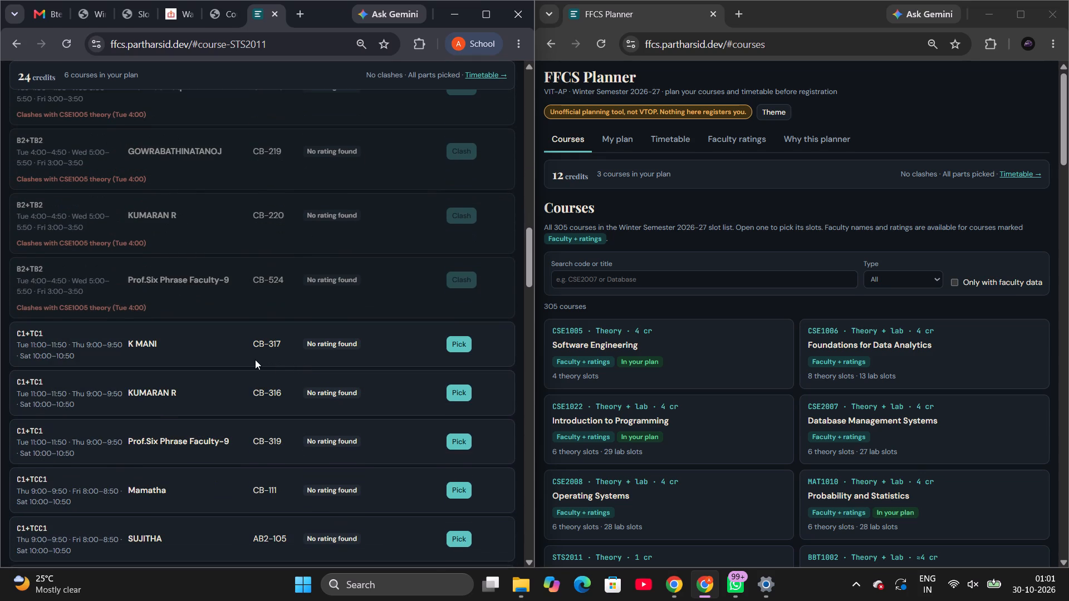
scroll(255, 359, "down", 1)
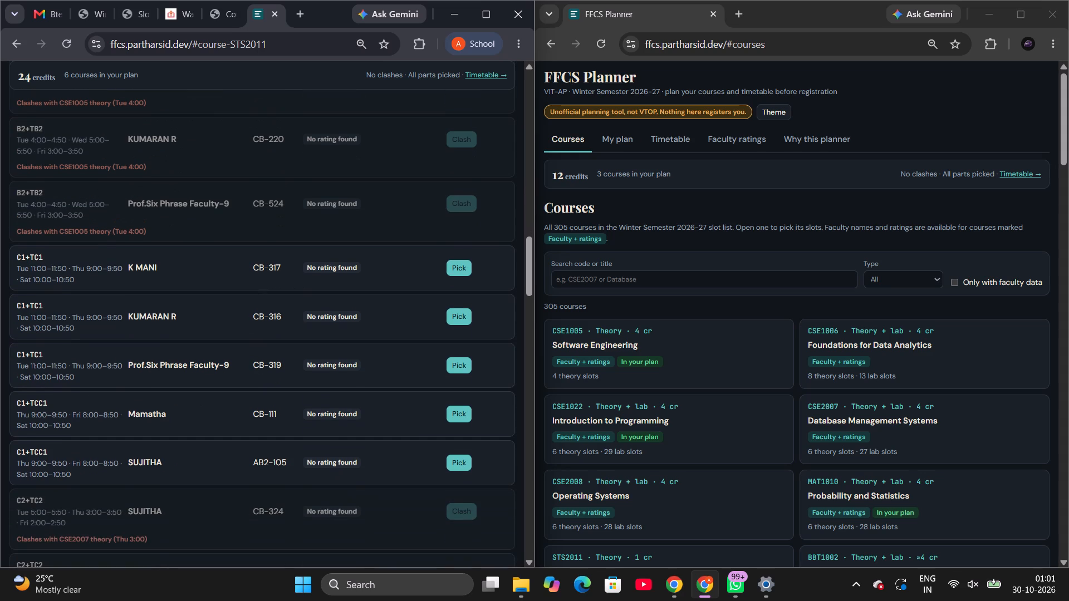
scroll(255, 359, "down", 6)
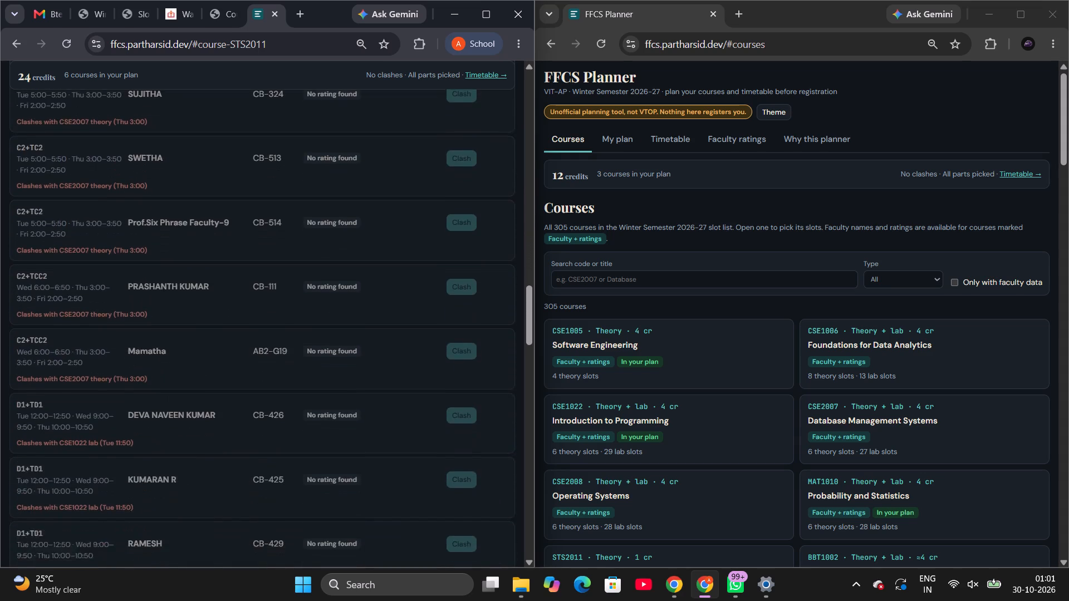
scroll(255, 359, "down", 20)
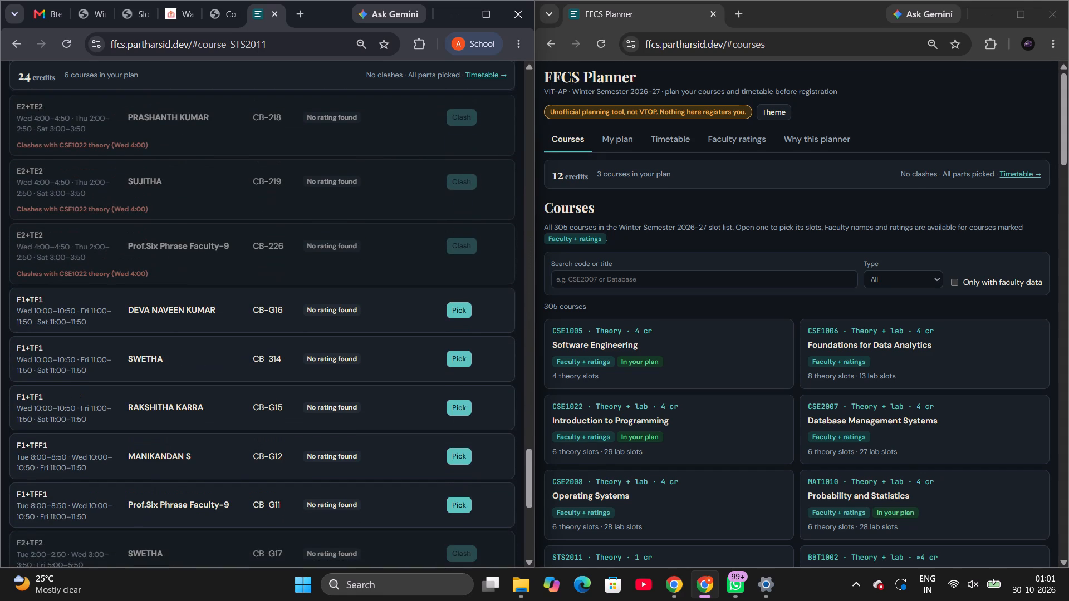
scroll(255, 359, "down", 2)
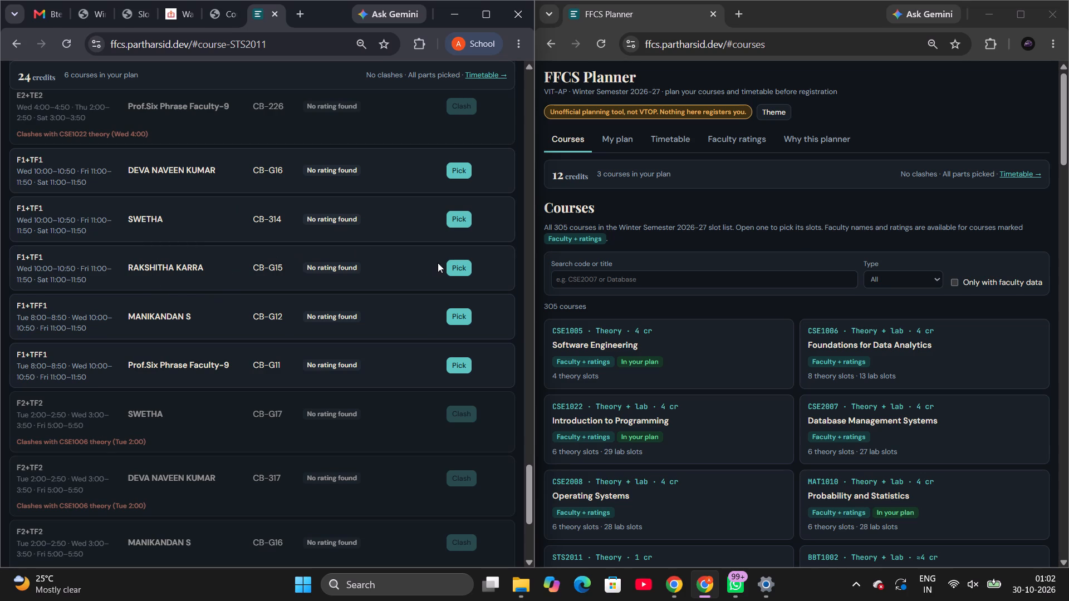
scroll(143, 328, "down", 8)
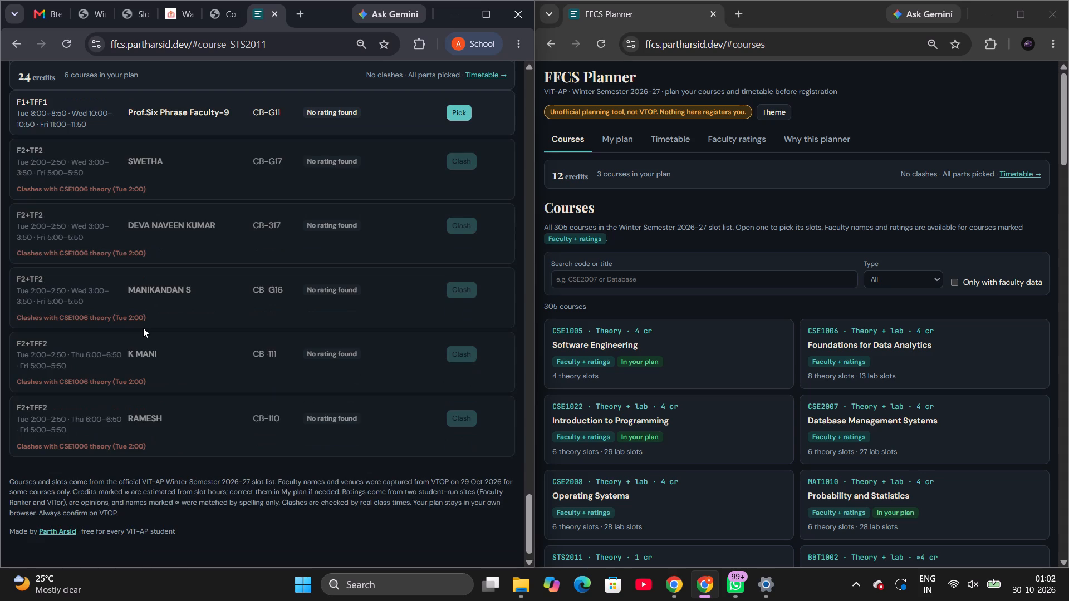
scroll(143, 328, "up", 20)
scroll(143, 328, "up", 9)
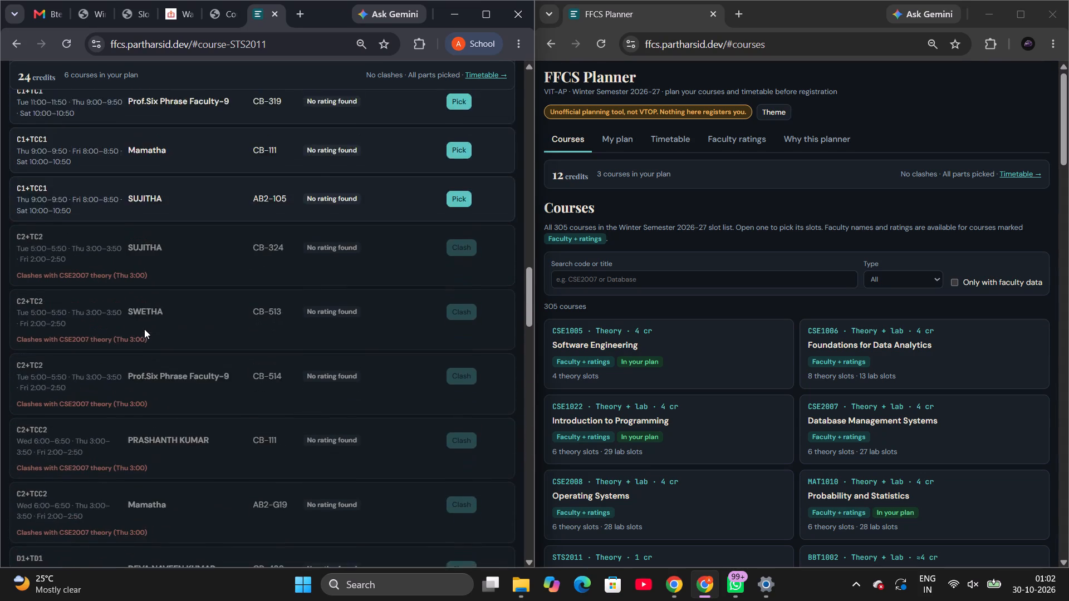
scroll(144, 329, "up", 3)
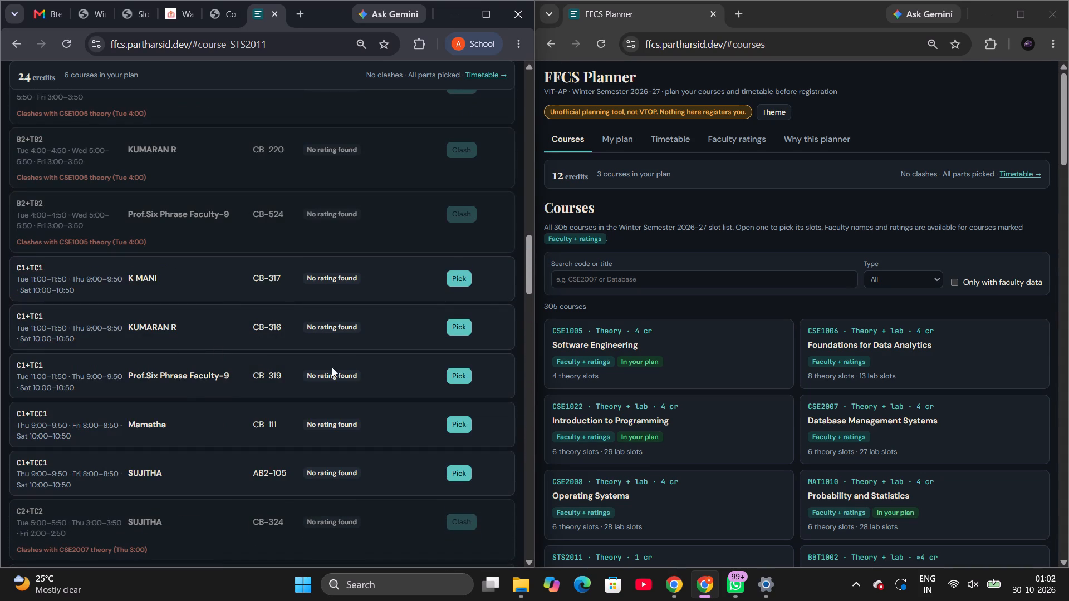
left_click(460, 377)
Pick the C1+TC1 theory section in CB-317 for STS2011 in the existing plan.
scroll(116, 245, "up", 9)
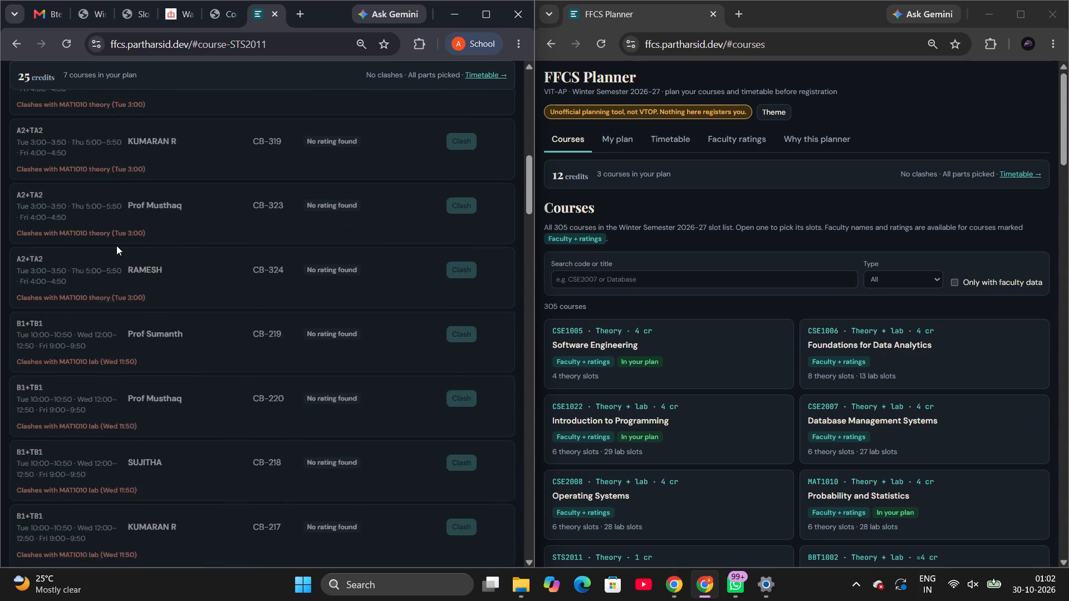
scroll(116, 245, "up", 13)
scroll(116, 245, "down", 6)
scroll(116, 245, "up", 7)
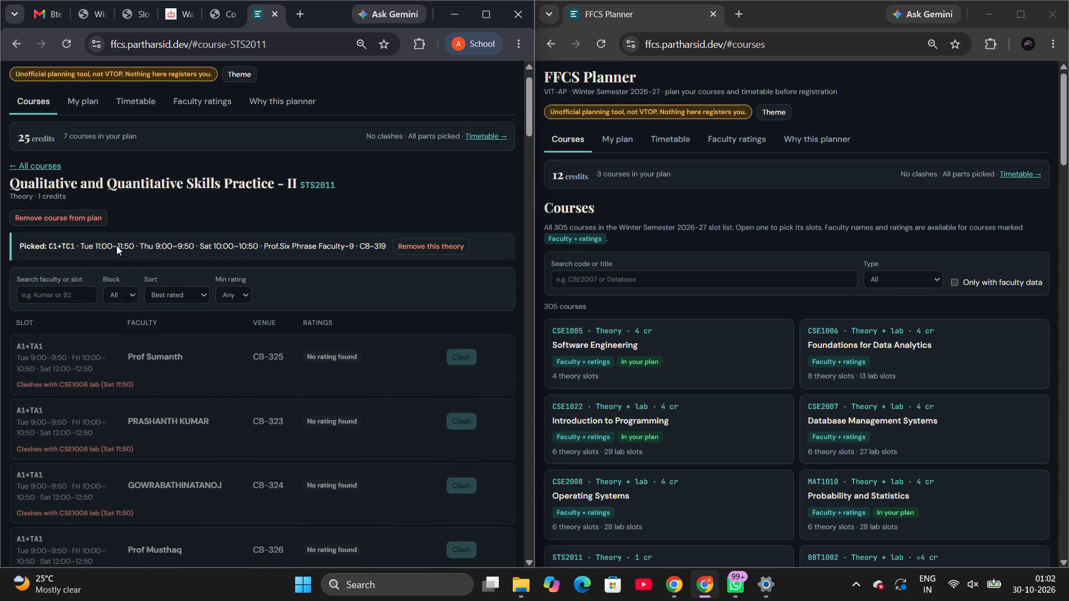
scroll(207, 499, "down", 13)
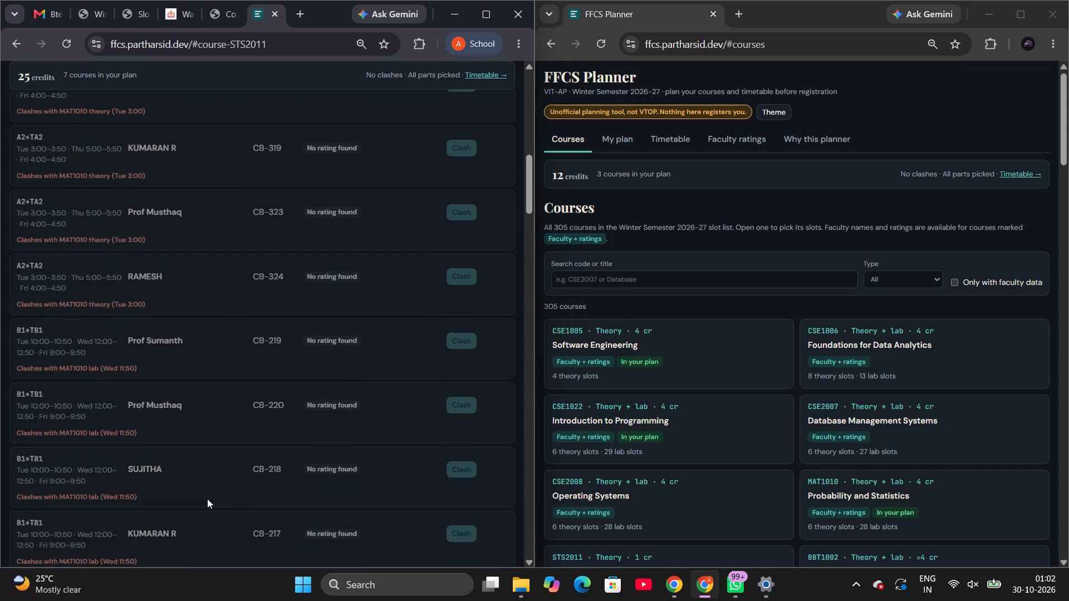
scroll(207, 499, "down", 12)
scroll(207, 499, "up", 5)
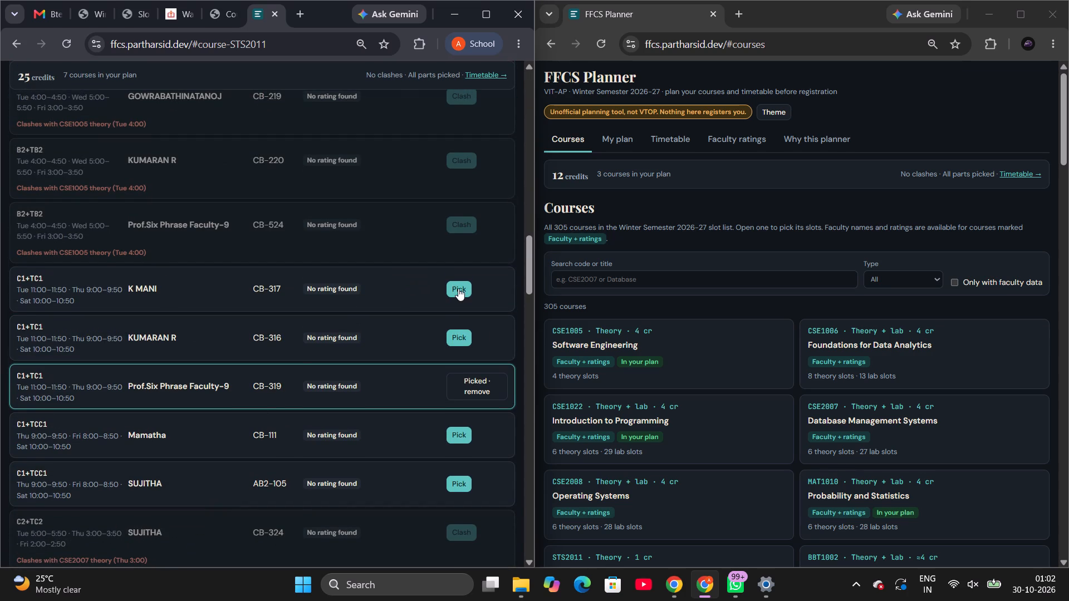
left_click(458, 285)
Review the existing plan's timetable with the STS2011 slots included.
scroll(265, 326, "up", 20)
scroll(265, 326, "up", 3)
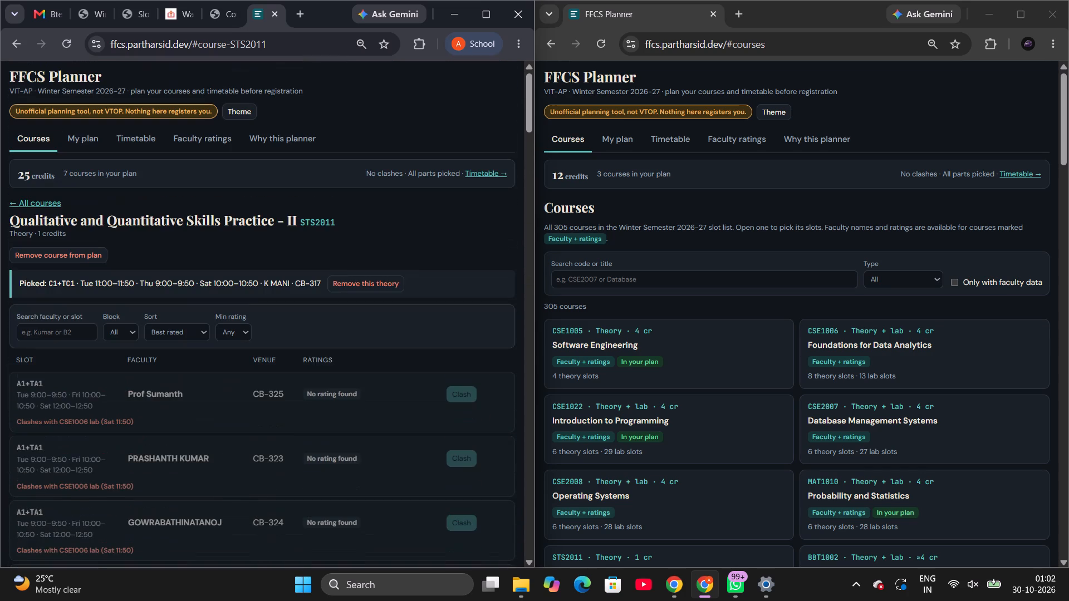
left_click(145, 140)
left_click(137, 145)
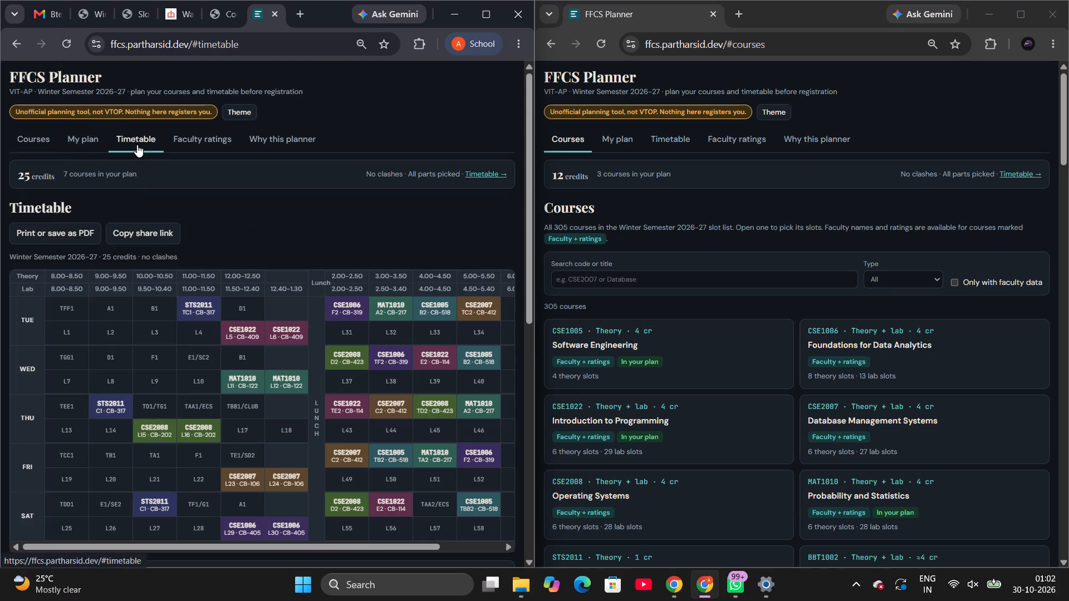
scroll(197, 296, "down", 1)
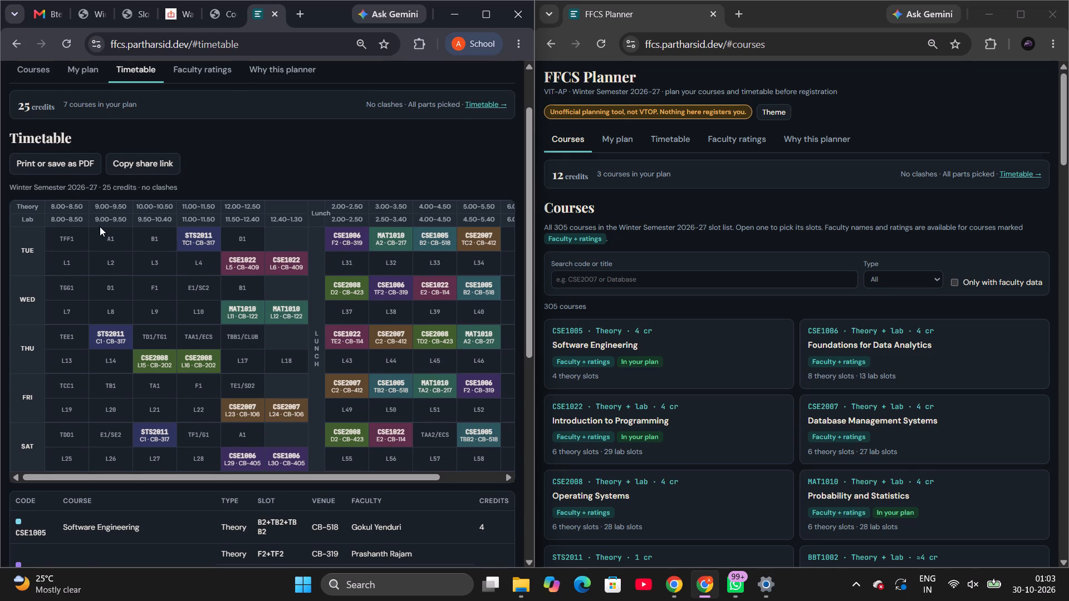
Change the STS2011 theory section in the existing plan to F1+TF1 in CB-G15.
scroll(99, 246, "up", 3)
left_click(89, 139)
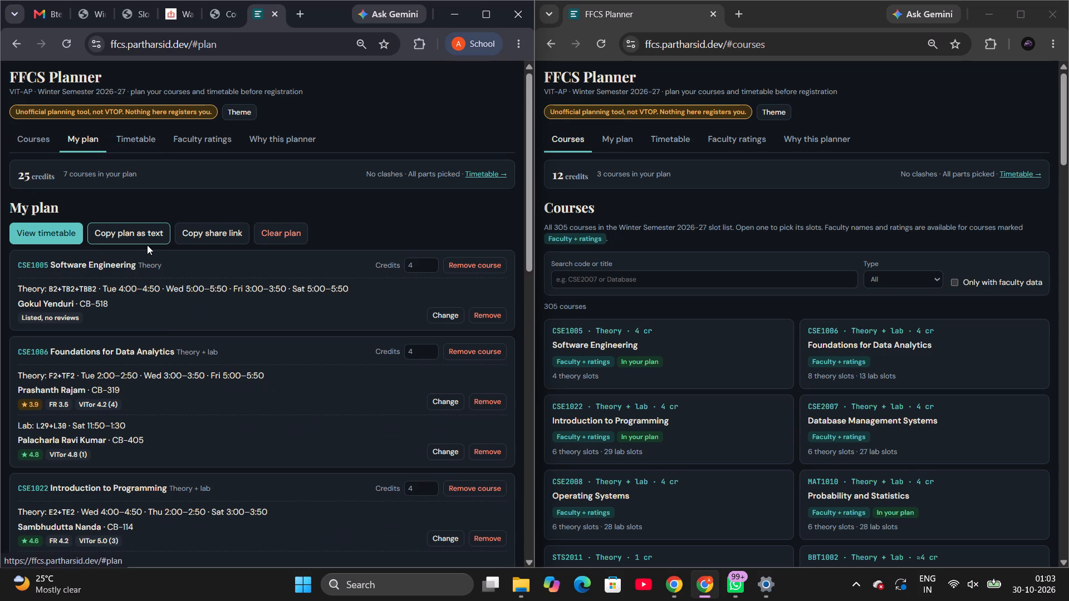
scroll(156, 366, "down", 6)
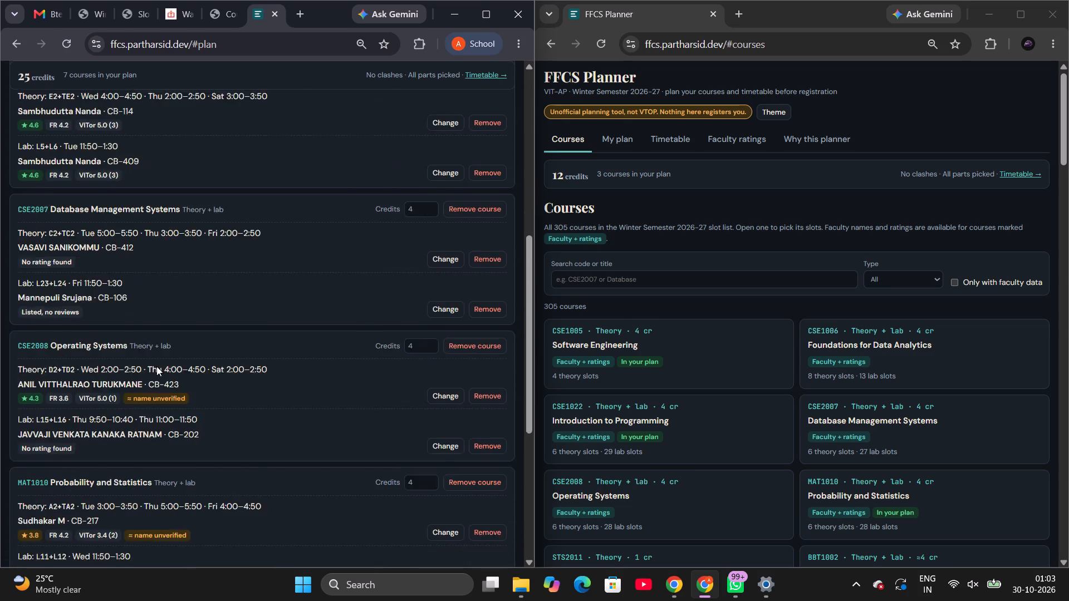
scroll(156, 366, "down", 6)
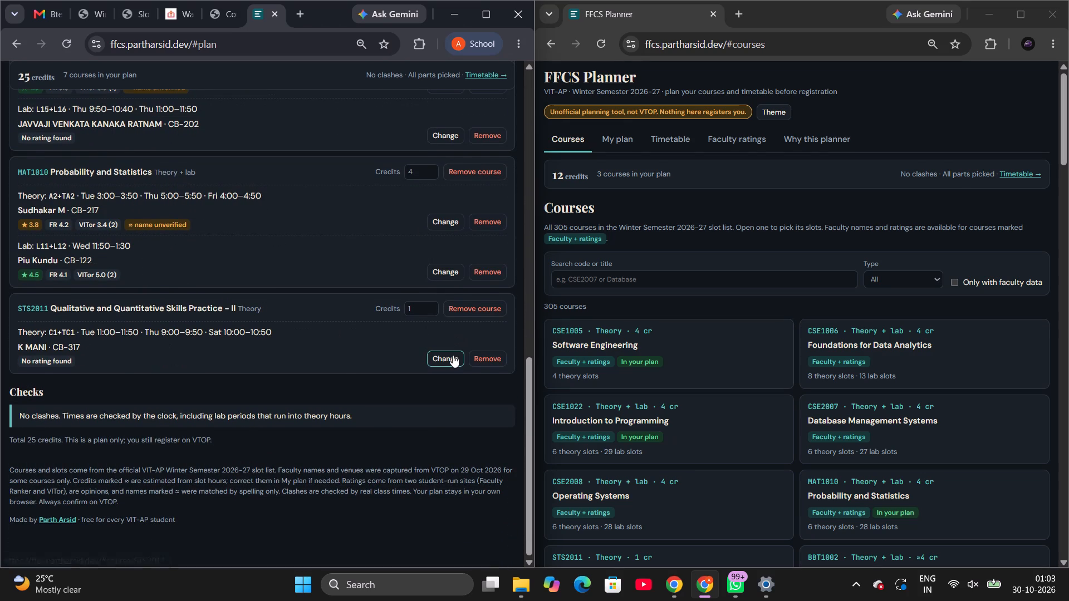
left_click(453, 355)
scroll(339, 456, "down", 5)
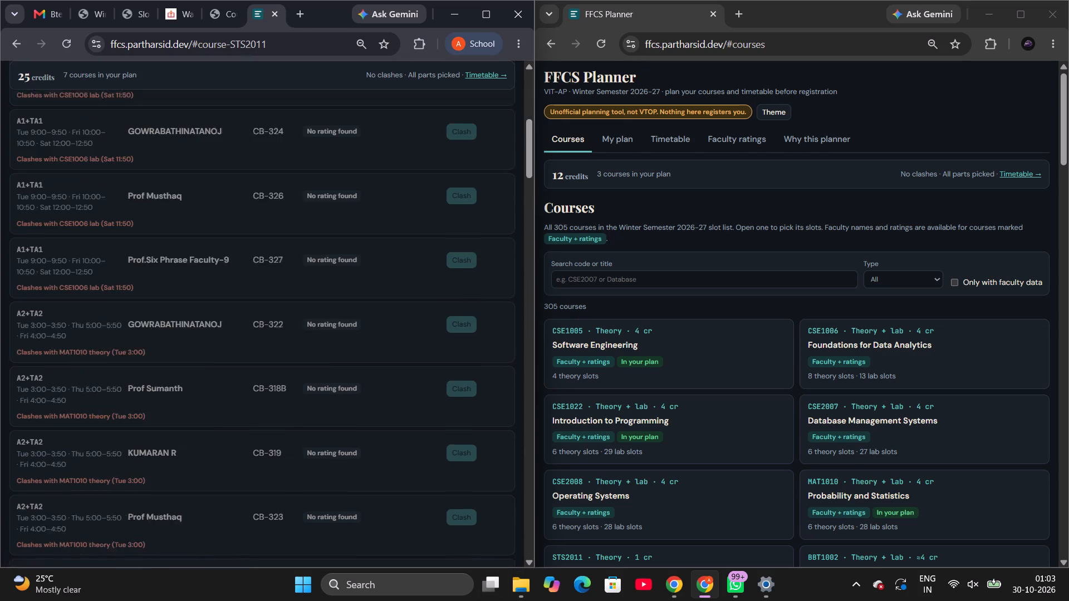
scroll(336, 451, "down", 20)
scroll(336, 451, "down", 2)
scroll(320, 444, "up", 5)
scroll(320, 444, "down", 2)
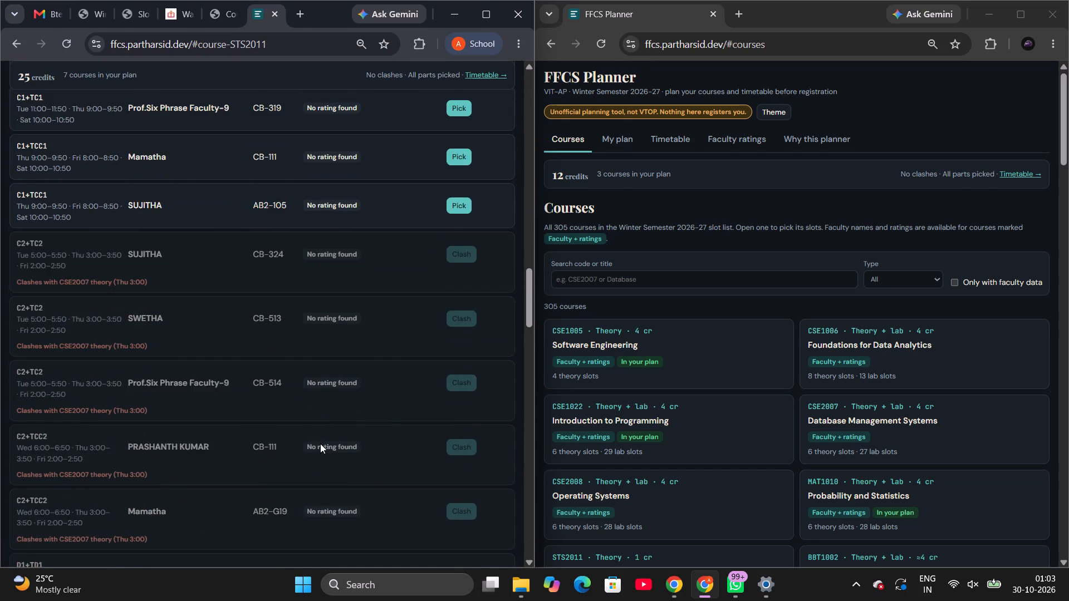
scroll(320, 444, "down", 20)
scroll(320, 444, "down", 6)
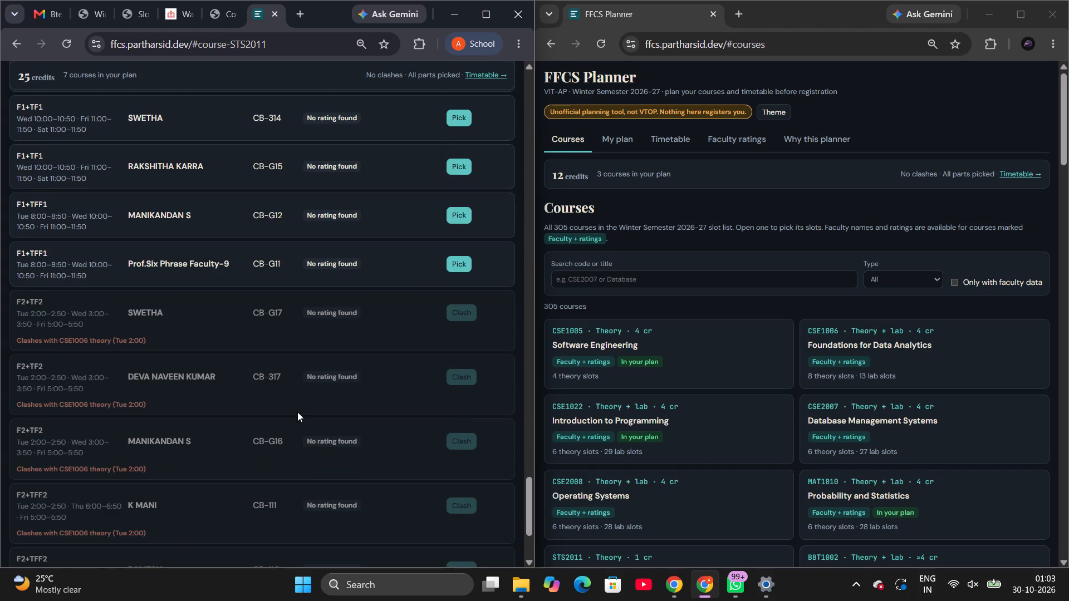
scroll(297, 412, "up", 3)
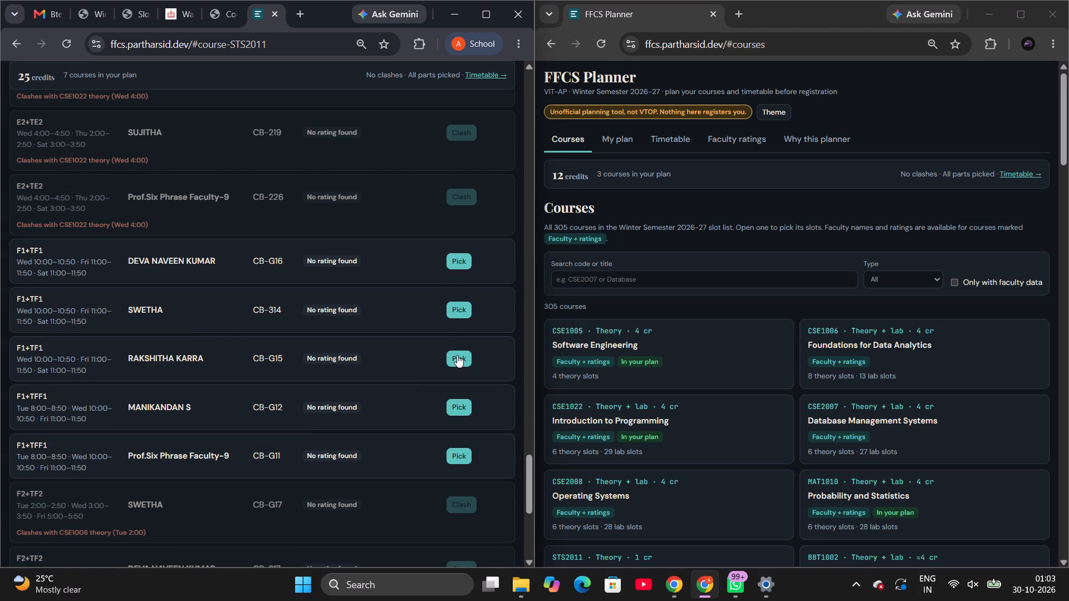
left_click(454, 360)
Compare the existing plan's timetable with the alternative plan's timetable and its list of picked courses.
scroll(330, 319, "up", 18)
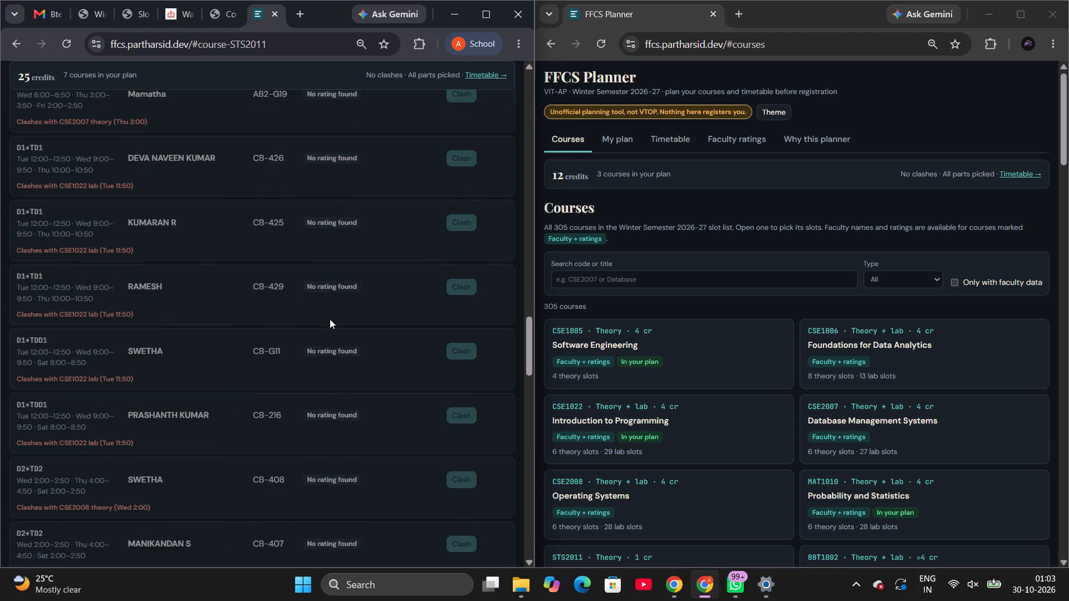
scroll(330, 319, "up", 16)
scroll(302, 265, "up", 13)
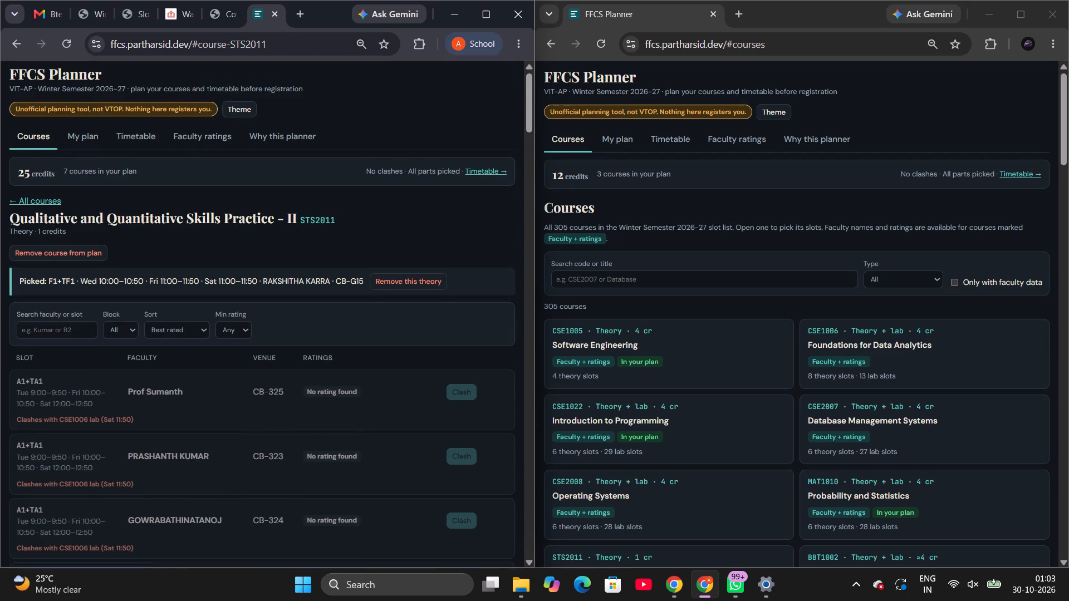
left_click(145, 139)
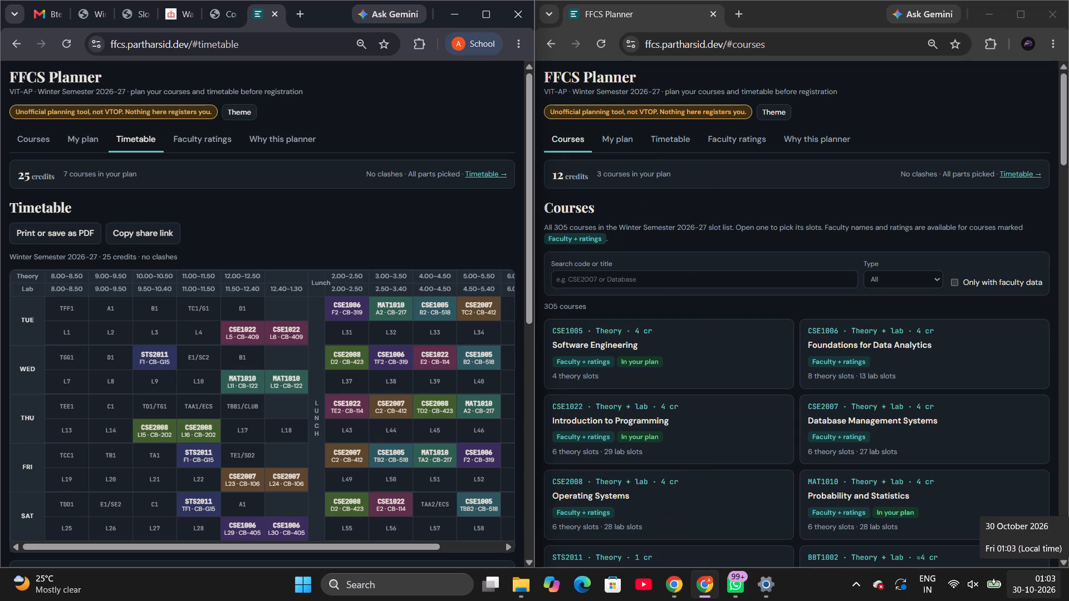
left_click(648, 137)
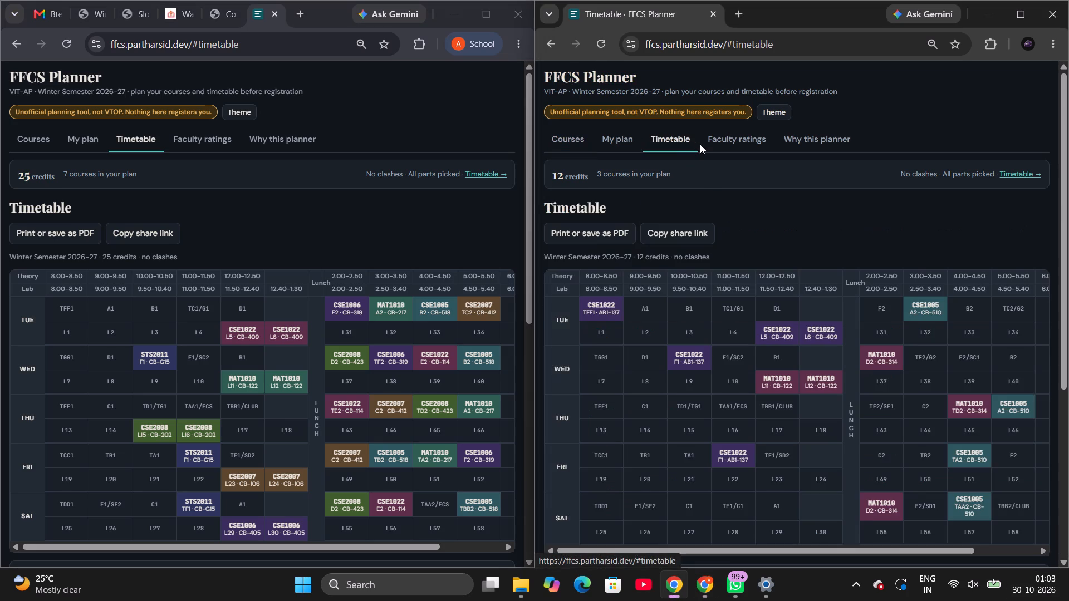
scroll(755, 390, "down", 3)
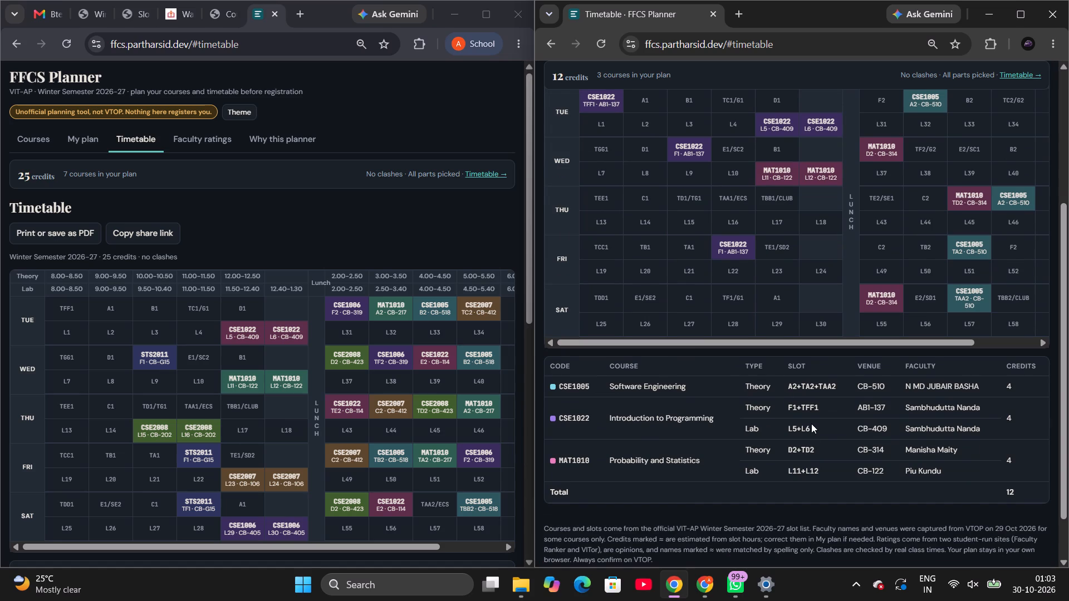
scroll(787, 427, "up", 3)
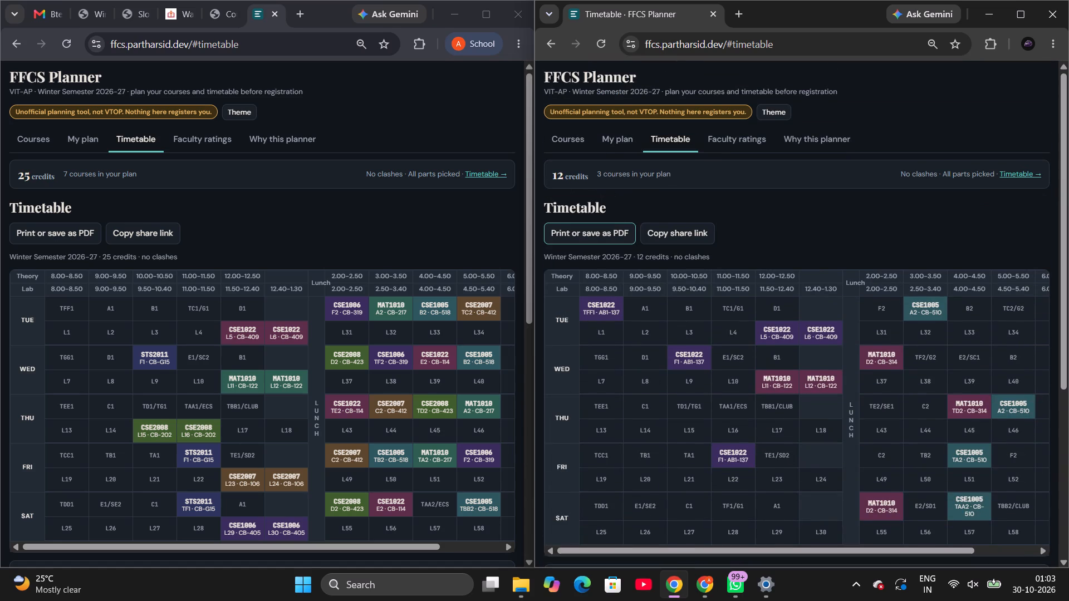
left_click(627, 137)
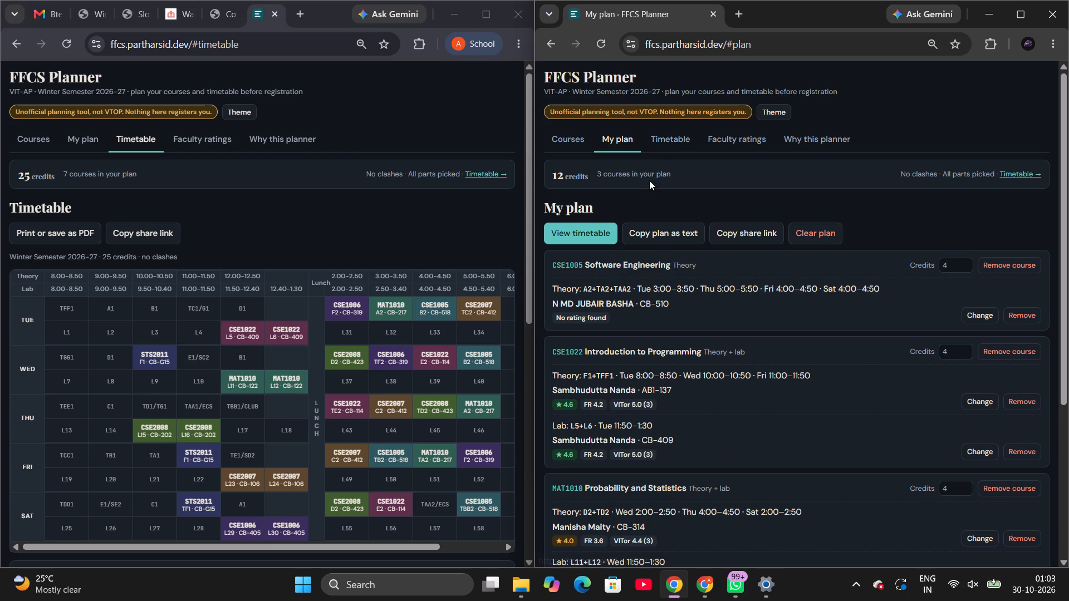
Open the CSE2008 Operating Systems course for the alternative plan.
left_click(559, 139)
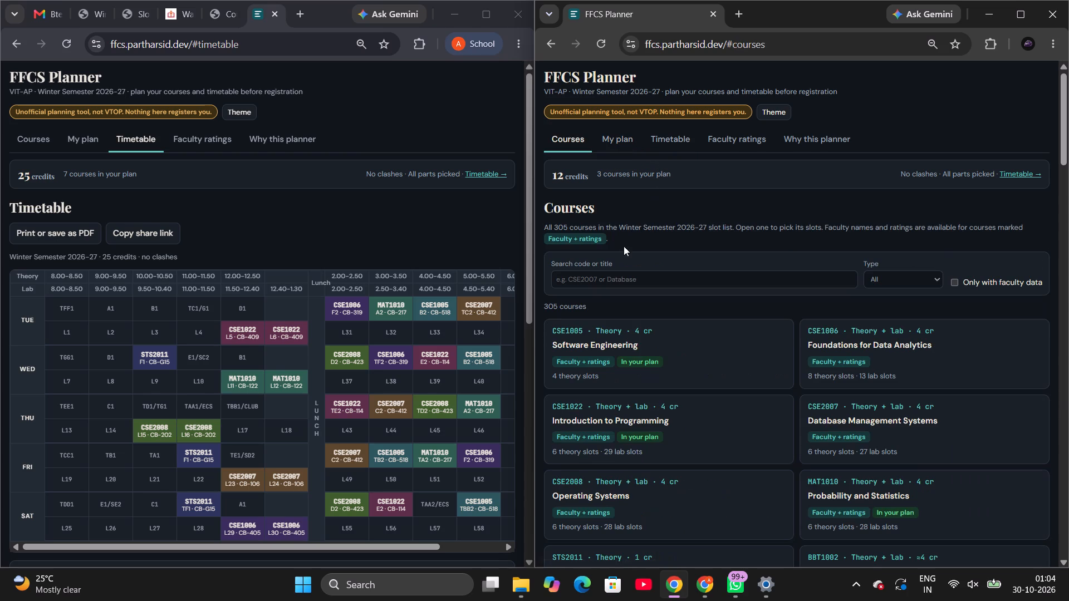
left_click(620, 280)
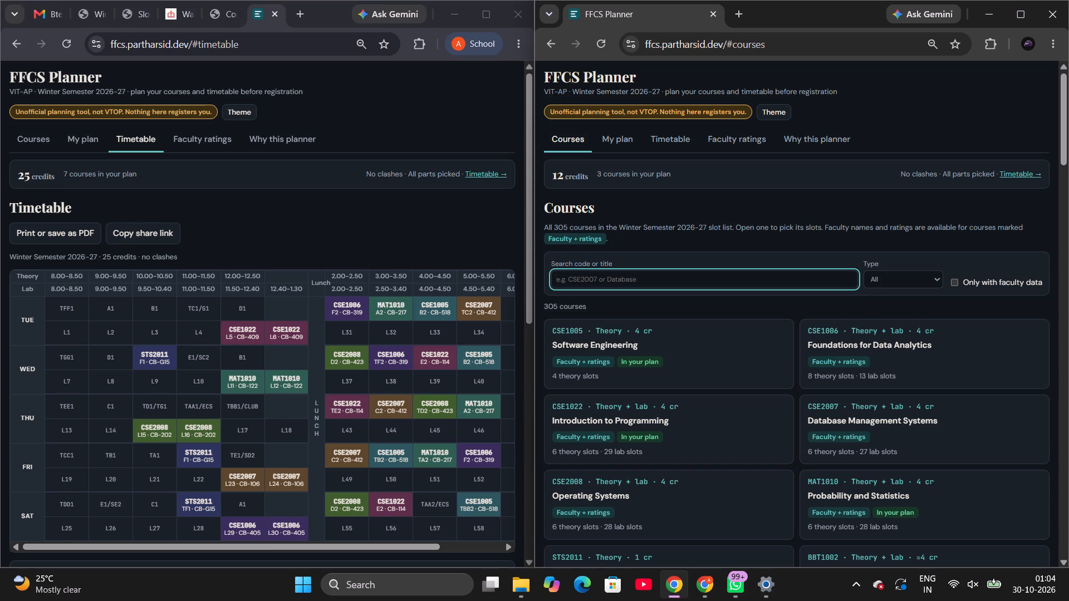
left_click(674, 483)
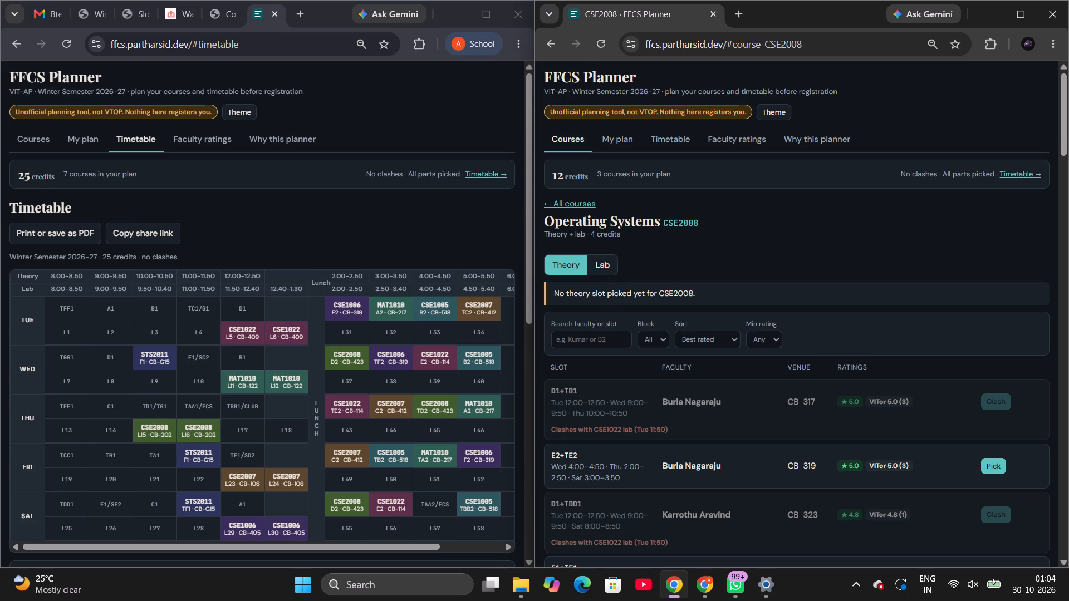
Look through the CSE2008 theory sections for slots that fit the alternative plan, comparing their timings and faculty ratings.
scroll(661, 419, "down", 4)
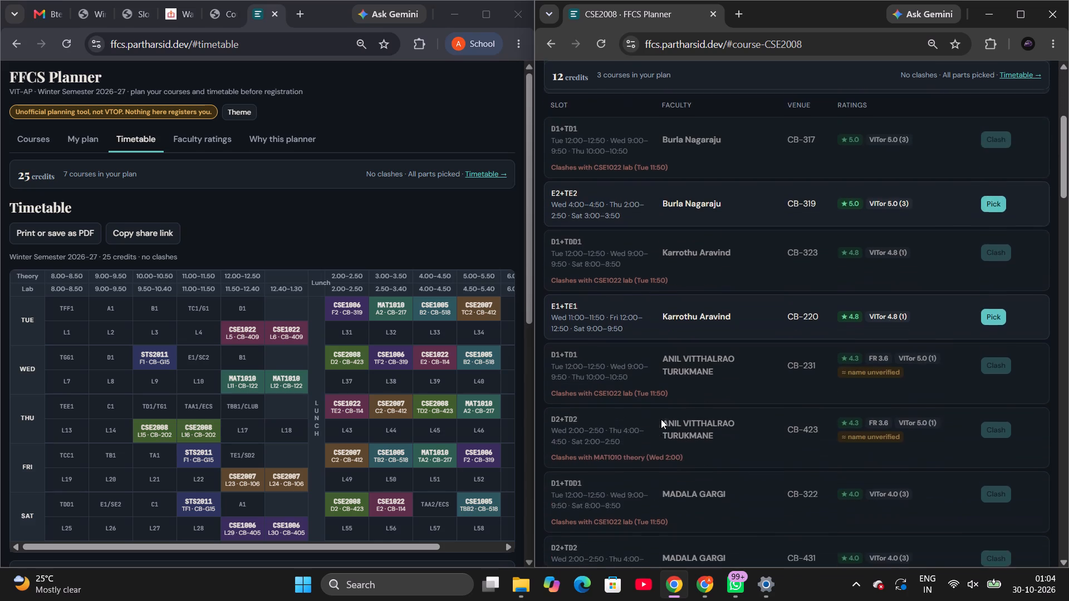
scroll(661, 419, "down", 4)
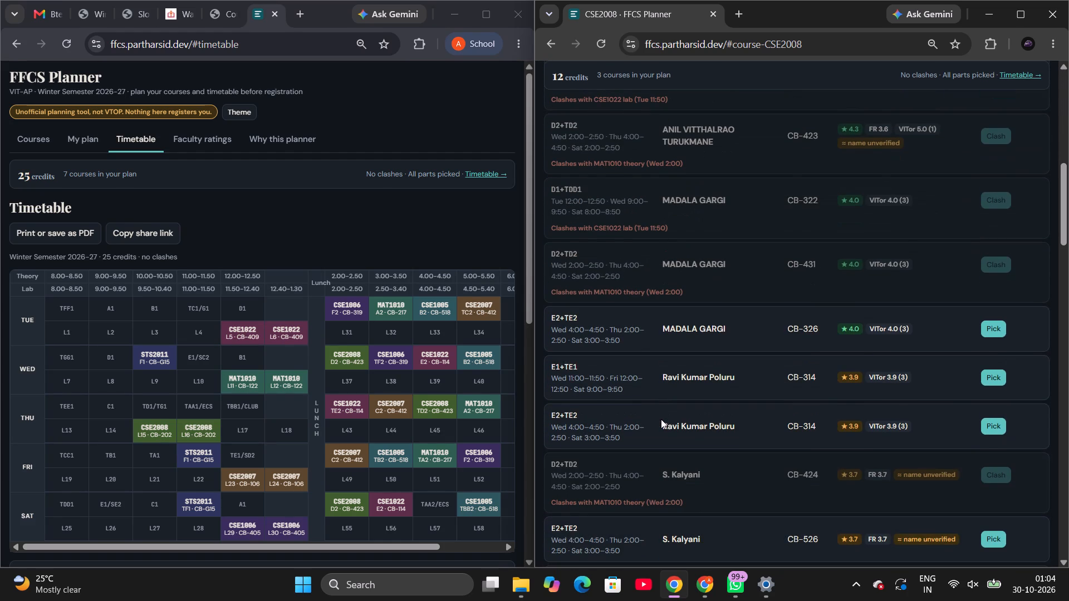
scroll(661, 419, "down", 3)
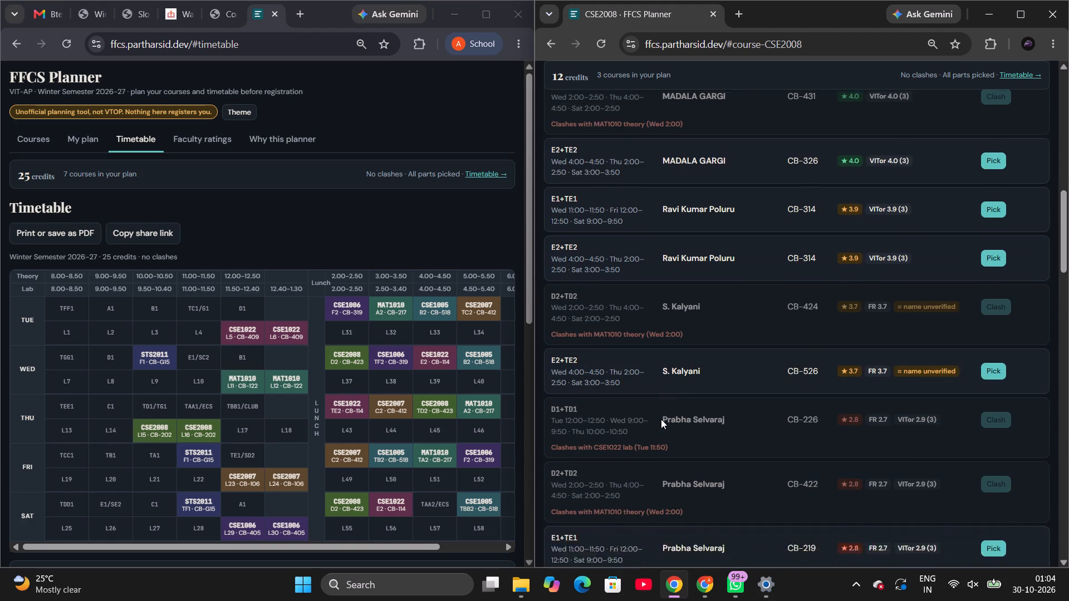
scroll(661, 419, "down", 1)
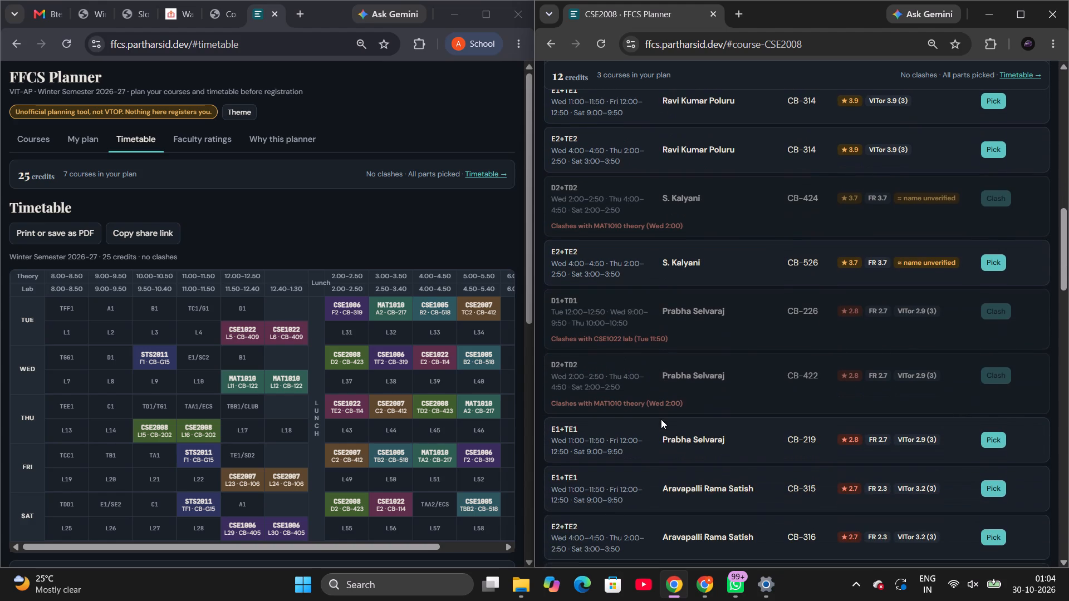
scroll(661, 419, "up", 6)
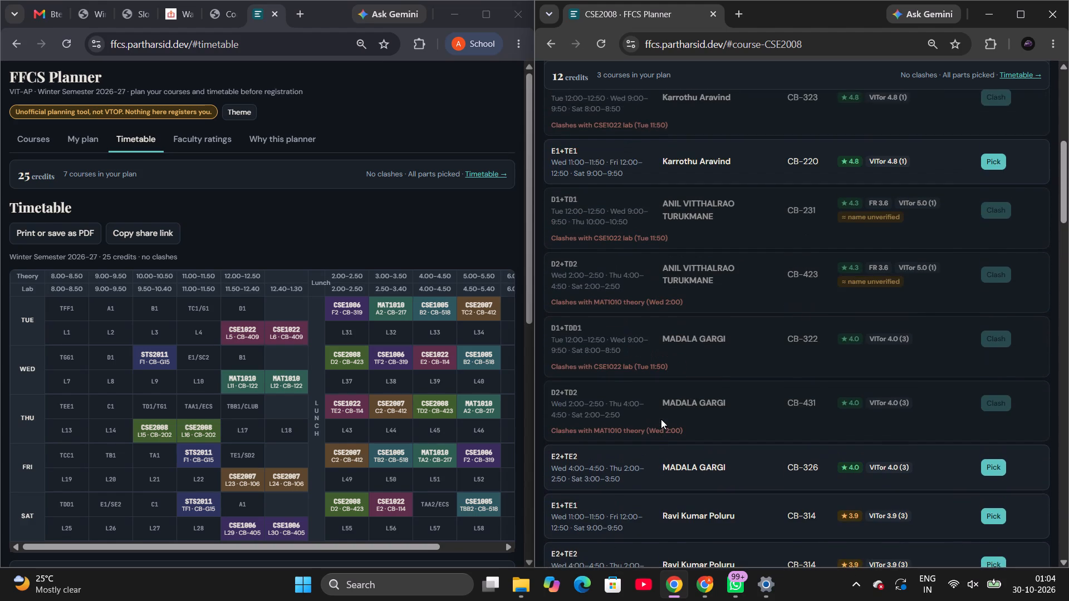
scroll(661, 419, "down", 10)
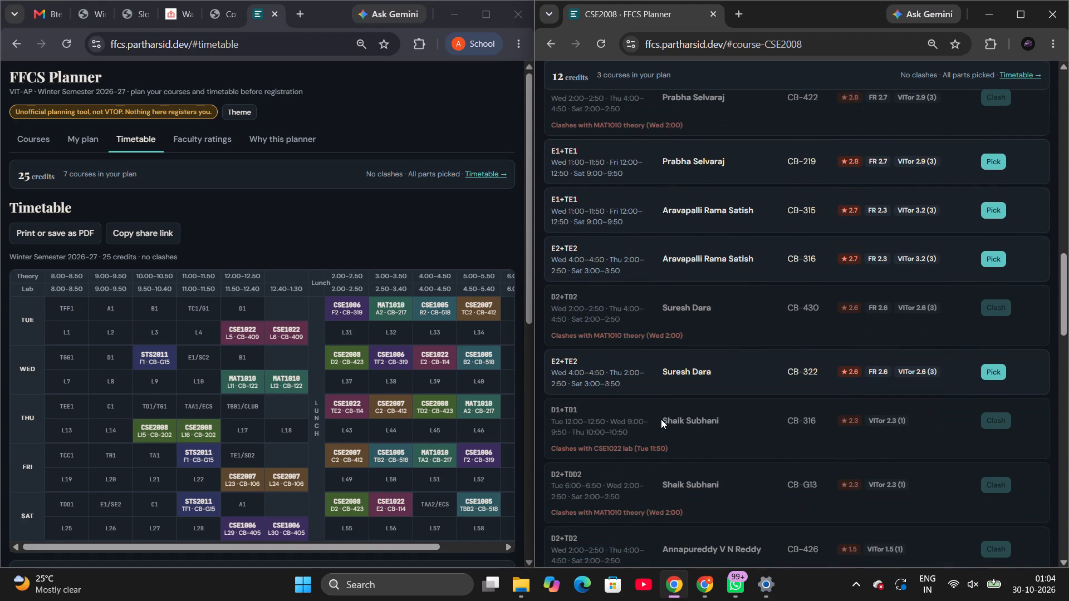
scroll(661, 419, "down", 11)
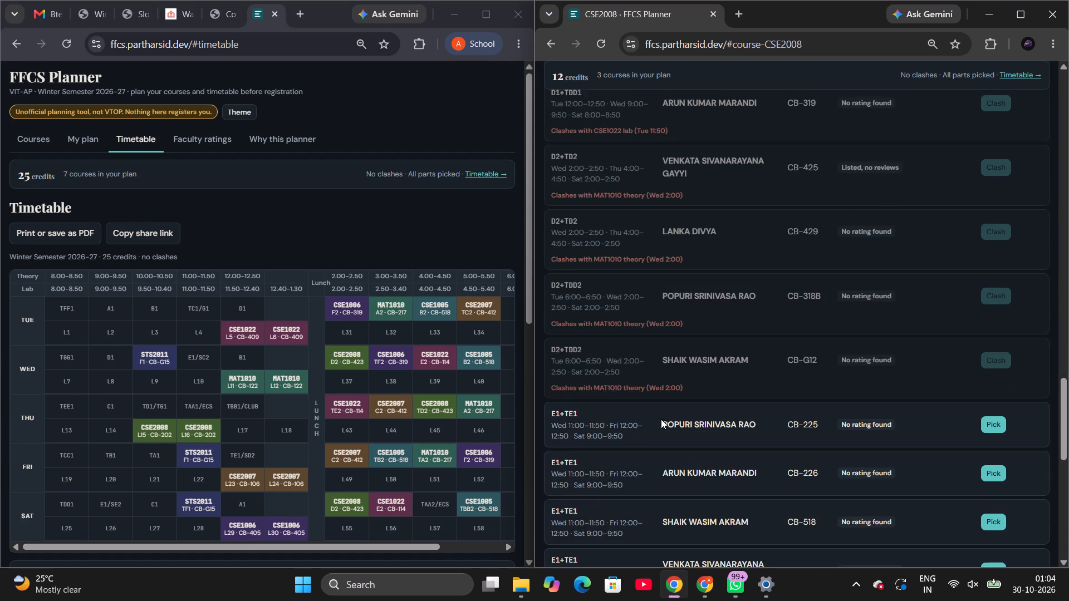
scroll(661, 419, "down", 5)
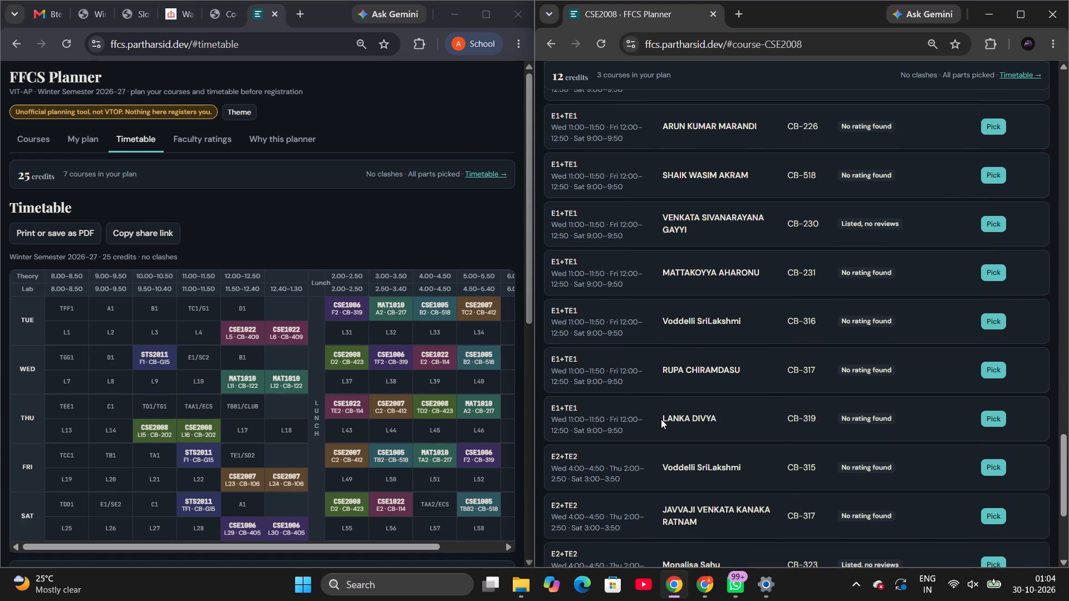
scroll(661, 419, "down", 3)
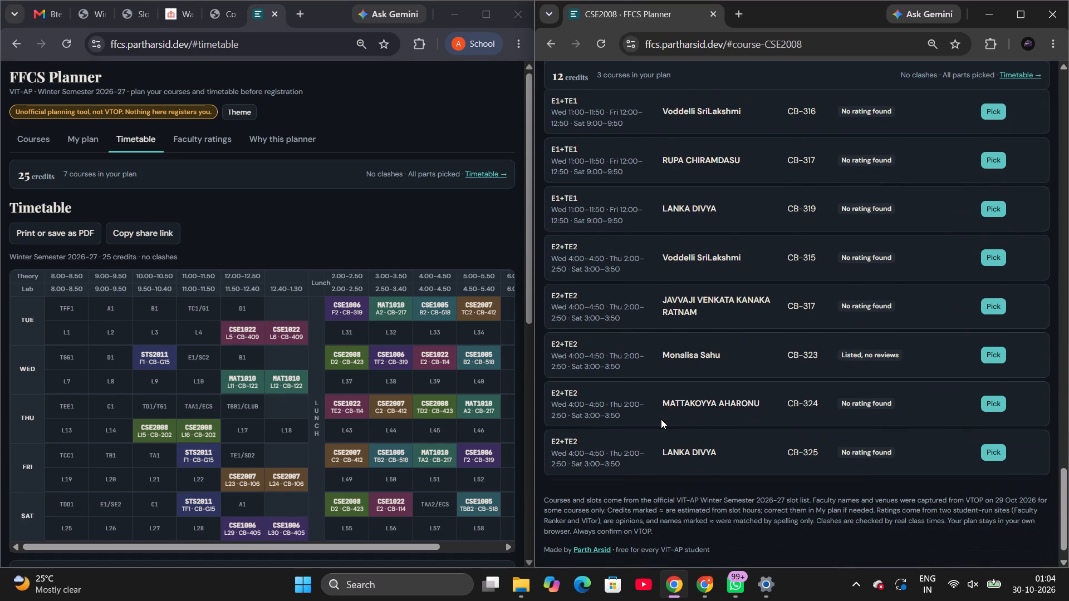
scroll(661, 419, "up", 18)
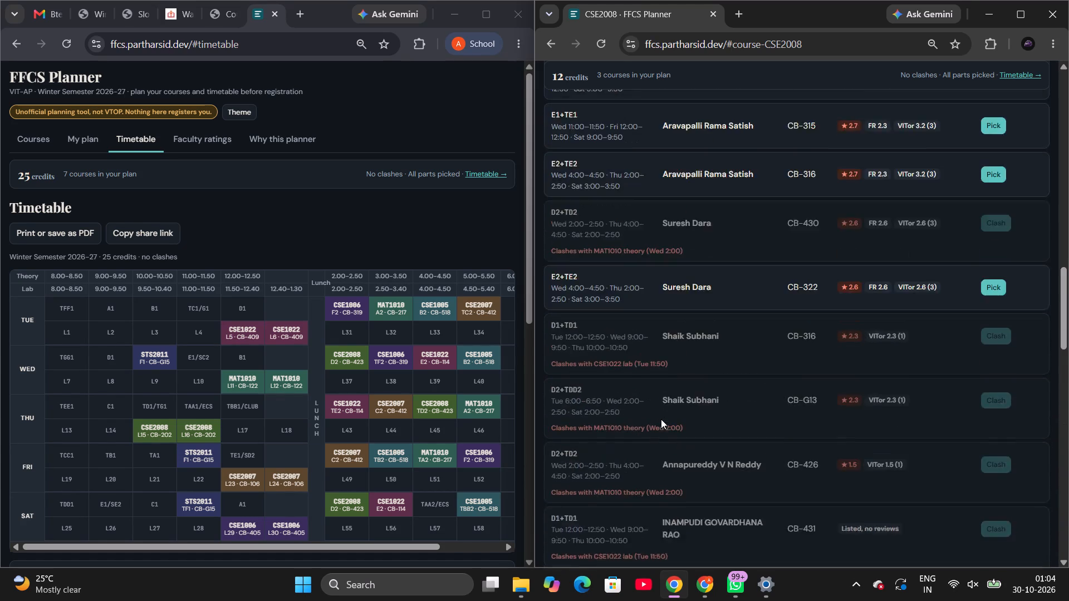
scroll(661, 419, "up", 20)
scroll(661, 419, "up", 2)
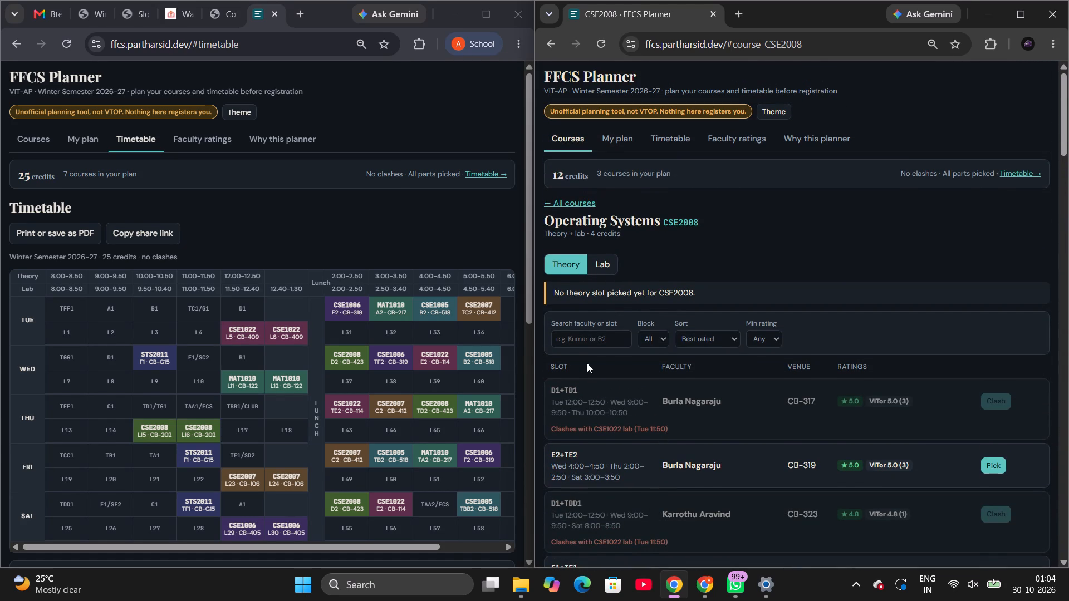
Filter the CSE2008 theory sections by e2 and pick the E2+TE2 section in CB-319 for the alternative plan.
left_click(591, 344)
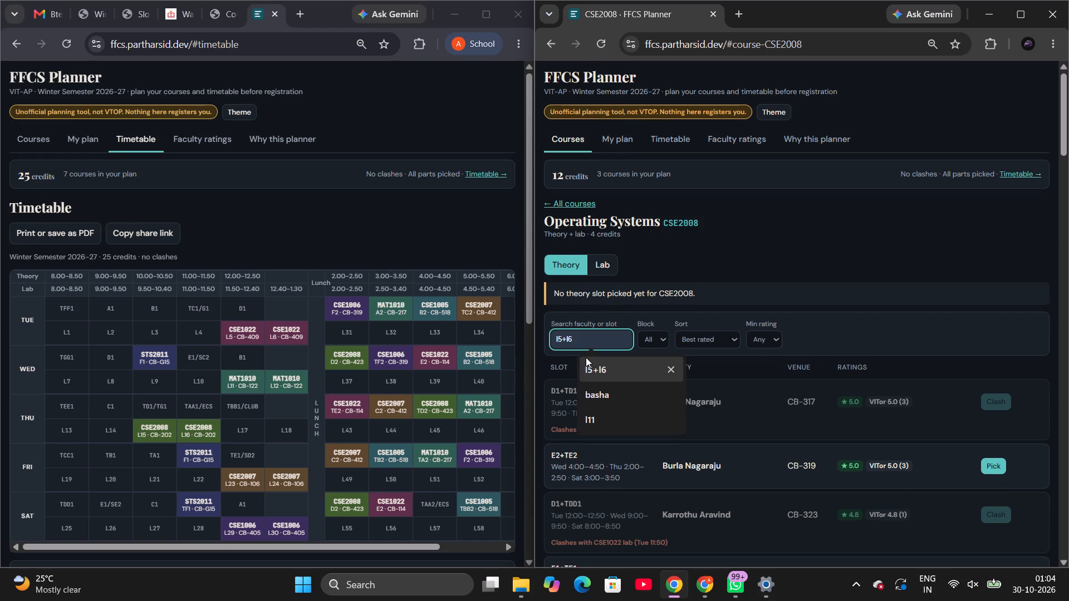
scroll(601, 403, "down", 3)
type("e2")
key("Return")
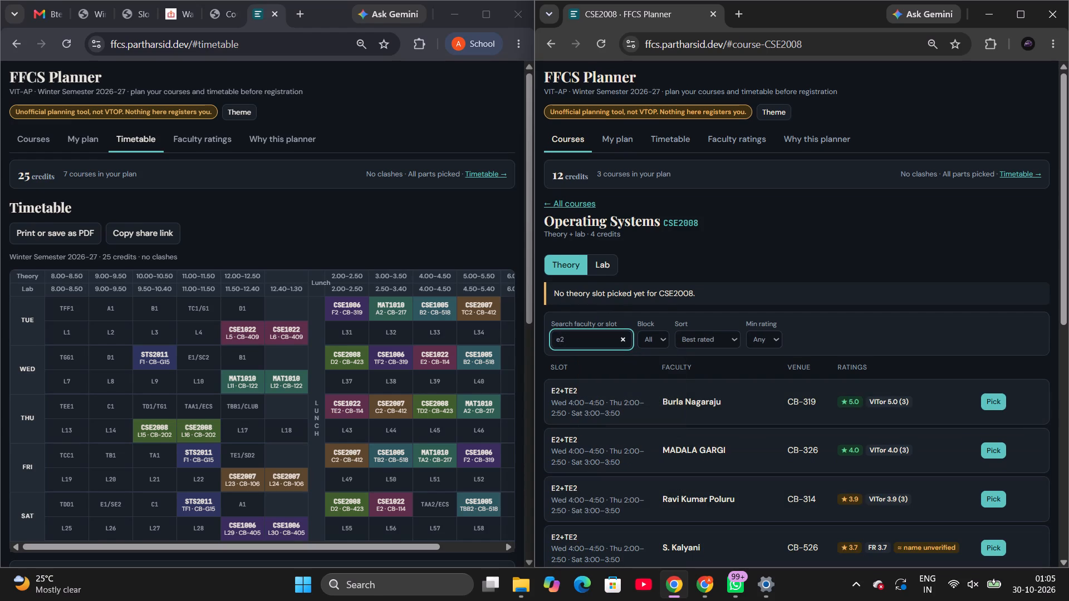
left_click(999, 398)
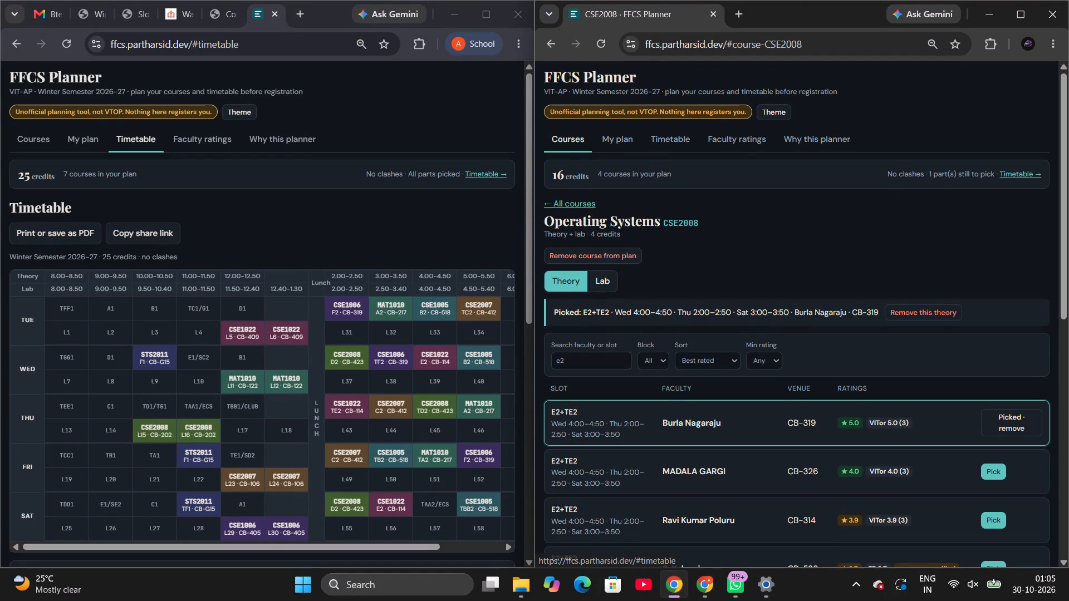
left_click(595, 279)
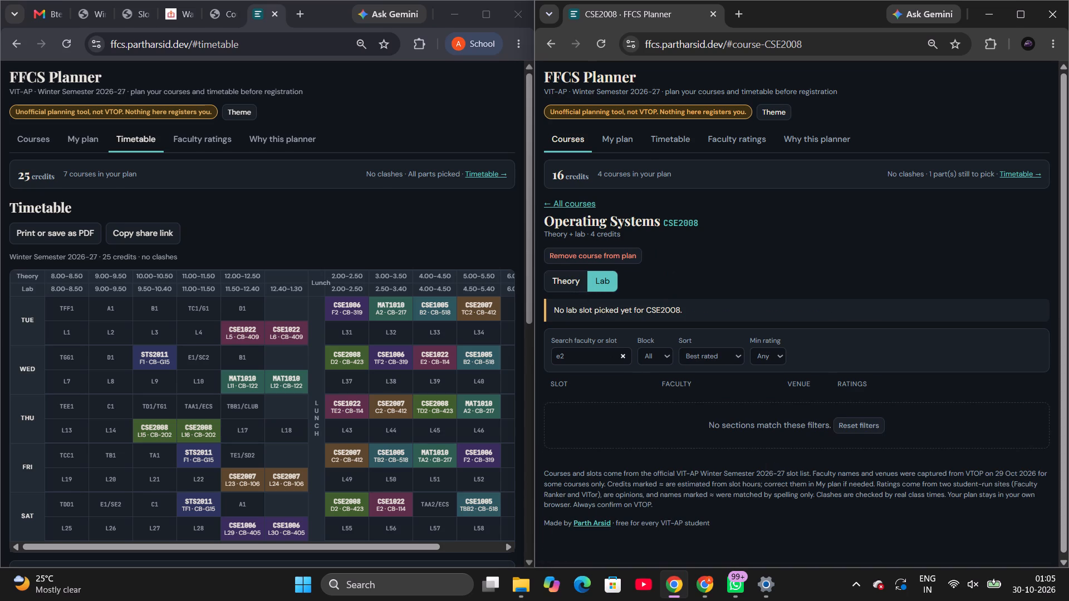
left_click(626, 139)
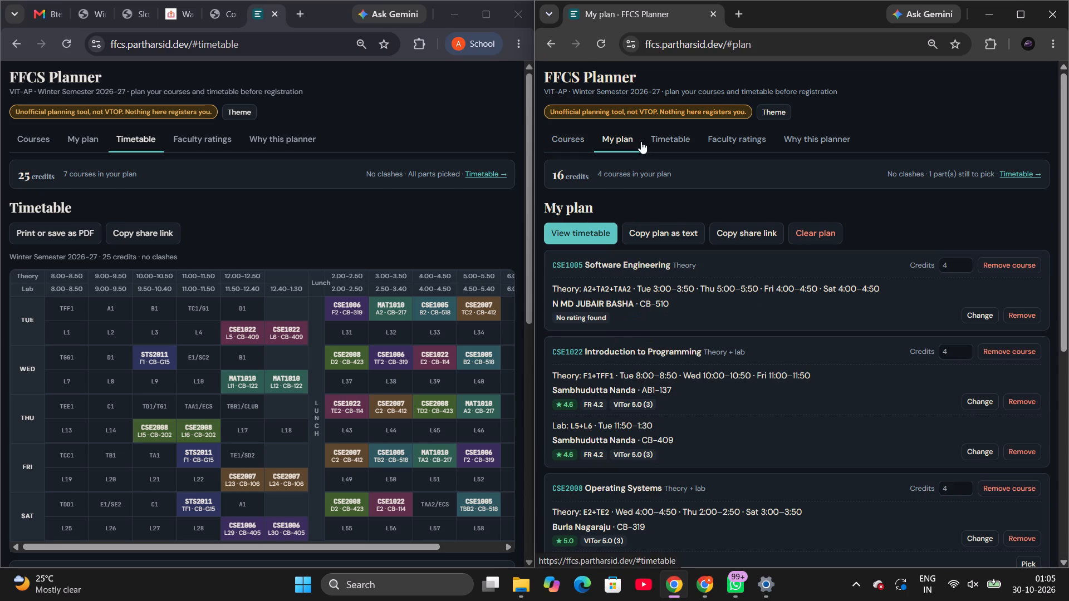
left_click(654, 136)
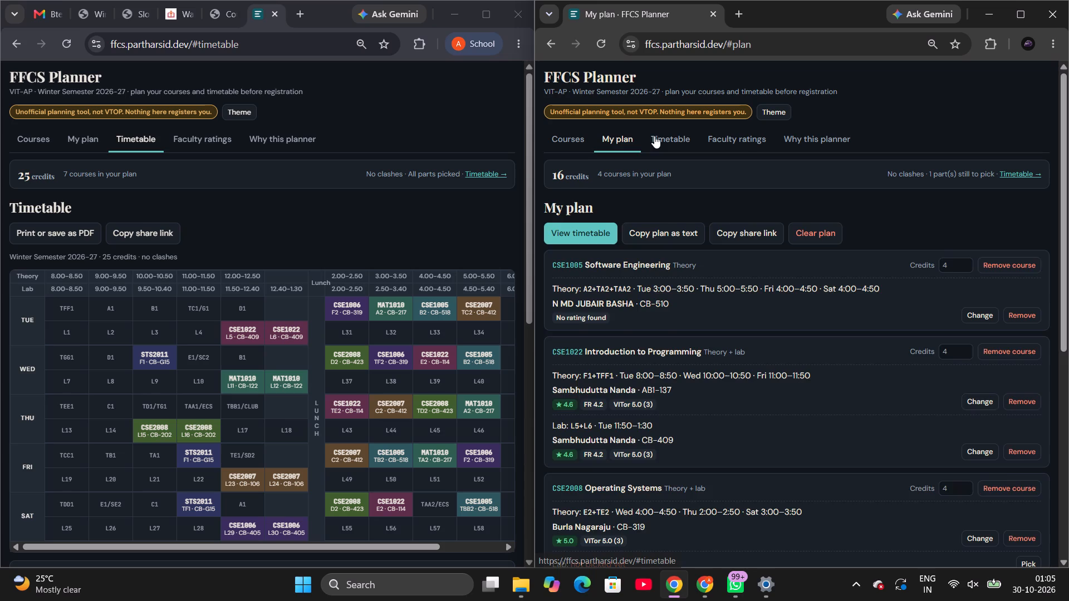
Open CSE2007 Database Management Systems, filter its theory sections by b2 and pick the B2+TB2 section in CB-G15 for the alternative plan.
left_click(578, 139)
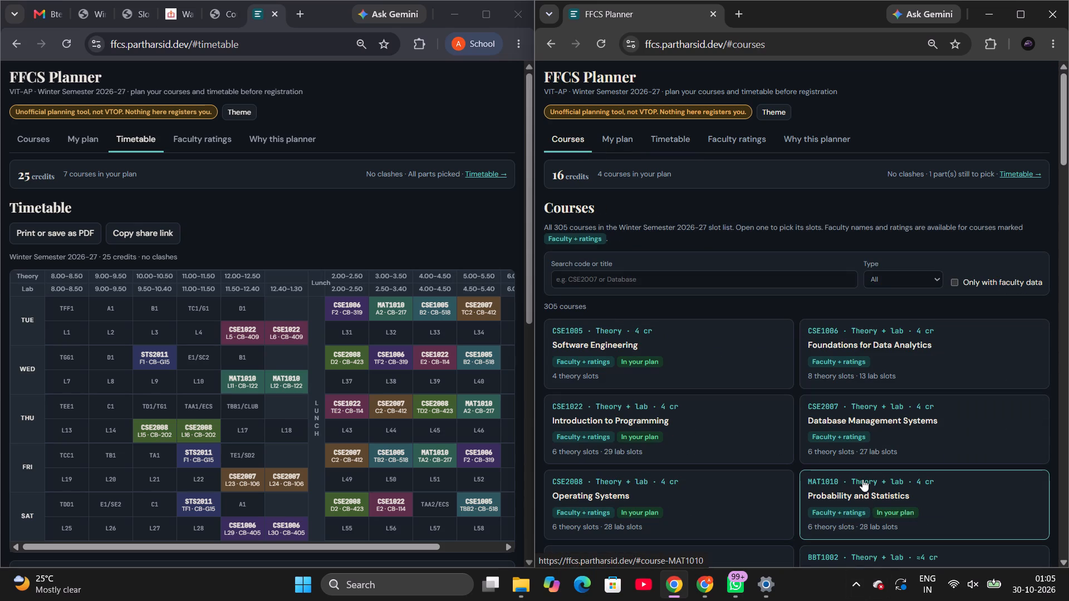
left_click(923, 446)
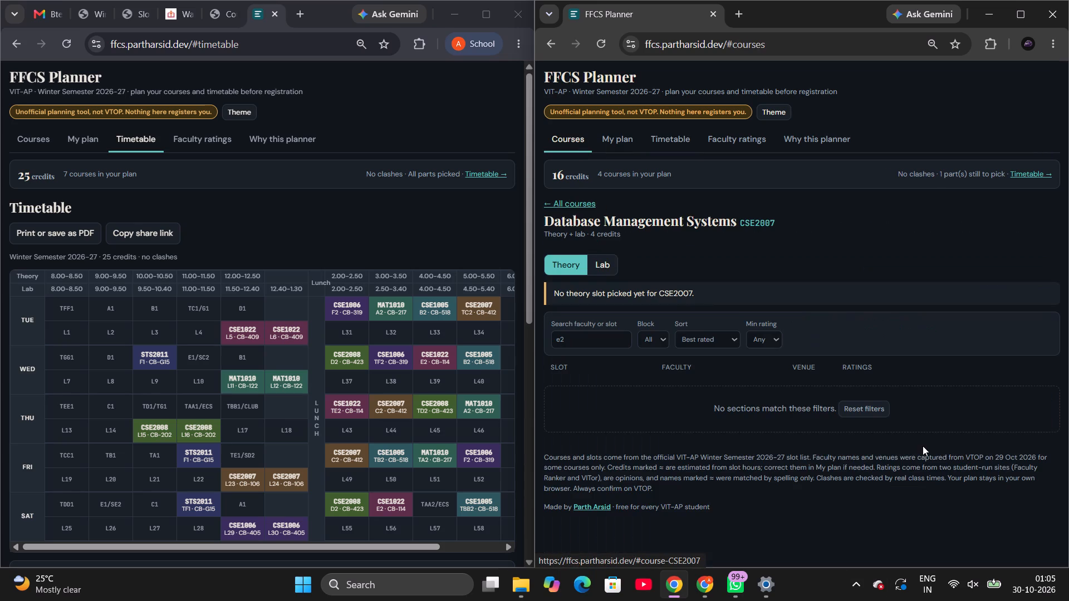
left_click(621, 337)
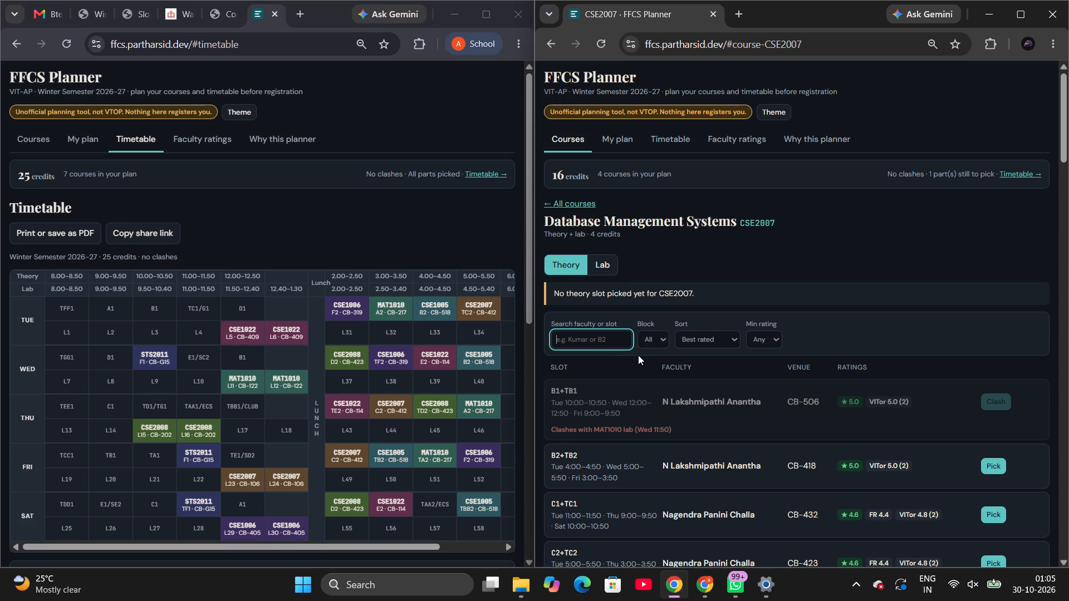
type("b2")
scroll(888, 484, "down", 1)
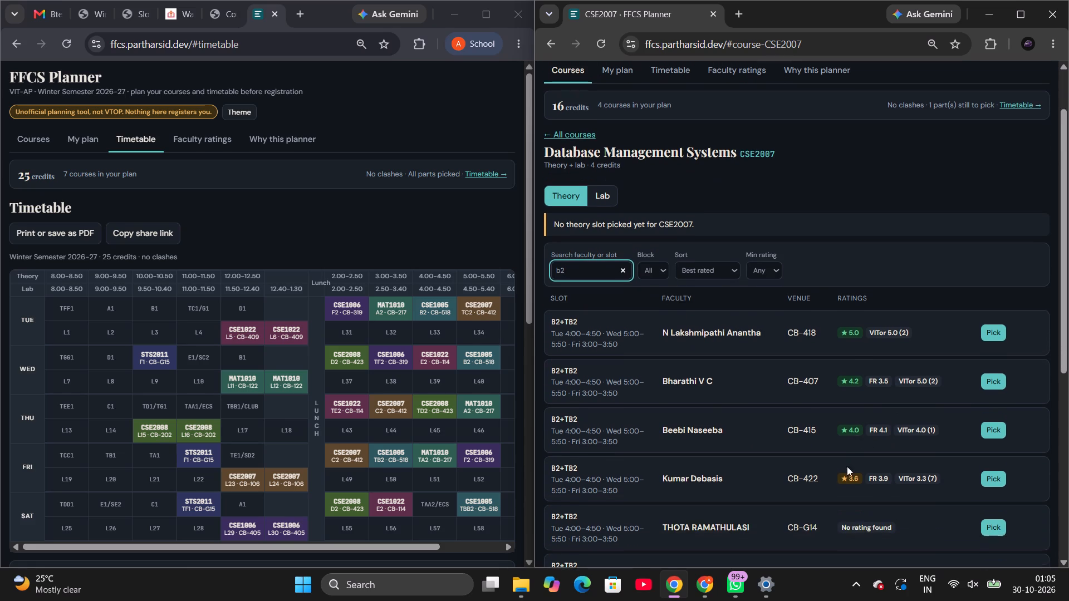
scroll(830, 464, "down", 2)
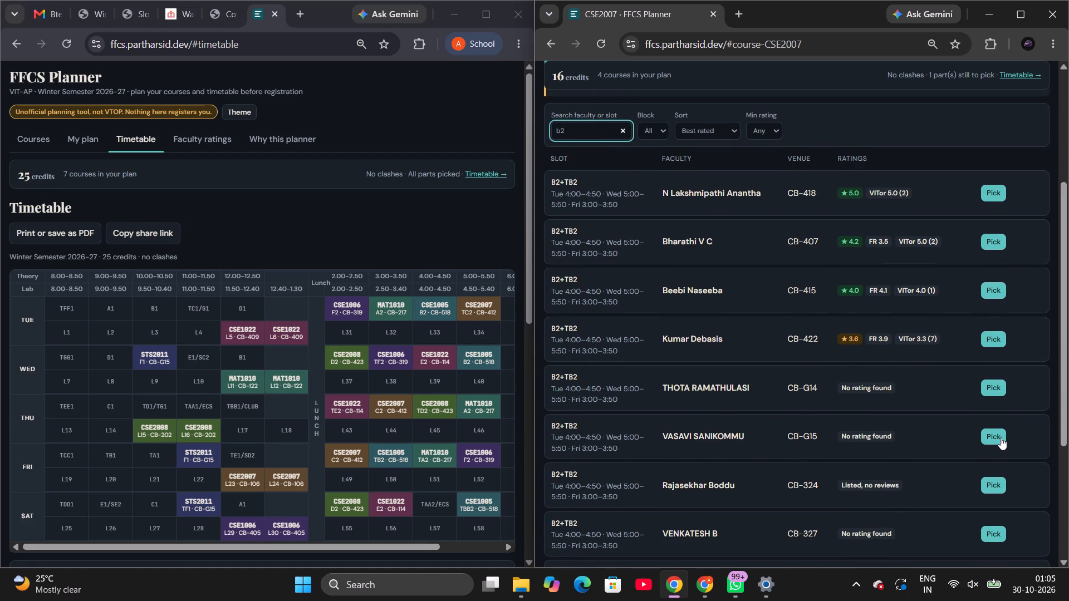
left_click(999, 437)
scroll(575, 167, "up", 4)
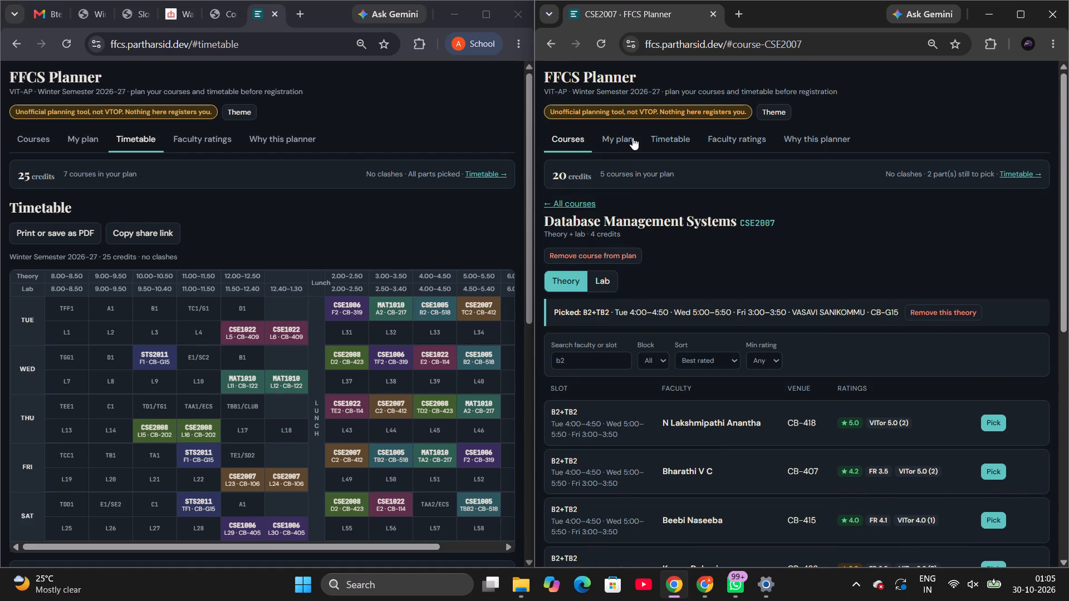
Open CSE1006 Foundations for Data Analytics, filter its theory sections by c2 and pick the C2+TC2 section in CB-325 for the alternative plan.
left_click(581, 140)
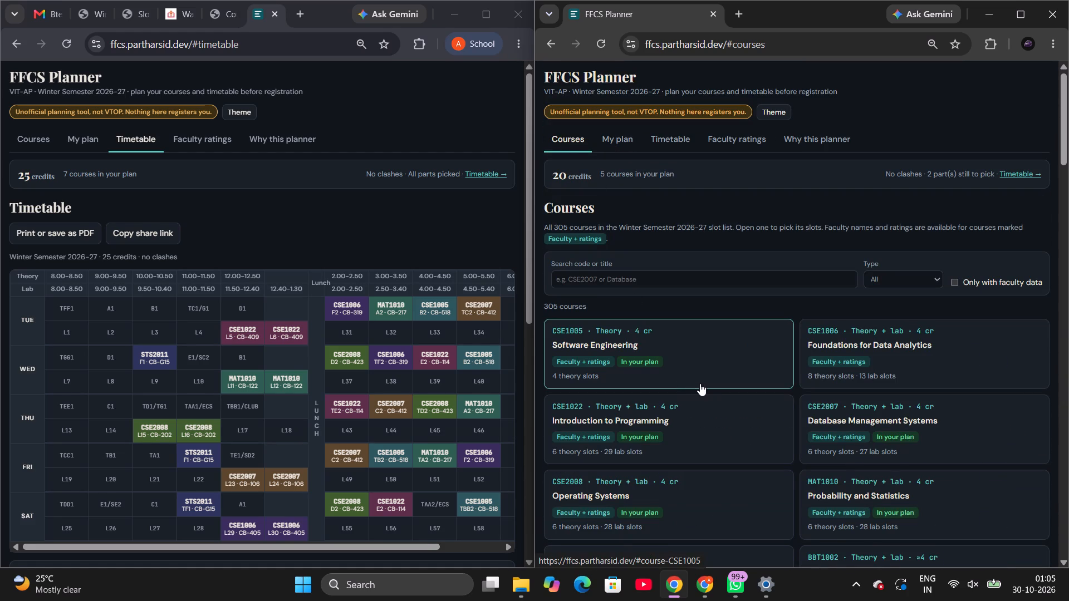
left_click(850, 352)
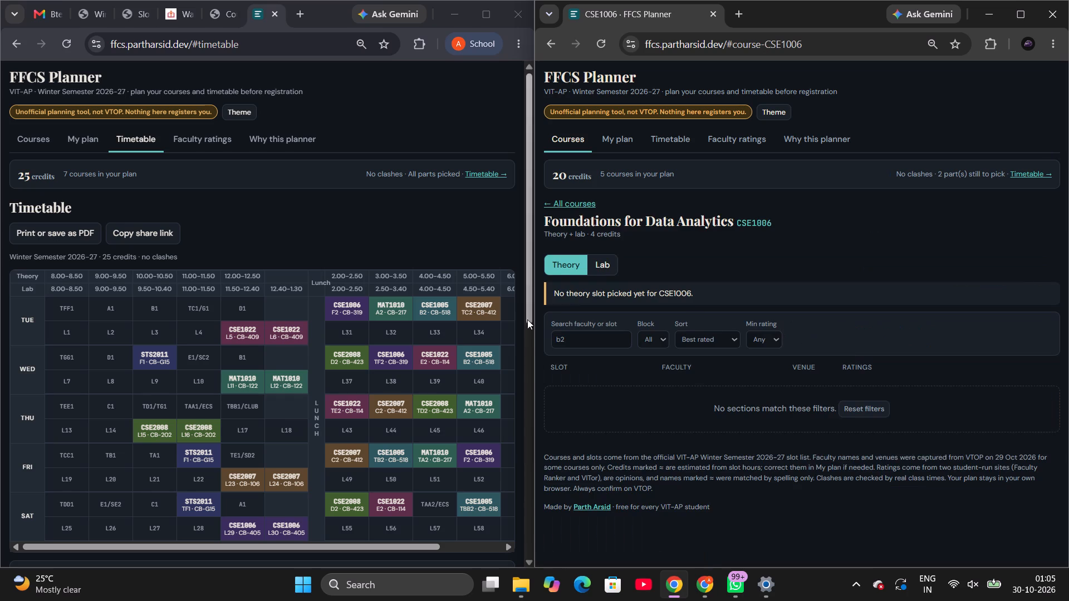
left_click(624, 339)
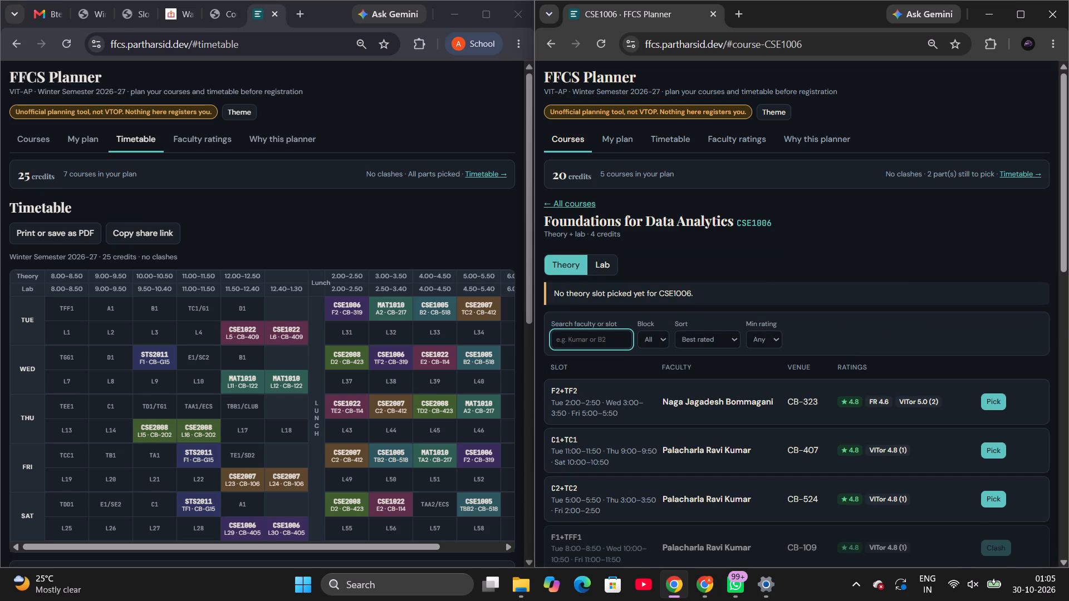
type("c2")
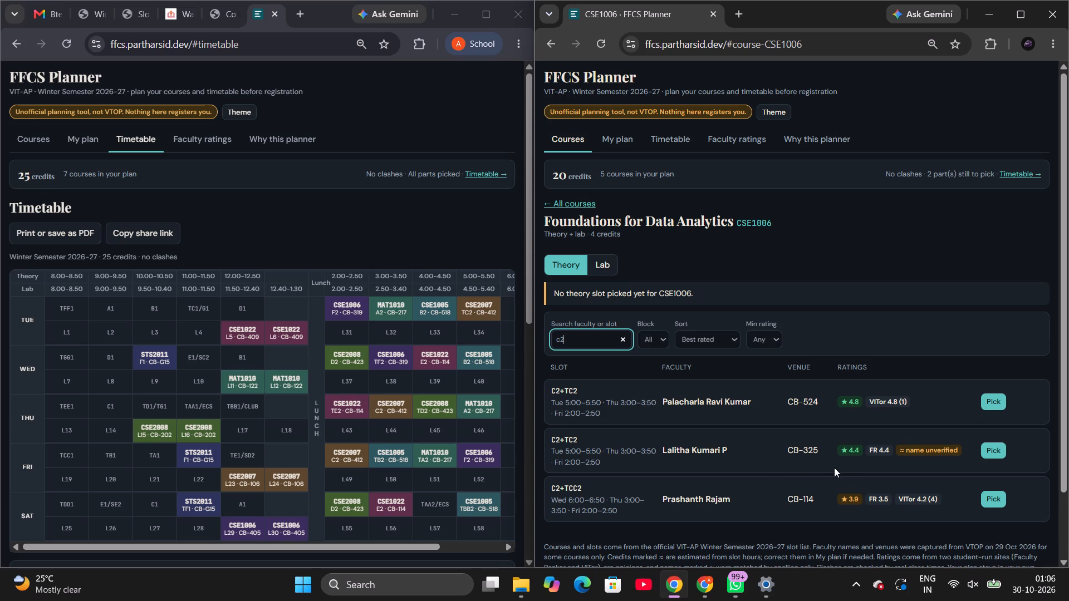
left_click(989, 452)
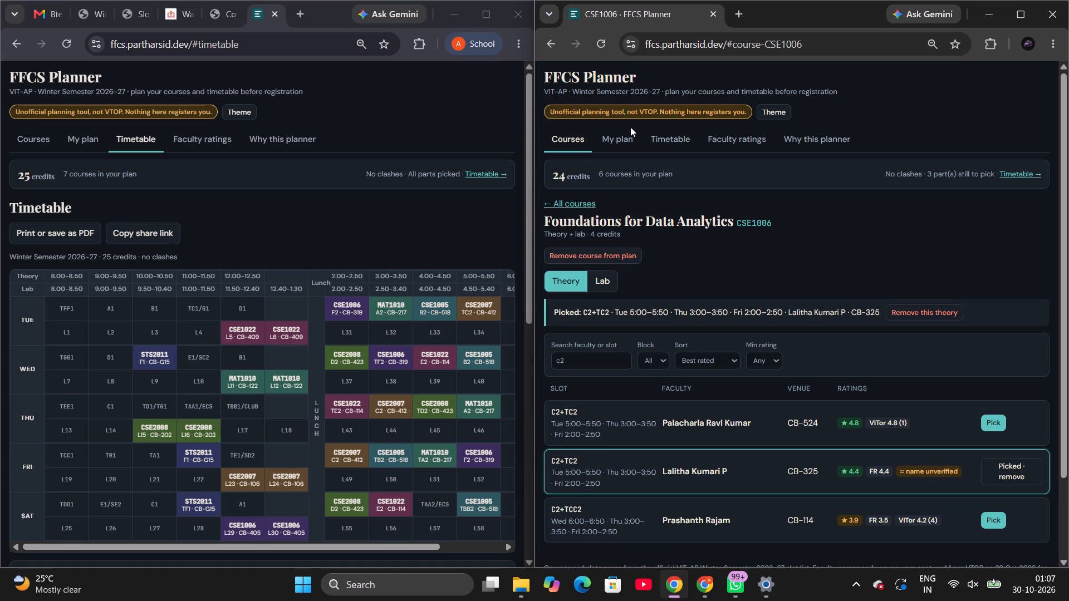
Open STS2011 in the alternative plan, filter its theory sections by f2 and pick the F2+TF2 section in CB-G16.
left_click(661, 139)
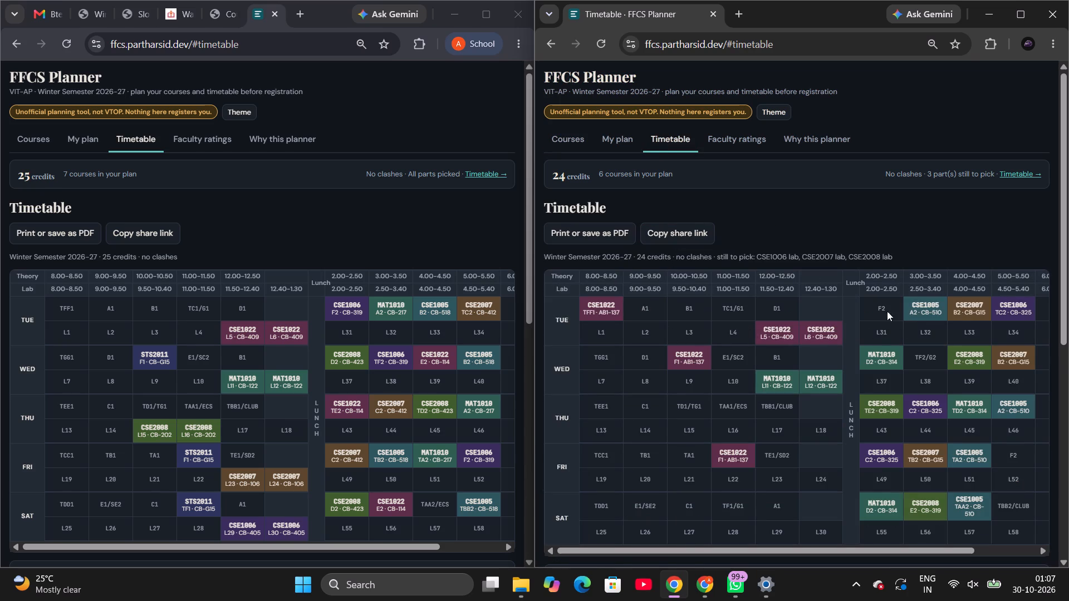
left_click(626, 139)
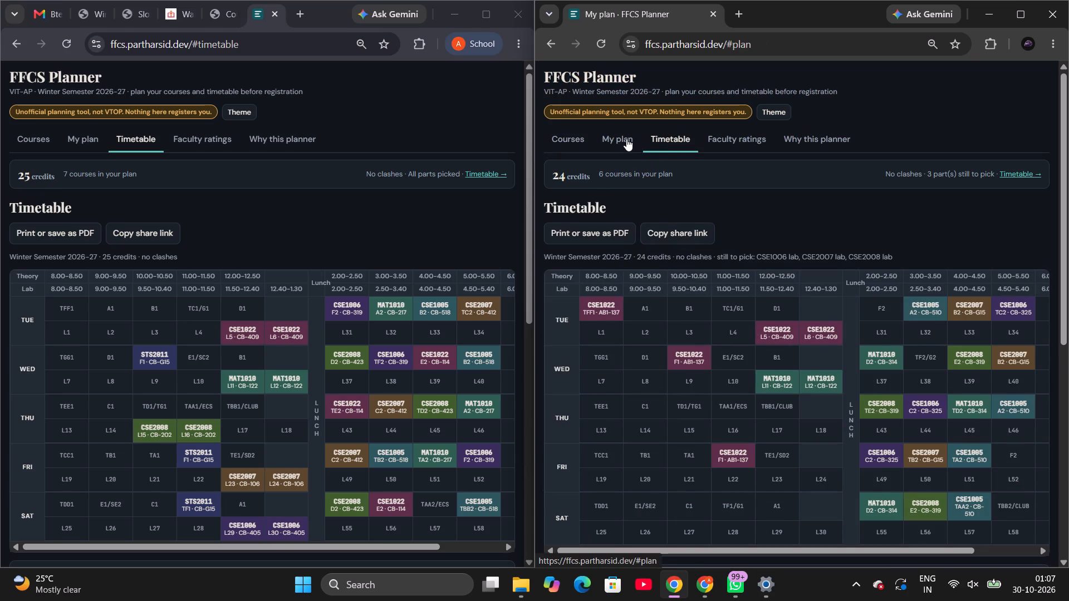
left_click(557, 140)
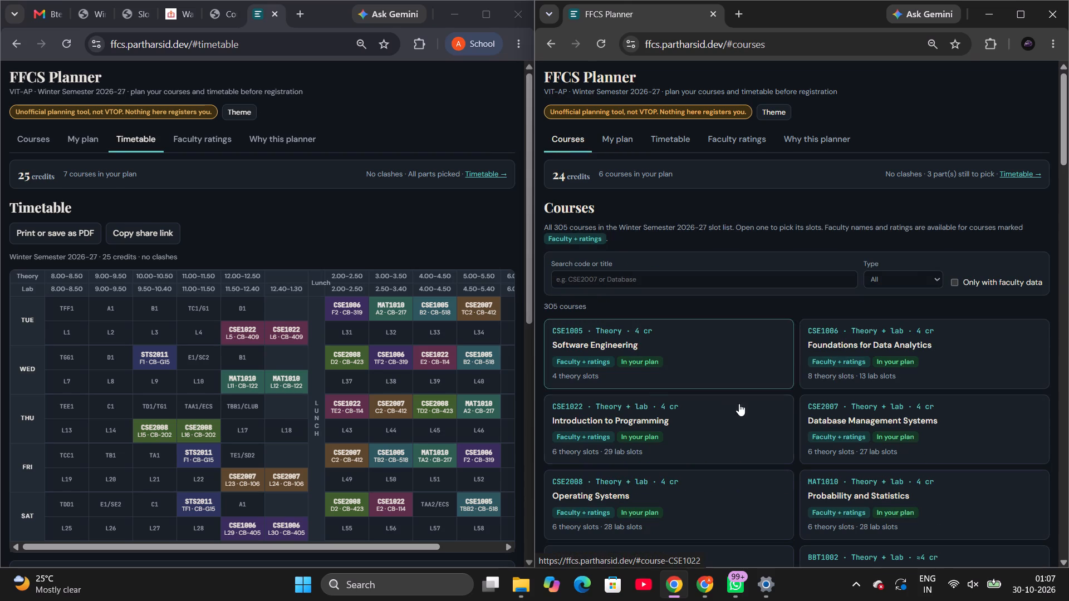
scroll(771, 403, "down", 1)
left_click(700, 504)
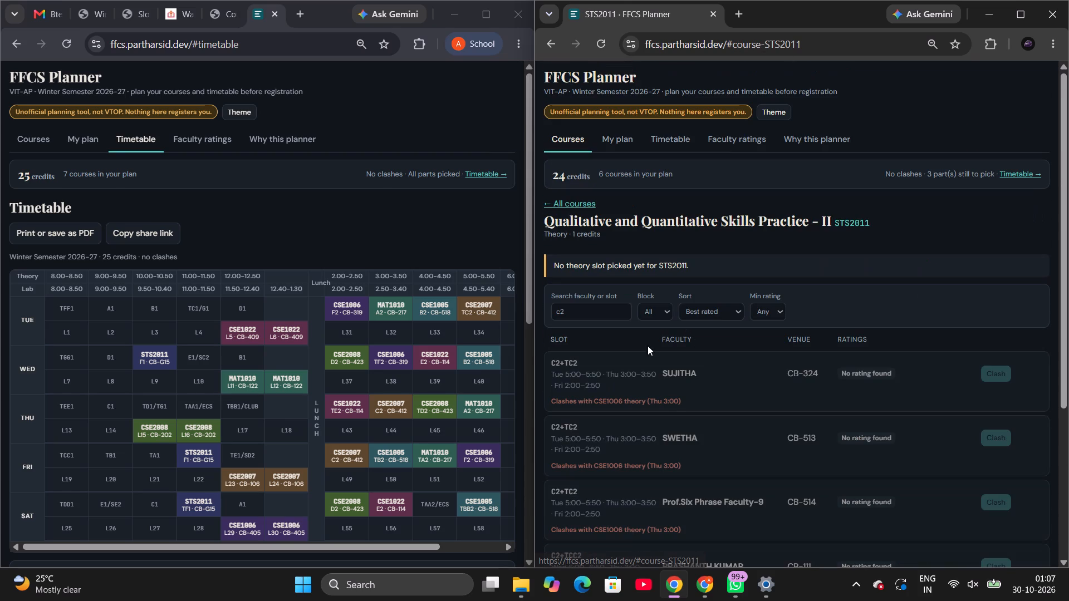
left_click(625, 312)
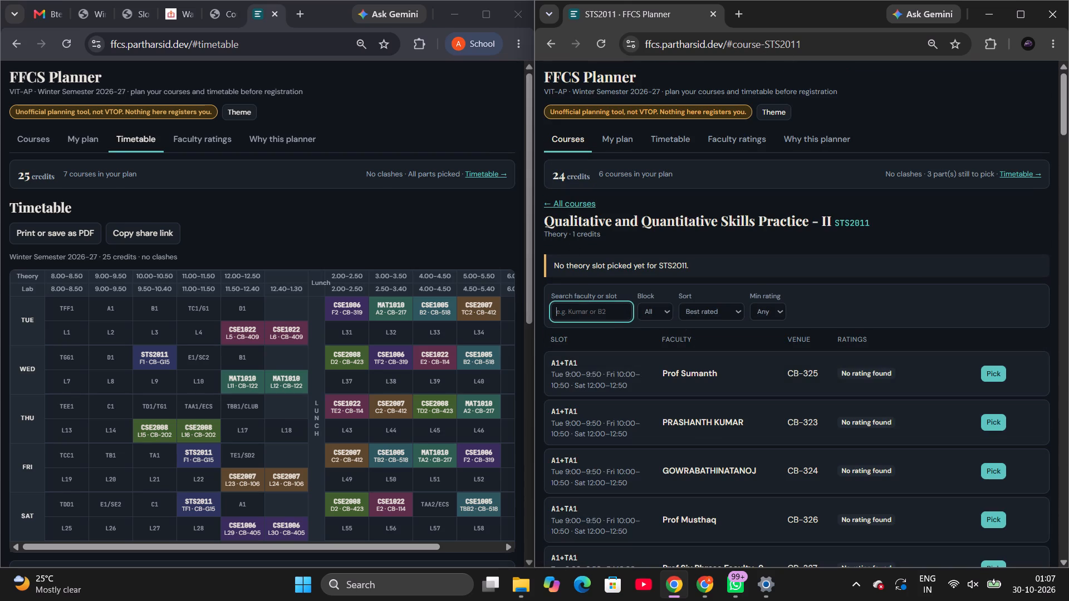
type("f2")
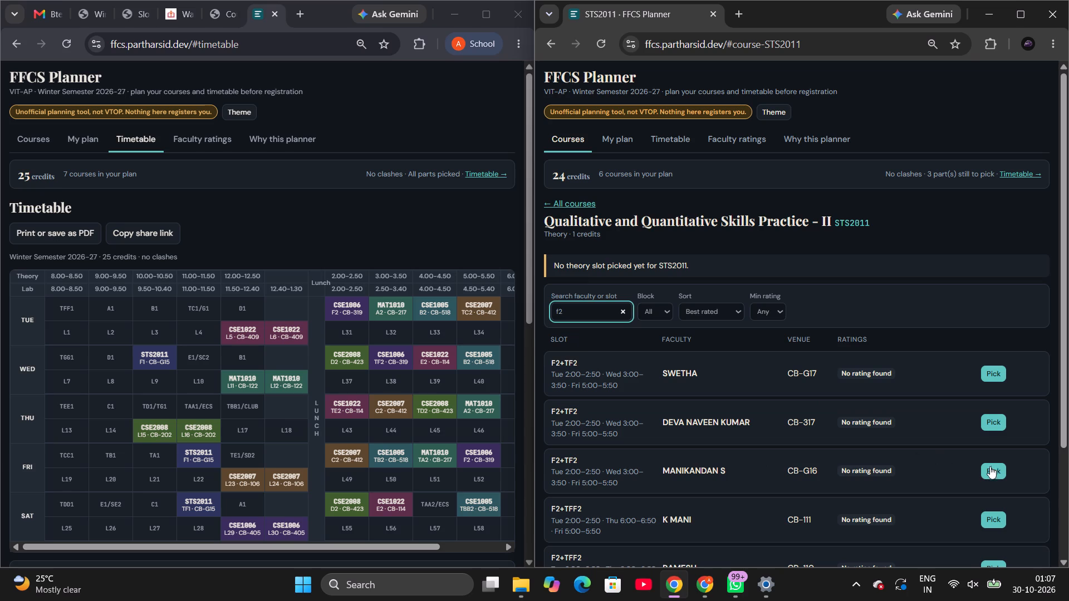
scroll(931, 475, "down", 1)
left_click(989, 398)
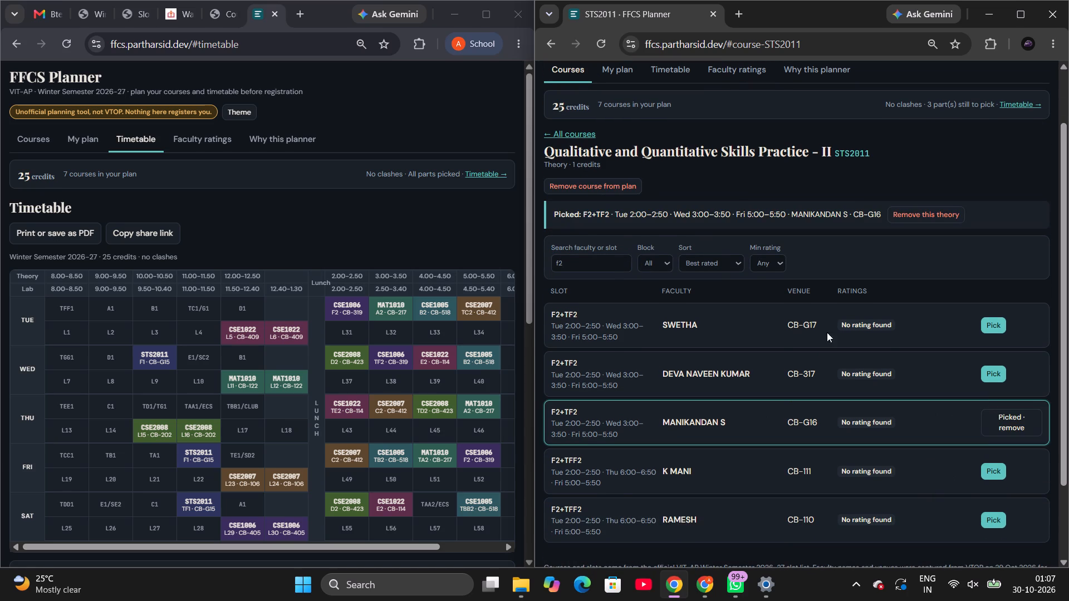
Review the alternative plan's full timetable and its list of picked courses, checking the theory slots and which lab parts are missing.
left_click(674, 69)
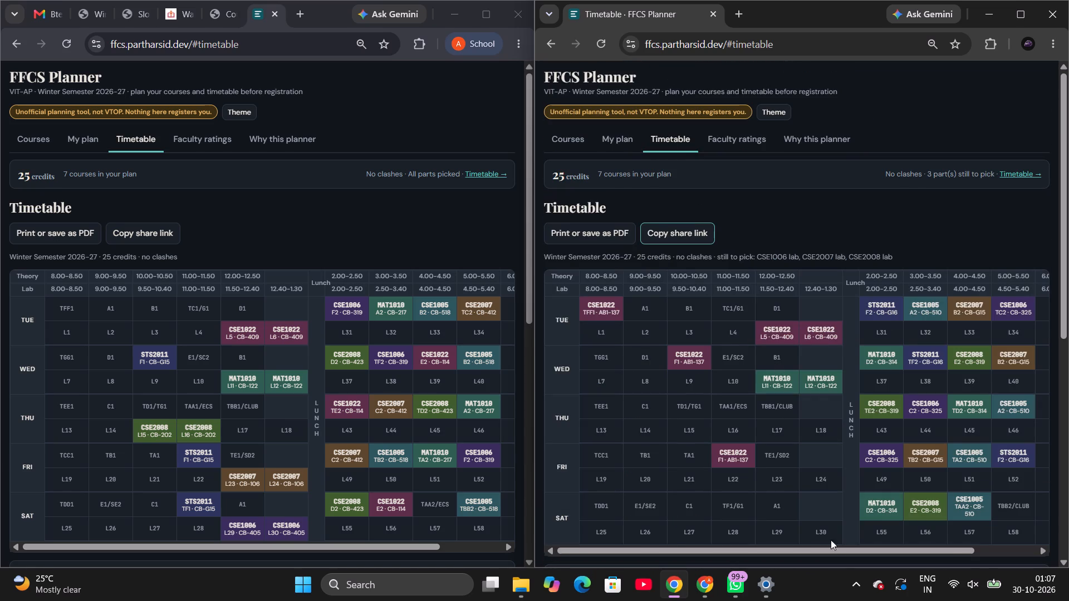
left_click_drag(831, 551, 863, 545)
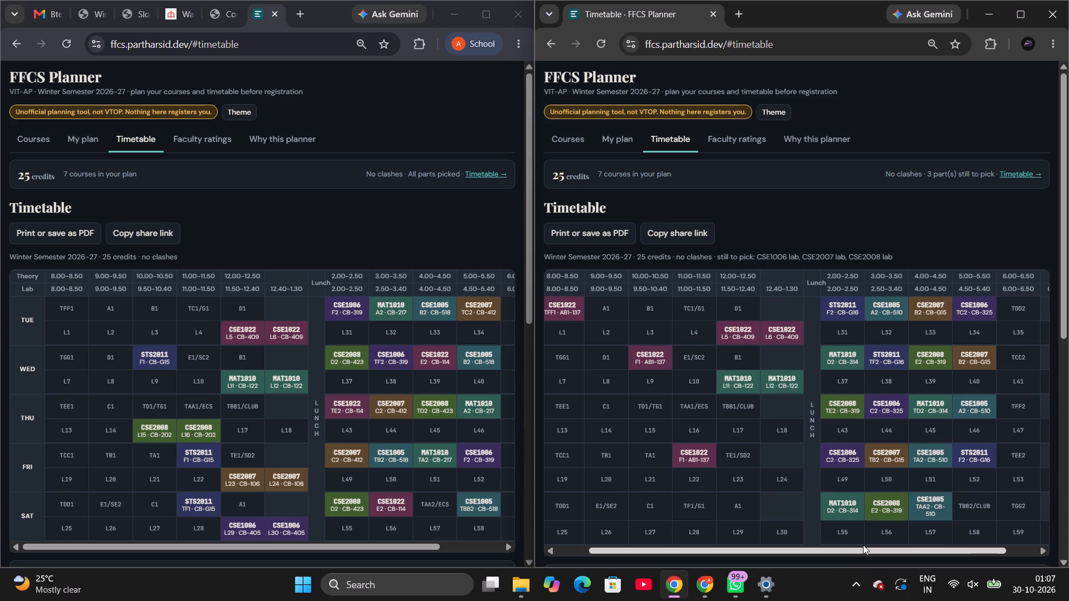
left_click_drag(863, 545, 869, 543)
left_click(621, 138)
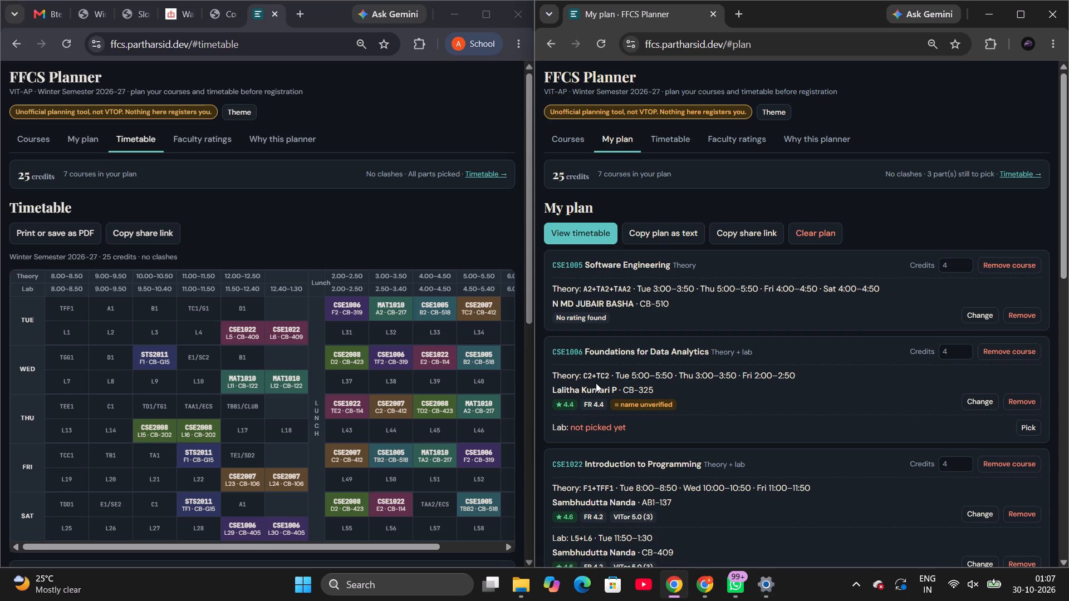
scroll(619, 433, "down", 2)
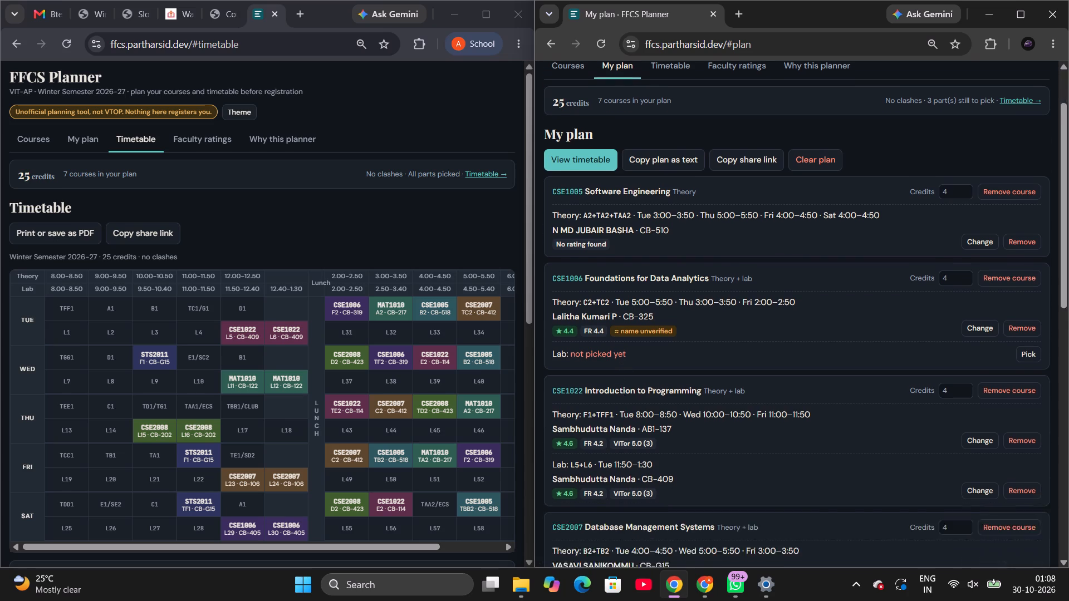
scroll(619, 434, "down", 2)
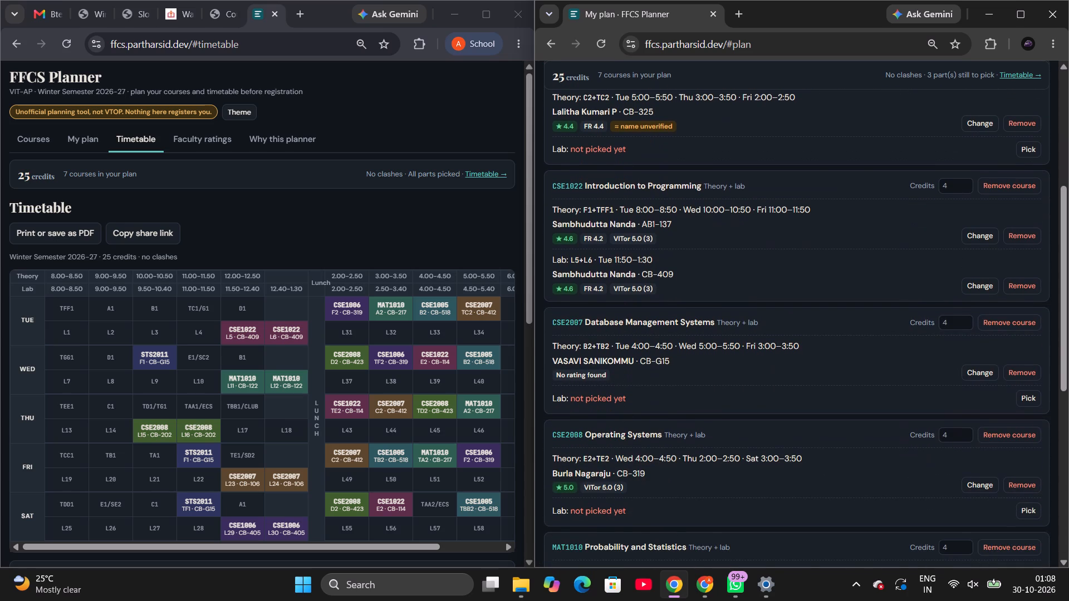
scroll(619, 435, "up", 5)
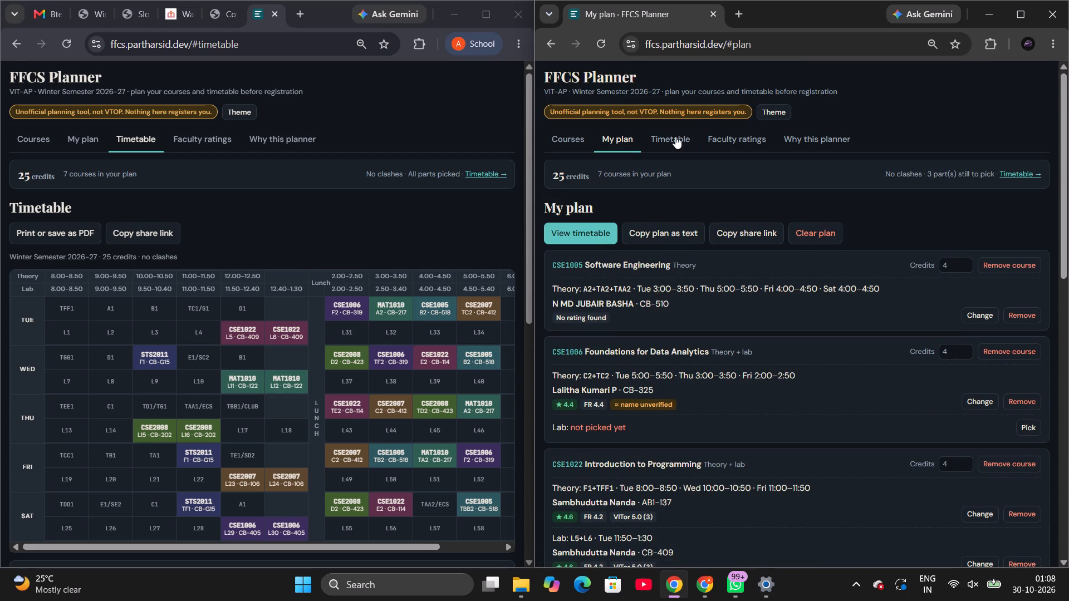
left_click(675, 136)
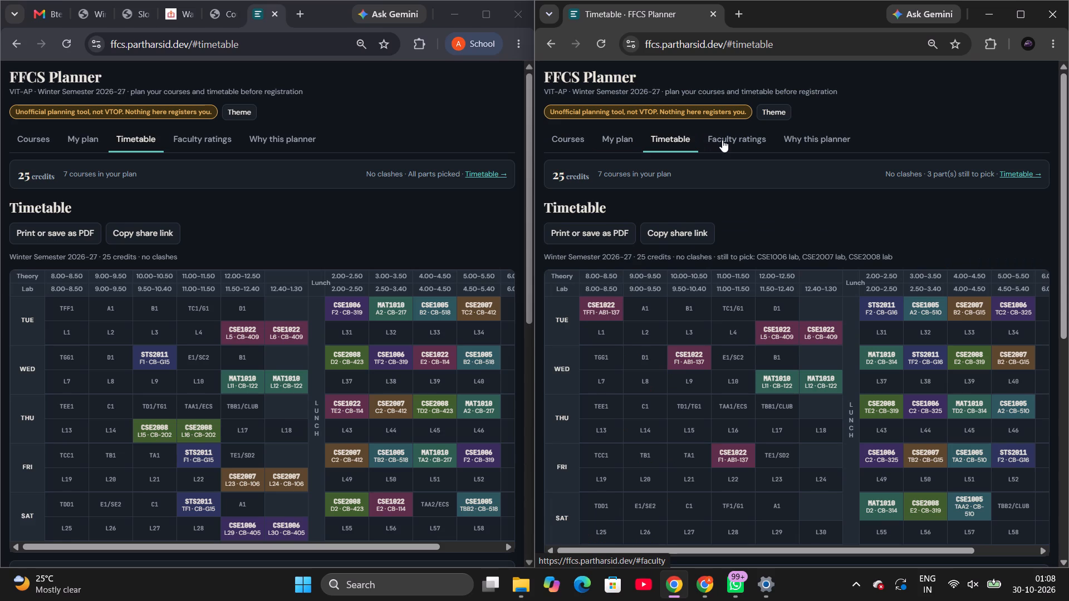
left_click_drag(758, 553, 774, 548)
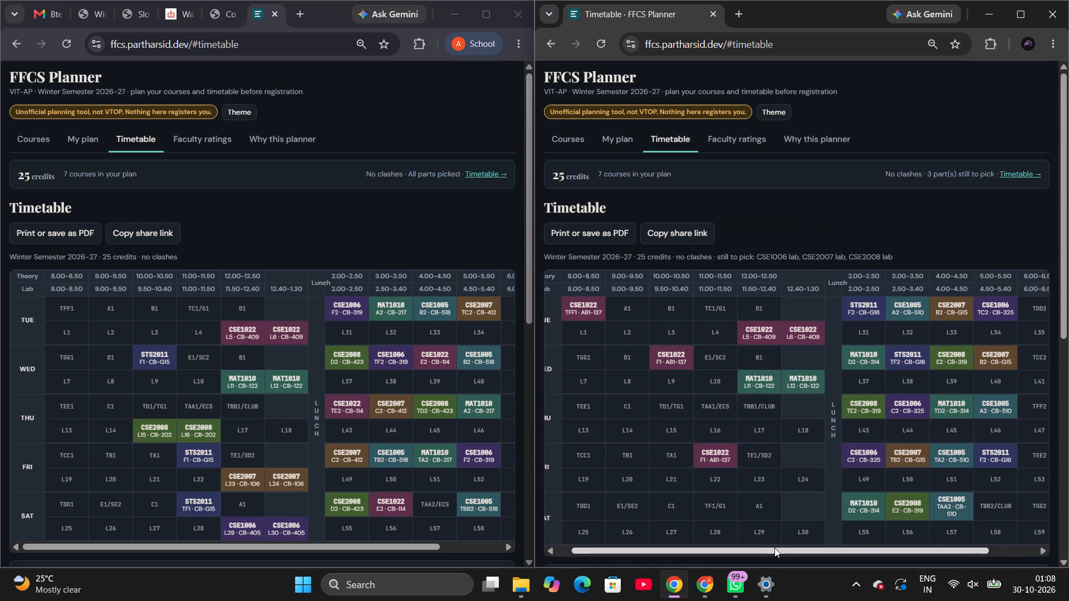
left_click_drag(774, 548, 848, 534)
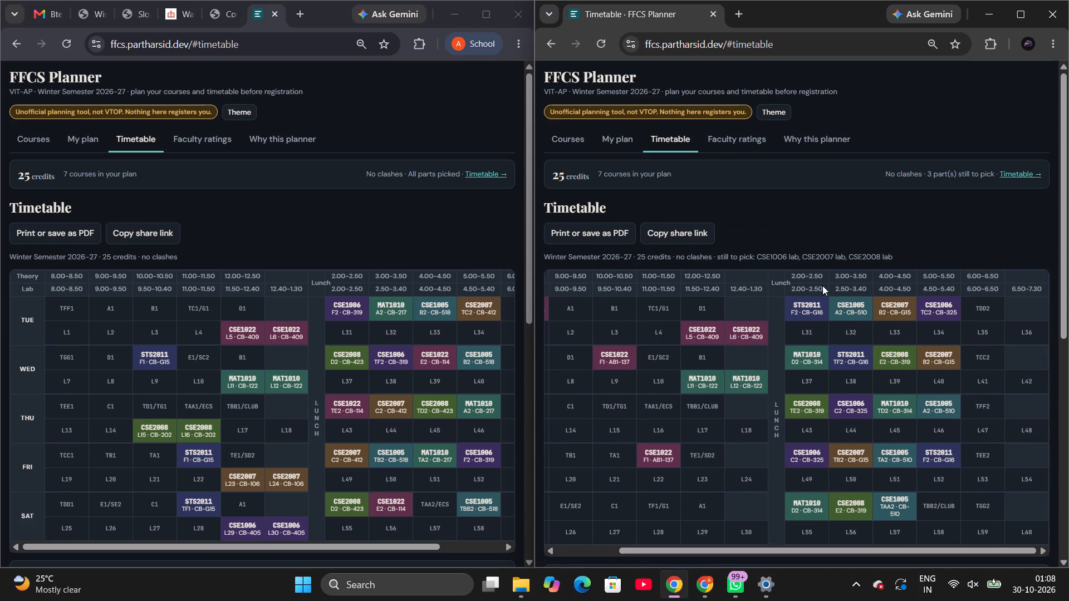
left_click(610, 144)
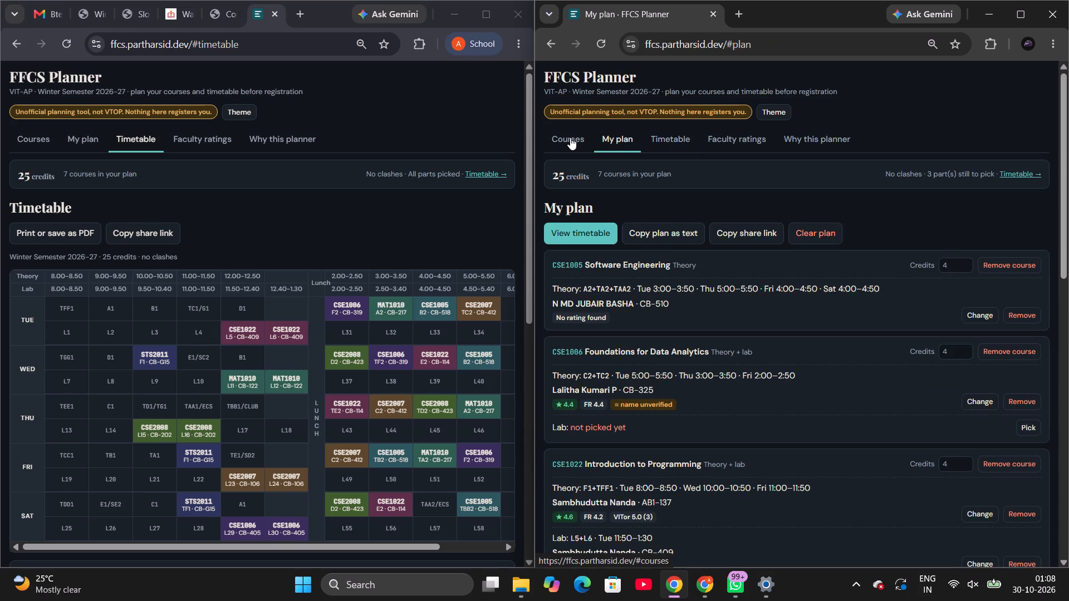
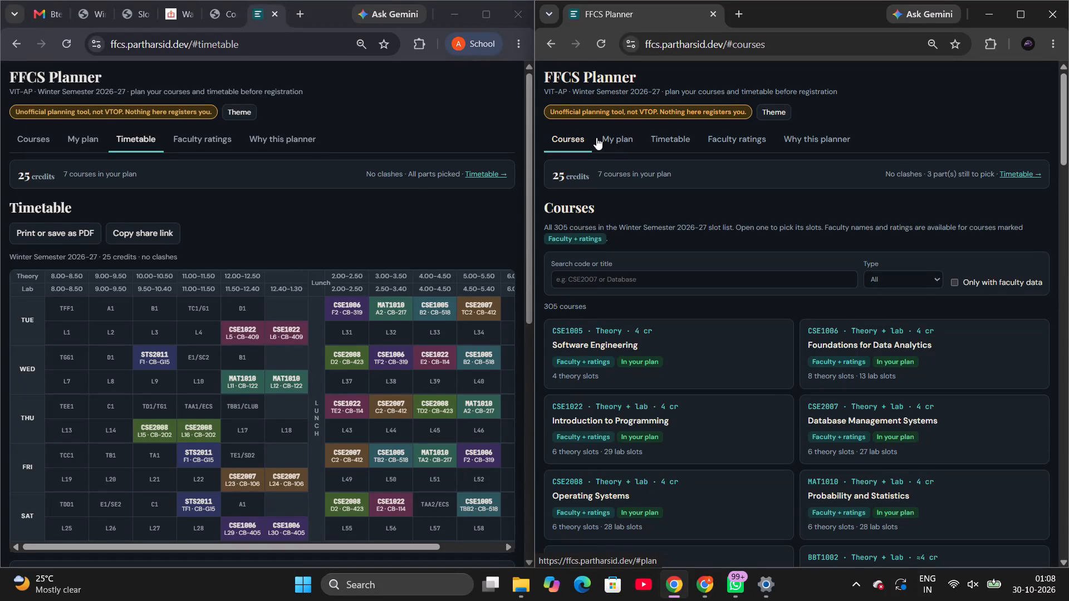
Check the alternative plan's timetable for free lab slots and search the CSE1006 Foundations for Data Analytics lab sections for l59.
left_click(610, 137)
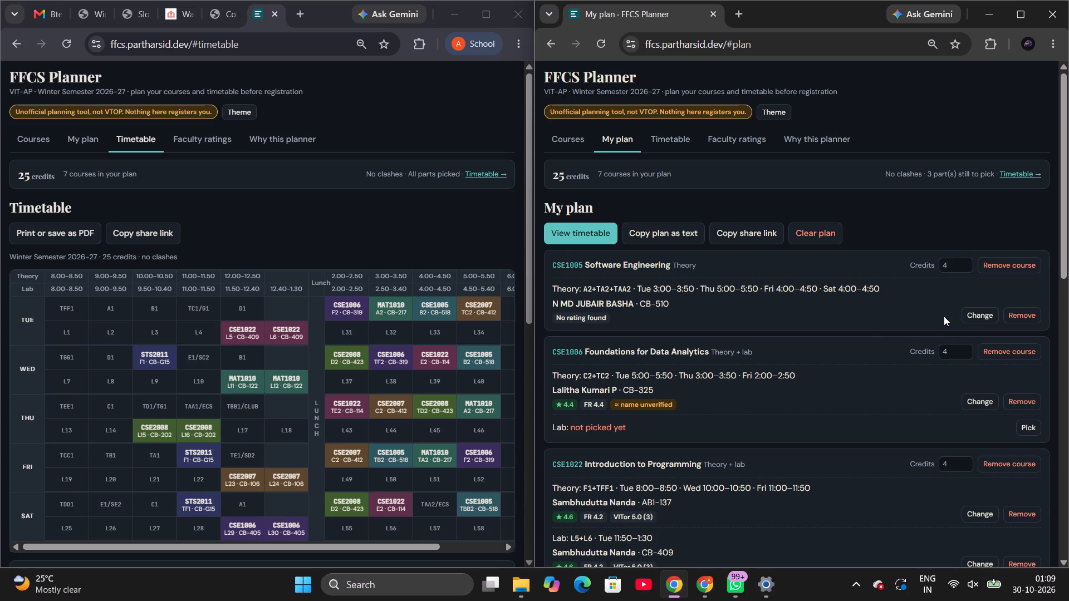
left_click(668, 144)
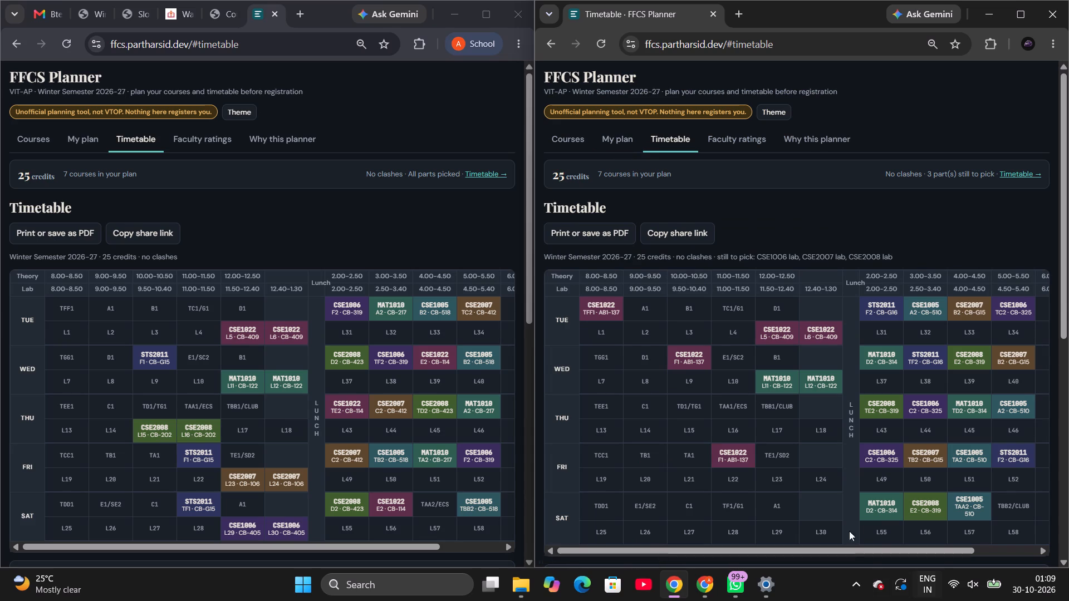
left_click_drag(860, 551, 931, 542)
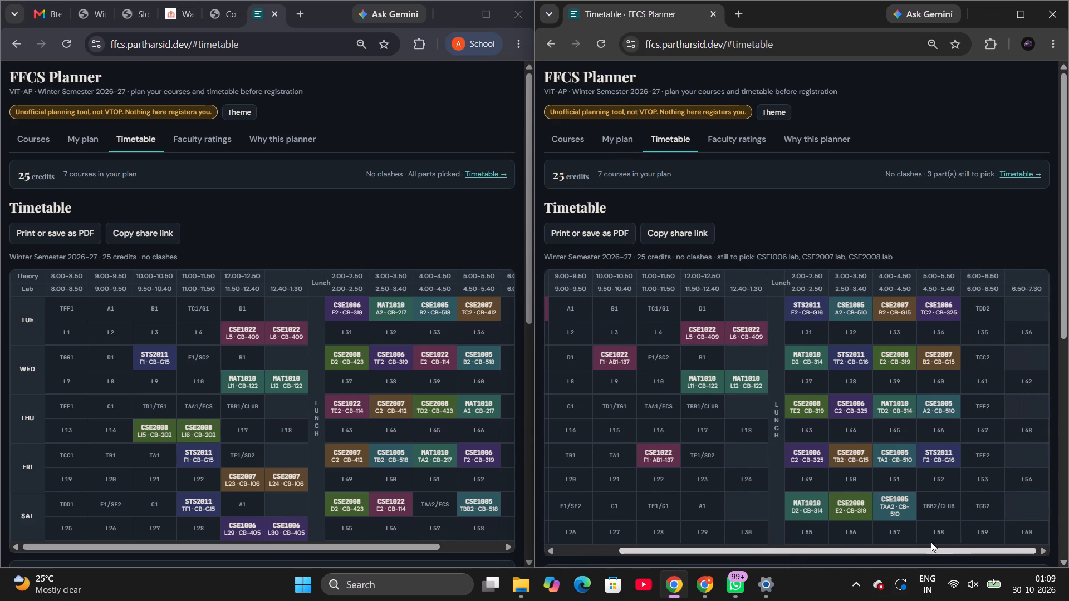
left_click_drag(931, 542, 825, 583)
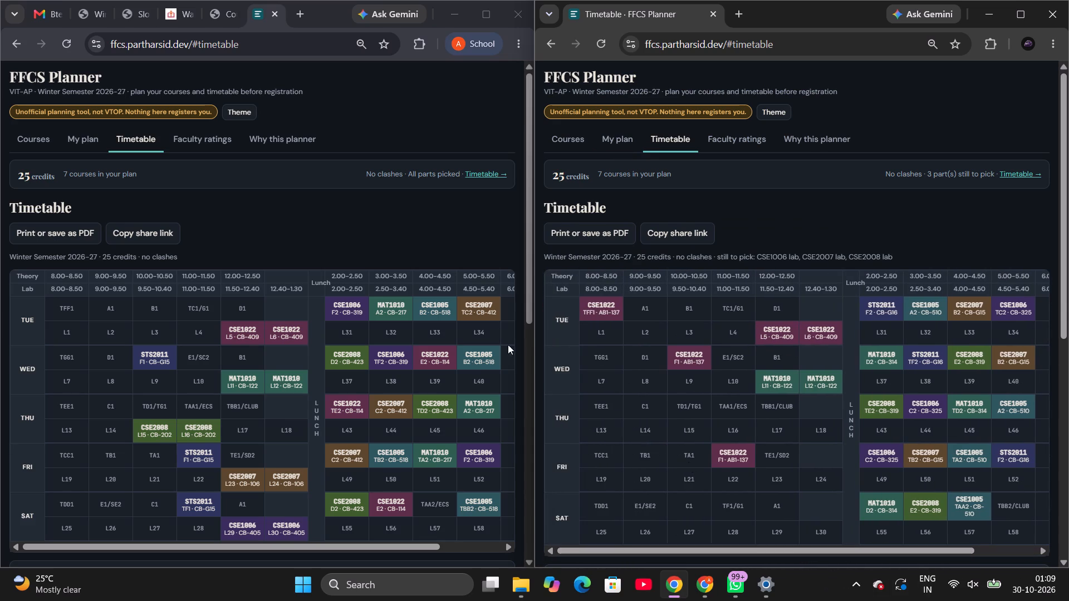
left_click(607, 138)
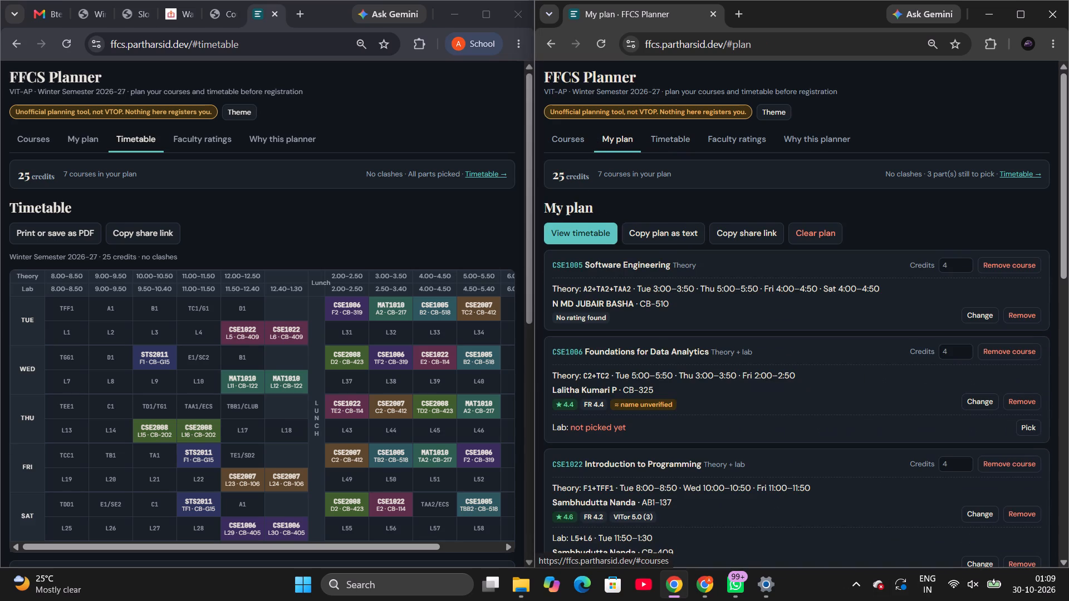
left_click(1027, 427)
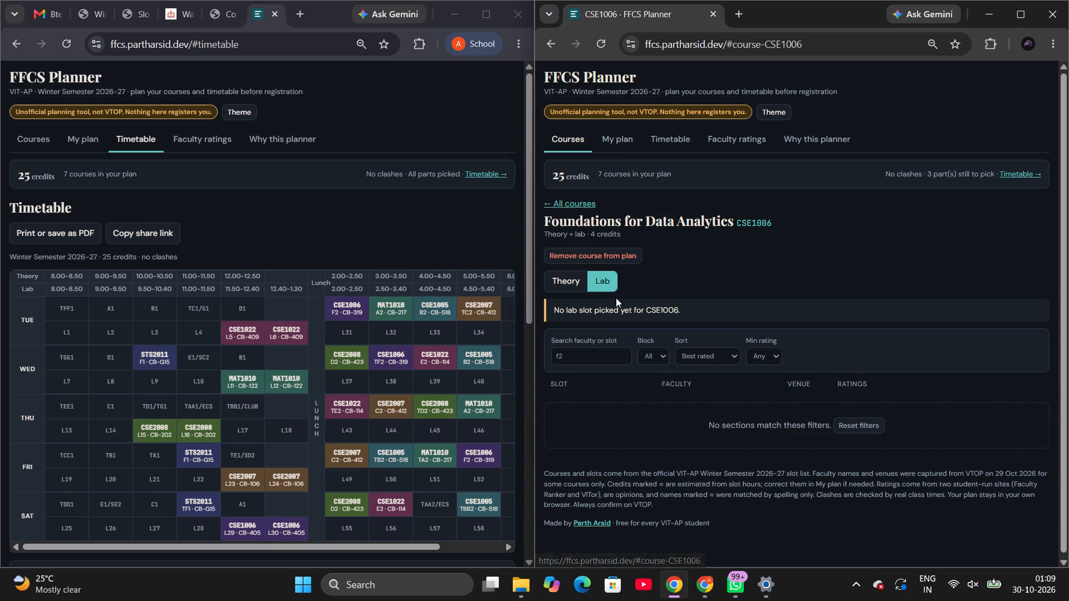
left_click(596, 348)
key("BackSpace")
key("BackSpace")
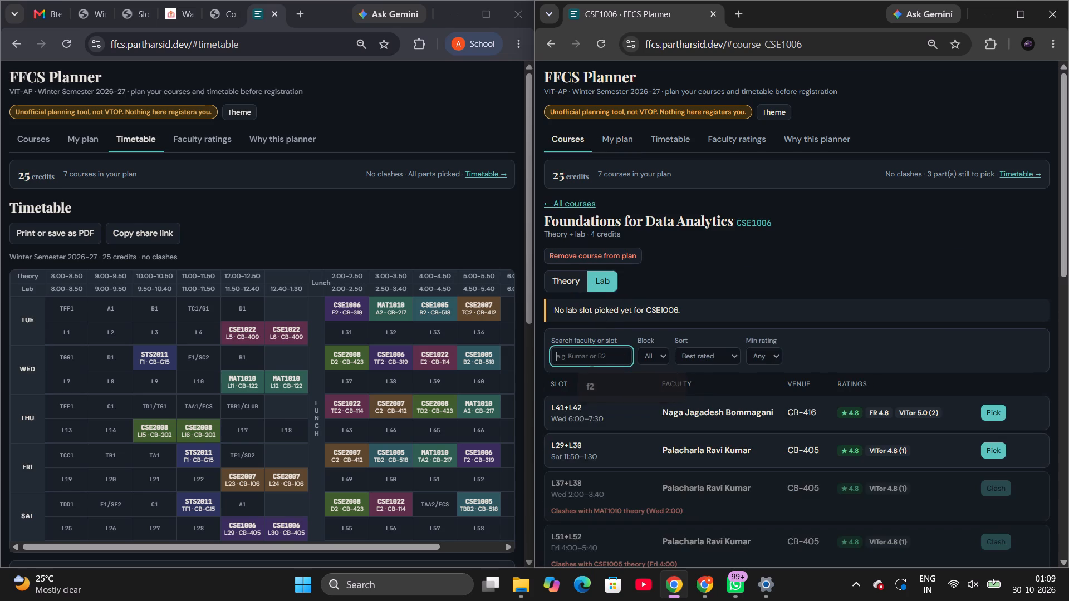
type("l59")
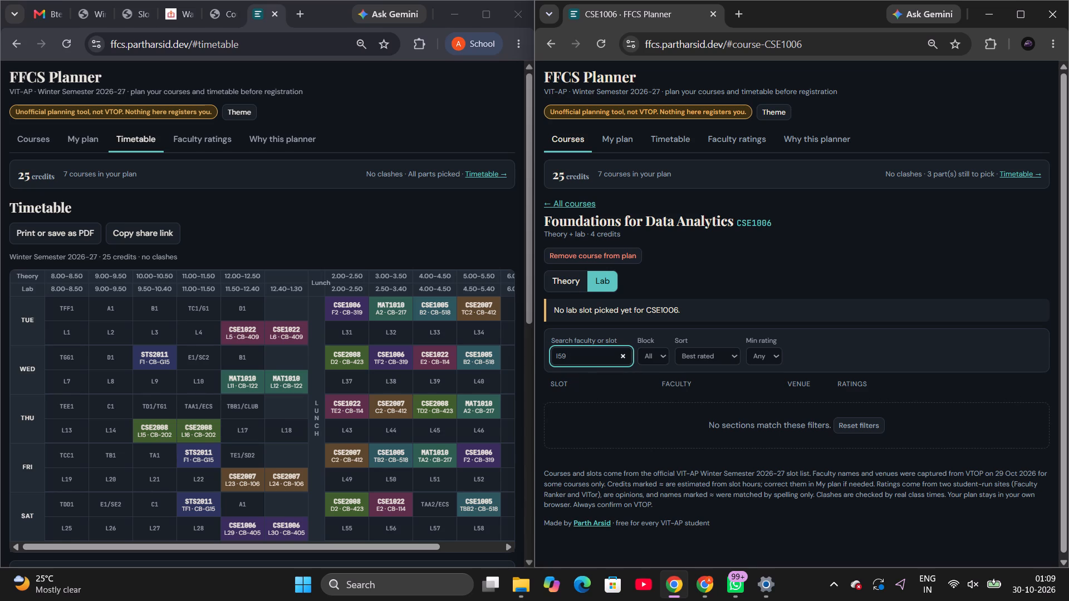
left_click(576, 198)
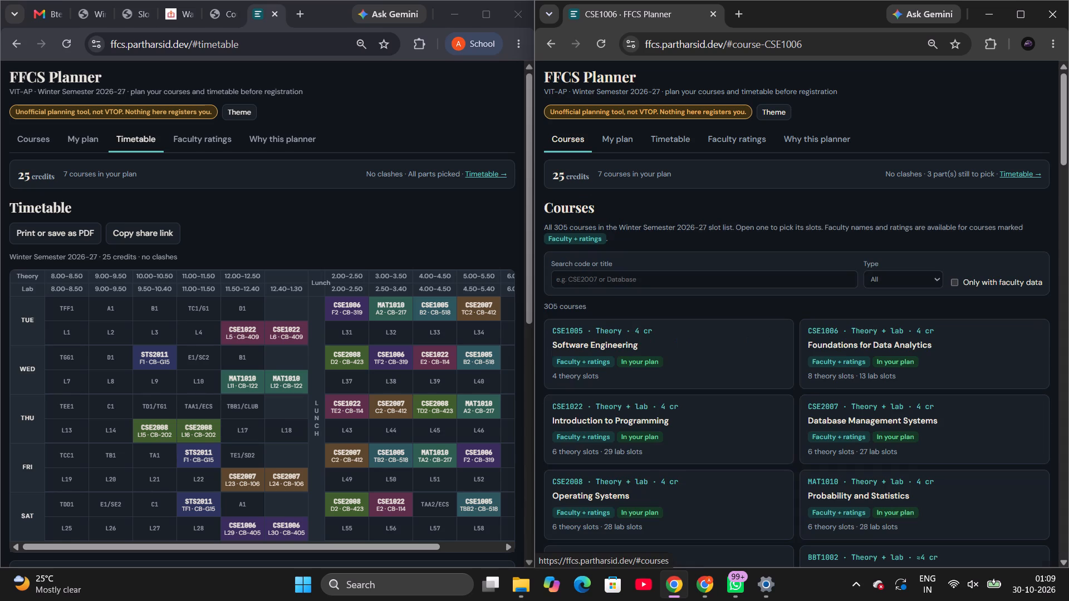
Check the CSE2007 and CSE2008 lab sections against the l59 filter and recheck the alternative plan's timetable and course list.
left_click(617, 140)
scroll(638, 371, "down", 1)
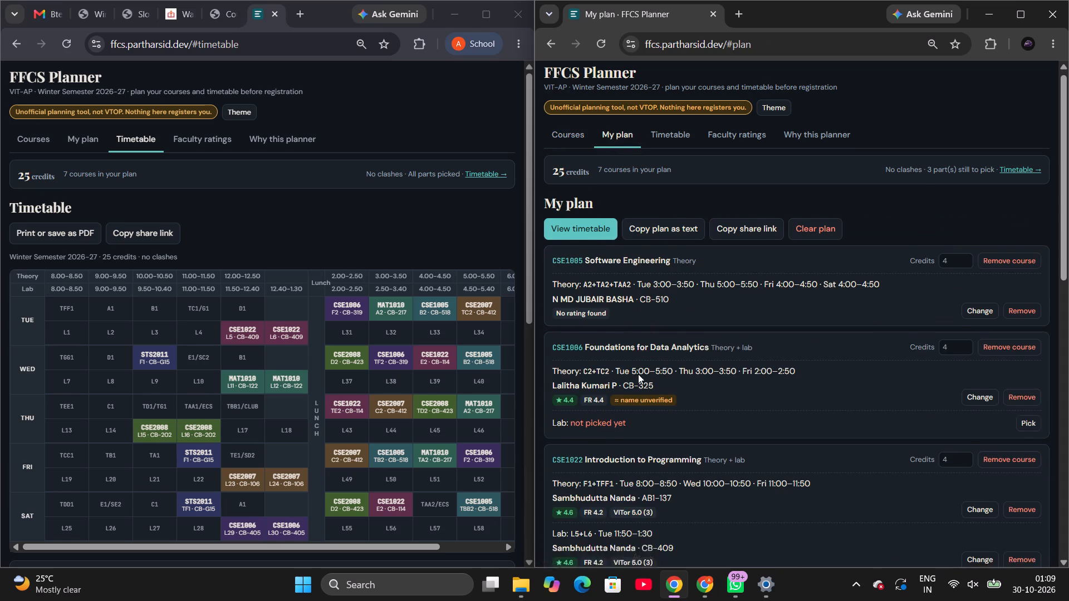
scroll(638, 374, "down", 3)
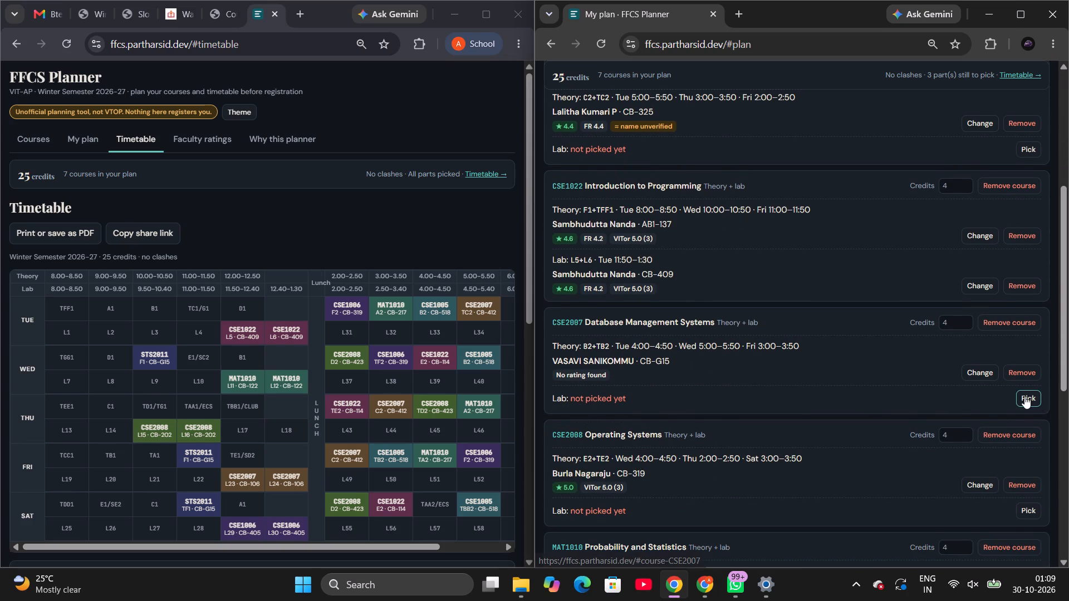
left_click(1024, 396)
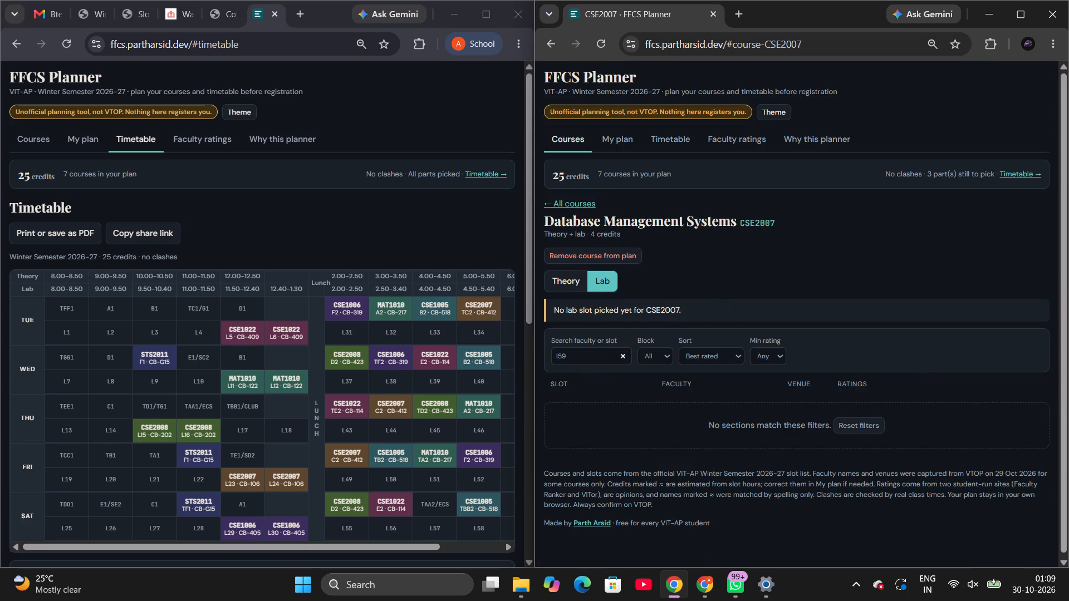
left_click(627, 139)
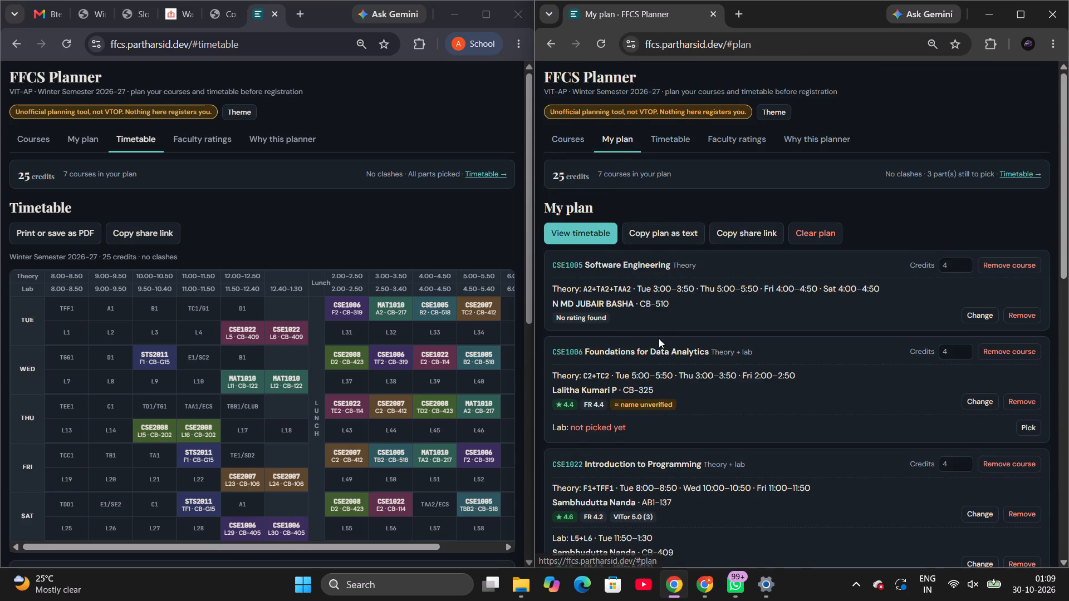
scroll(659, 340, "down", 6)
left_click(1026, 371)
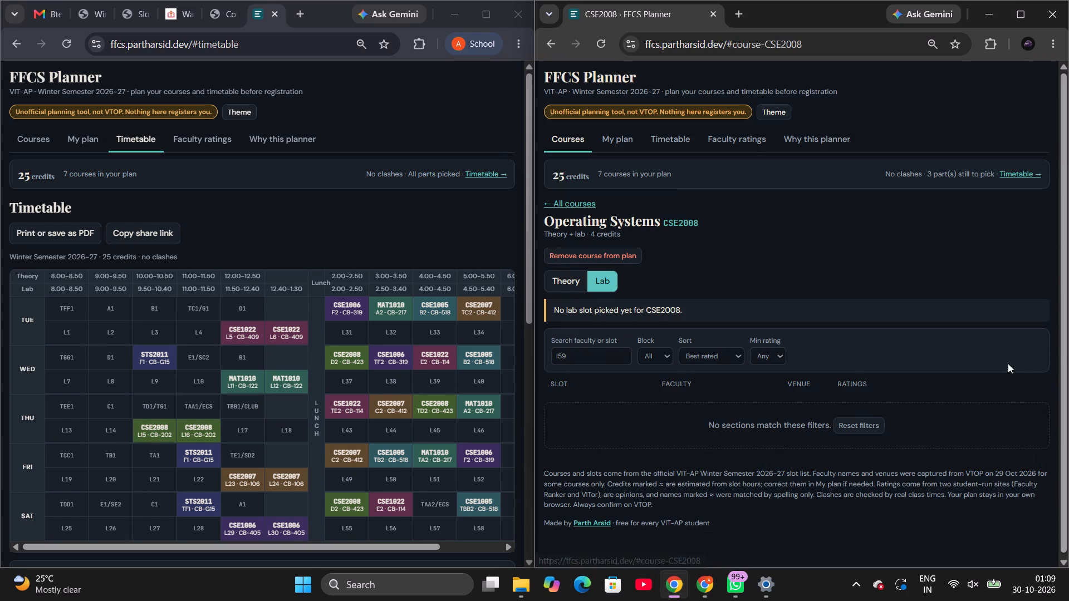
left_click(599, 359)
left_click(666, 147)
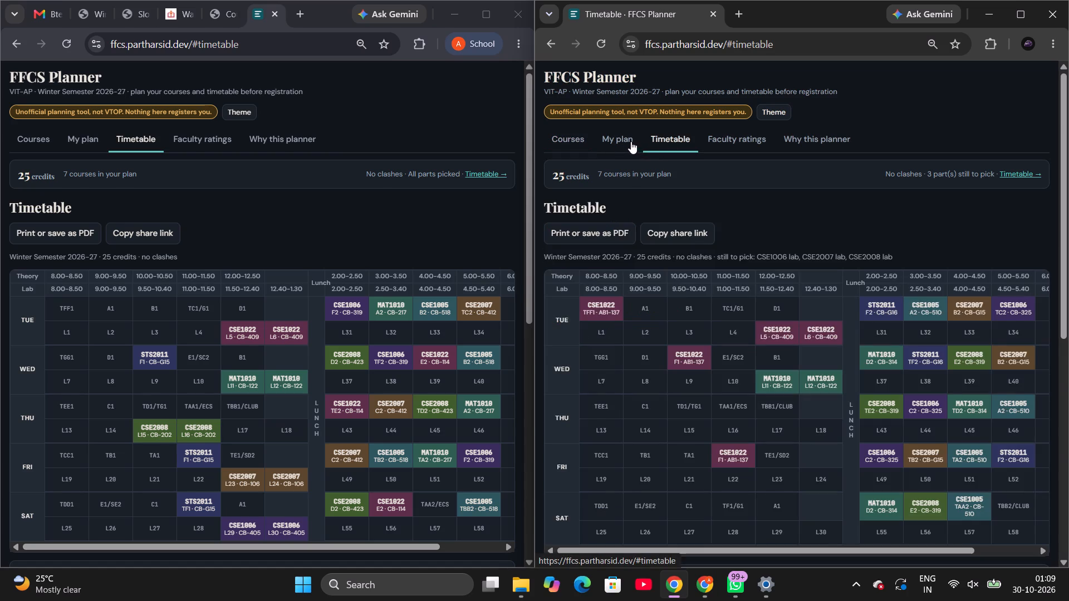
left_click(631, 141)
scroll(648, 388, "down", 11)
scroll(649, 391, "up", 6)
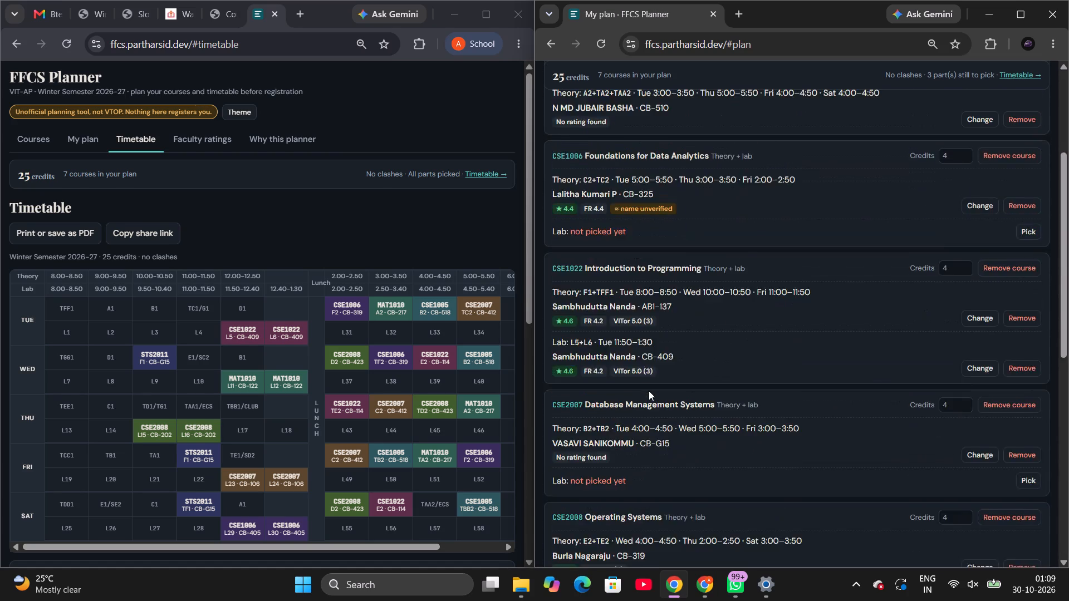
scroll(649, 391, "up", 9)
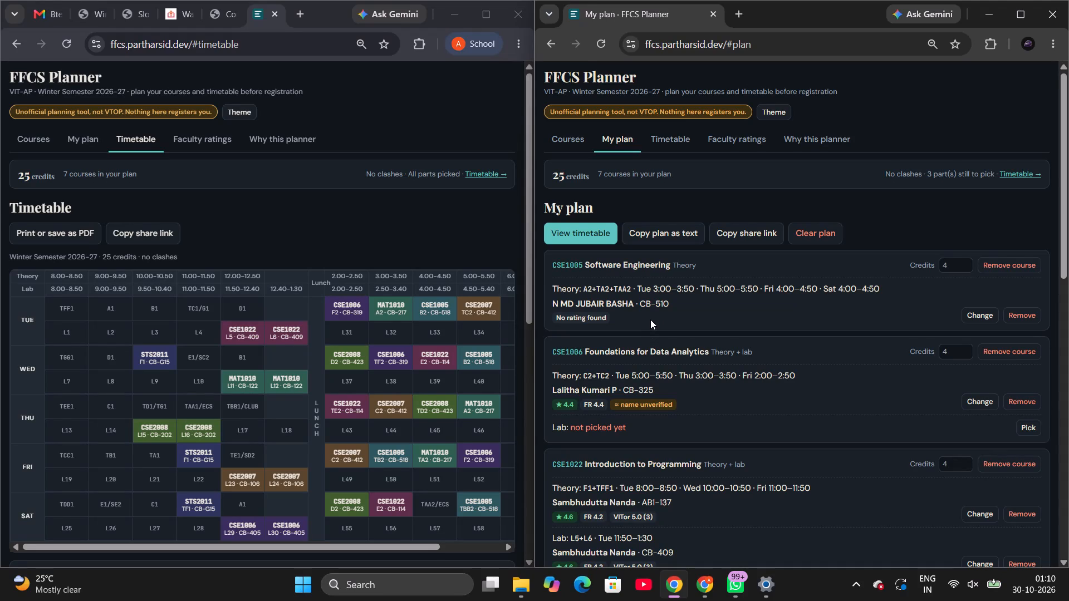
Close the alternative plan's browser window and maximize the window holding the completed plan.
left_click(1061, 12)
left_click(498, 13)
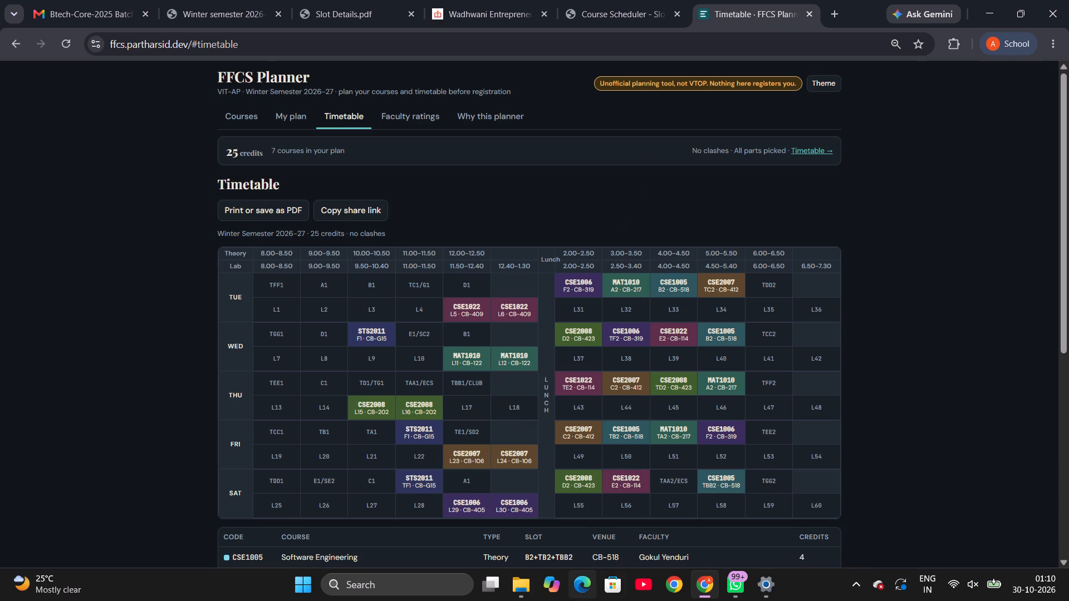
left_click(682, 579)
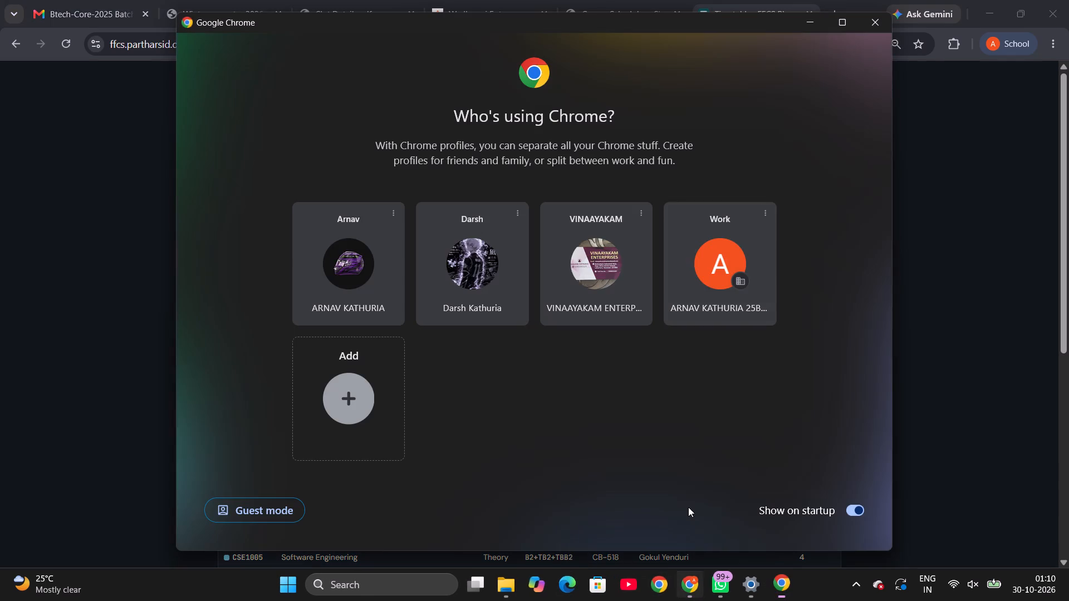
left_click(862, 22)
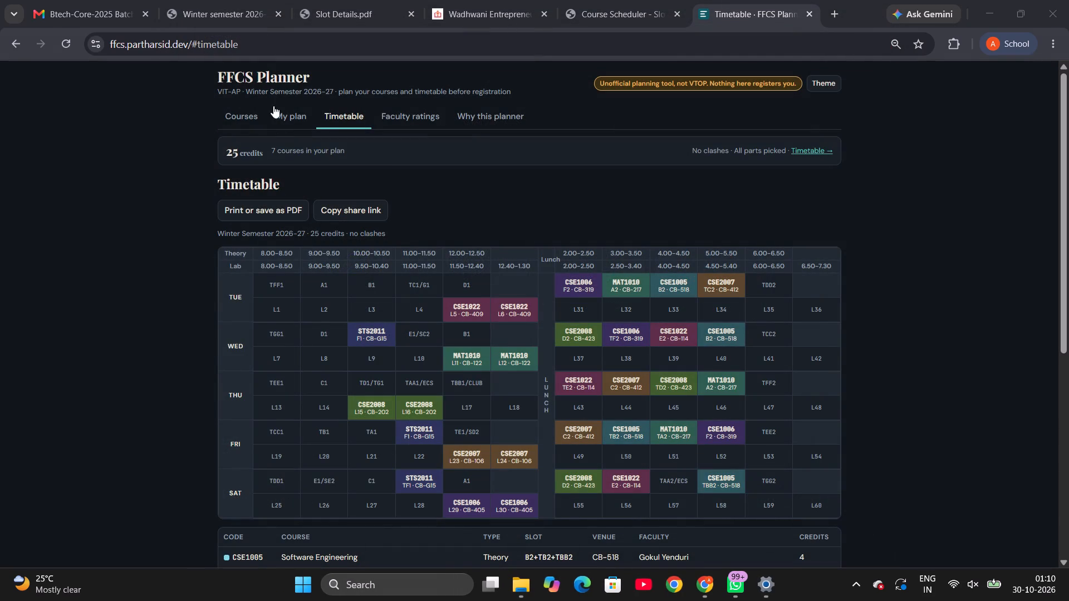
In the completed plan, open the MAT1010 Probability and Statistics lab sections, search them for l59 and clear the filter.
left_click(278, 115)
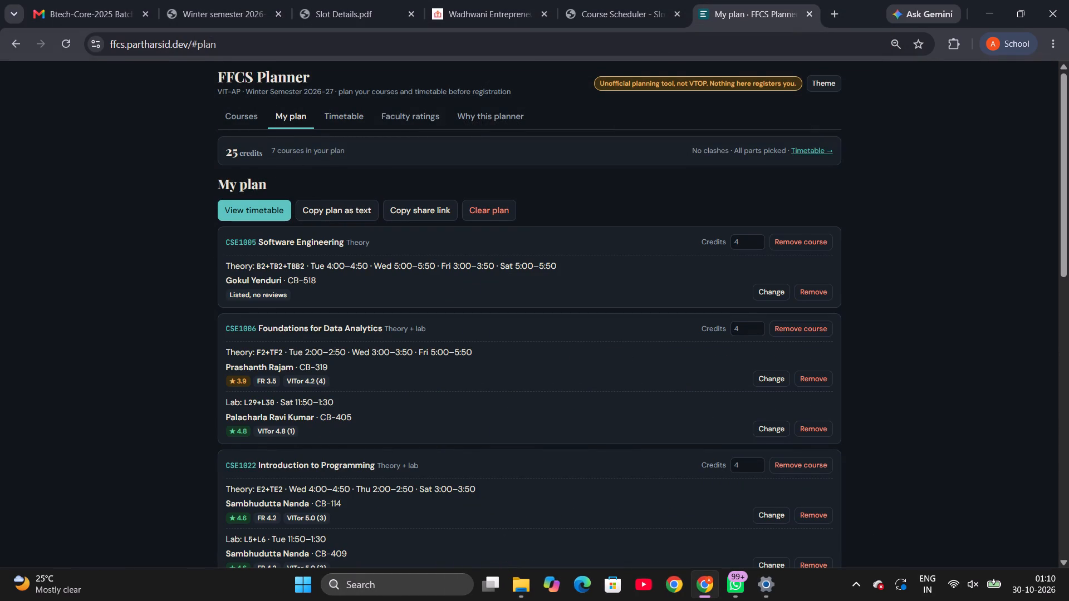
scroll(301, 382, "down", 6)
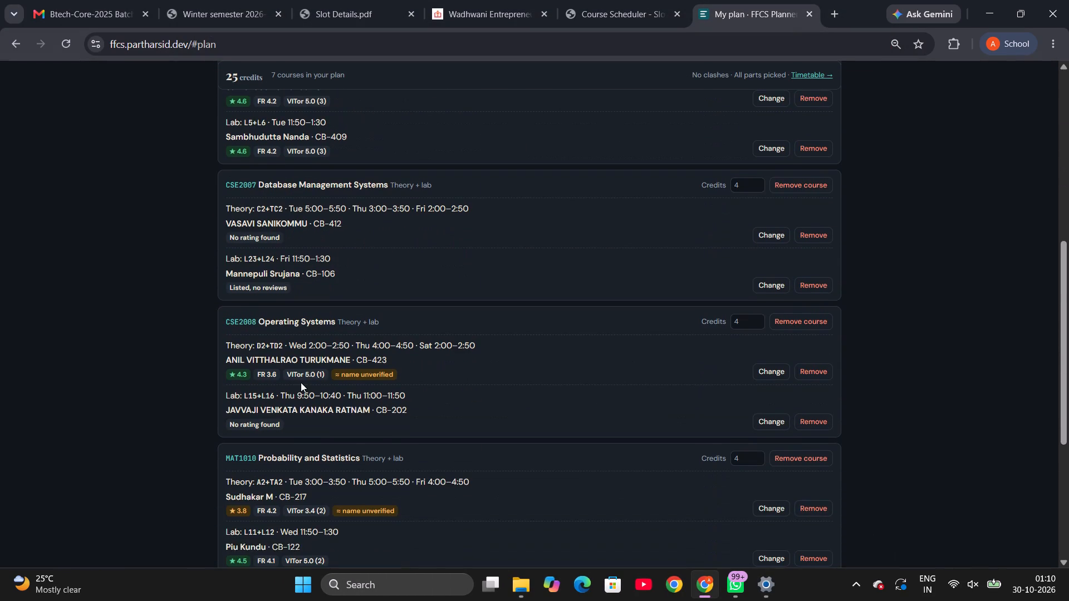
scroll(301, 382, "down", 3)
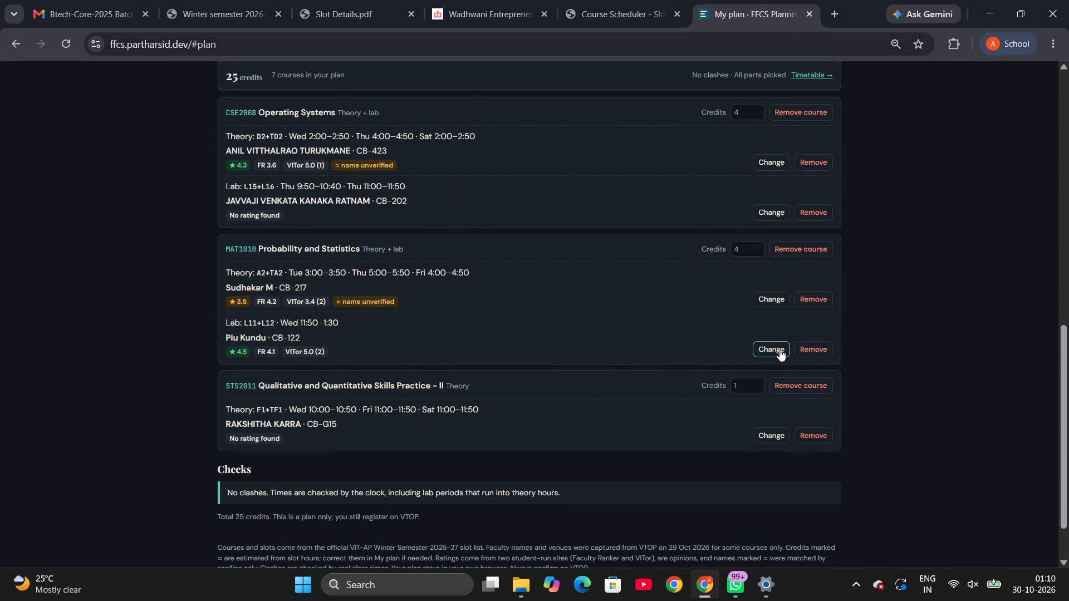
left_click(772, 349)
left_click(279, 332)
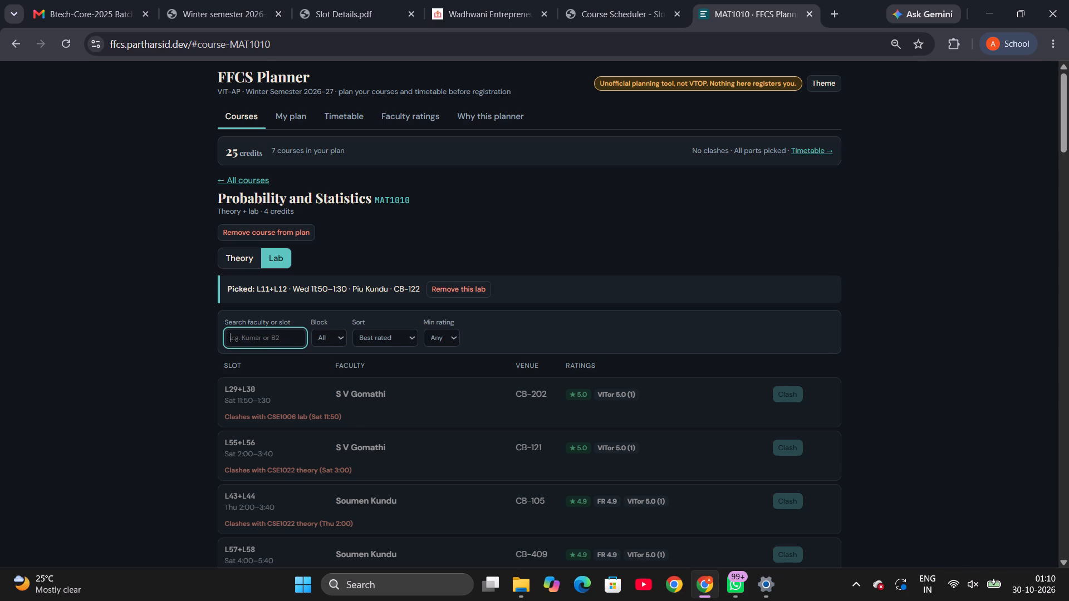
type("l59")
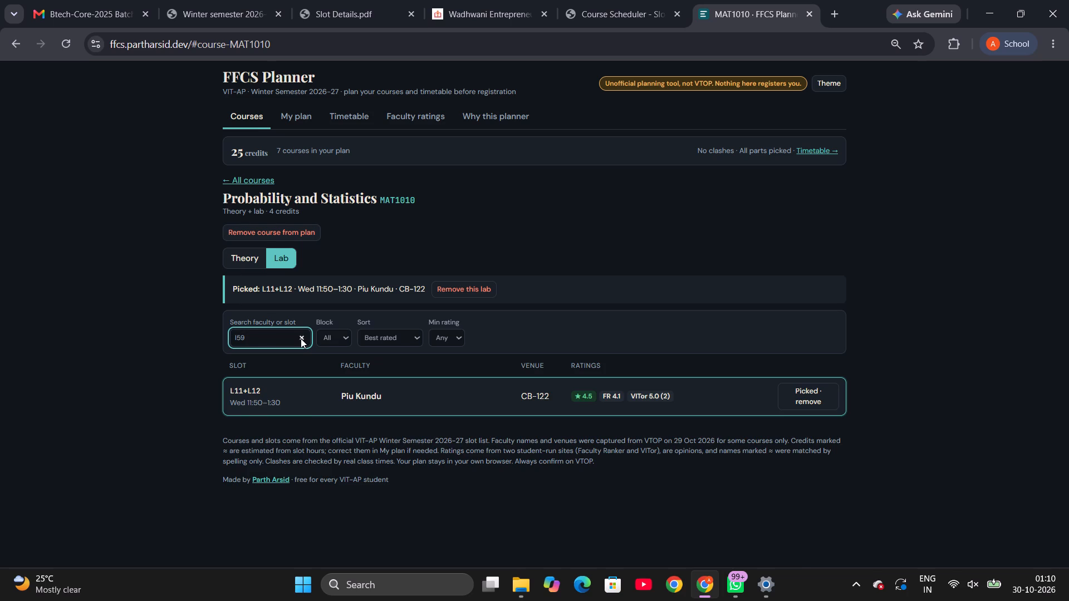
left_click(301, 338)
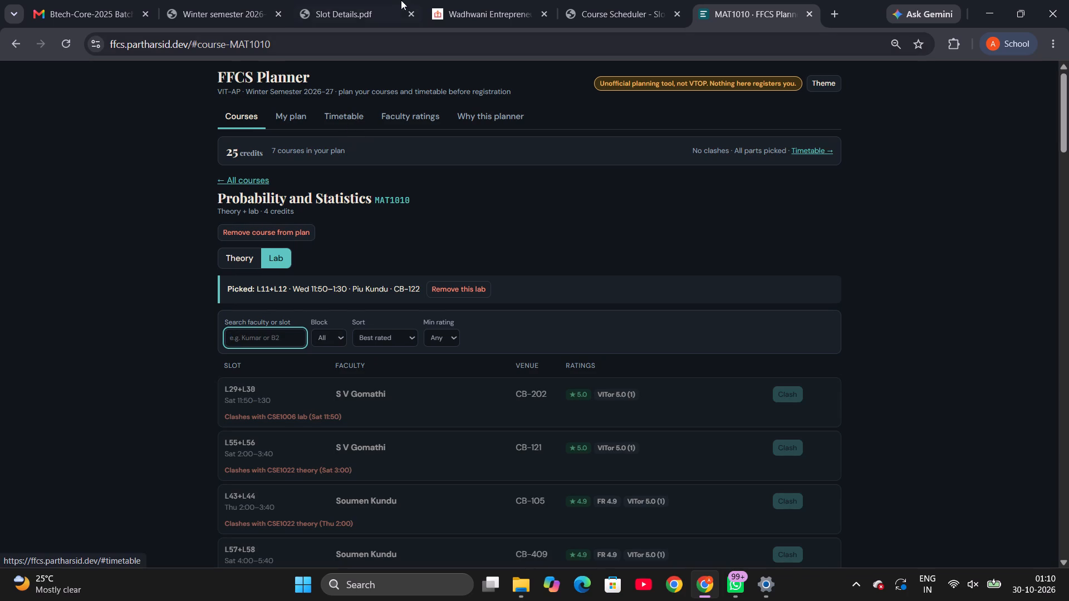
Switch to Slot Details.pdf and examine the official slot rows for CSE1022 Introduction to Programming.
left_click(361, 0)
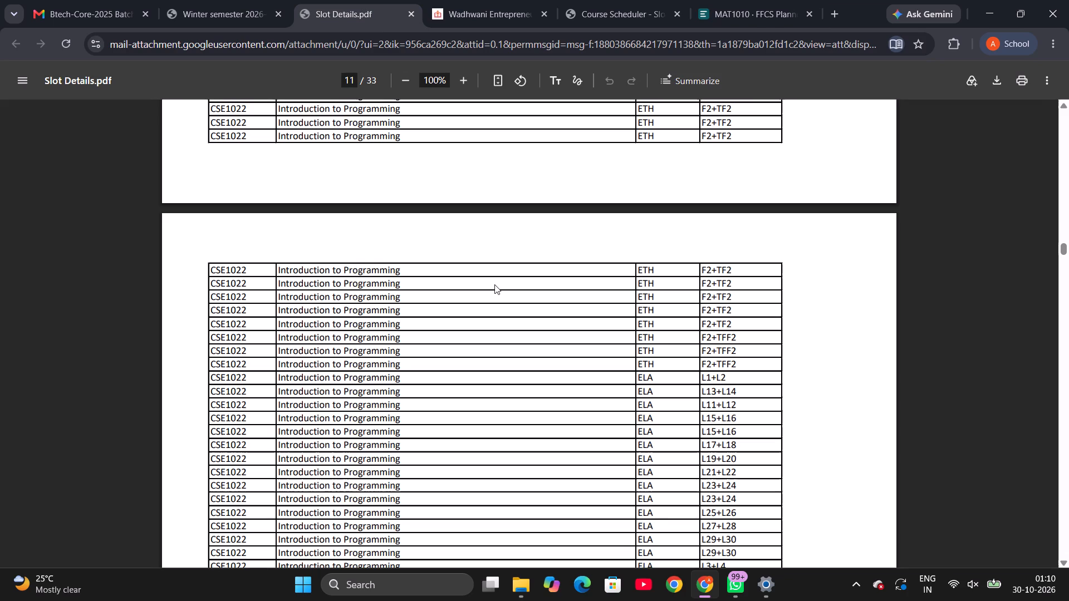
scroll(494, 284, "up", 2)
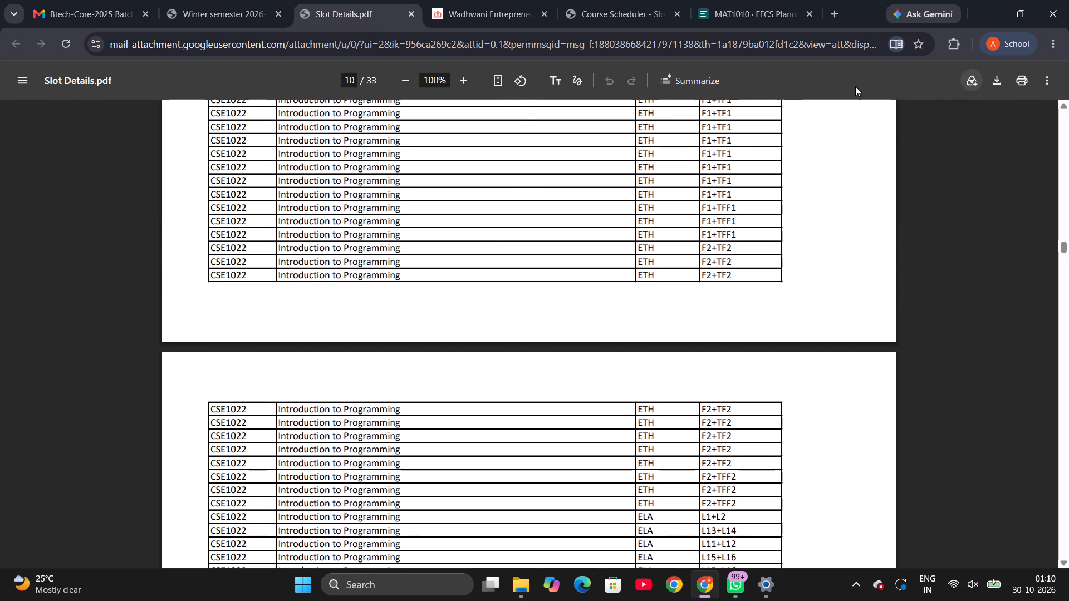
right_click(529, 179)
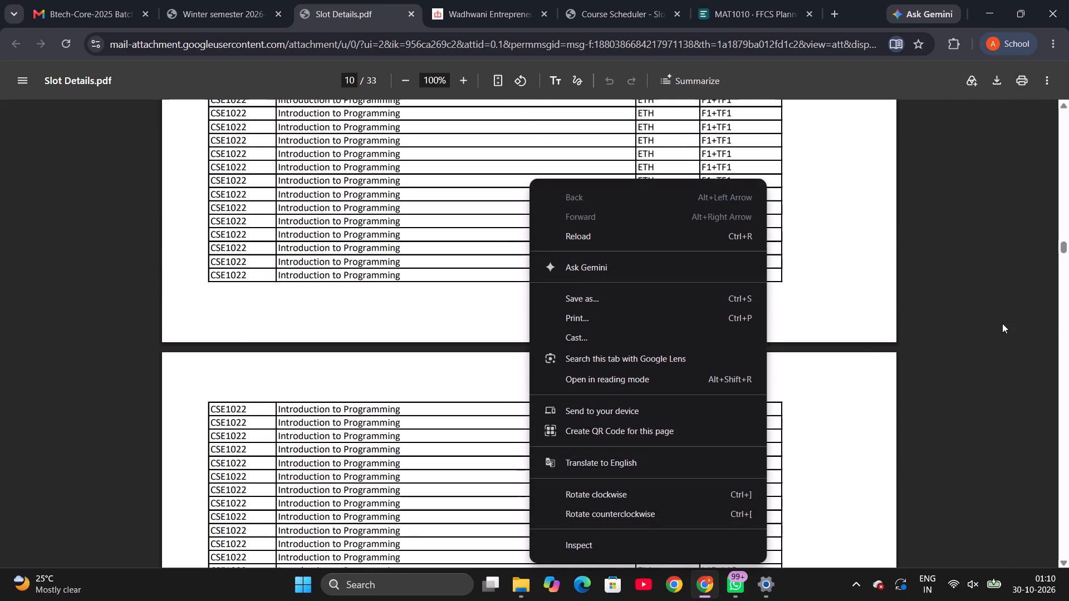
left_click(984, 323)
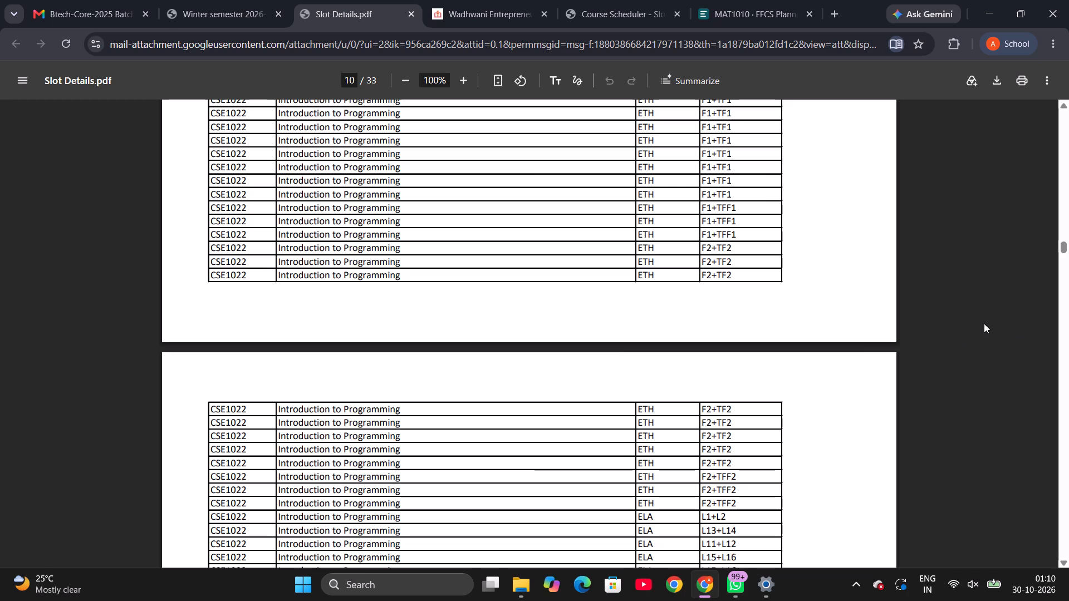
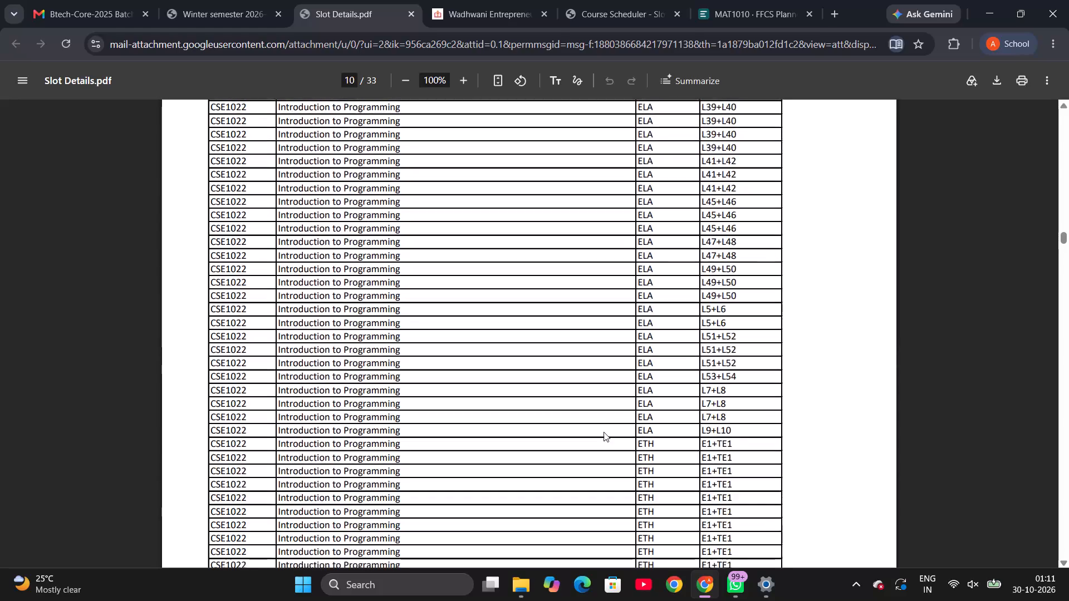
In Slot Details.pdf, go back to the MAT1010 Probability and Statistics rows and examine their theory and lab slots.
middle_click(604, 432)
scroll(604, 431, "up", 5)
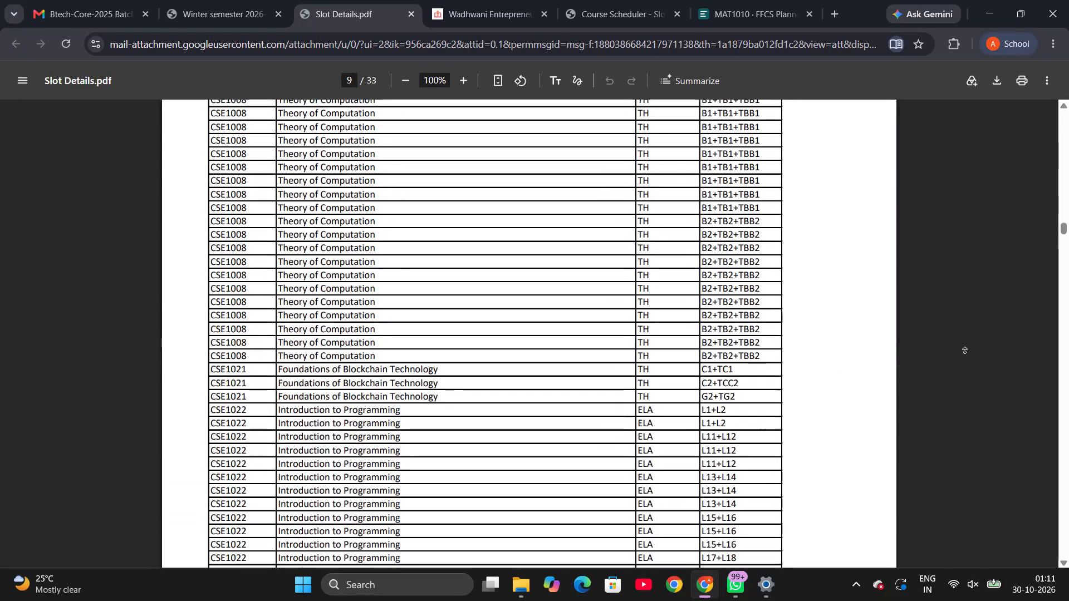
left_click(967, 352)
scroll(722, 410, "up", 16)
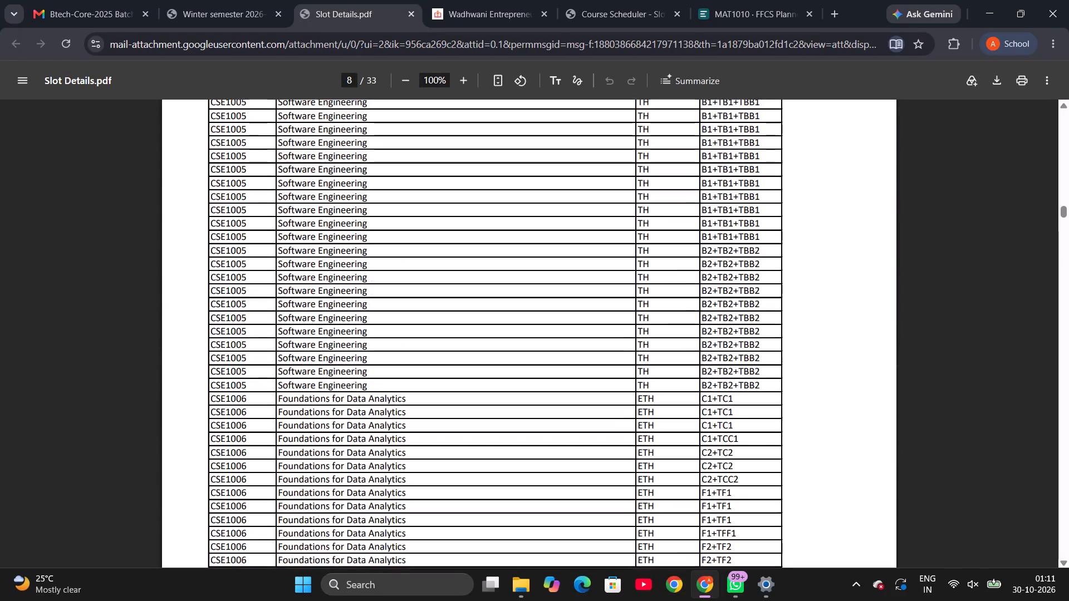
scroll(722, 410, "up", 20)
scroll(722, 410, "up", 17)
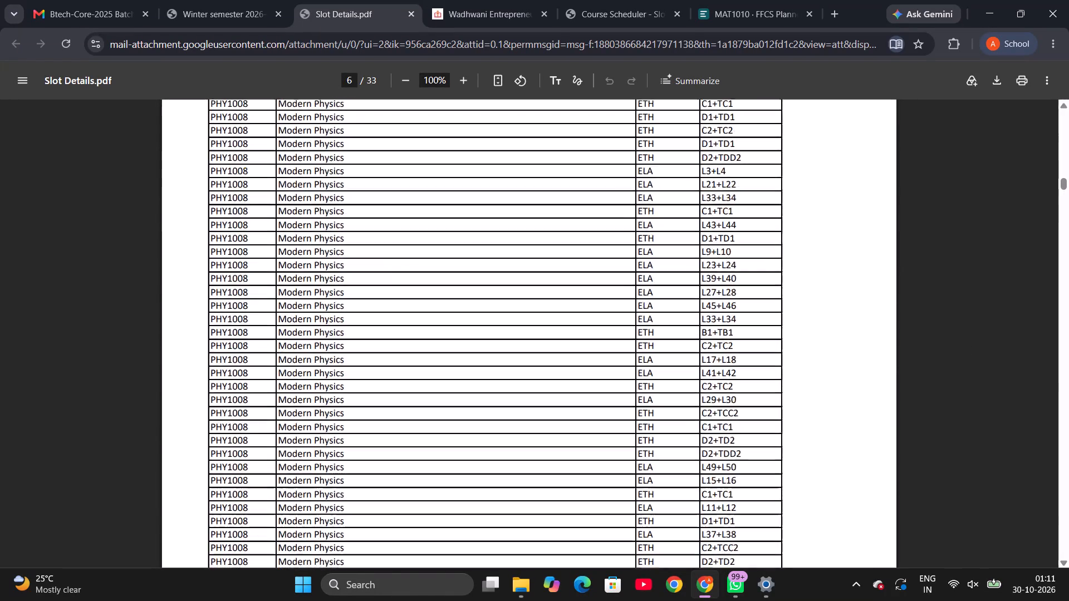
scroll(722, 410, "up", 20)
scroll(722, 410, "up", 12)
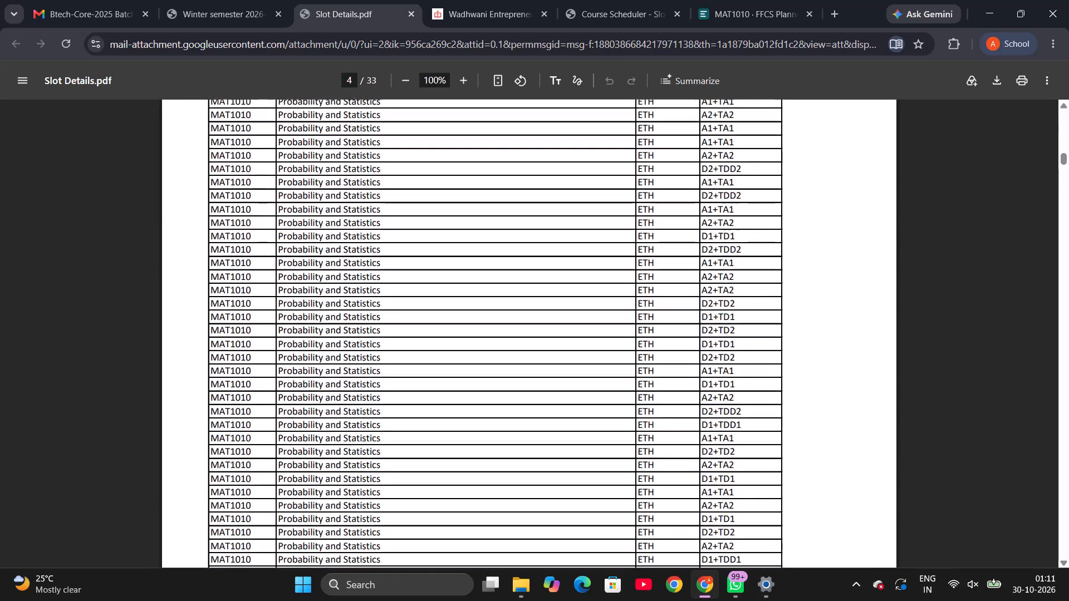
scroll(722, 410, "up", 20)
scroll(722, 410, "up", 12)
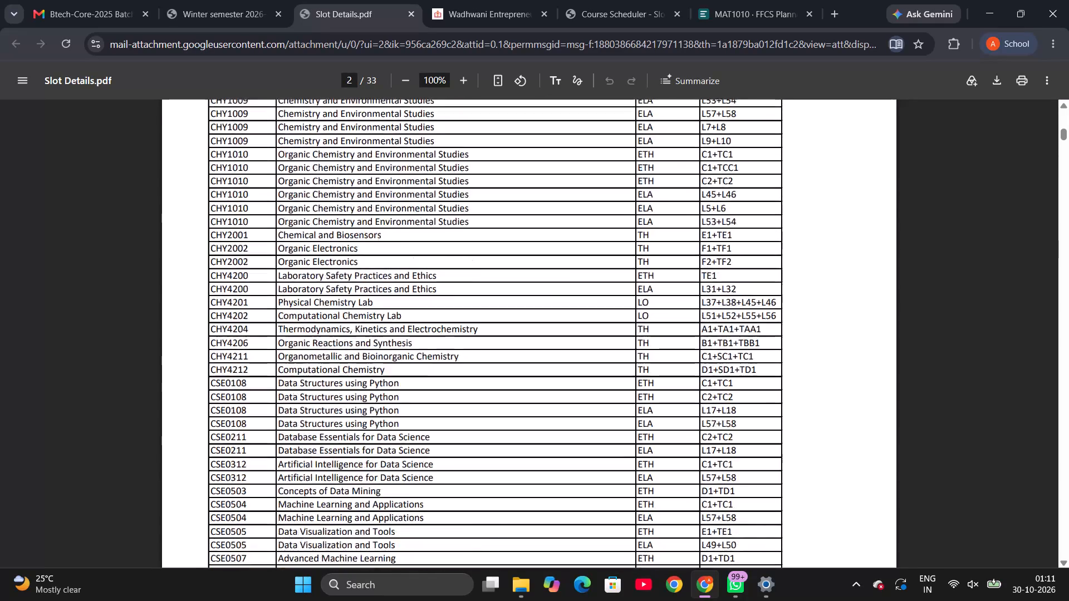
scroll(722, 410, "up", 15)
scroll(722, 410, "down", 14)
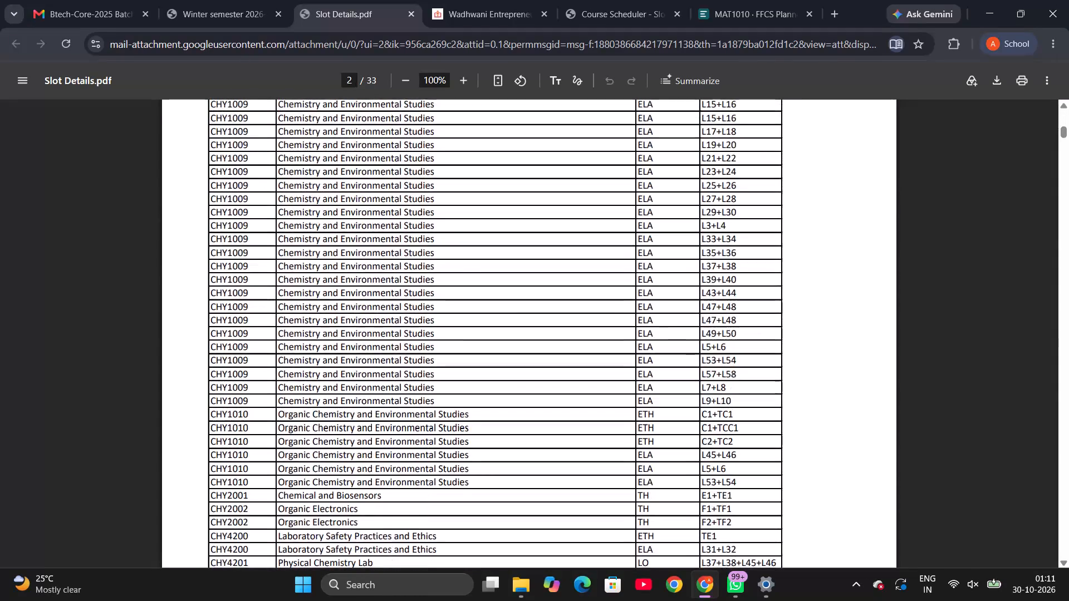
scroll(721, 410, "down", 20)
scroll(721, 410, "down", 7)
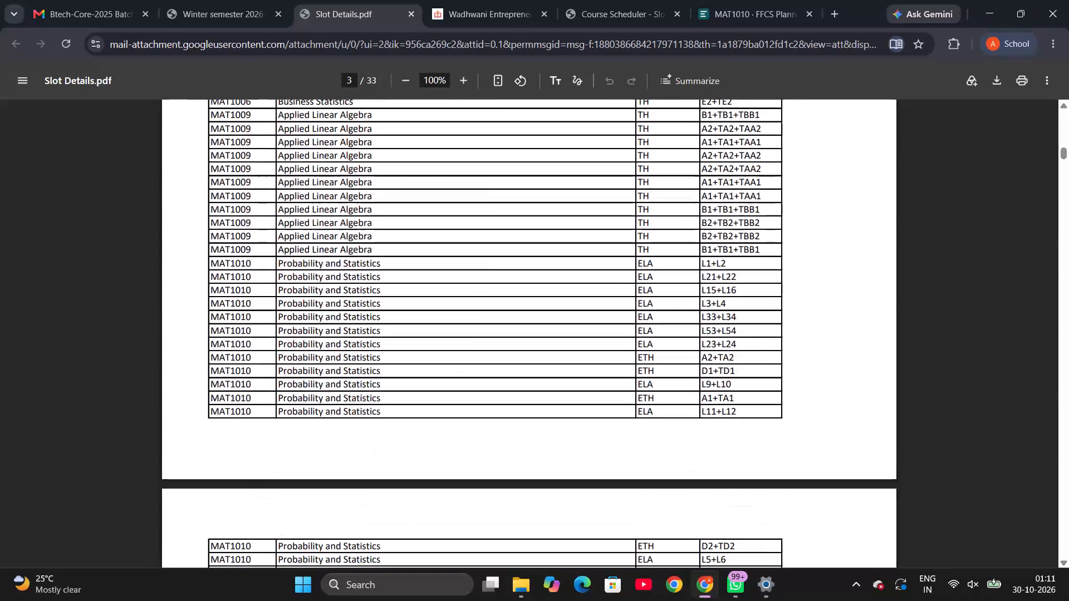
scroll(680, 421, "down", 2)
scroll(487, 332, "up", 2)
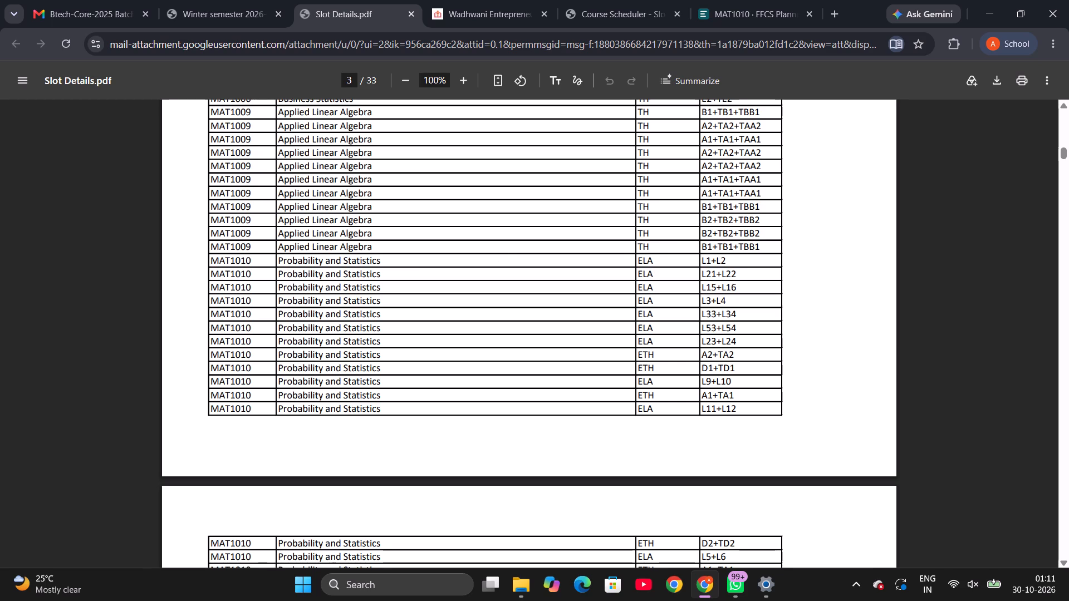
scroll(726, 401, "down", 2)
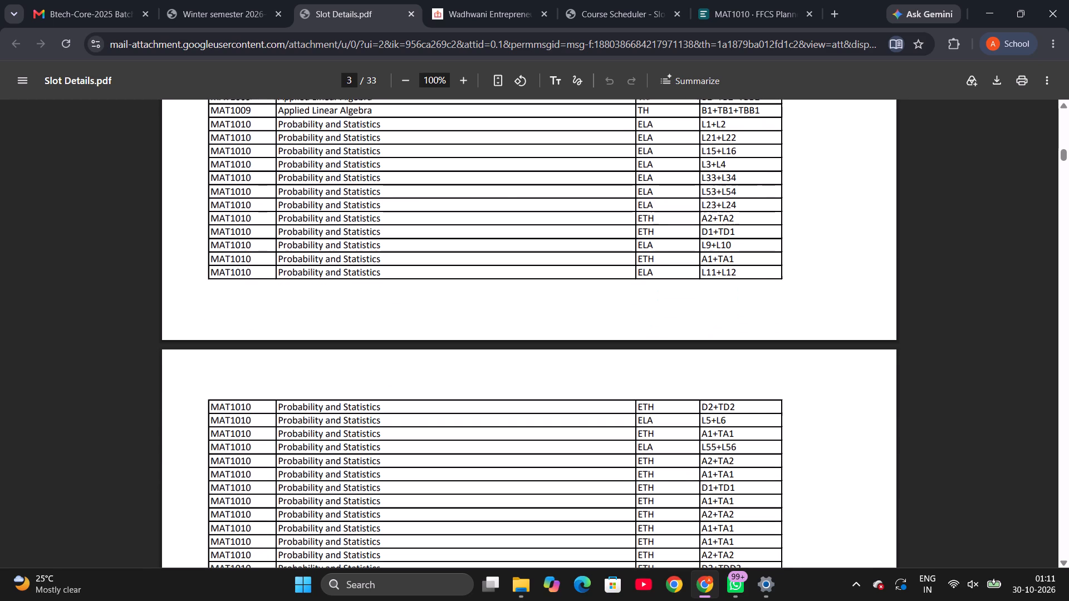
scroll(719, 488, "down", 2)
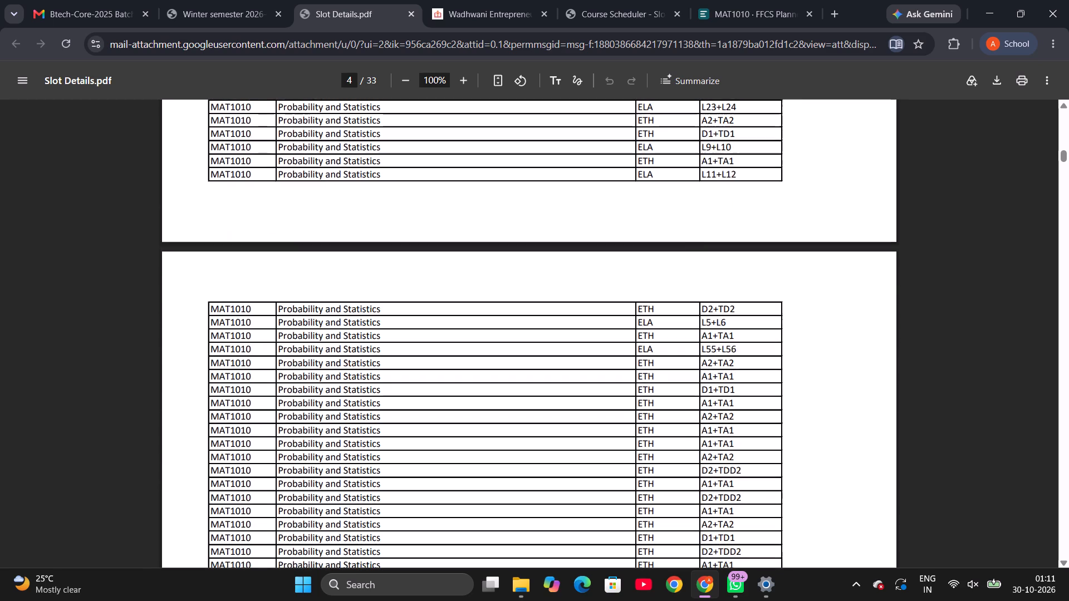
scroll(717, 499, "down", 5)
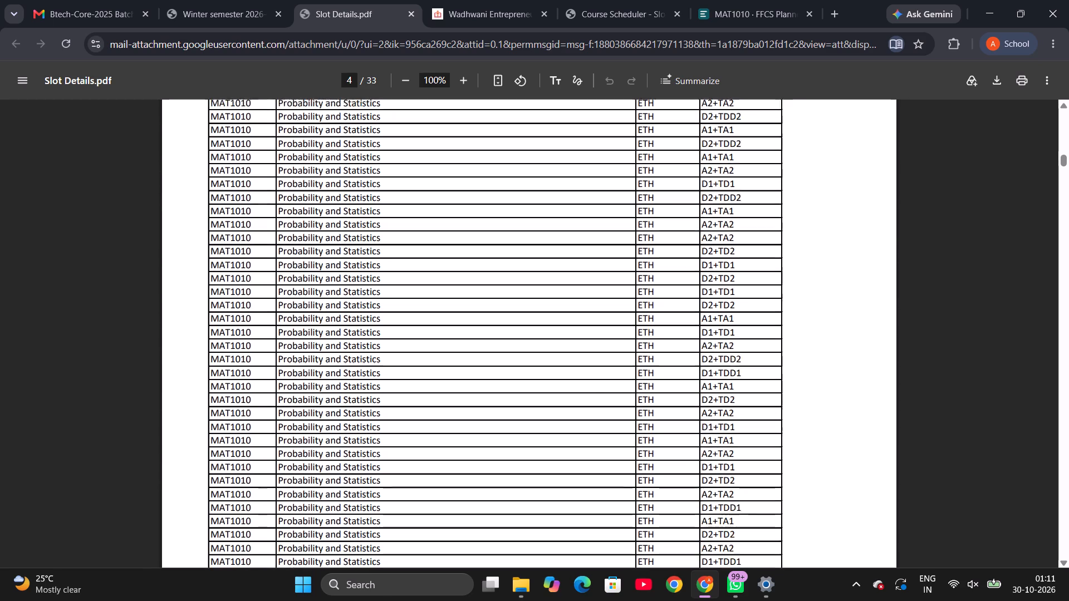
scroll(713, 499, "down", 2)
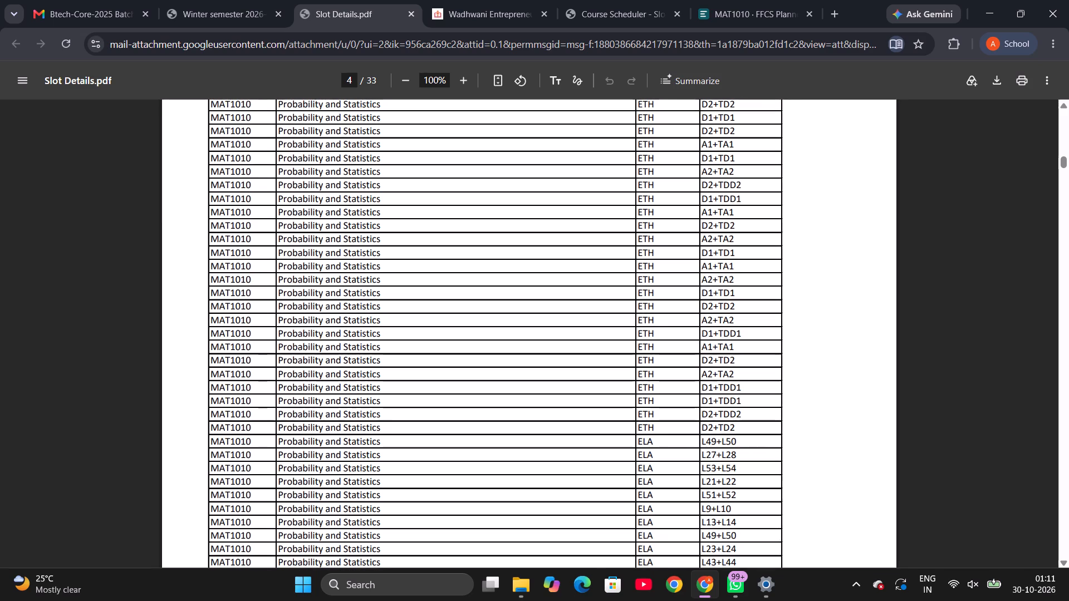
scroll(718, 510, "down", 1)
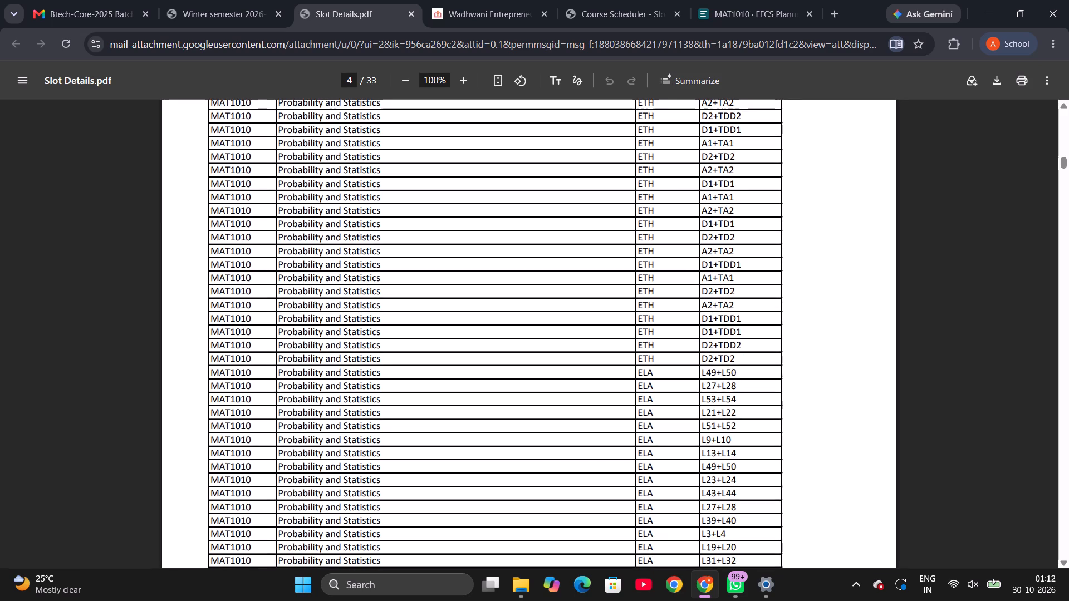
scroll(718, 515, "down", 3)
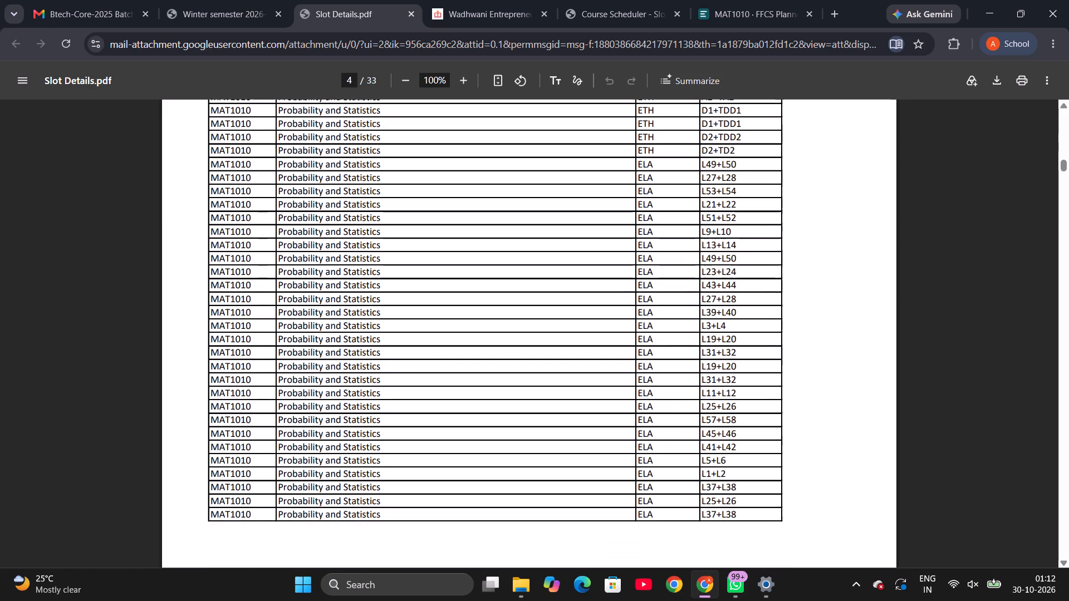
scroll(688, 516, "down", 1)
scroll(627, 515, "down", 2)
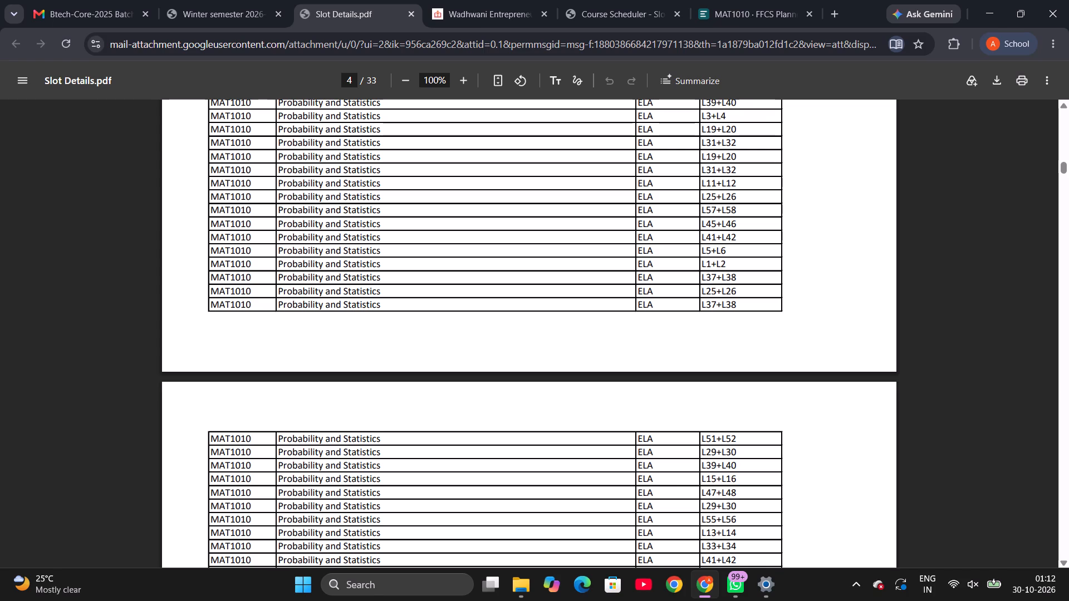
scroll(722, 472, "down", 2)
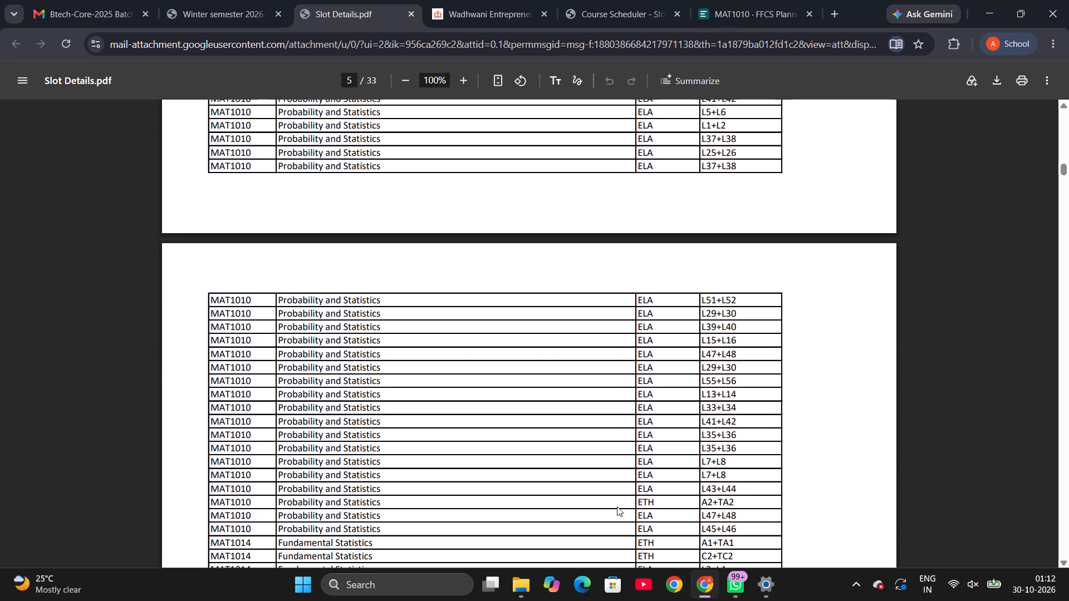
Examine the slot rows for the remaining mathematics courses and for PHY1008 Modern Physics in Slot Details.pdf.
scroll(669, 525, "down", 6)
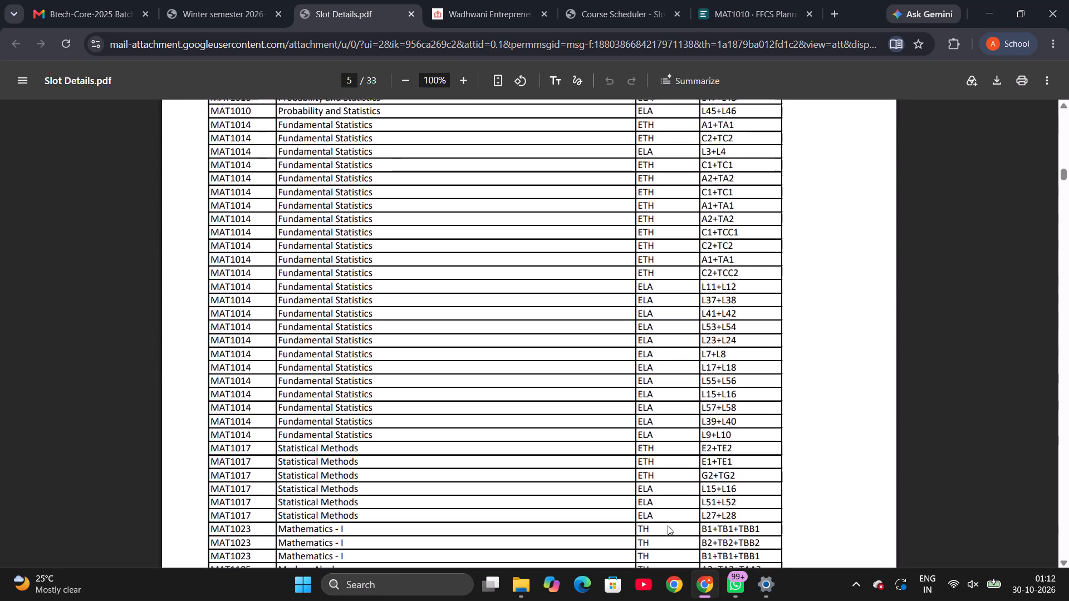
scroll(668, 525, "down", 6)
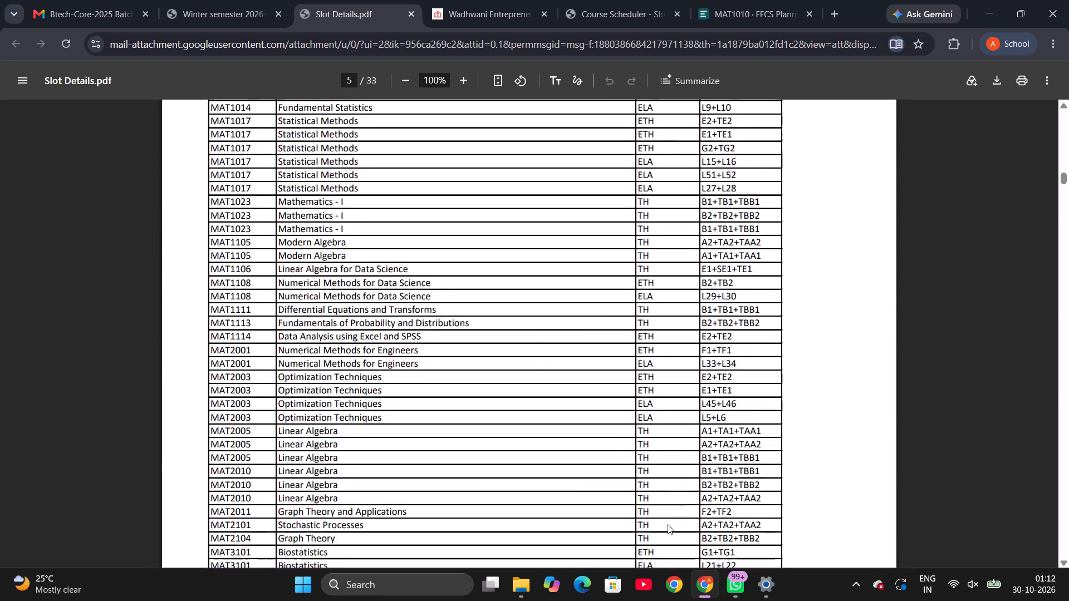
scroll(668, 524, "down", 9)
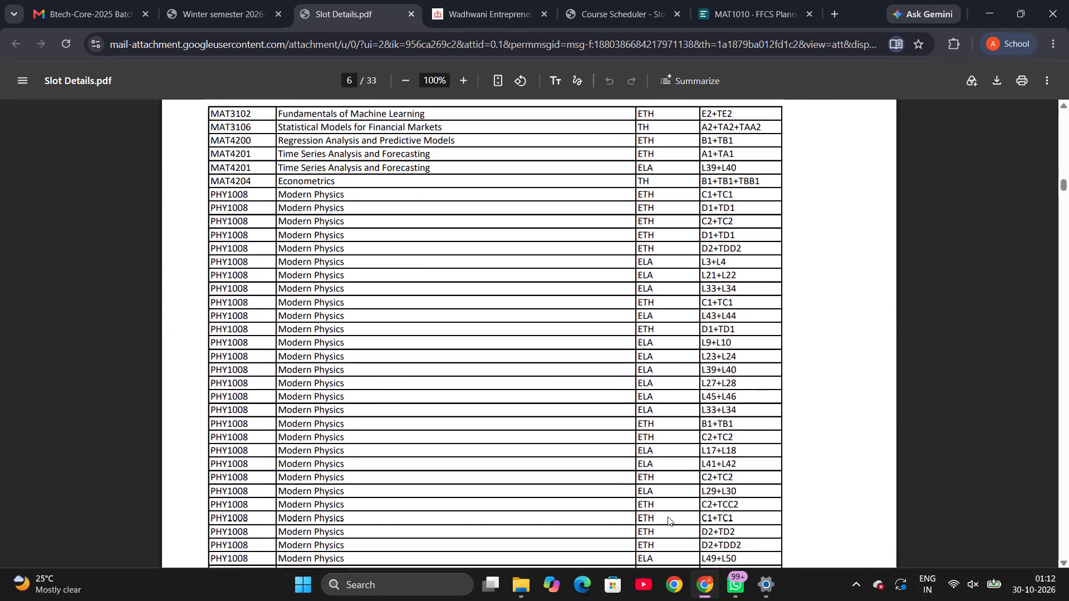
scroll(668, 516, "down", 4)
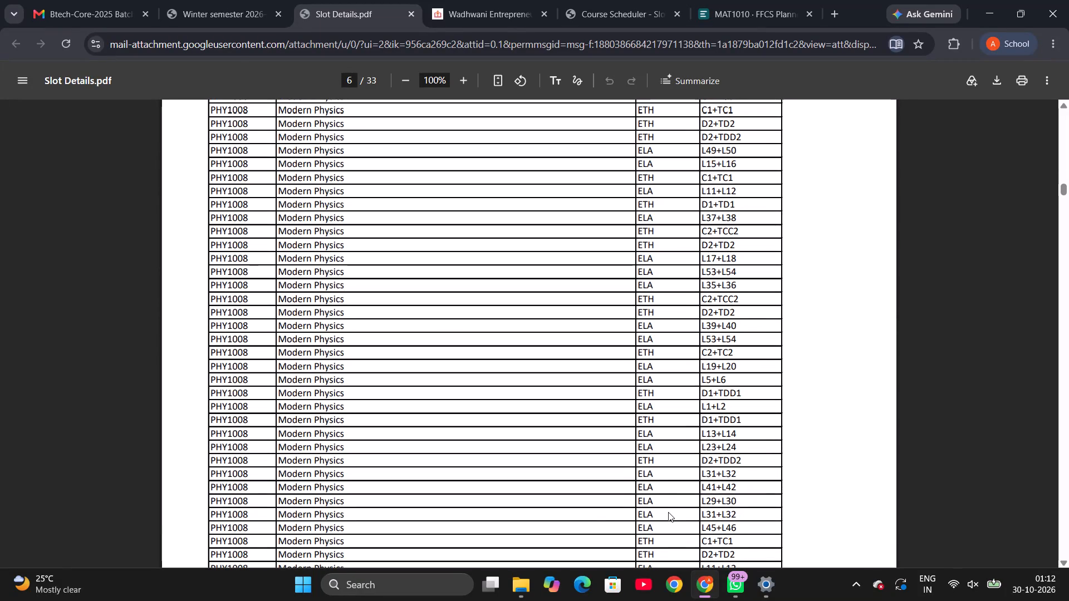
scroll(296, 399, "down", 2)
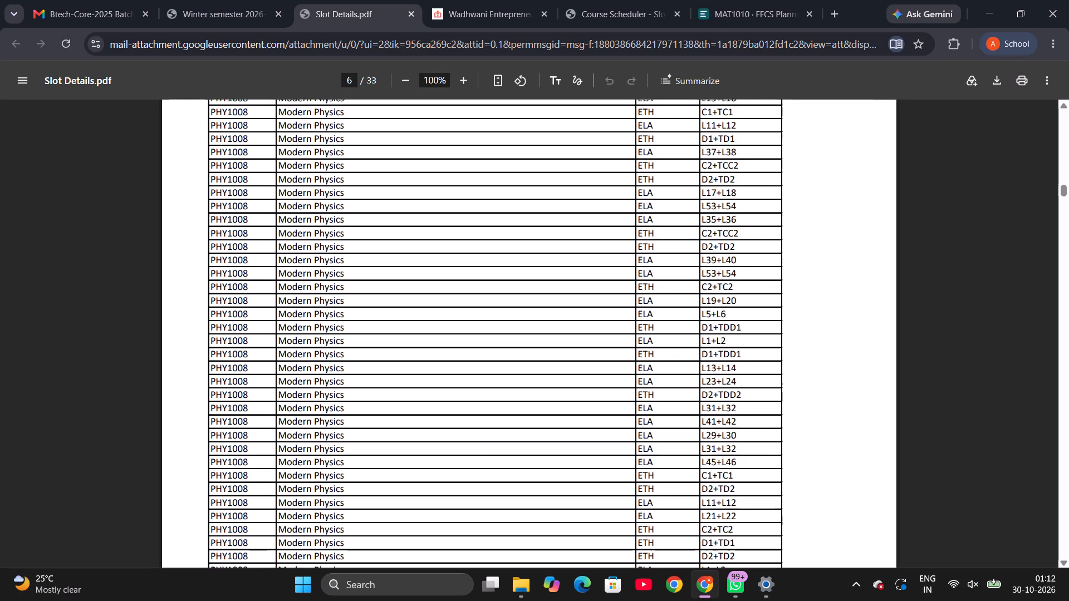
scroll(301, 397, "down", 10)
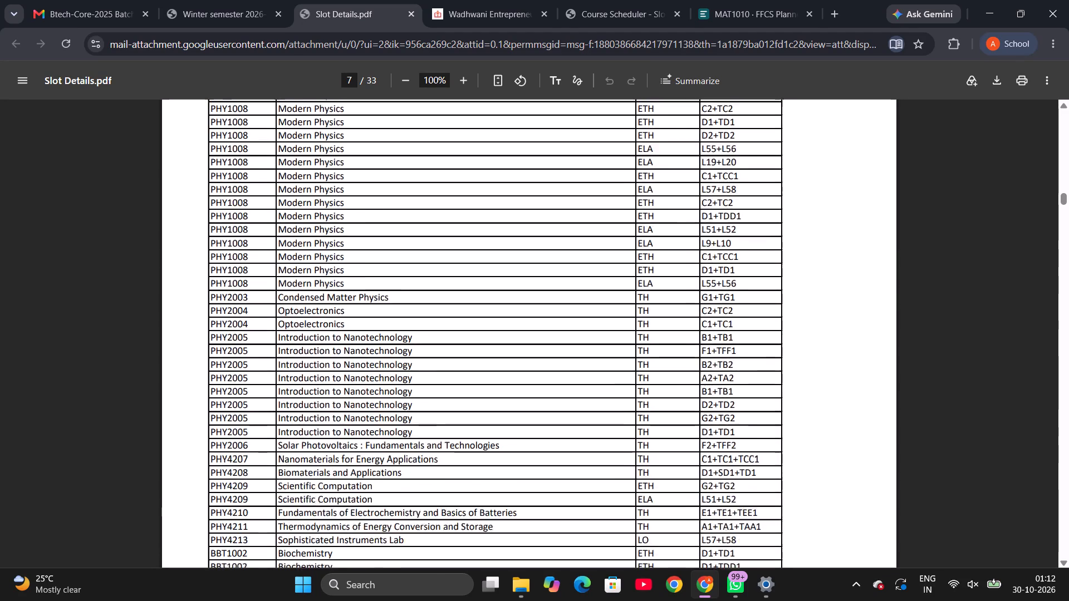
Examine the slot rows for CSE1005 Software Engineering, CSE1006 Foundations for Data Analytics and CSE1007 Introduction to Cryptography.
scroll(319, 381, "down", 7)
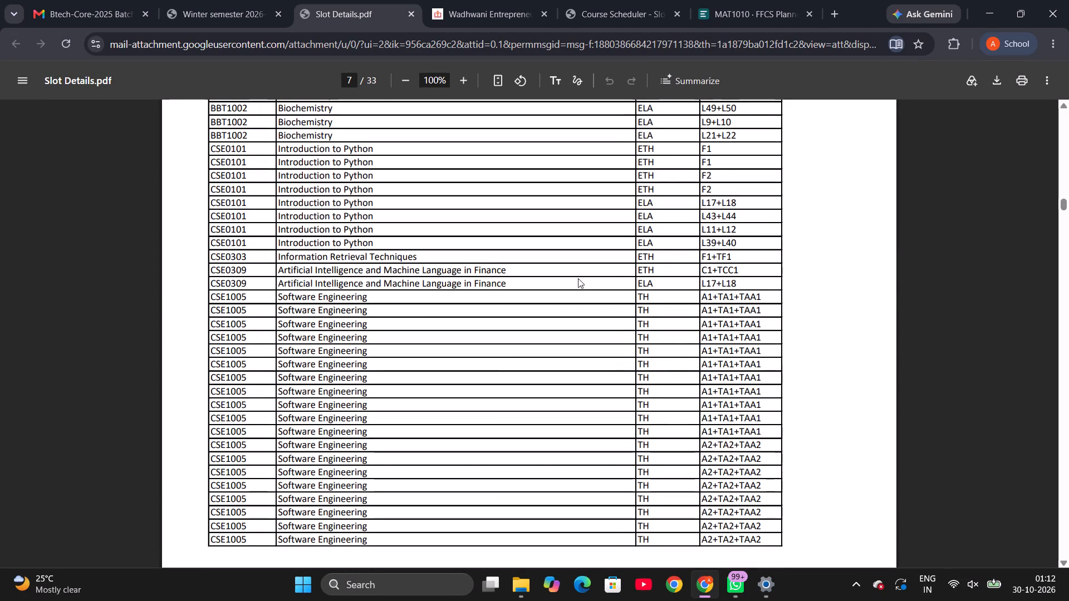
scroll(364, 377, "down", 6)
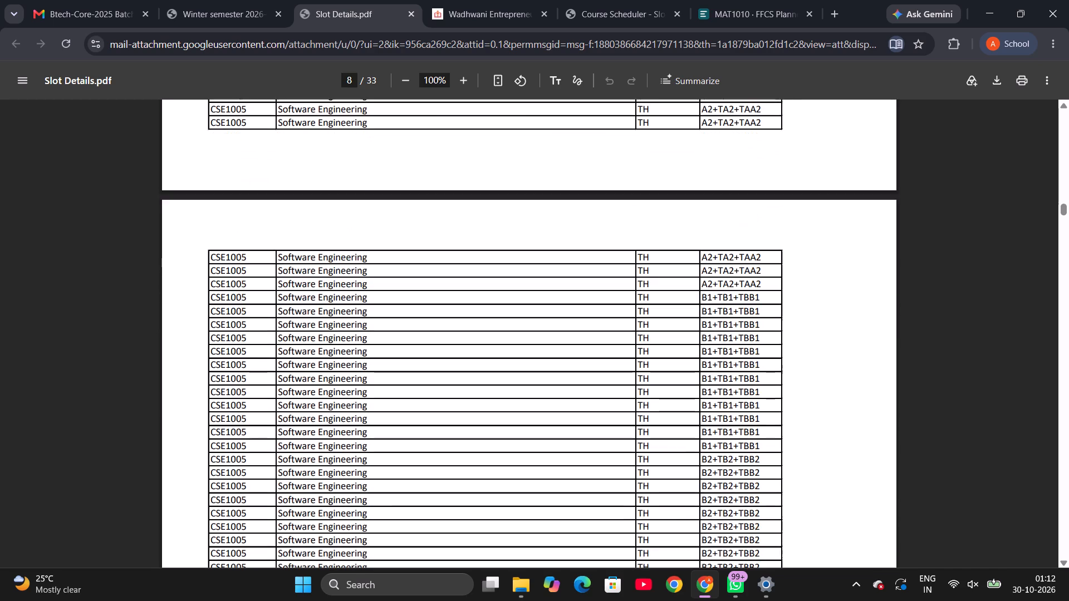
scroll(364, 377, "down", 1)
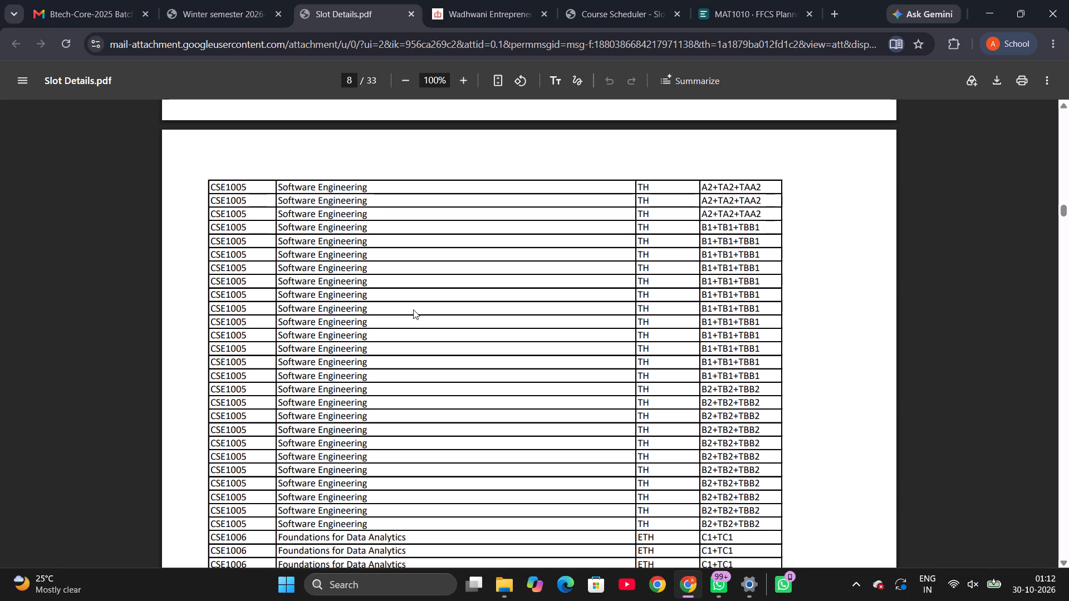
scroll(550, 422, "down", 2)
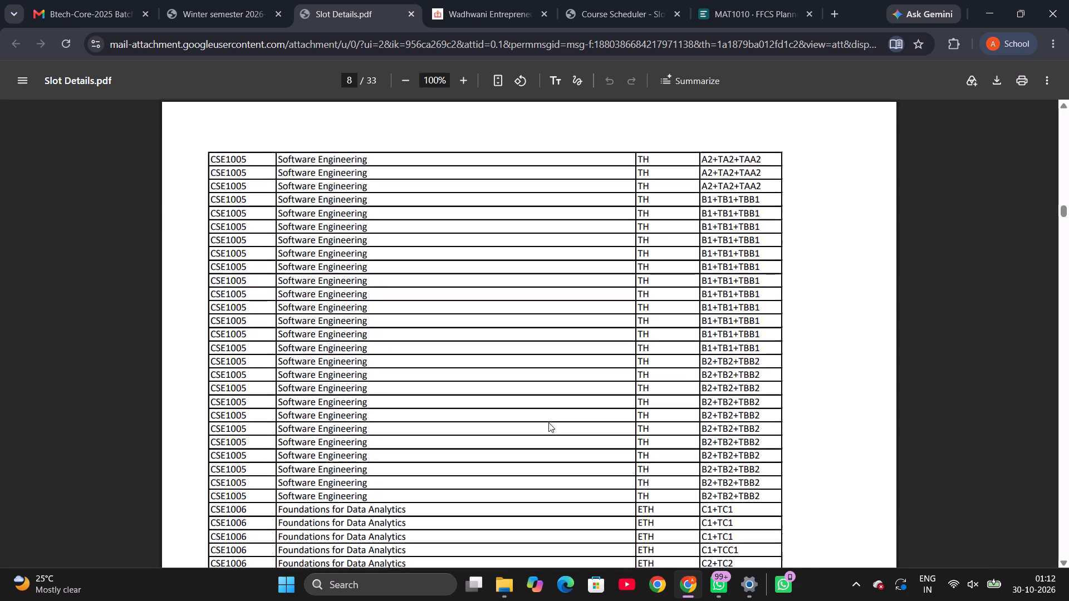
scroll(548, 422, "down", 9)
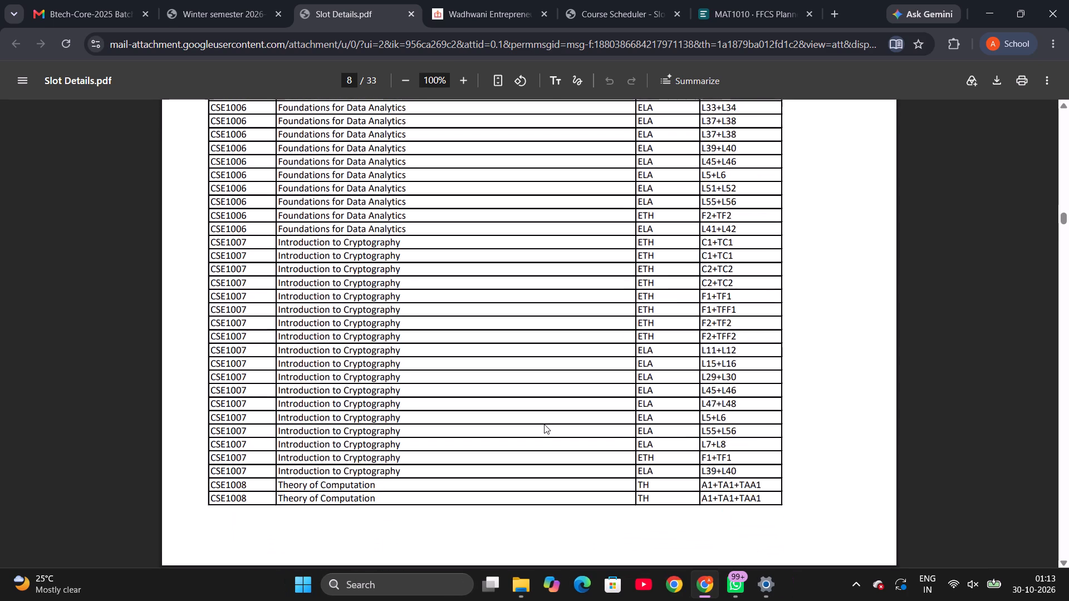
scroll(544, 424, "down", 5)
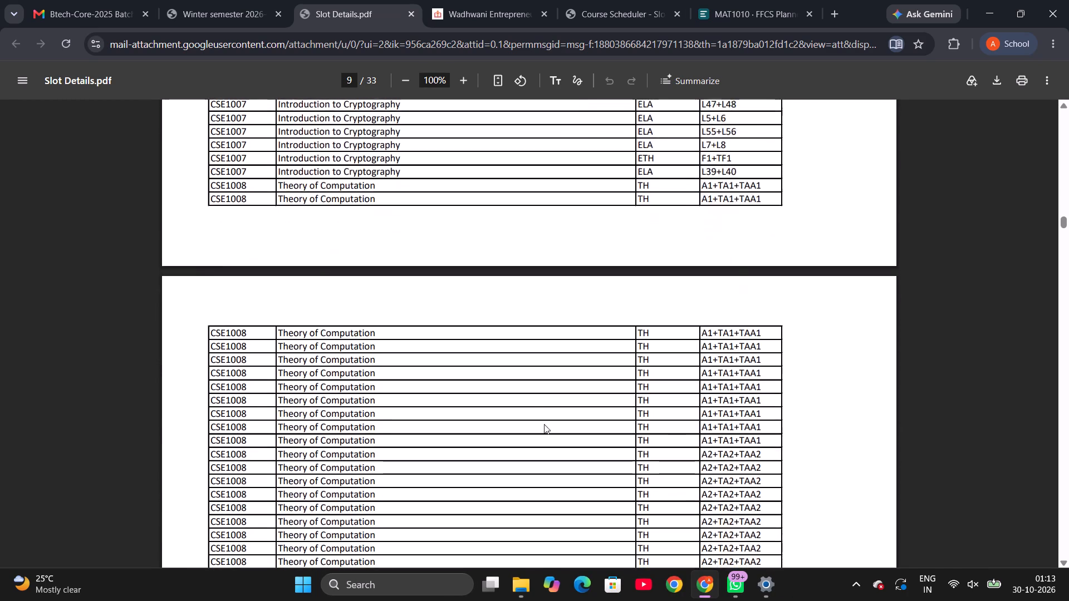
Recheck the CSE1022 Introduction to Programming slot rows and continue to the CSE2007 Database Management Systems rows.
scroll(544, 424, "down", 8)
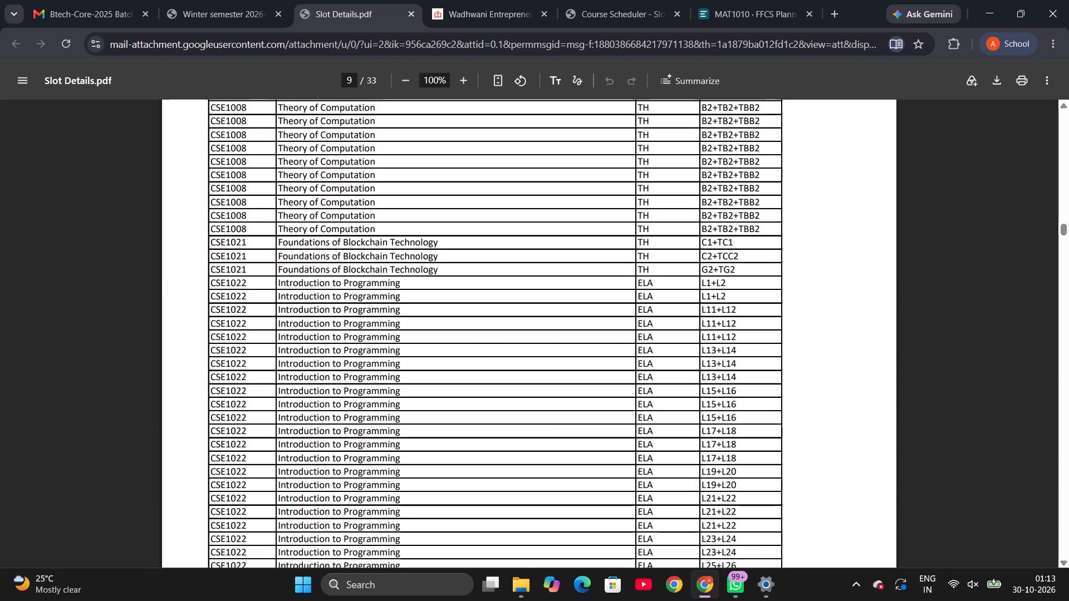
scroll(724, 448, "down", 7)
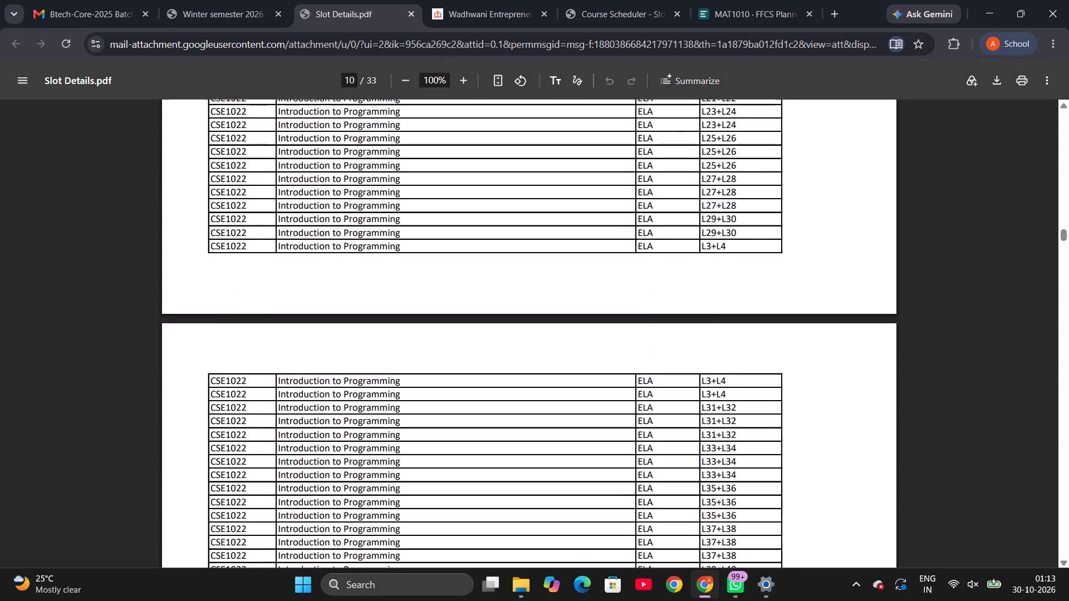
scroll(724, 450, "down", 4)
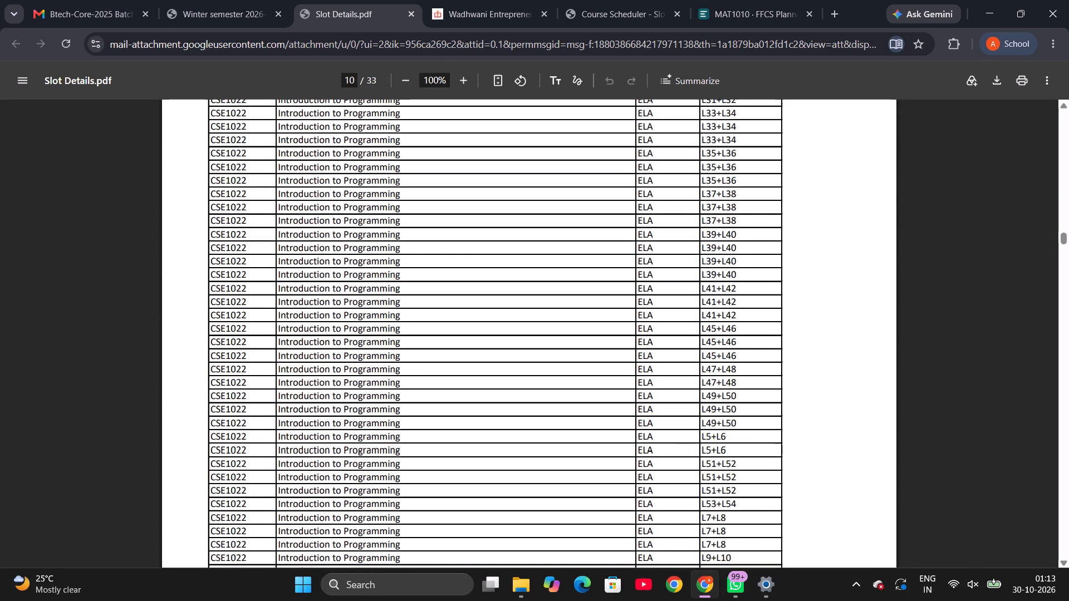
scroll(722, 430, "down", 1)
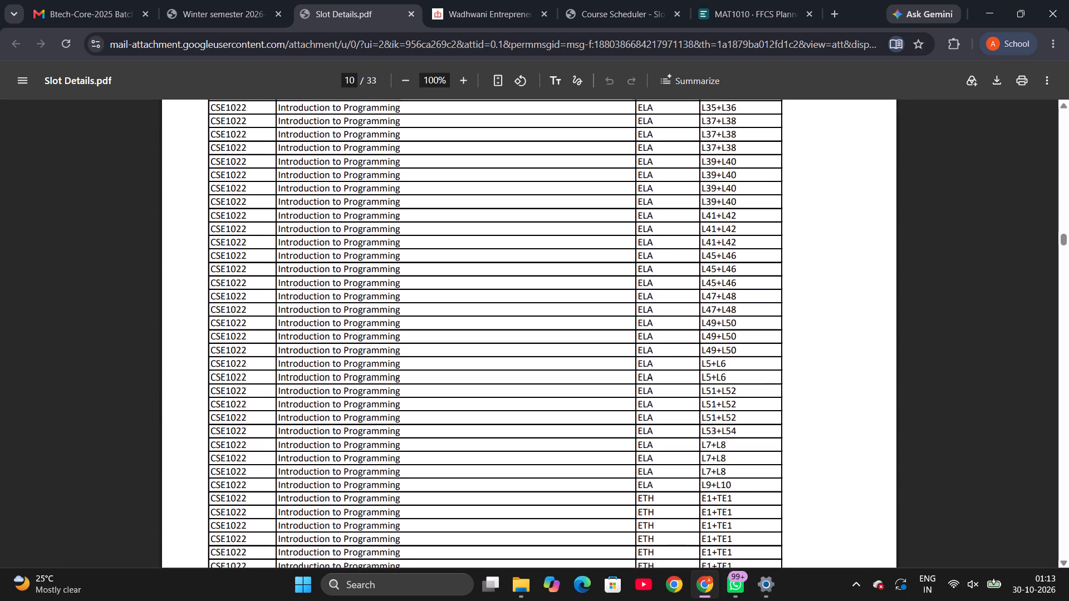
scroll(722, 435, "down", 1)
scroll(722, 435, "down", 20)
scroll(722, 435, "down", 10)
scroll(728, 403, "up", 1)
scroll(728, 403, "down", 1)
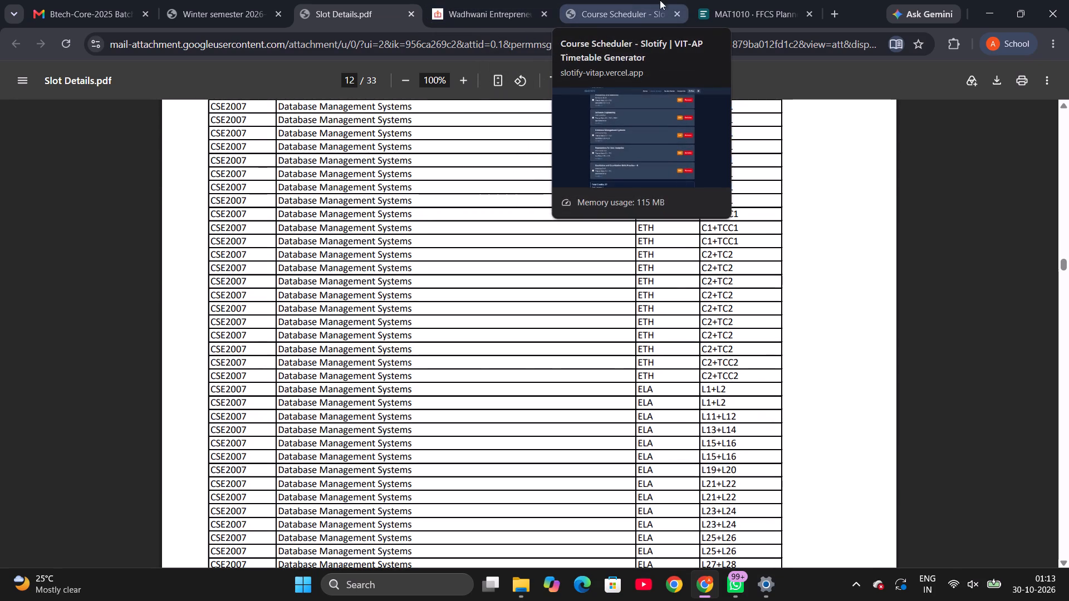
Switch back to the FFCS Planner and open the completed plan's timetable.
left_click_drag(731, 0, 738, 0)
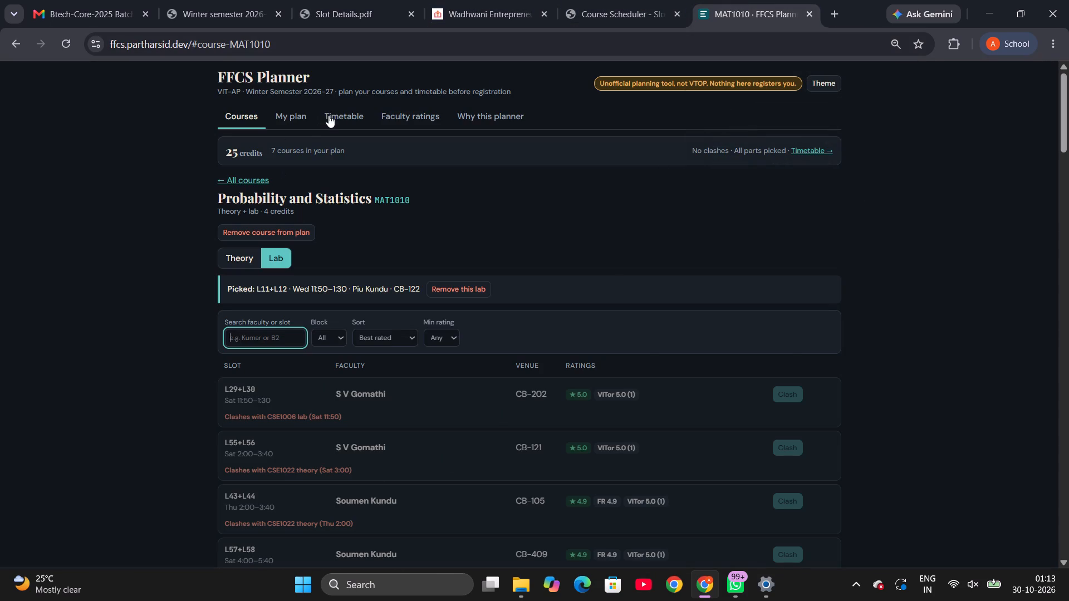
left_click(340, 114)
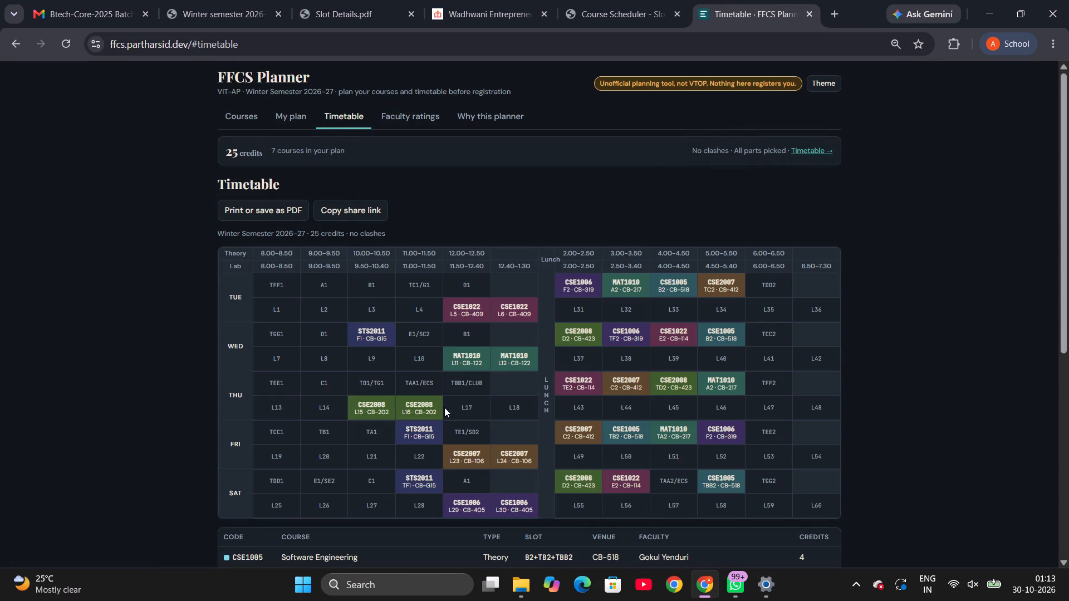
Review the course list in the plan, the weekly timetable and the timetable's slot, venue and faculty table.
left_click(310, 116)
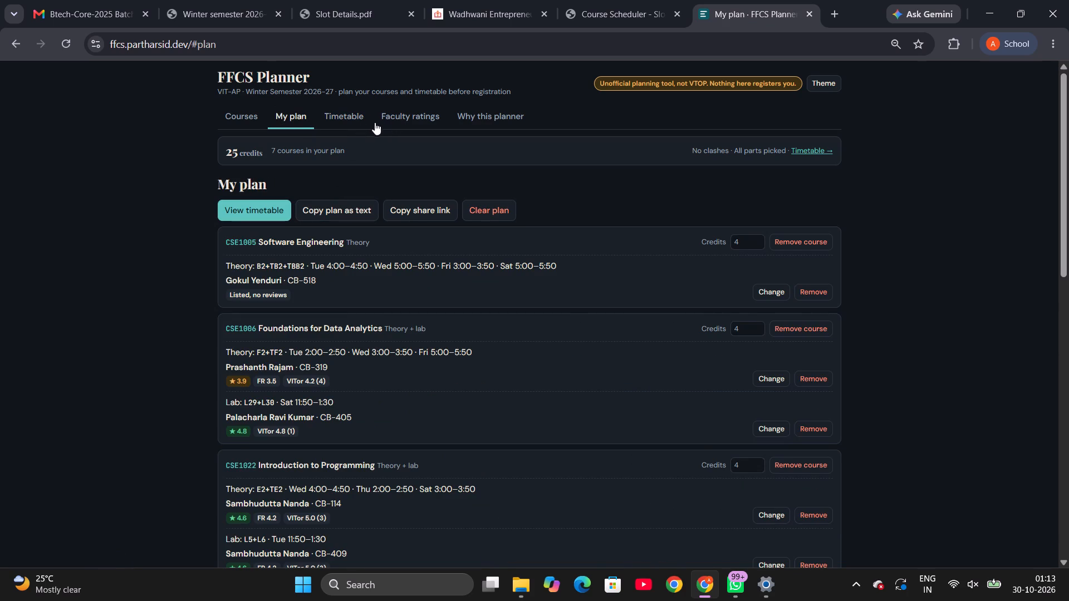
left_click(344, 114)
scroll(412, 324, "down", 5)
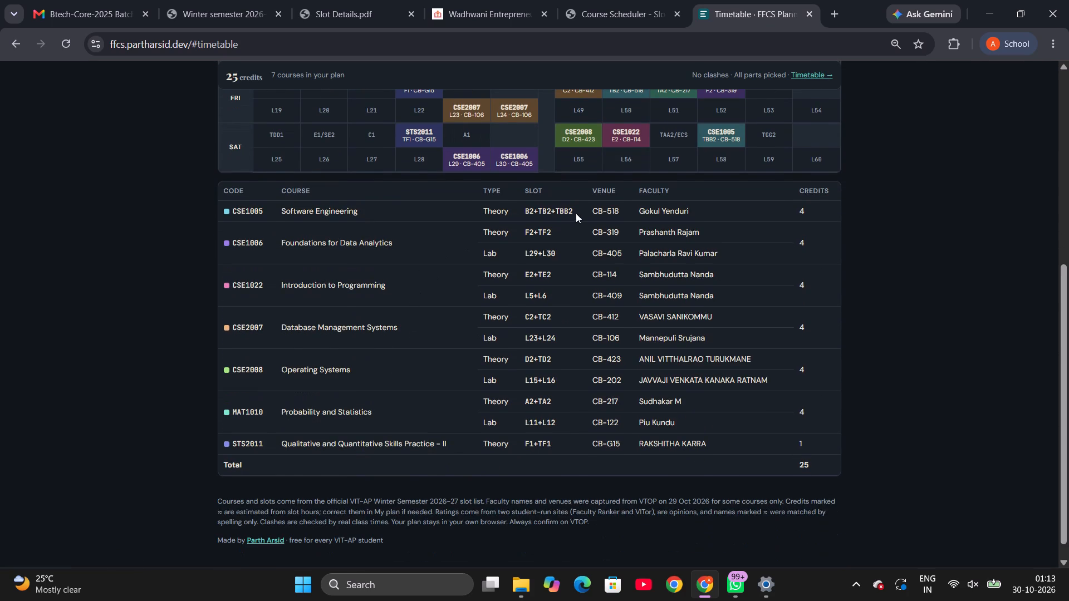
scroll(435, 329, "up", 4)
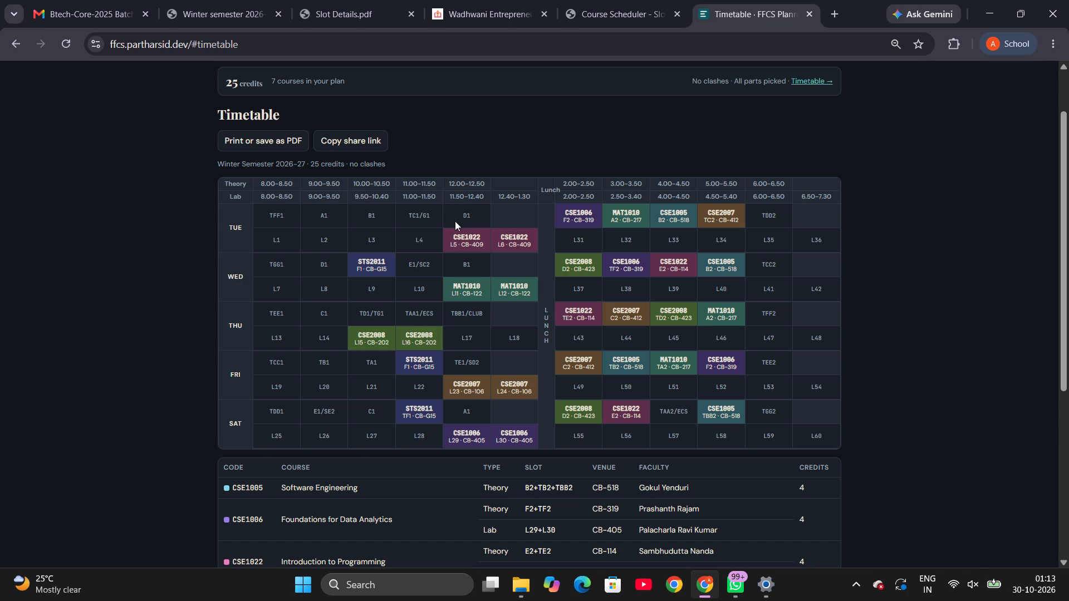
scroll(852, 309, "up", 4)
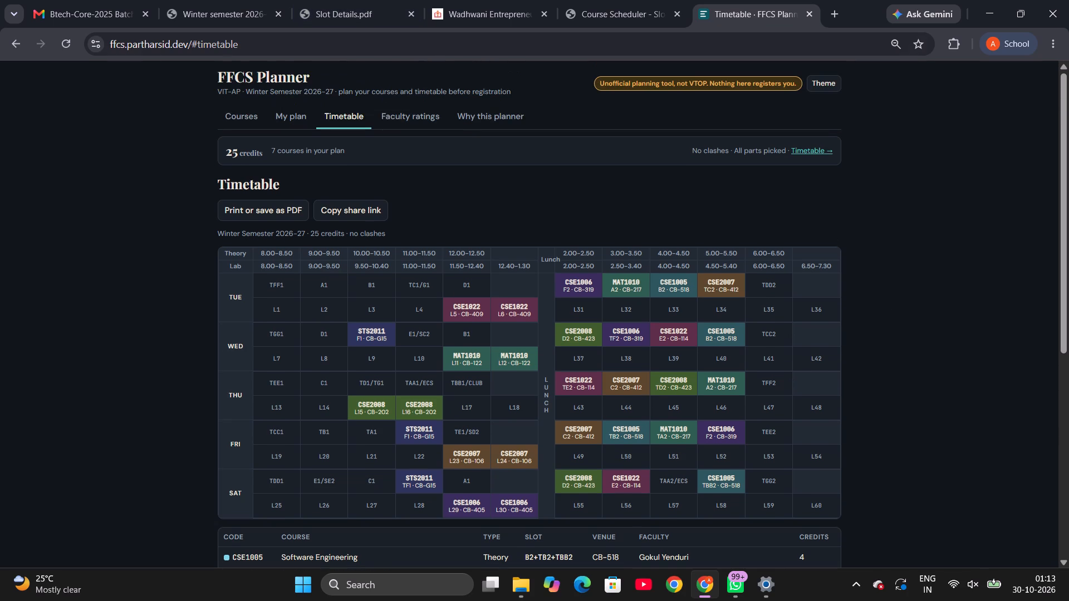
Change the STS2011 Qualitative and Quantitative Skills Practice - II theory pick to slot C1+TC1 in venue CB-317.
left_click(277, 112)
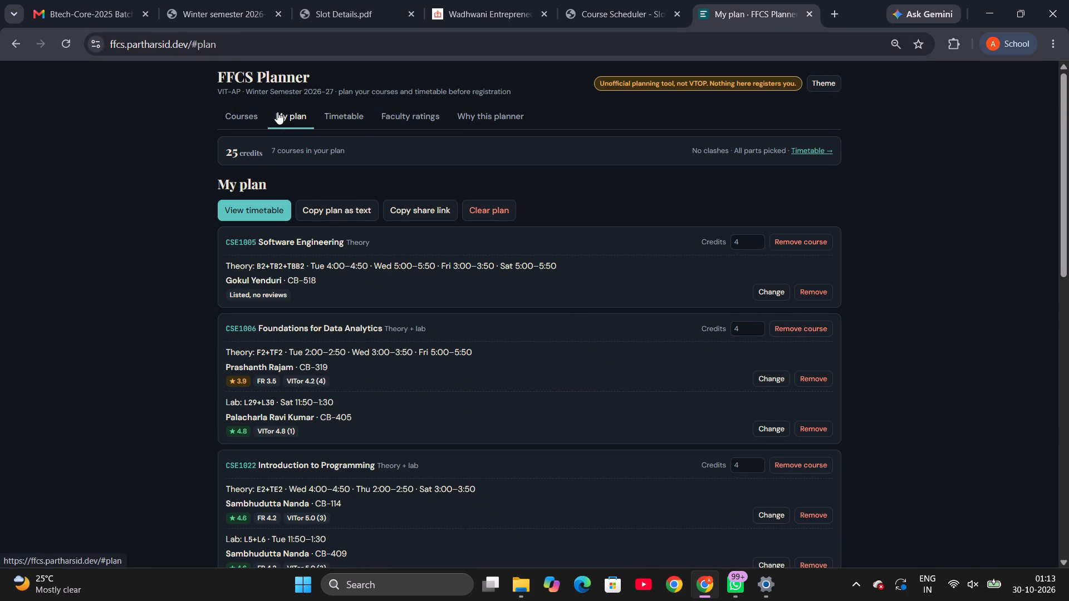
scroll(531, 508, "down", 19)
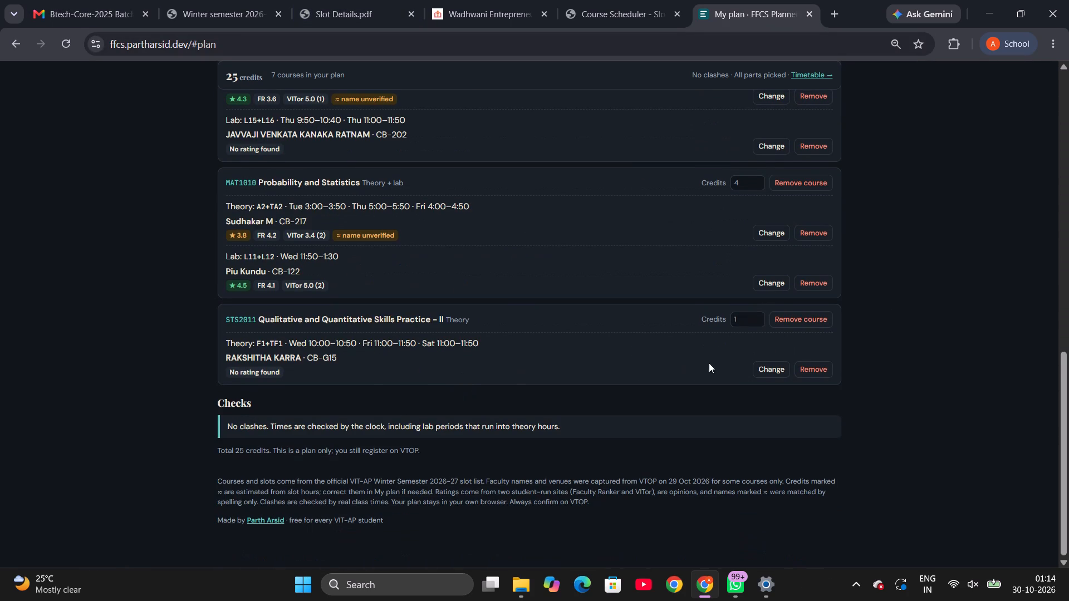
left_click(782, 370)
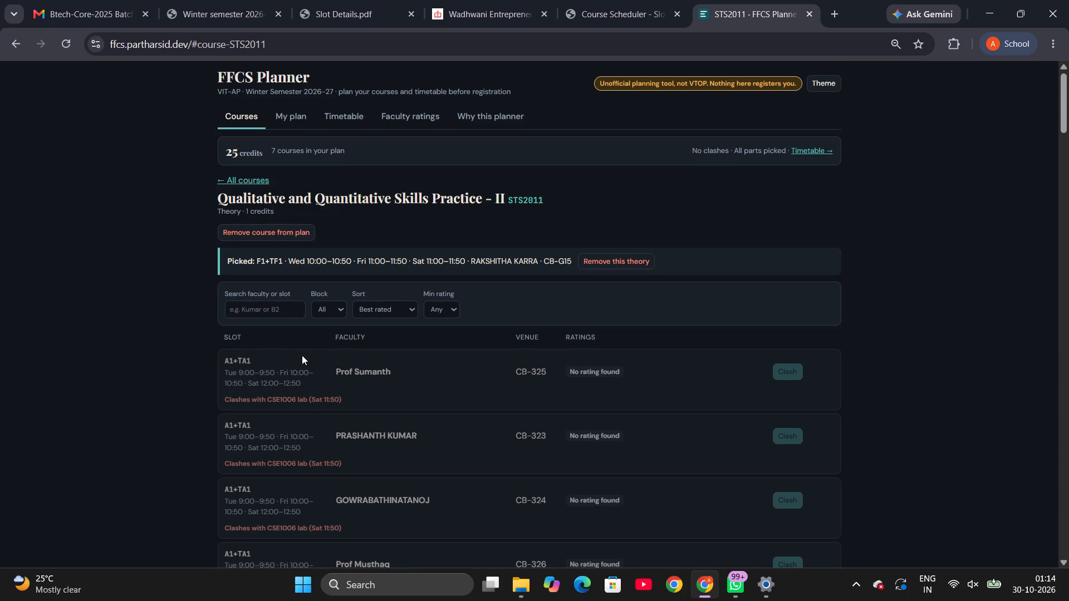
scroll(302, 355, "down", 2)
scroll(274, 296, "down", 7)
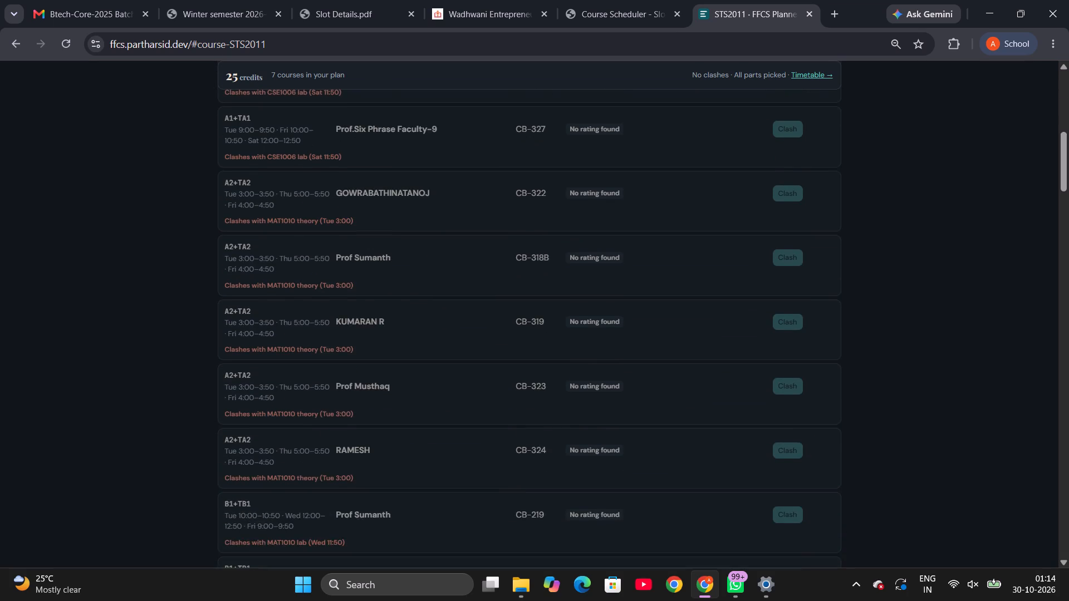
scroll(274, 296, "down", 15)
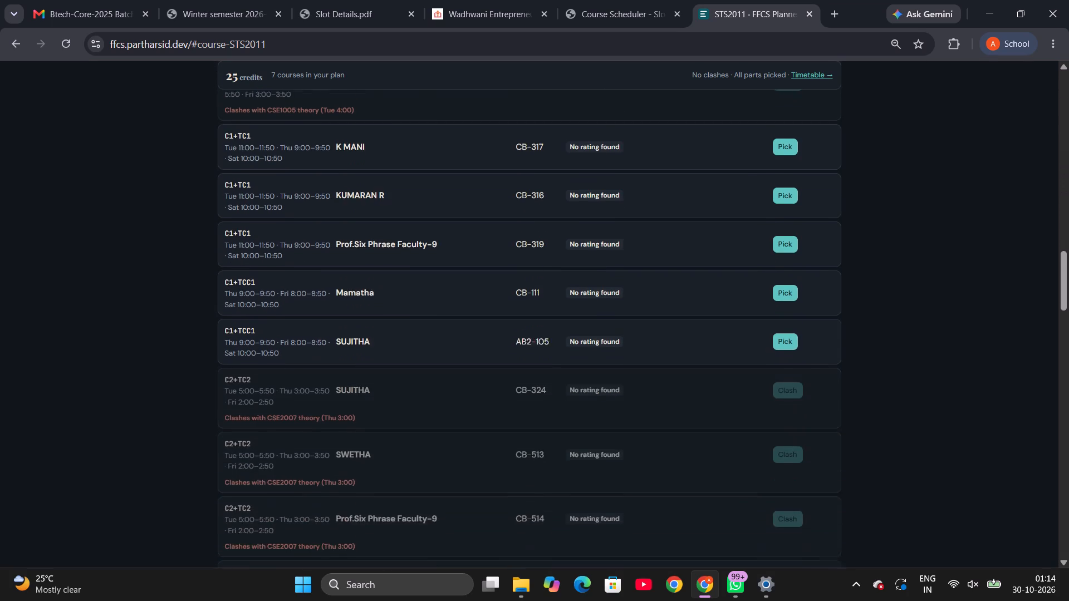
scroll(274, 296, "down", 12)
scroll(274, 293, "down", 17)
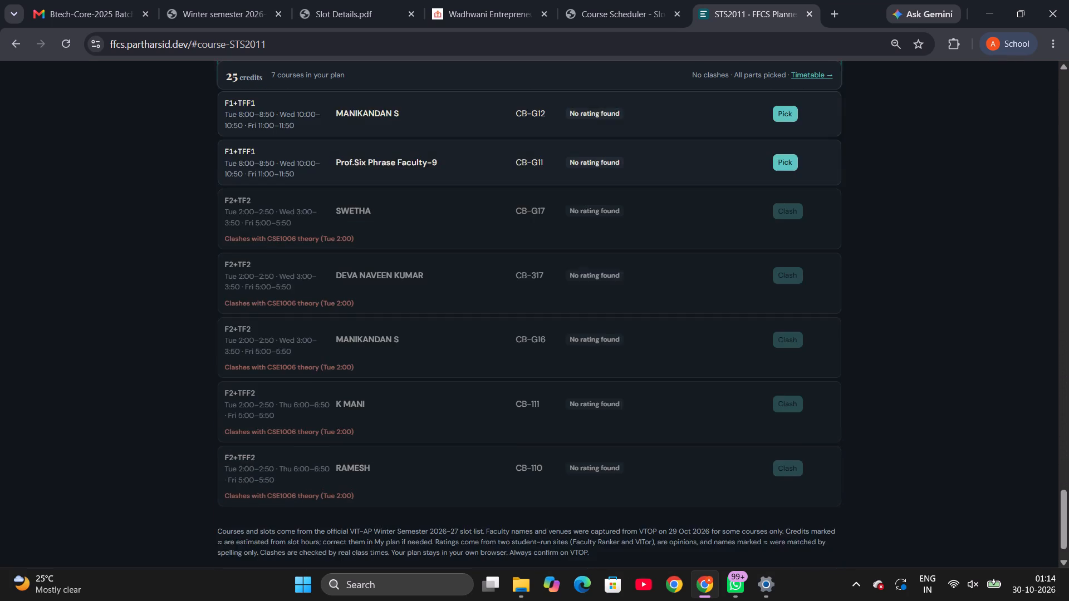
scroll(275, 284, "up", 20)
scroll(275, 284, "up", 3)
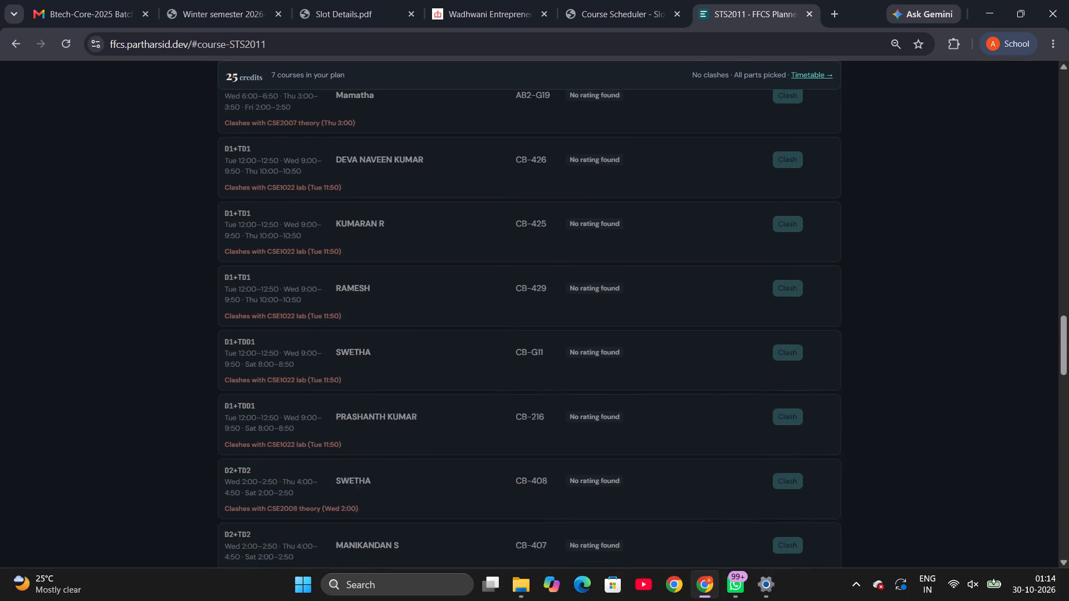
scroll(259, 292, "up", 10)
scroll(259, 292, "down", 1)
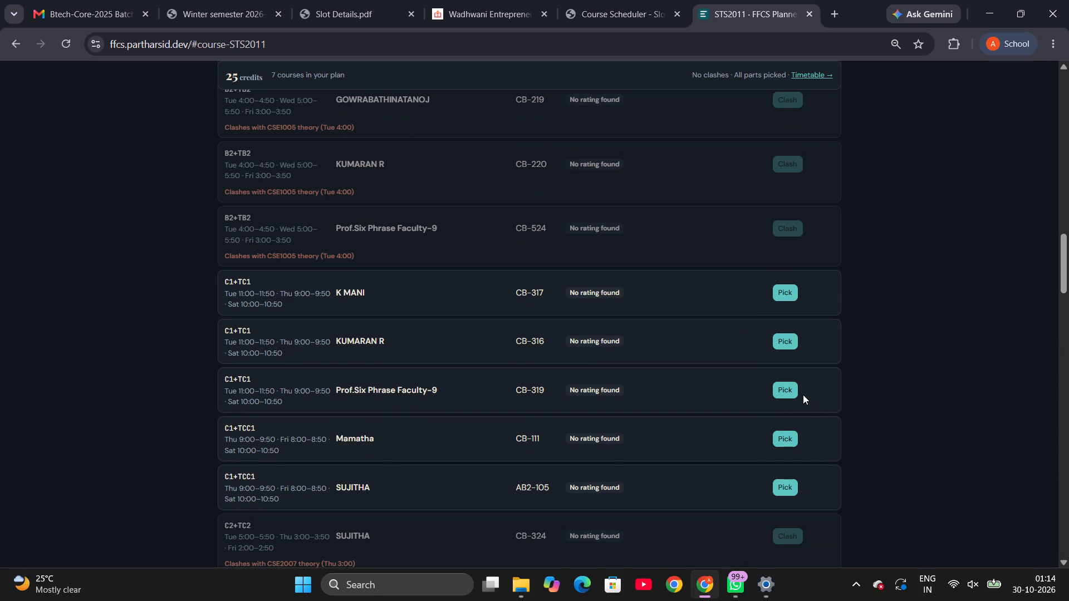
left_click(787, 388)
left_click(789, 286)
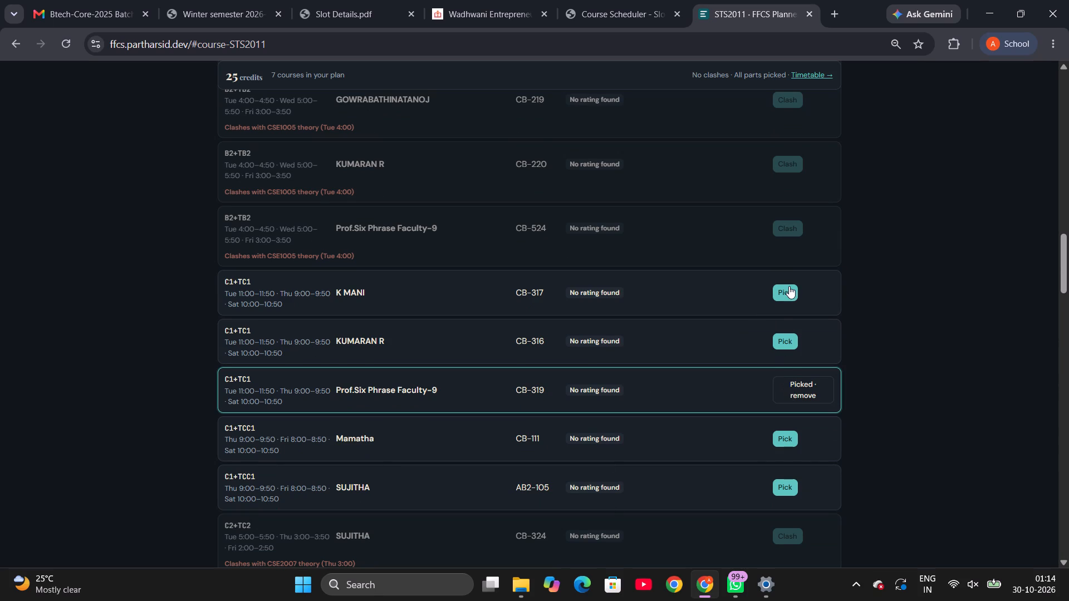
Compare the weekly timetable containing the new STS2011 slot with the course details in the plan.
scroll(169, 175, "up", 11)
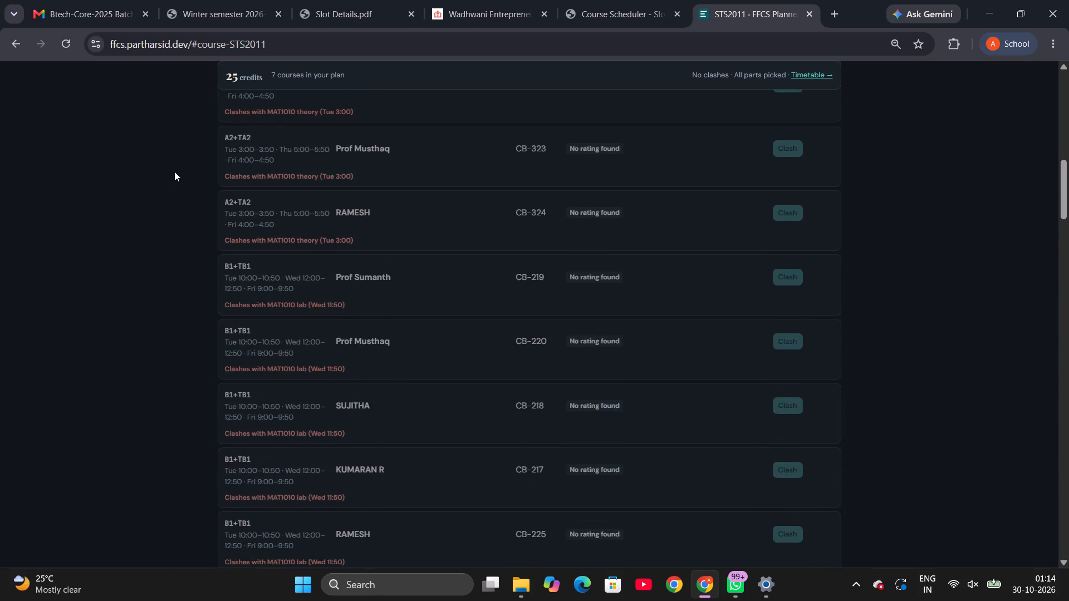
scroll(174, 171, "up", 15)
left_click(339, 115)
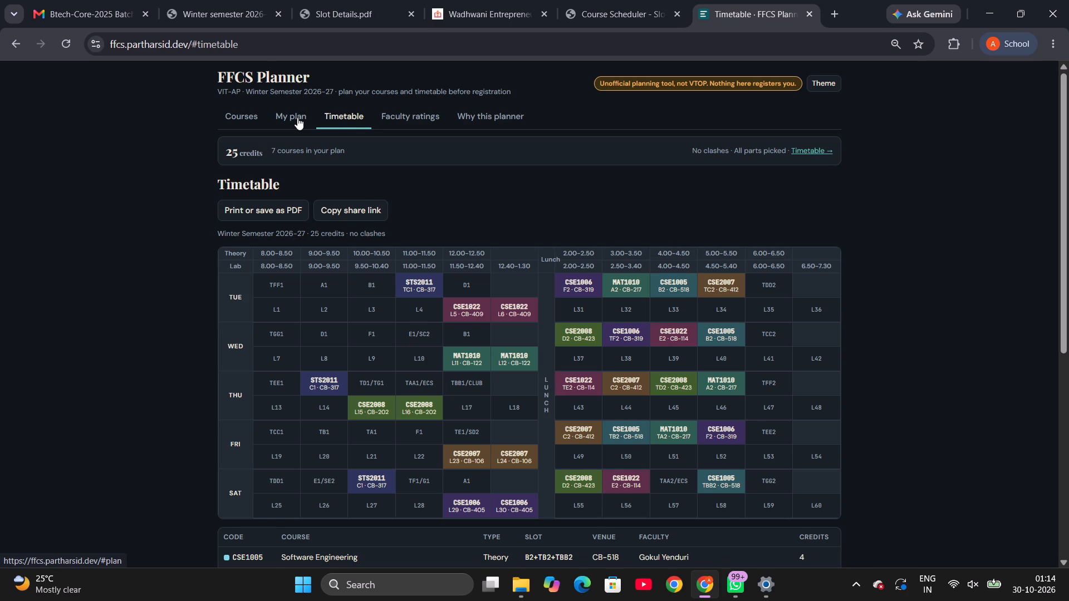
left_click(297, 117)
left_click(331, 110)
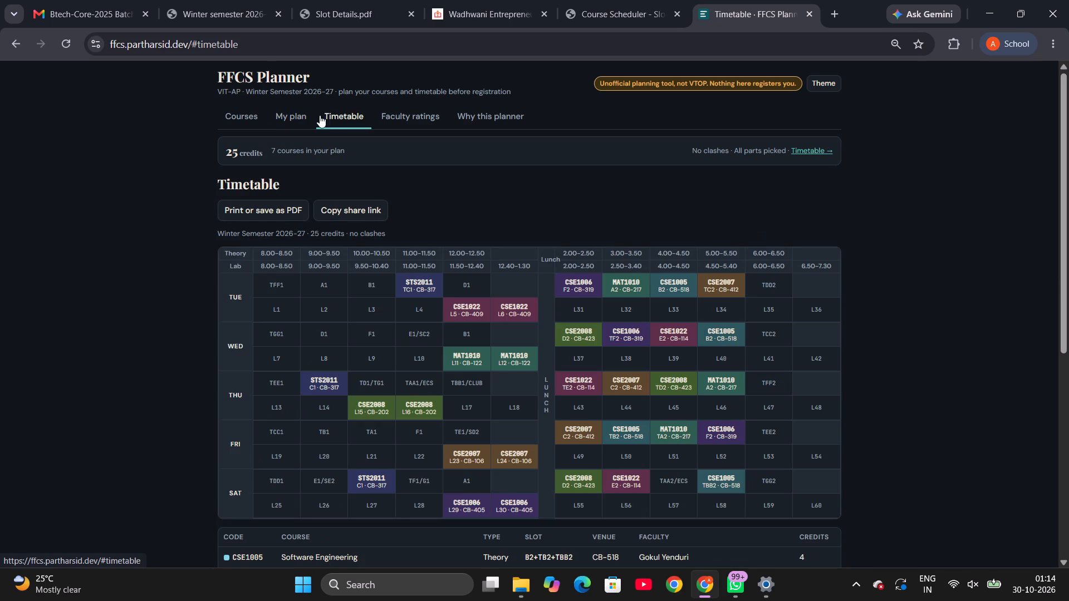
left_click(291, 116)
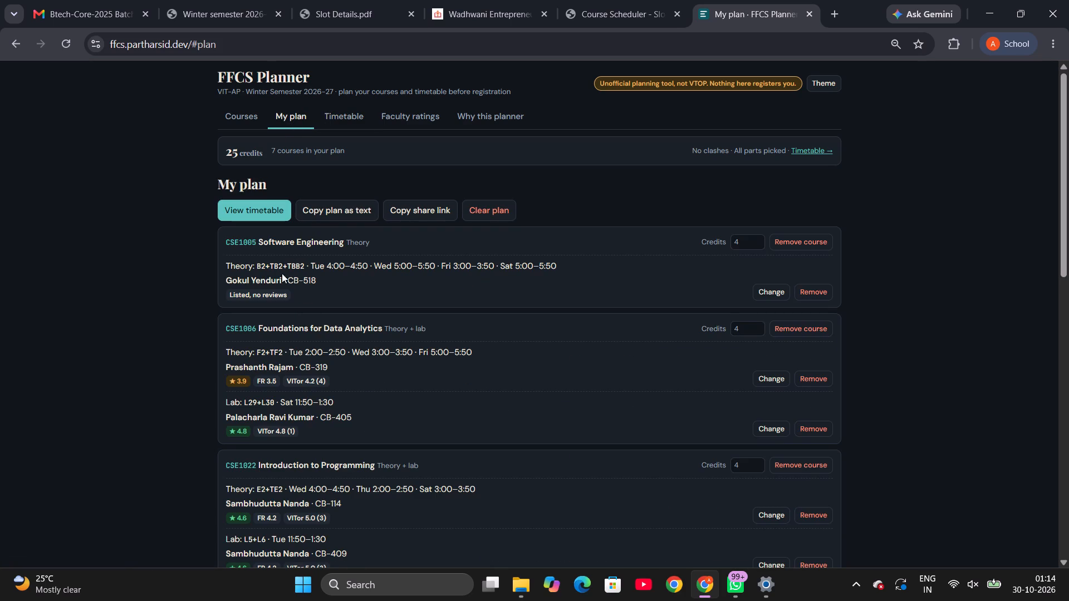
scroll(279, 278, "down", 4)
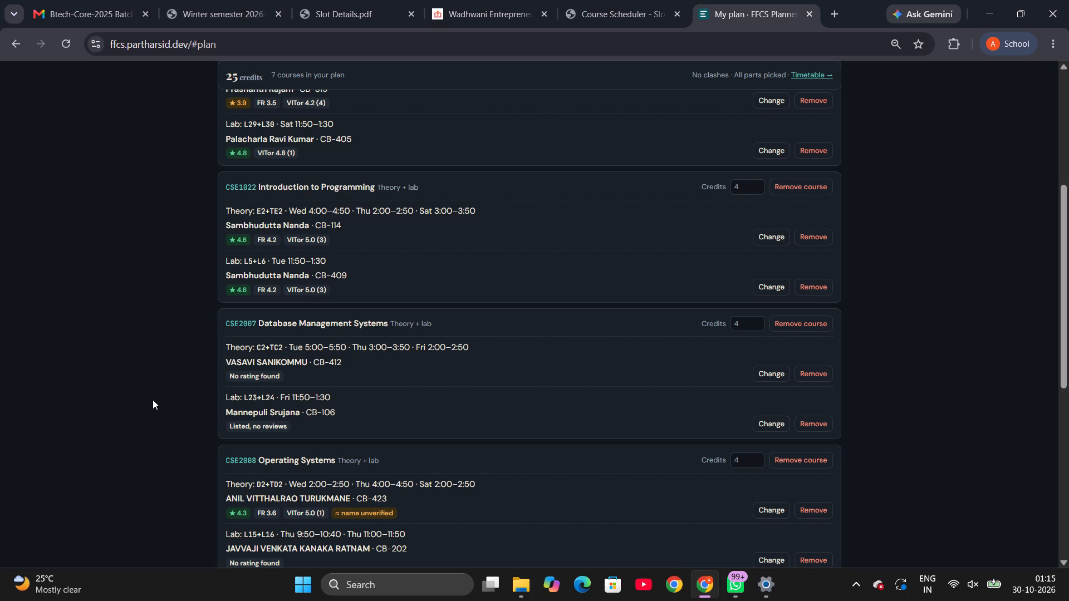
scroll(67, 348, "up", 6)
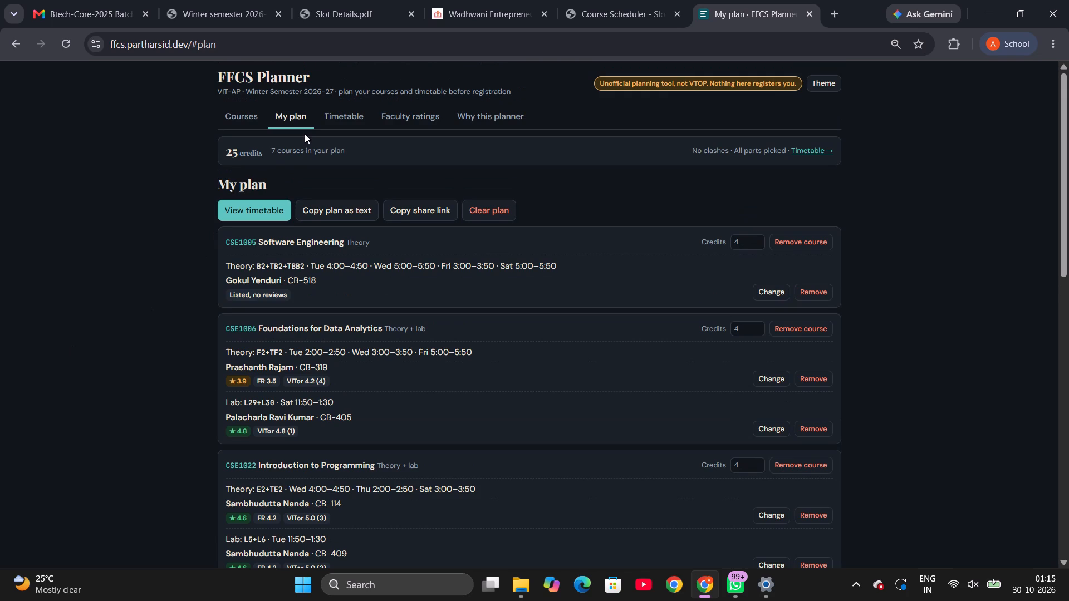
left_click(339, 119)
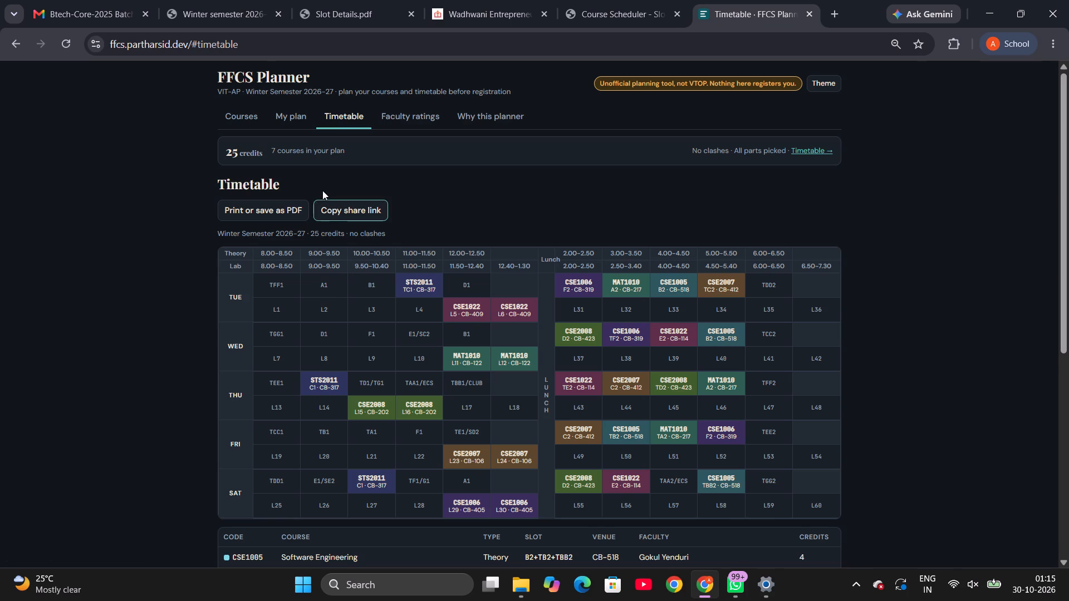
left_click(300, 114)
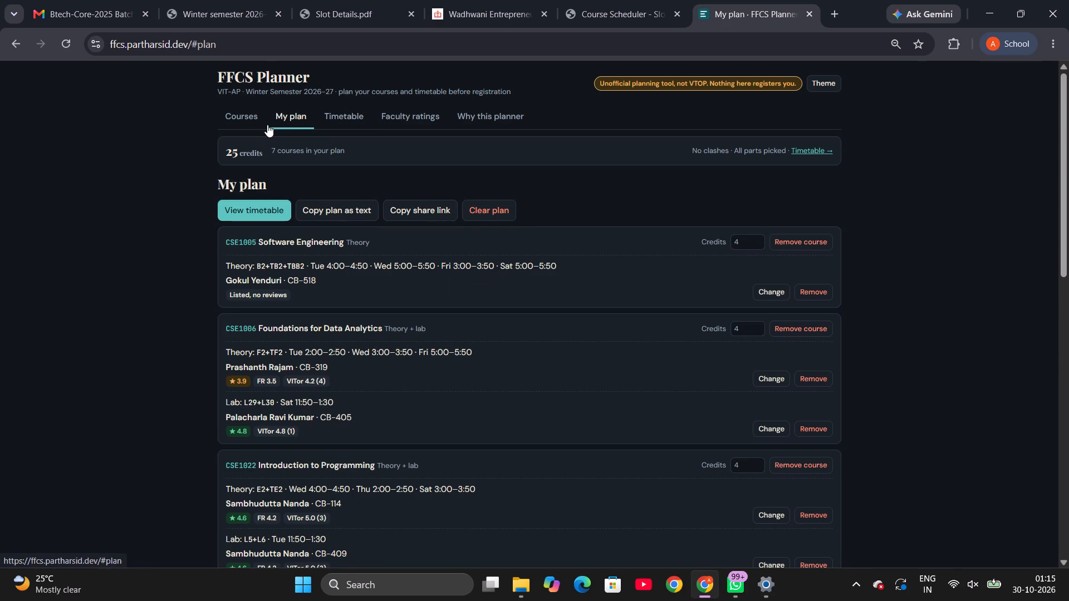
left_click(348, 117)
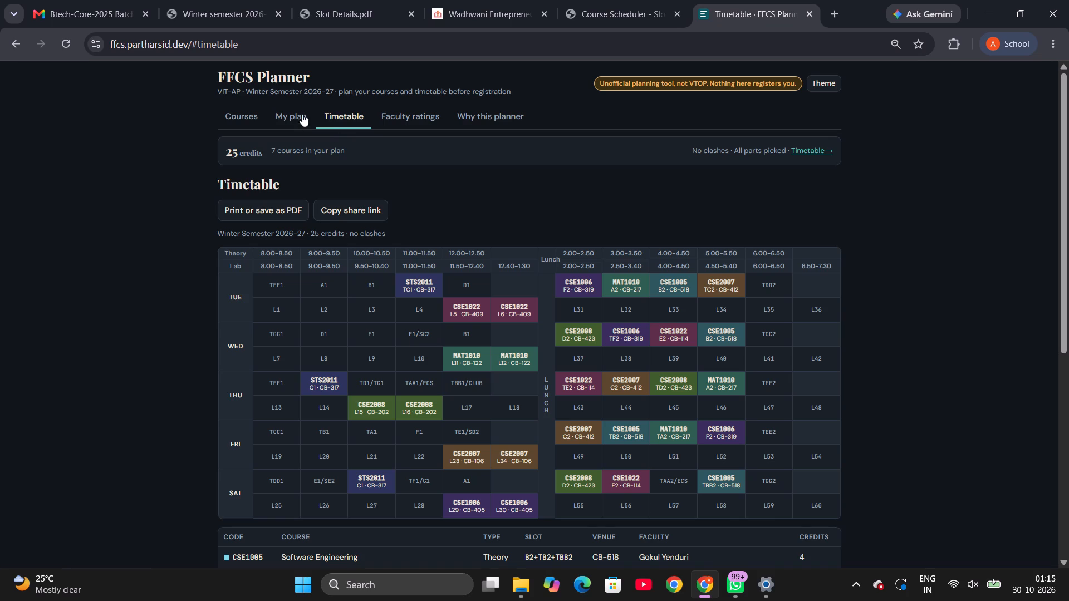
Review the planned courses and remove the L29+L30 lab pick from CSE1006 Foundations for Data Analytics.
left_click(299, 114)
scroll(350, 362, "down", 5)
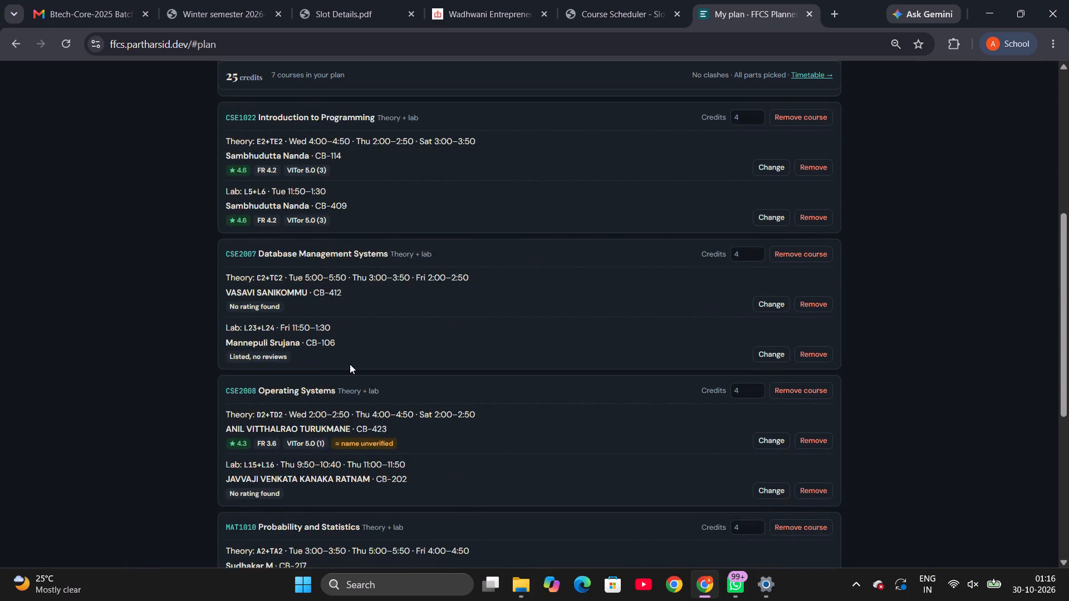
scroll(350, 364, "down", 3)
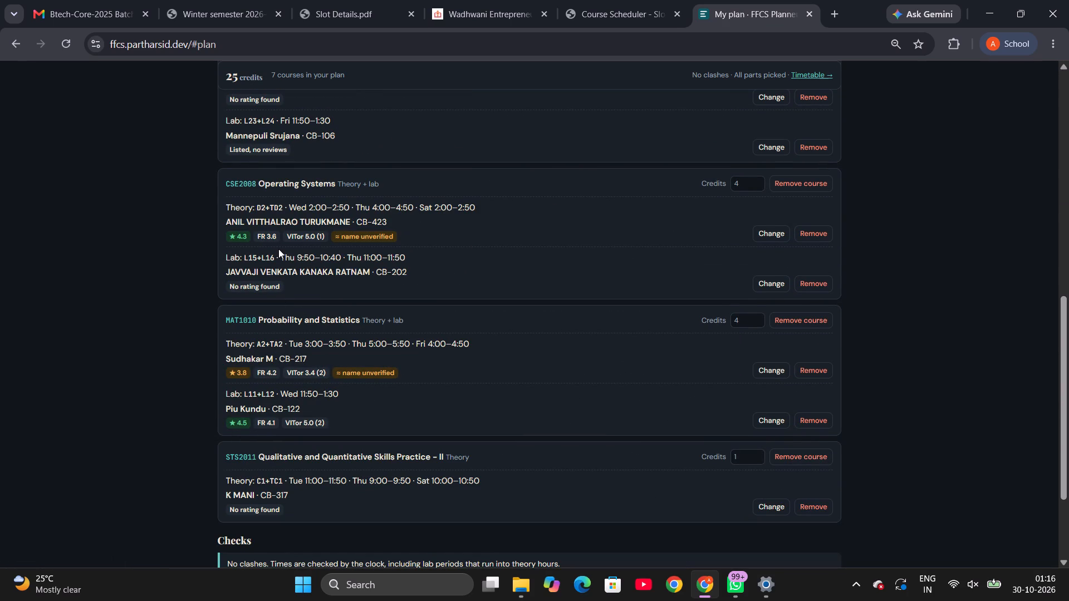
scroll(277, 248, "up", 4)
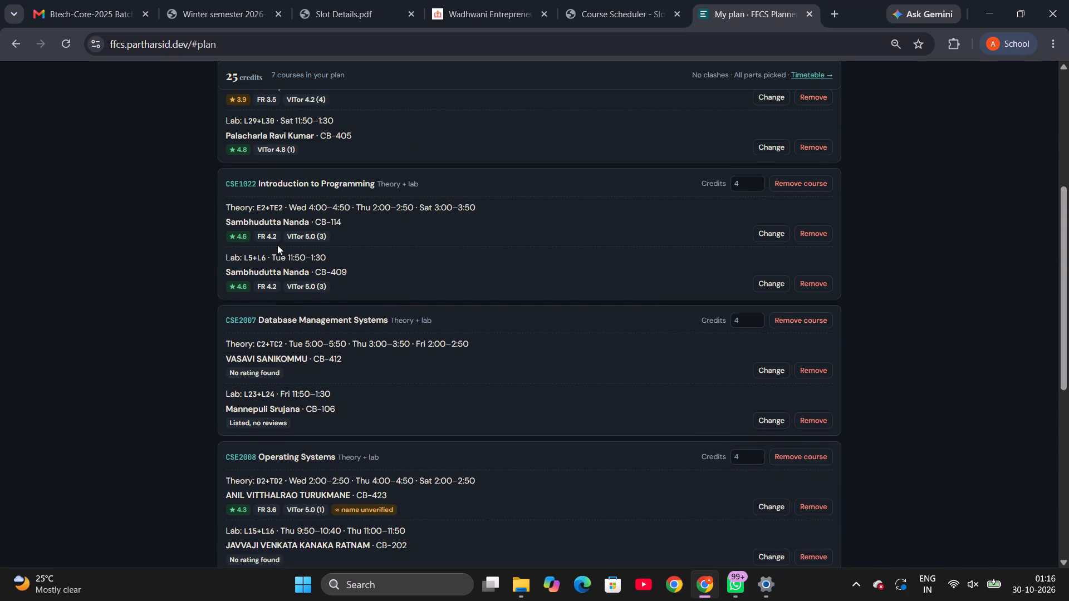
scroll(277, 245, "up", 2)
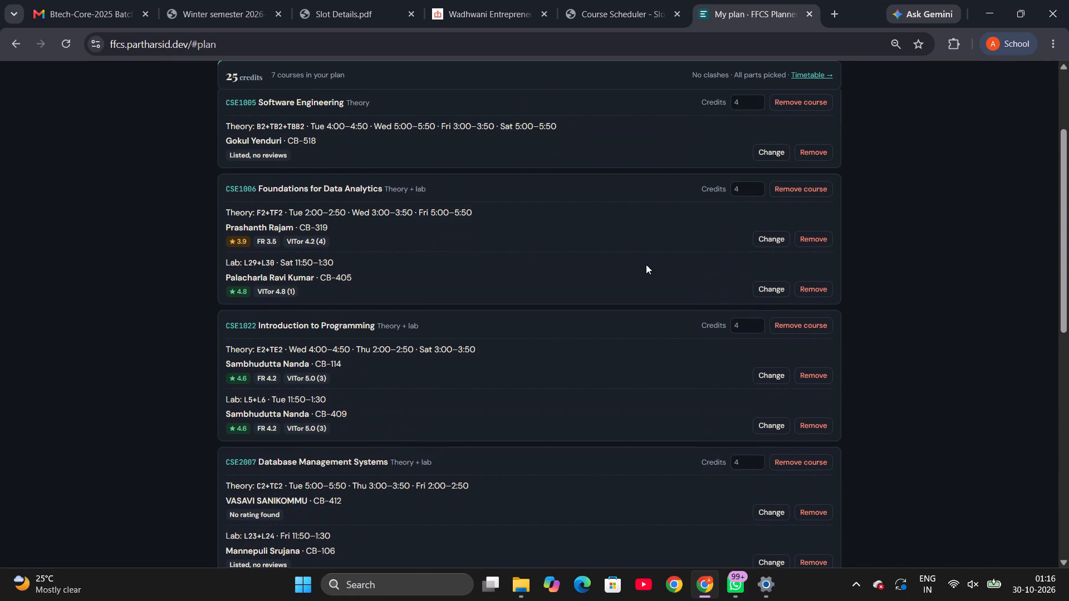
left_click(797, 291)
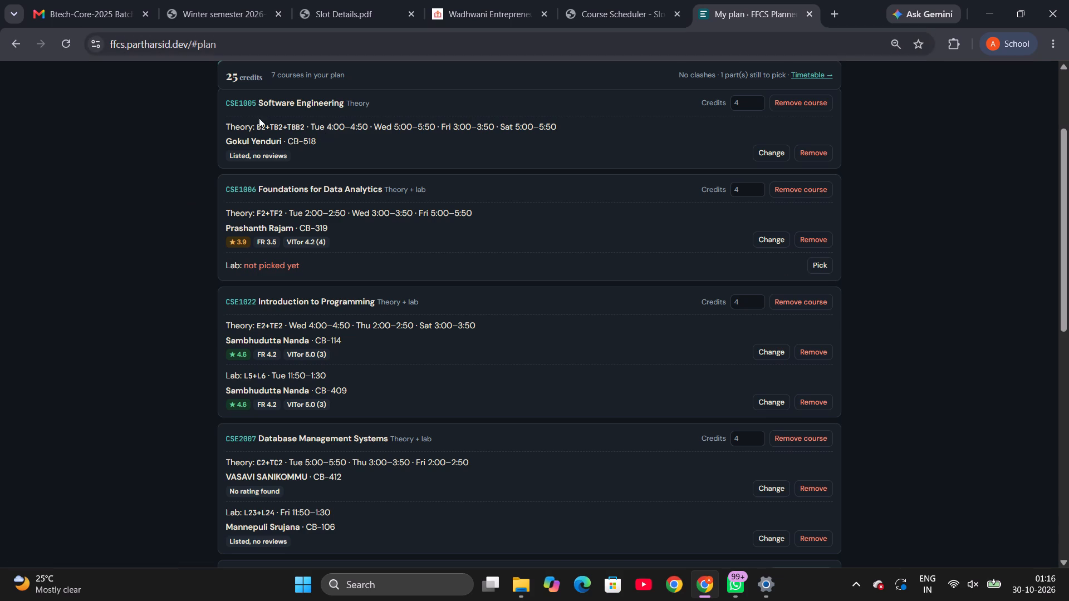
Check the weekly timetable without the CSE1006 lab.
scroll(232, 219, "up", 5)
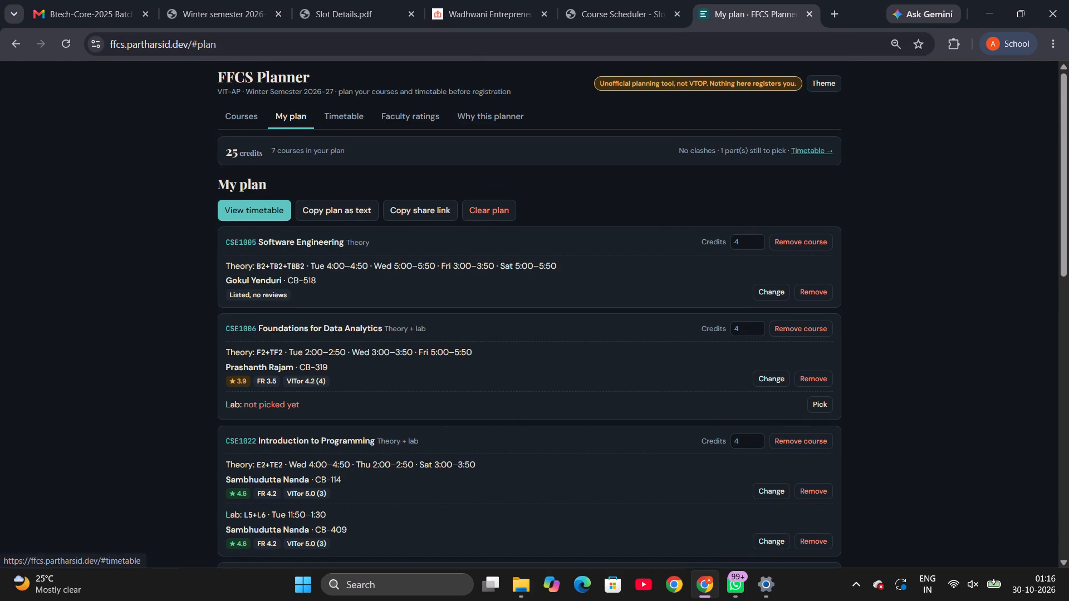
left_click(326, 112)
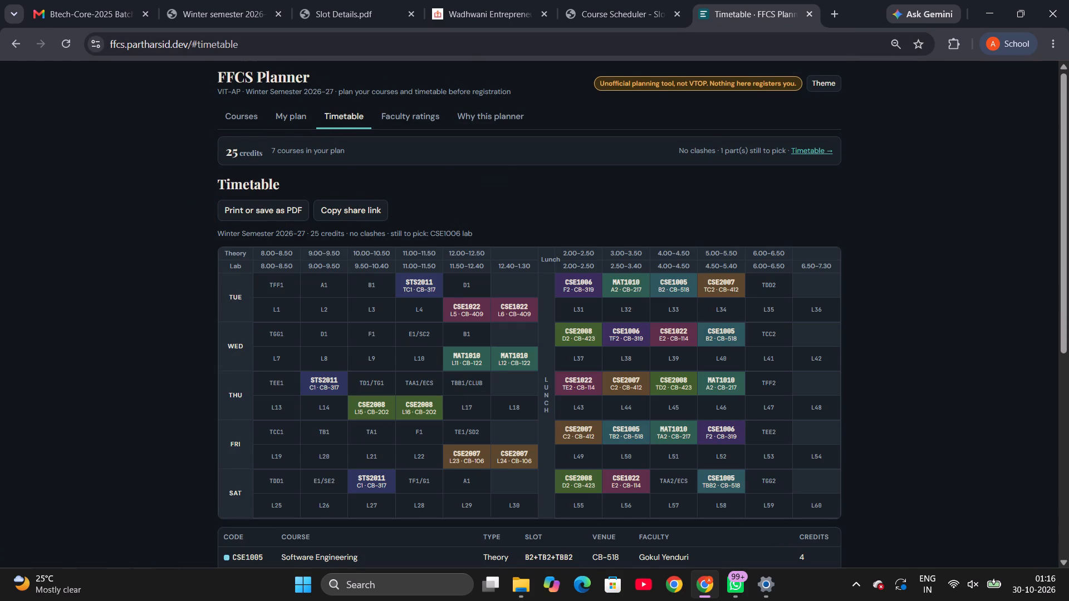
Remove the L23+L24 lab pick from CSE2007 Database Management Systems in the plan.
left_click(293, 122)
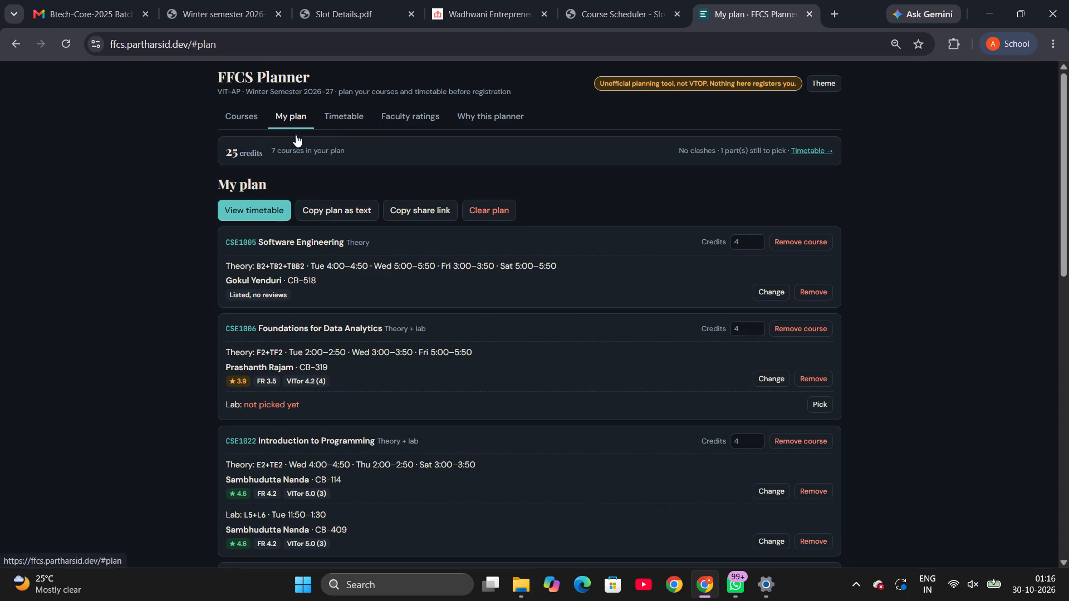
scroll(302, 348, "down", 2)
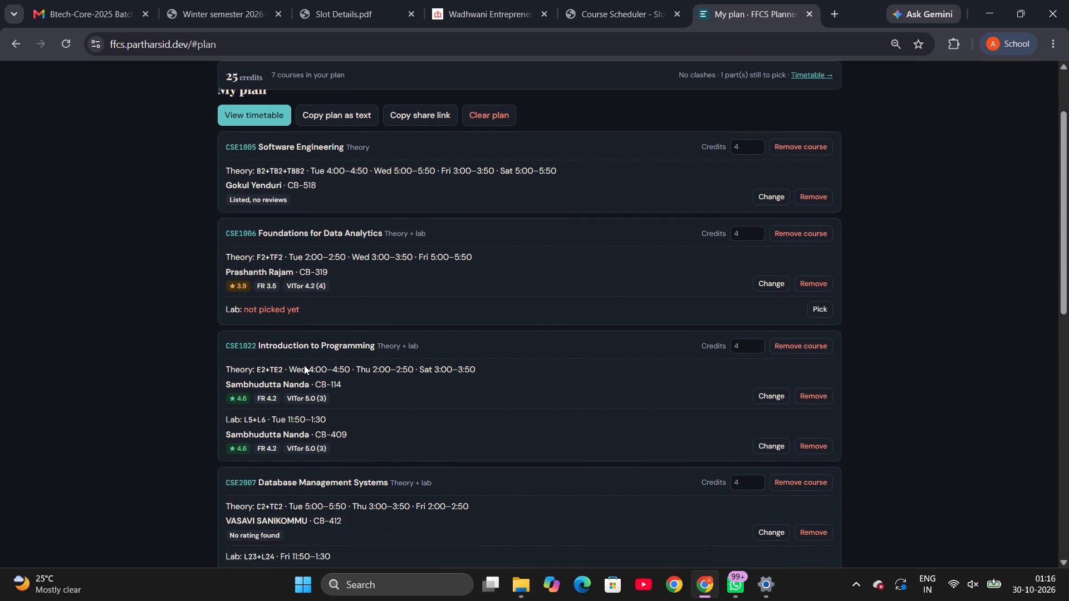
scroll(304, 365, "down", 3)
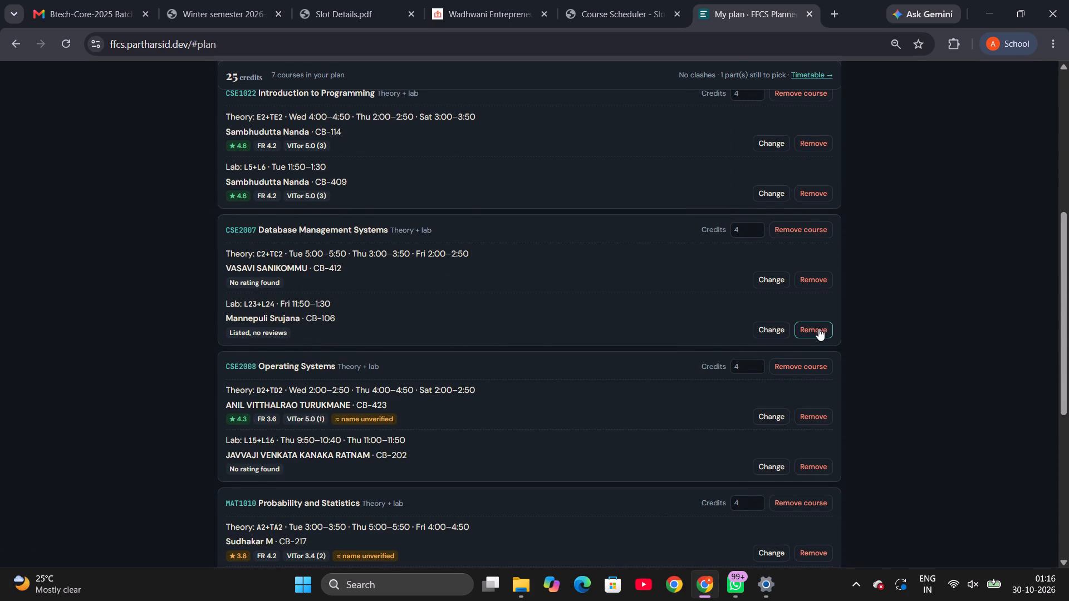
left_click(817, 329)
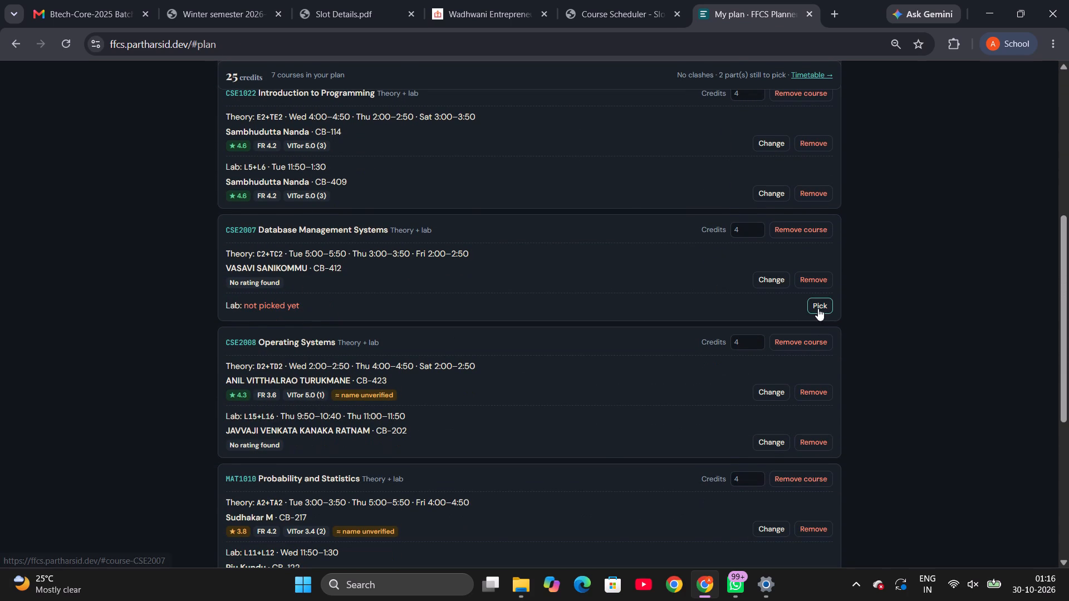
Pick the L23+L24 lab in CB-417 for CSE1006 Foundations for Data Analytics and check it in the timetable.
scroll(544, 253, "up", 3)
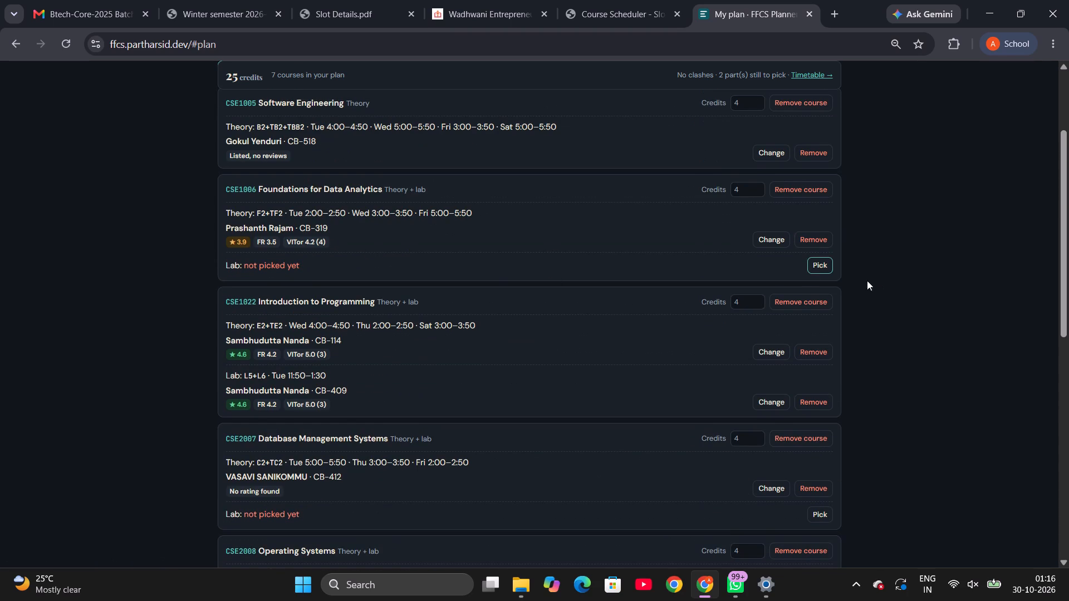
left_click(811, 265)
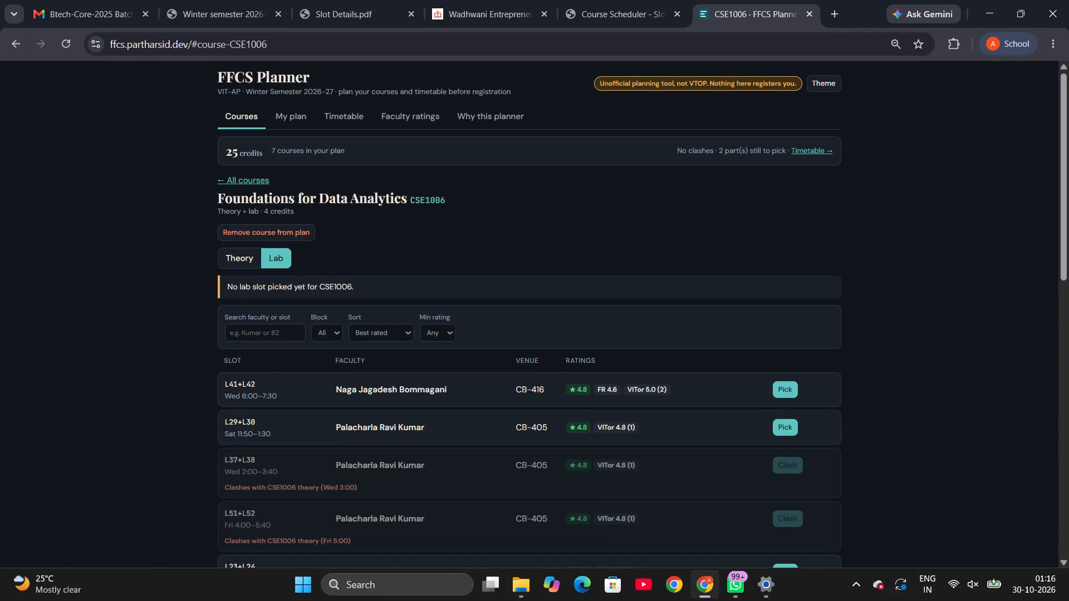
left_click(242, 333)
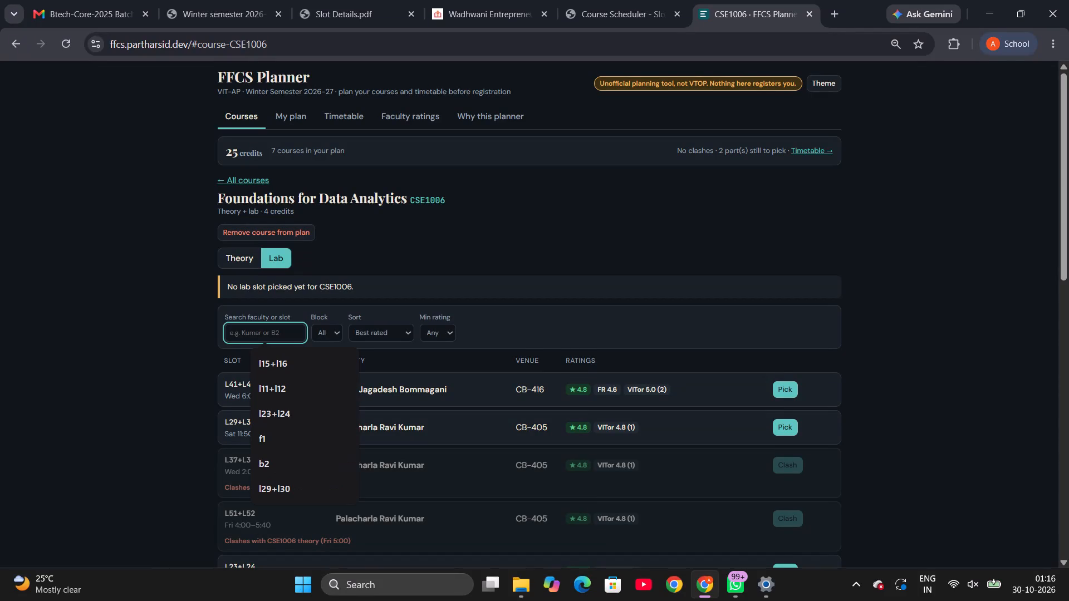
left_click(300, 413)
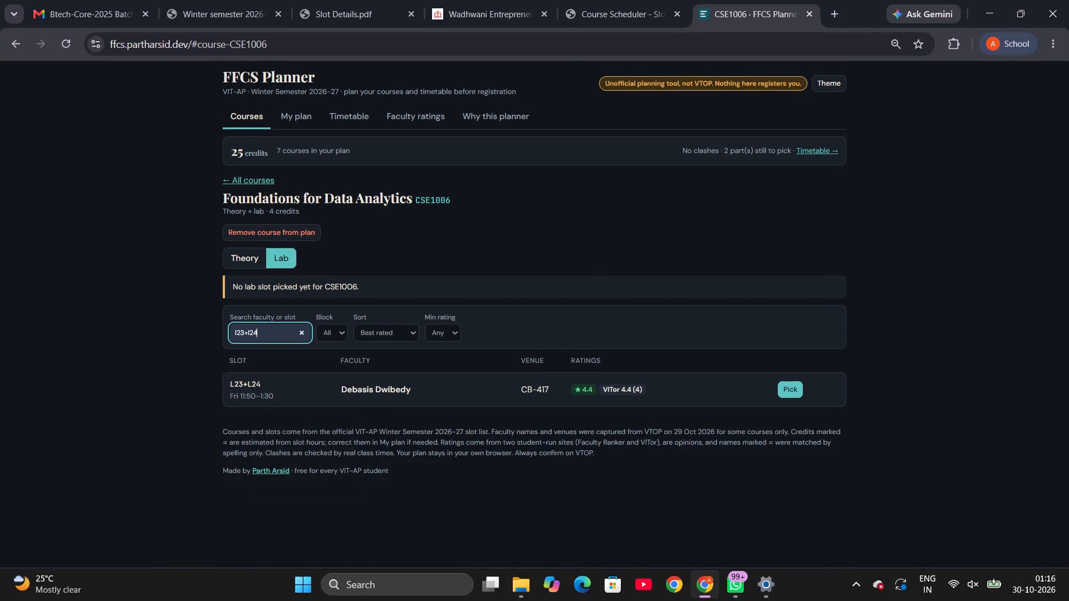
left_click(792, 387)
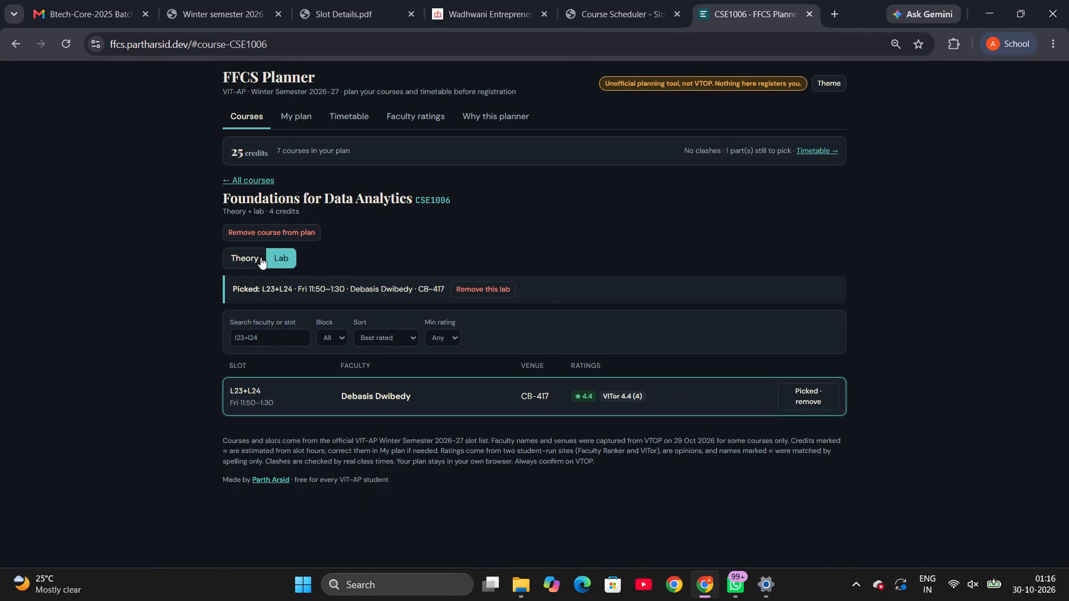
left_click(286, 117)
left_click(341, 113)
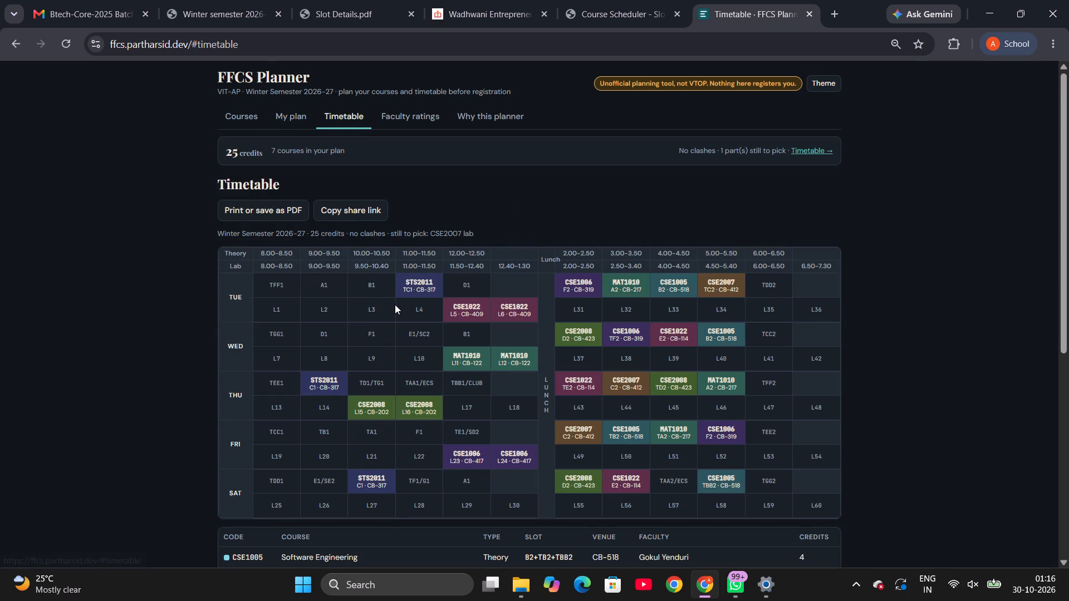
Change the STS2011 theory pick to slot A1+TA1 in CB-327 and check it in the timetable.
left_click(287, 114)
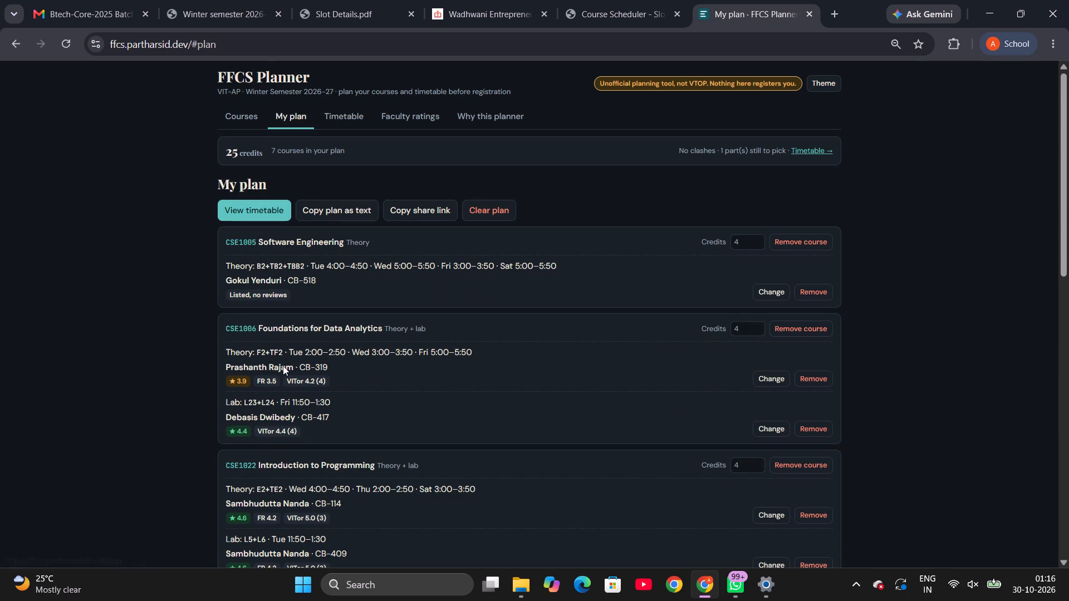
scroll(286, 383, "down", 11)
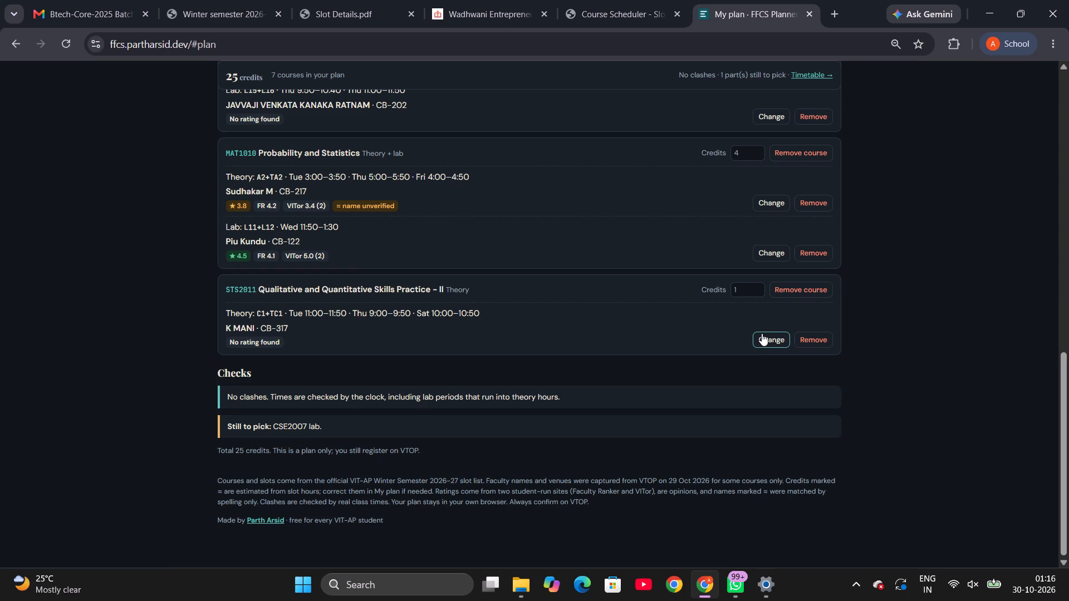
left_click(762, 335)
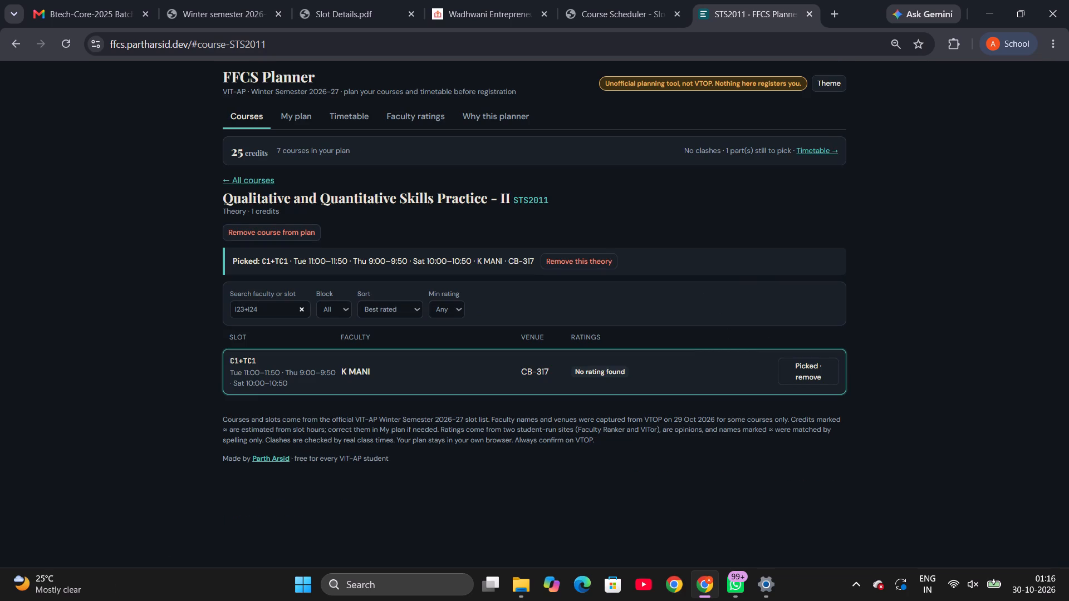
left_click(300, 309)
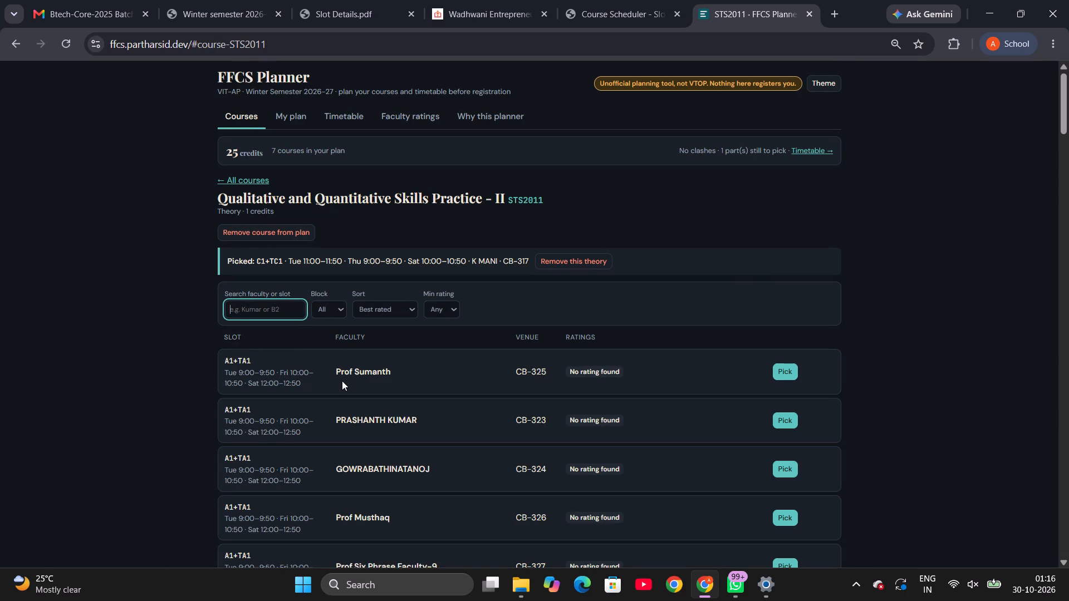
scroll(344, 386, "down", 1)
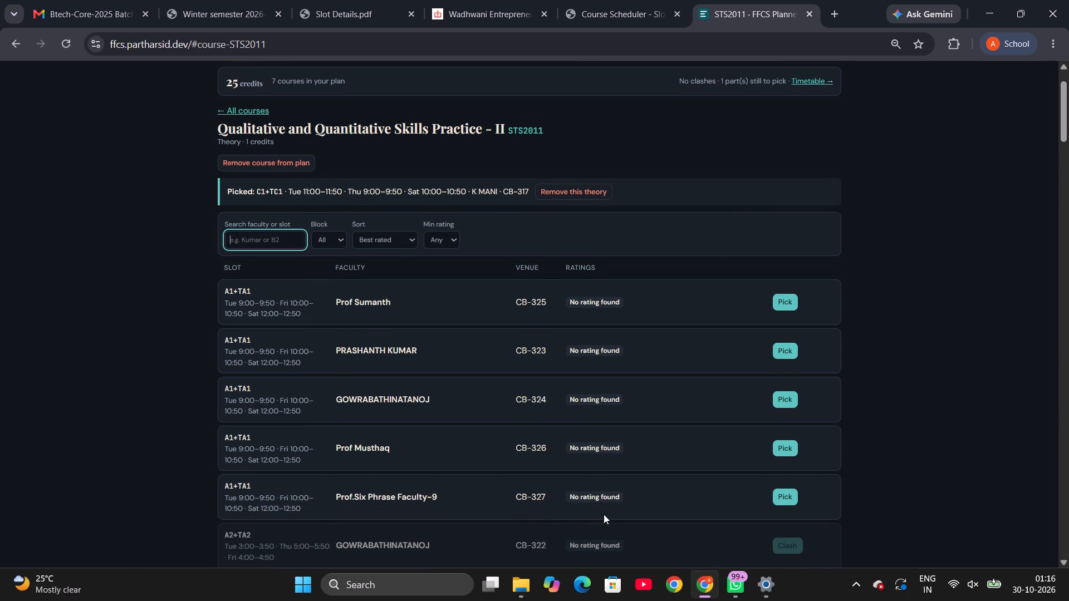
left_click(782, 499)
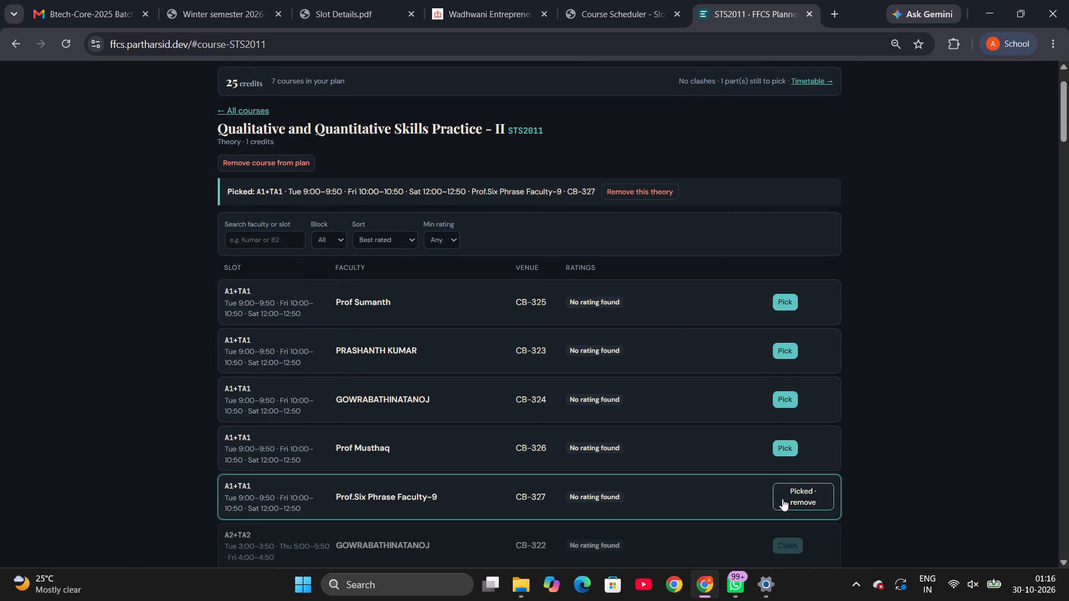
scroll(342, 156, "up", 2)
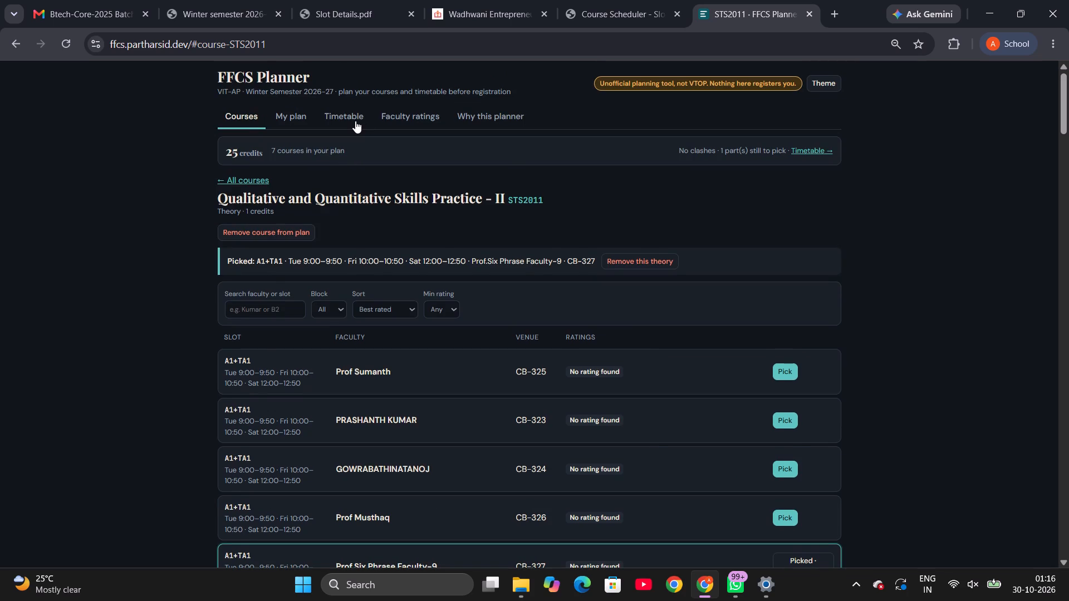
left_click(355, 121)
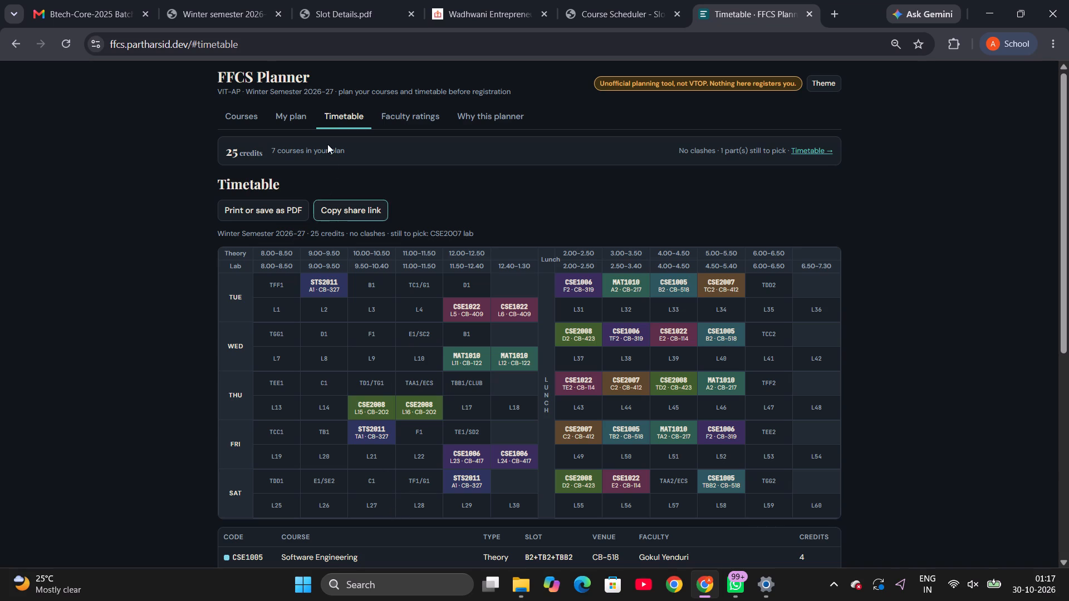
Find slot L27 for the CSE2007 Database Management Systems lab, pick L27+L28 in CB-101, and check the timetable.
left_click(277, 117)
scroll(337, 284, "down", 5)
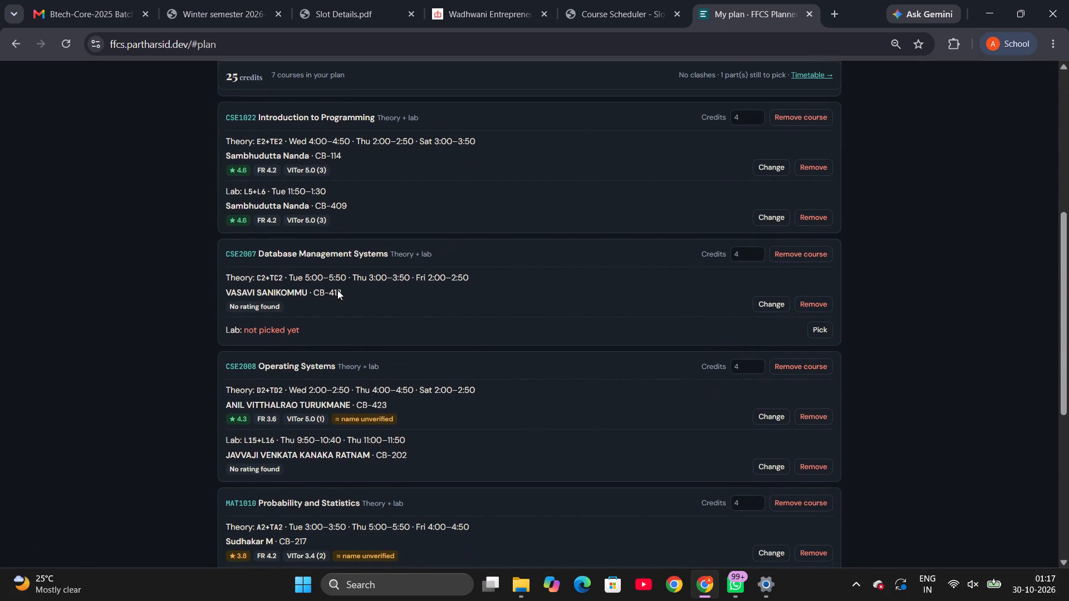
left_click(820, 326)
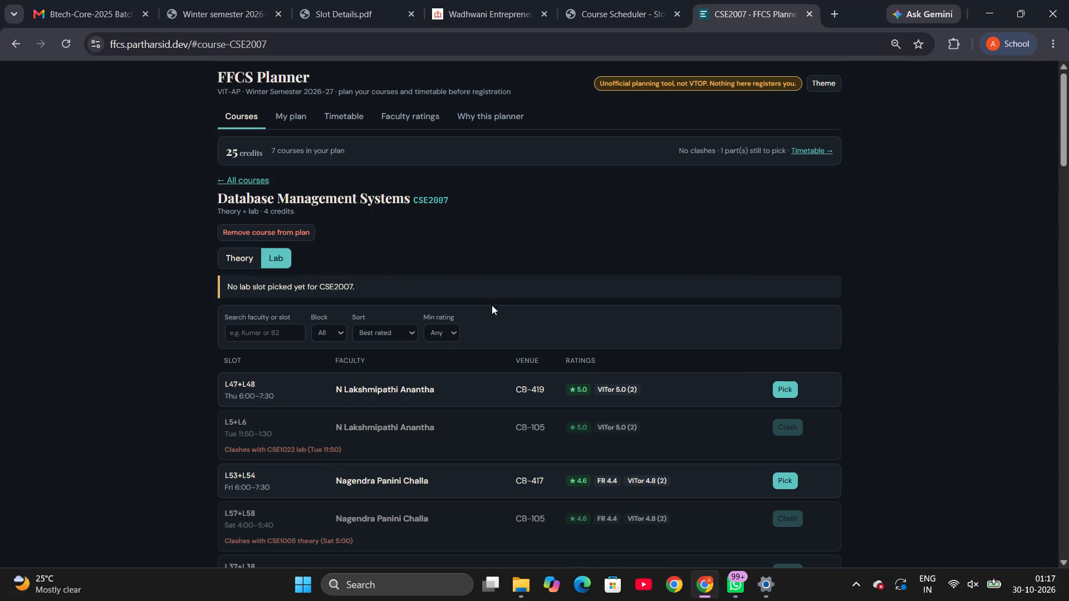
left_click(258, 332)
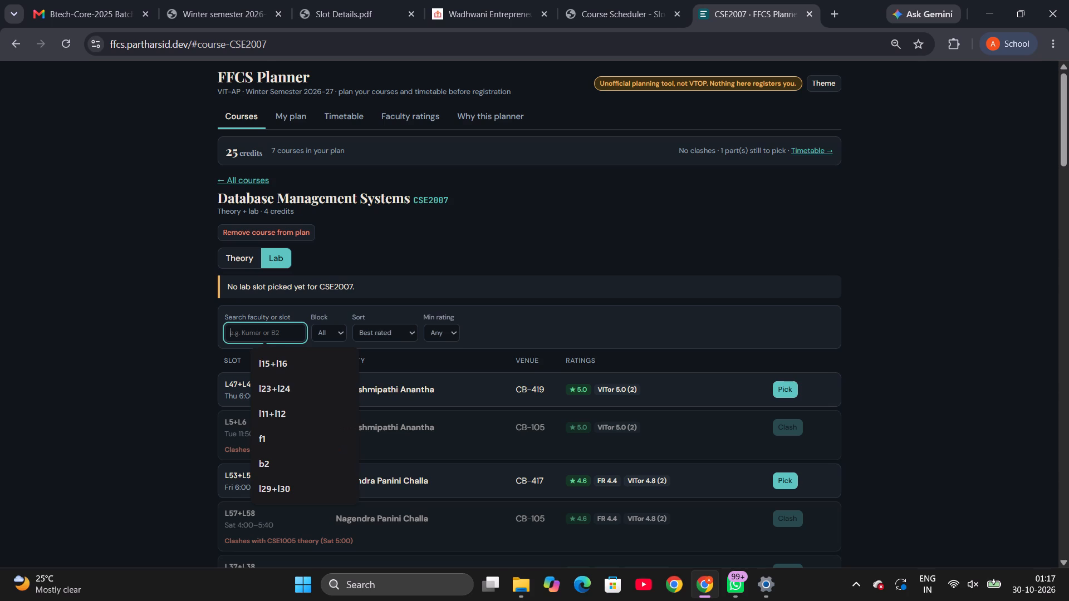
type("l27")
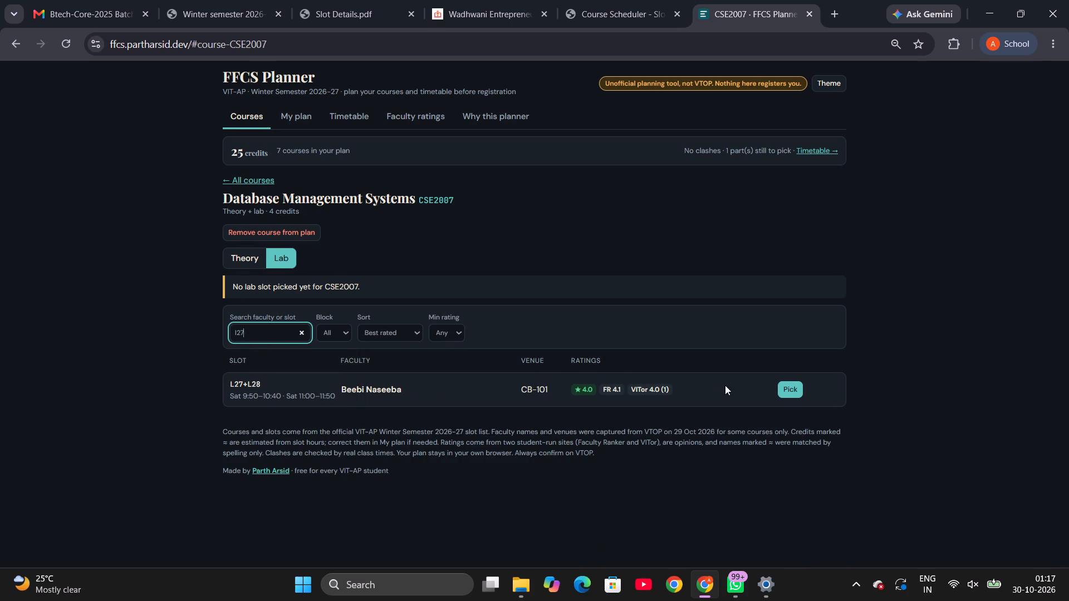
left_click(791, 390)
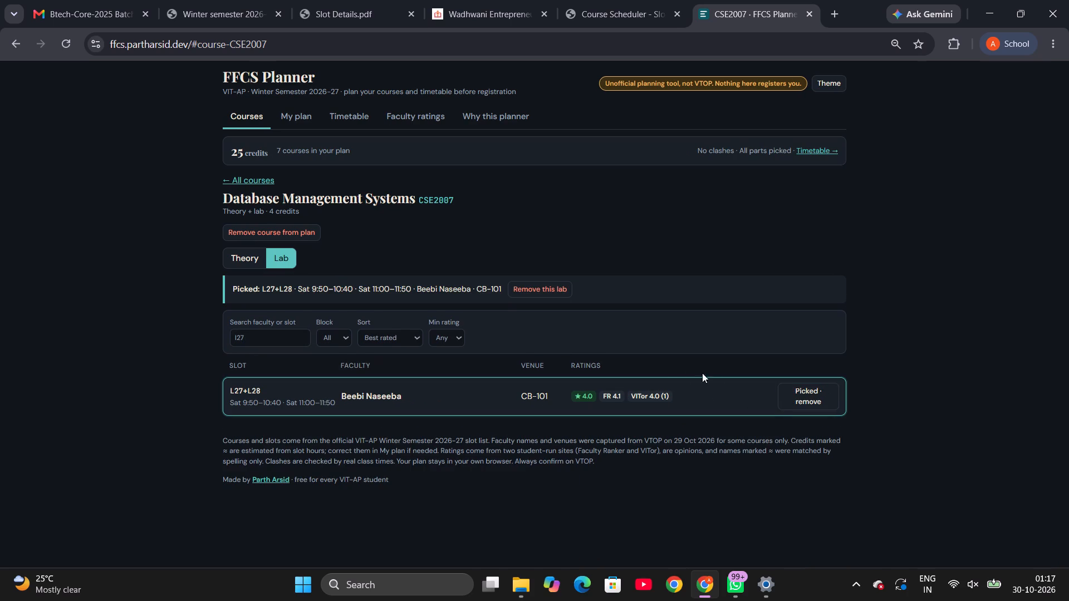
left_click(343, 114)
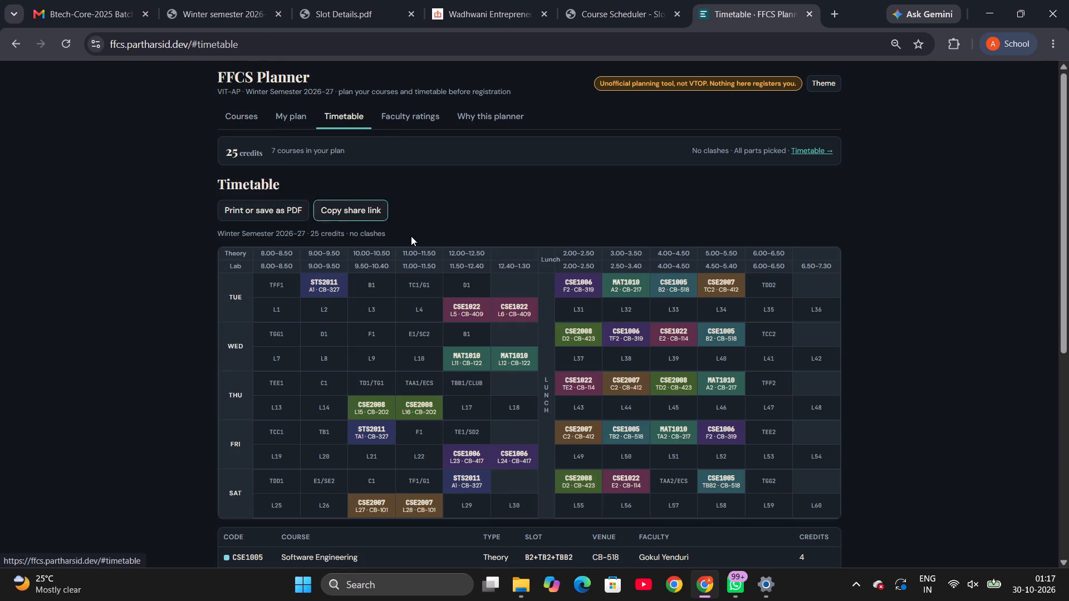
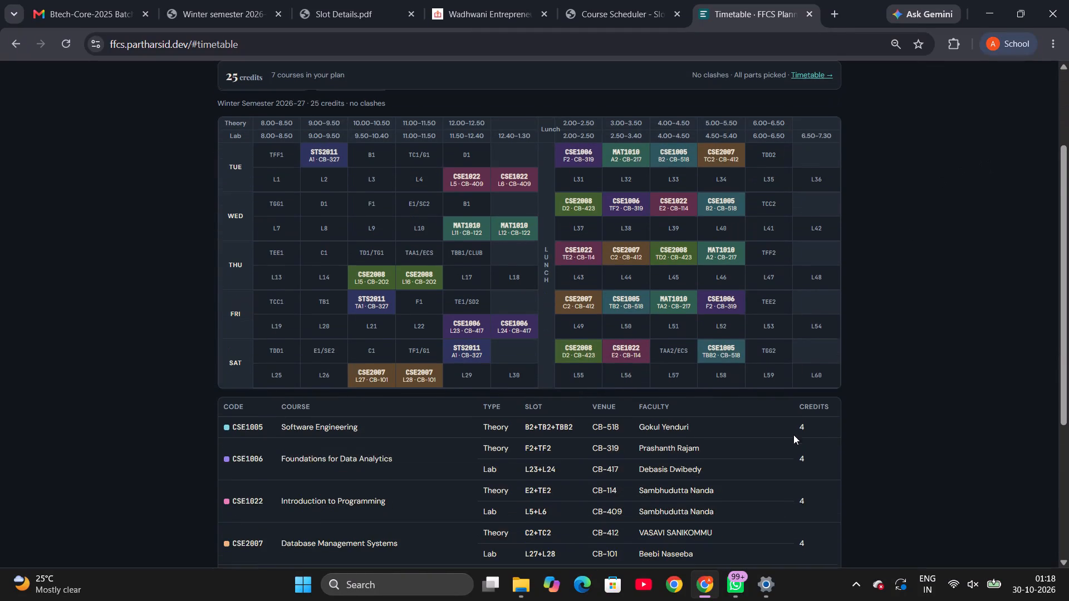
Review the Winter Semester 2026-27 timetable grid and the course list with its slots, venues, faculty and credits.
scroll(813, 383, "down", 2)
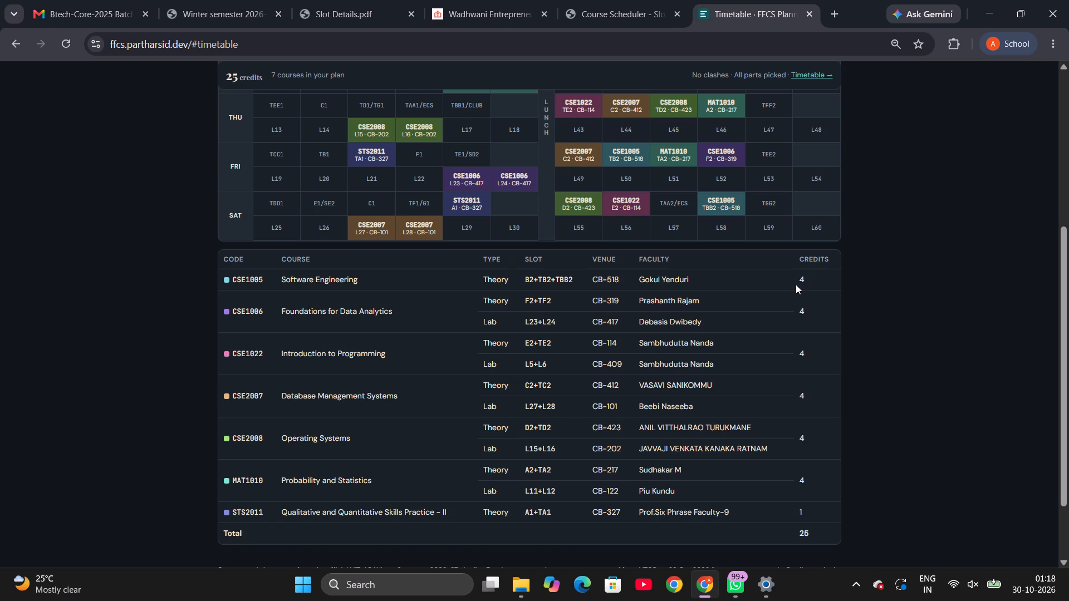
scroll(796, 284, "up", 4)
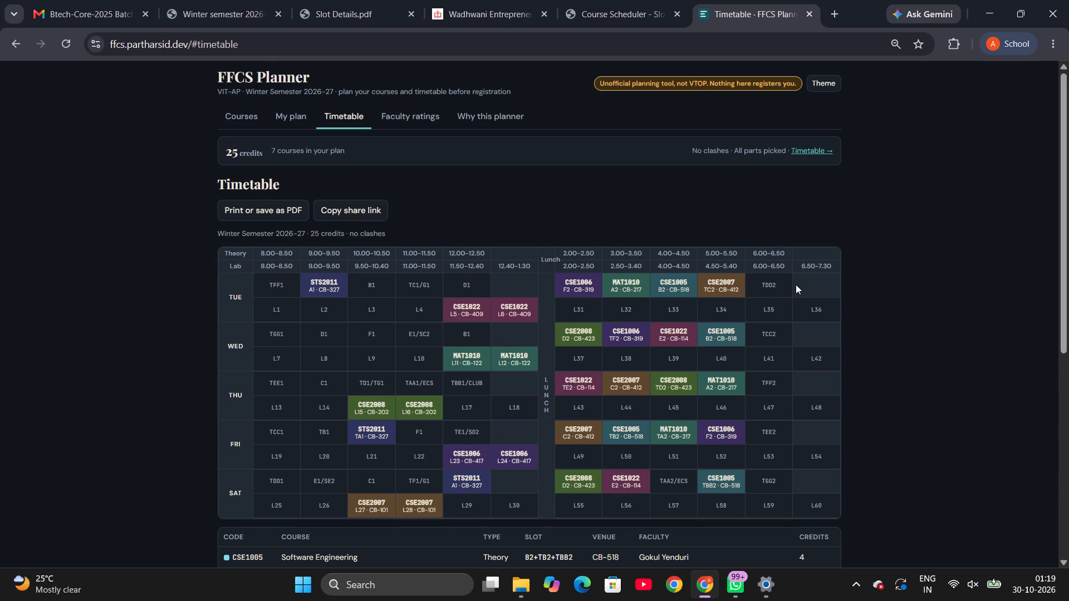
scroll(815, 42, "down", 3)
scroll(813, 347, "down", 1)
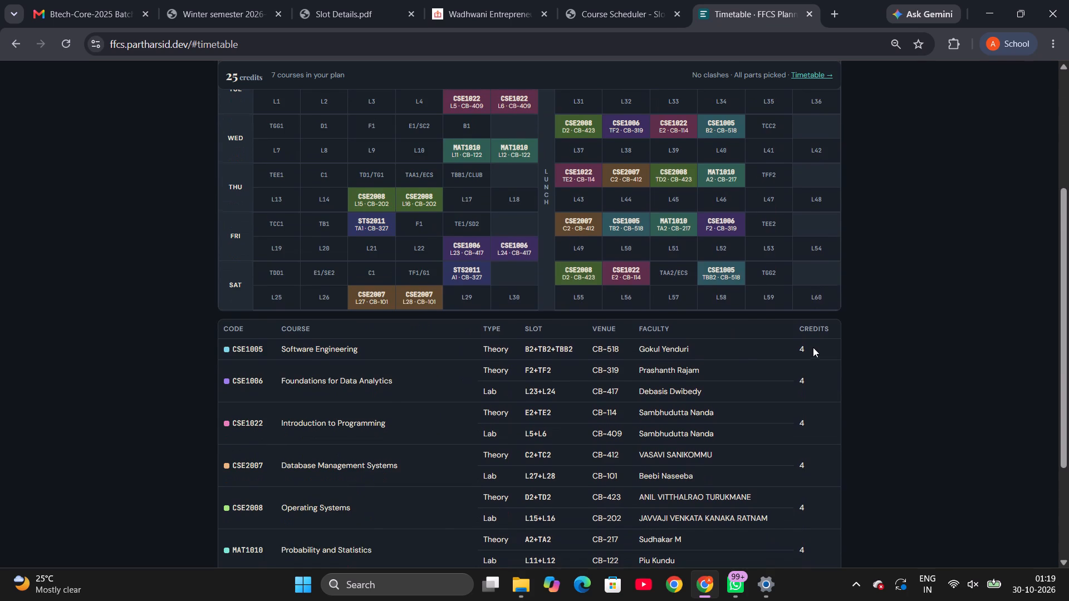
scroll(813, 347, "down", 1)
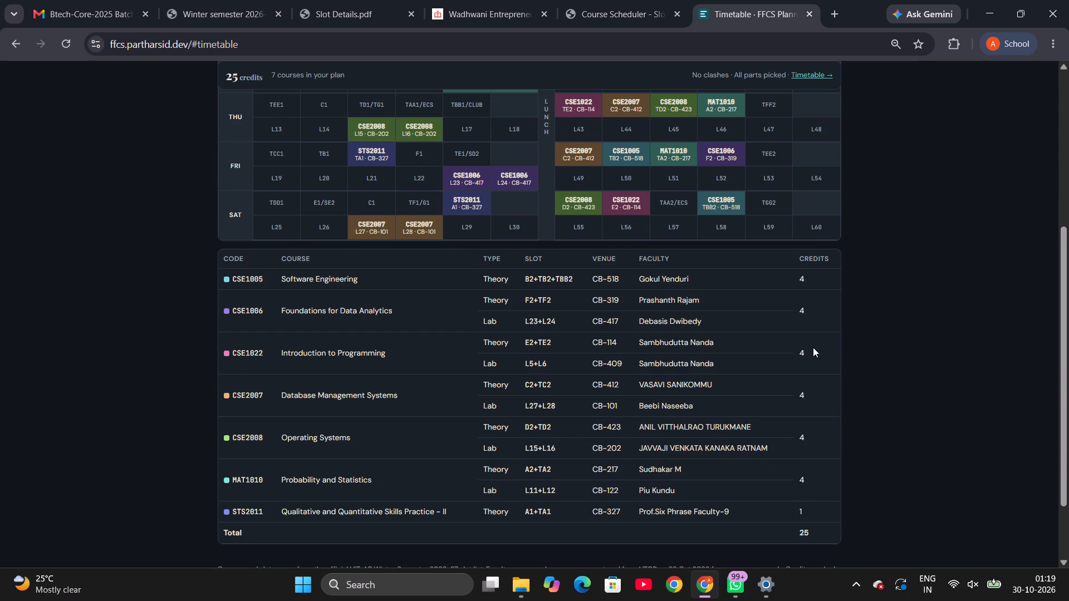
scroll(735, 324, "down", 2)
scroll(735, 324, "up", 4)
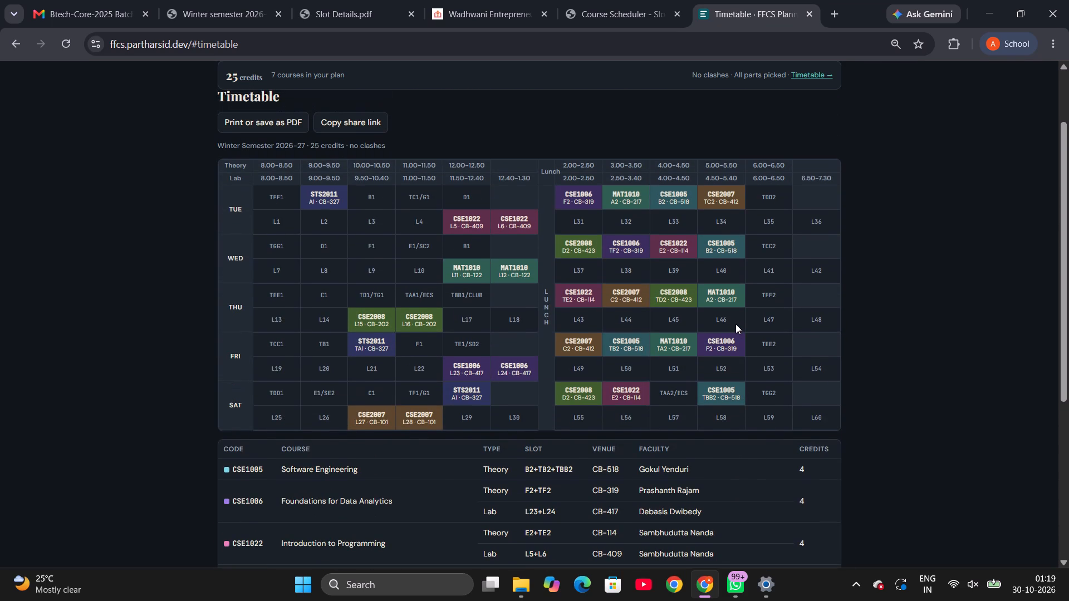